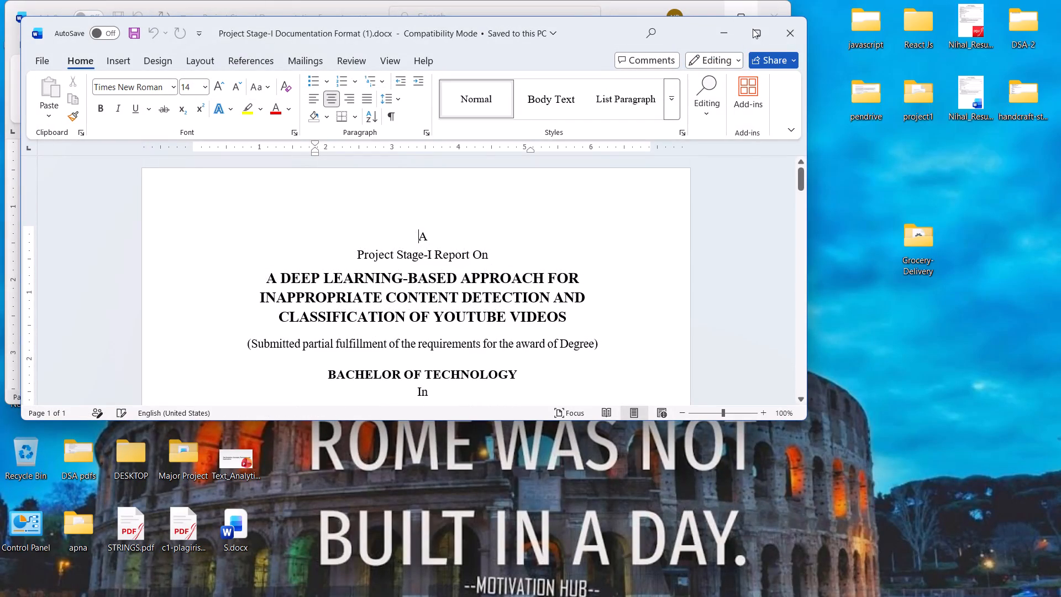
Close the battery health estimation report window without saving its changes.
left_click(773, 10)
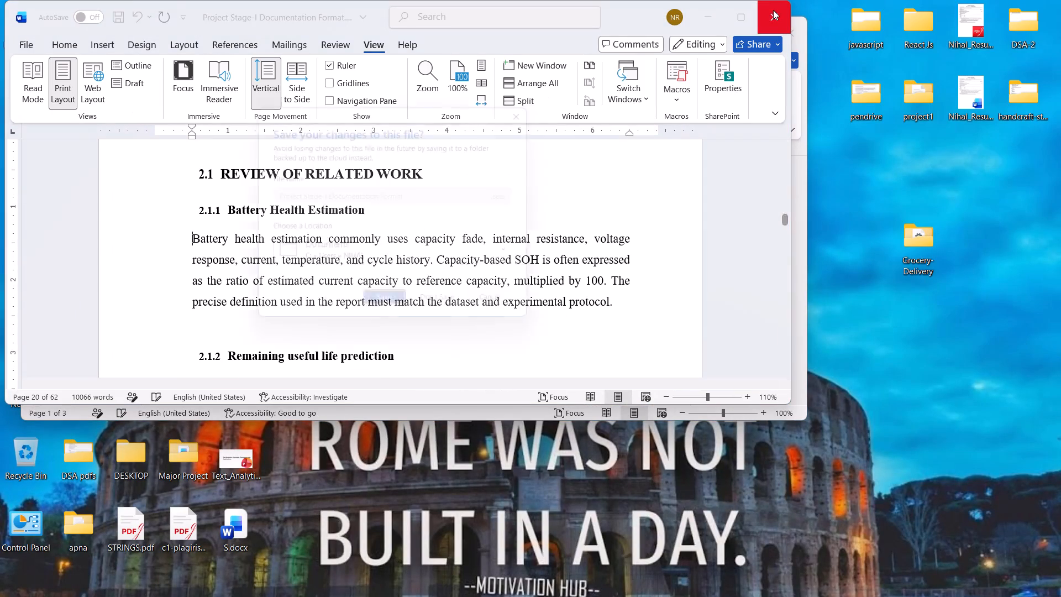
left_click(452, 305)
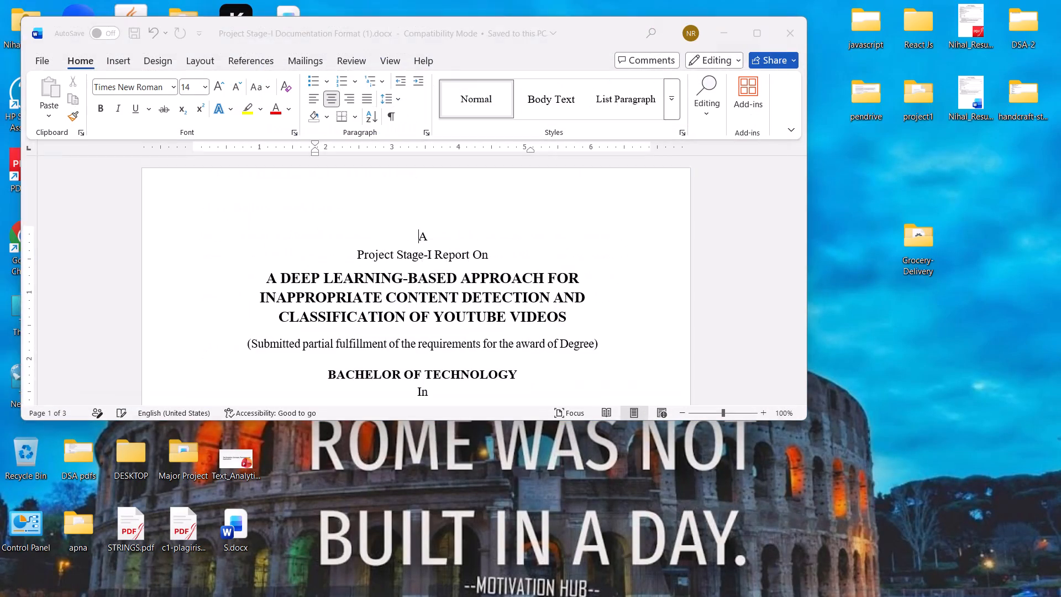
Examine the cover and certificate pages of Project Stage-I Documentation Format (1).docx in a maximized window.
left_click(758, 39)
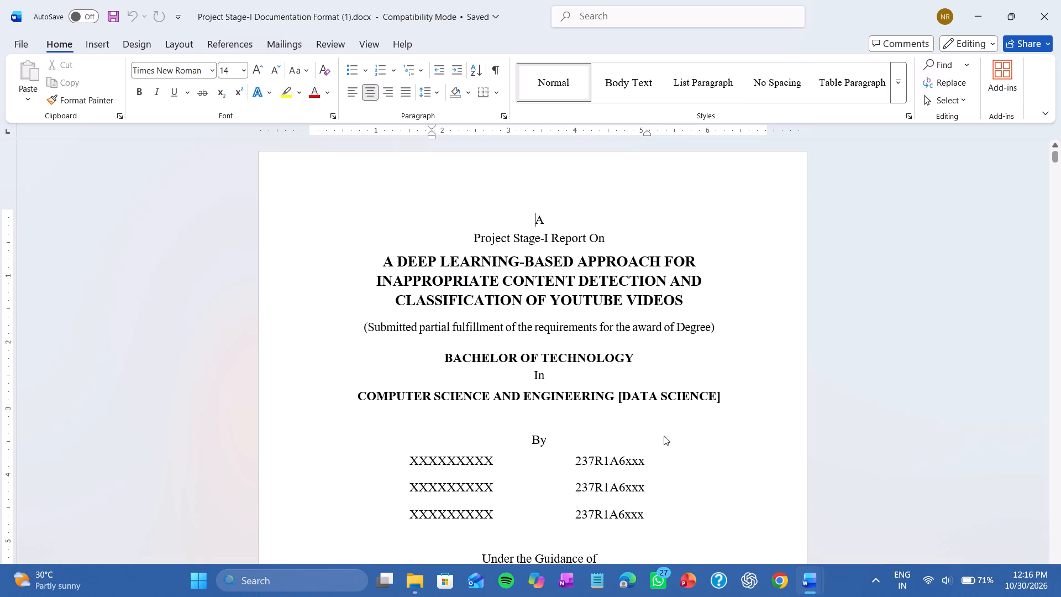
scroll(664, 436, "down", 2)
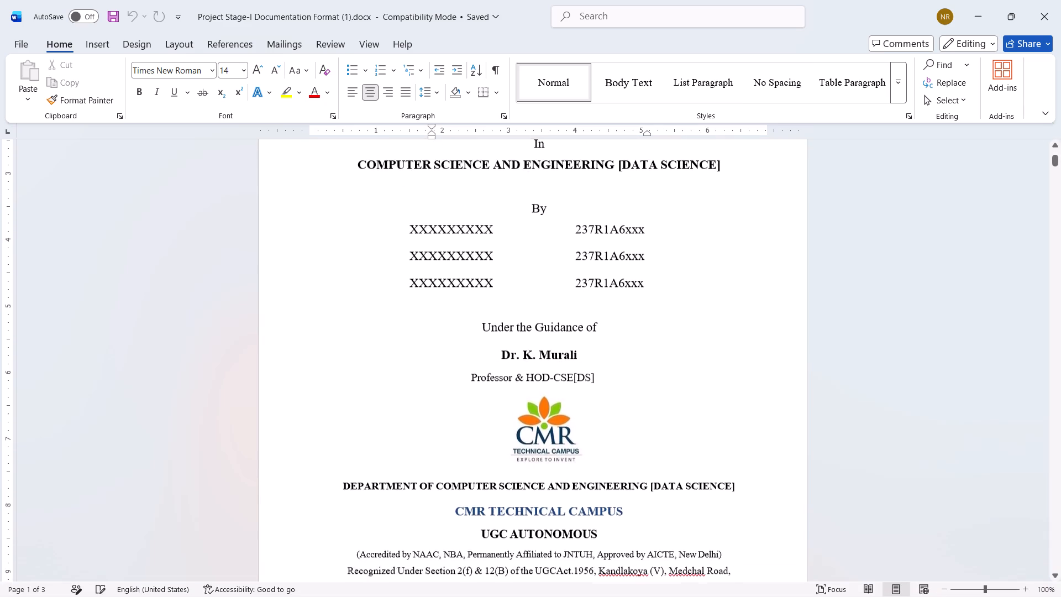
scroll(664, 436, "down", 4)
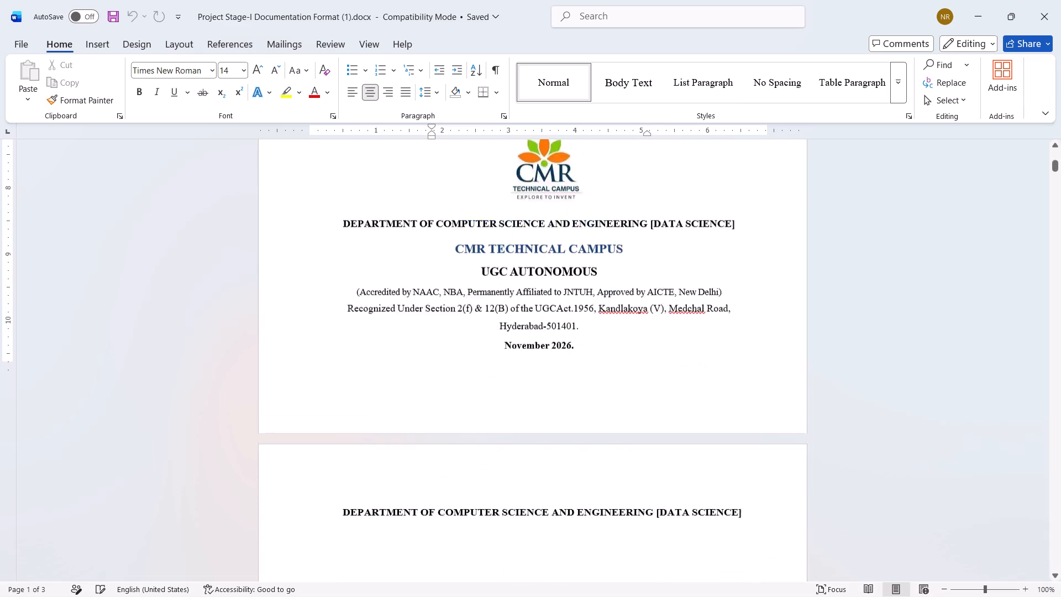
scroll(664, 436, "down", 3)
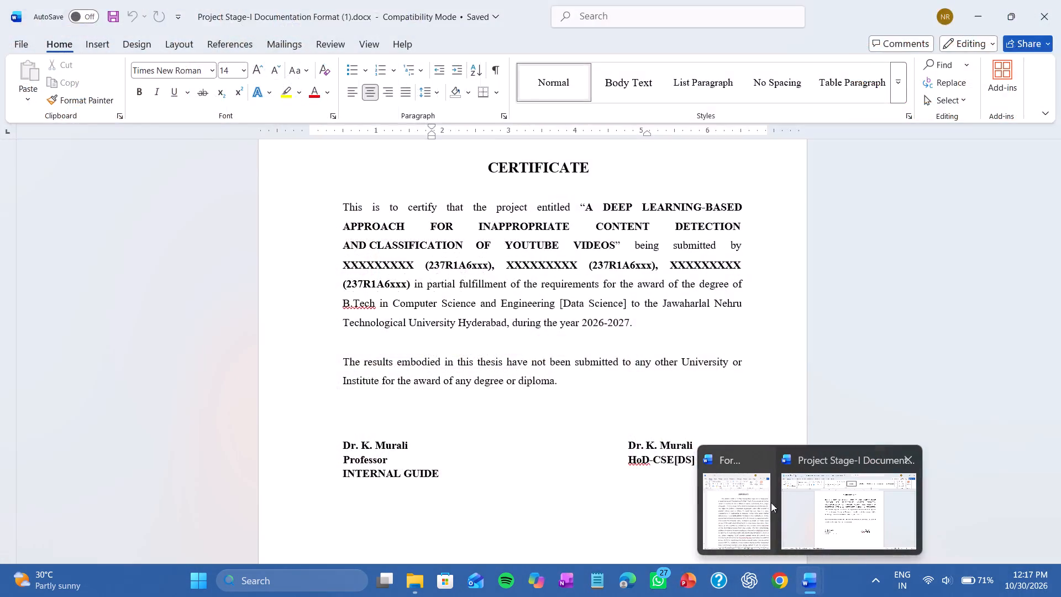
Close the other open document, whose name begins with "For".
left_click(762, 464)
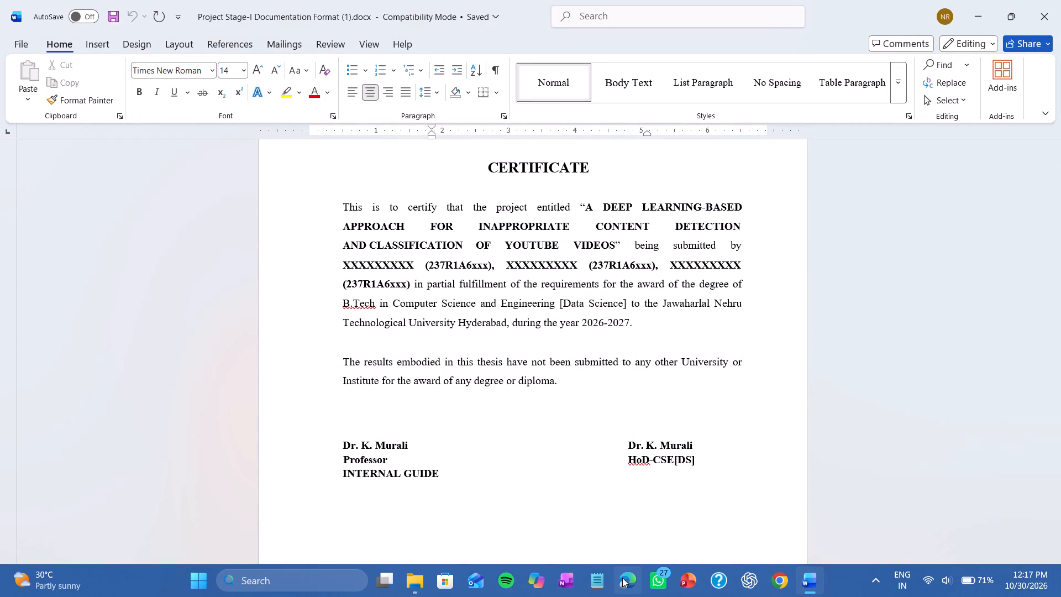
Open Project Stage-I Documentation Format.docx from the recent files and place it side by side with the format template.
left_click(412, 577)
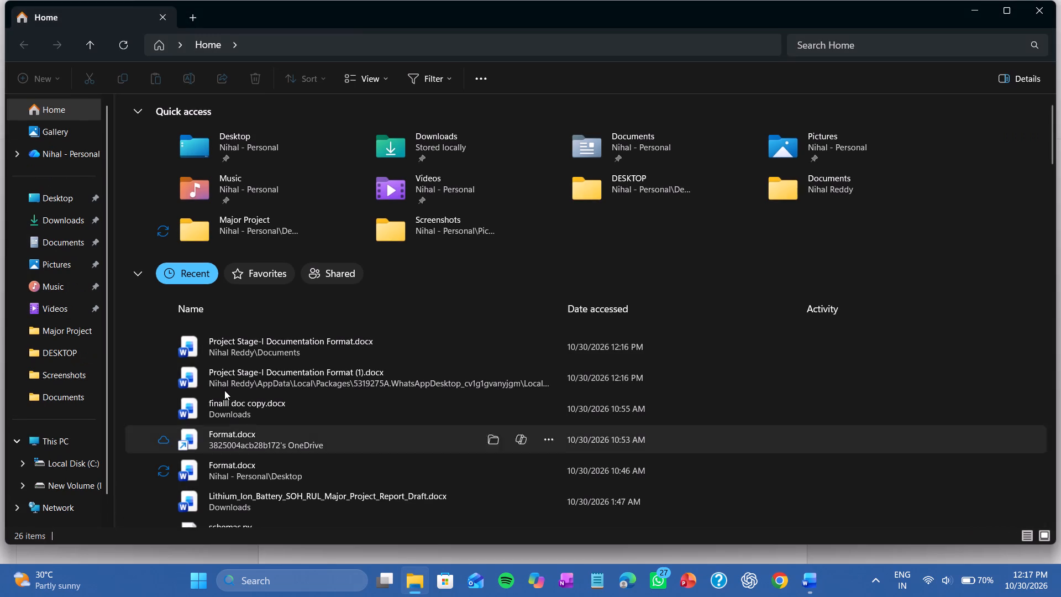
double_click(339, 351)
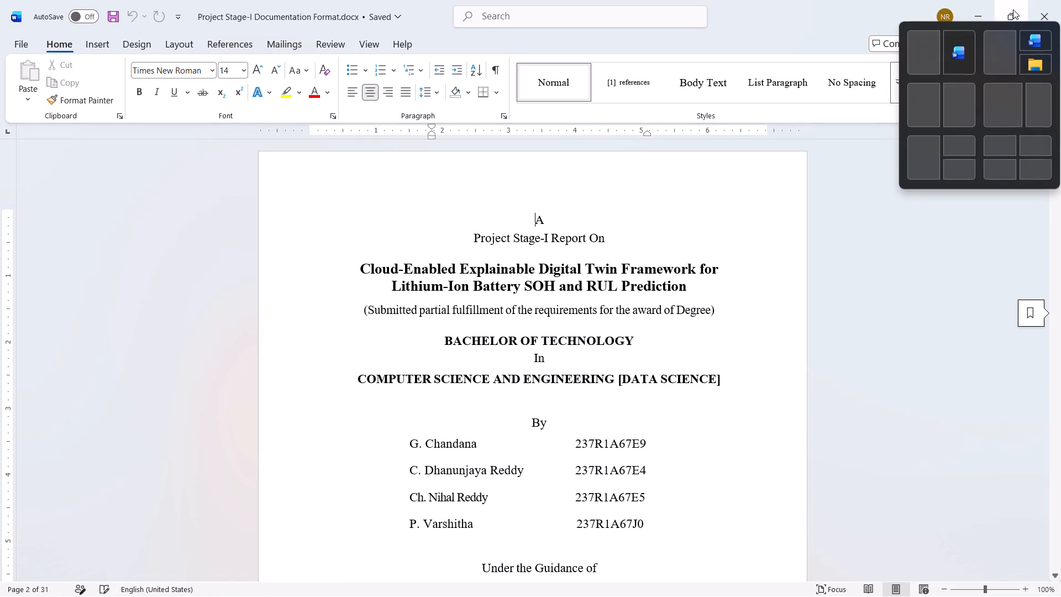
left_click(928, 41)
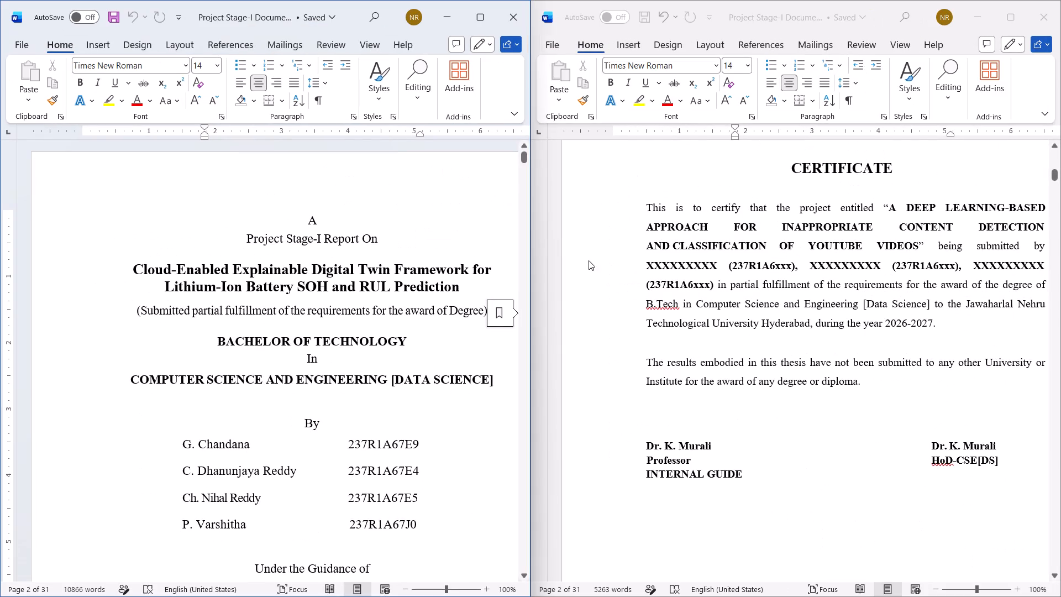
Replace the template cover's project title with "Cloud-Enabled Explainable Digital Twin Framework for Lithium-Ion Battery SOH and RUL Prediction", copied from the battery report.
left_click_drag(458, 287, 250, 277)
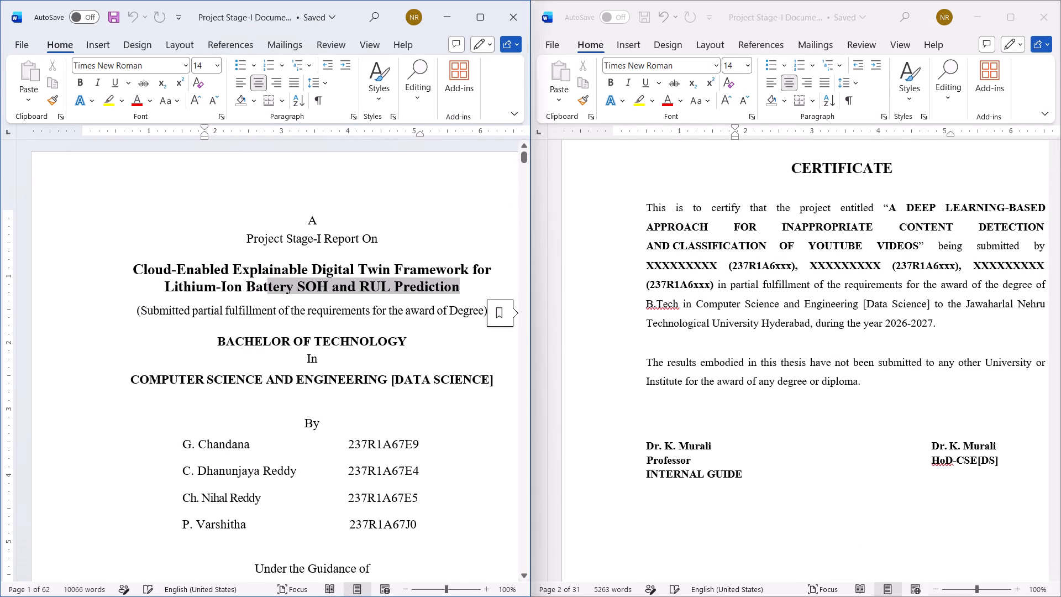
left_click_drag(250, 277, 142, 269)
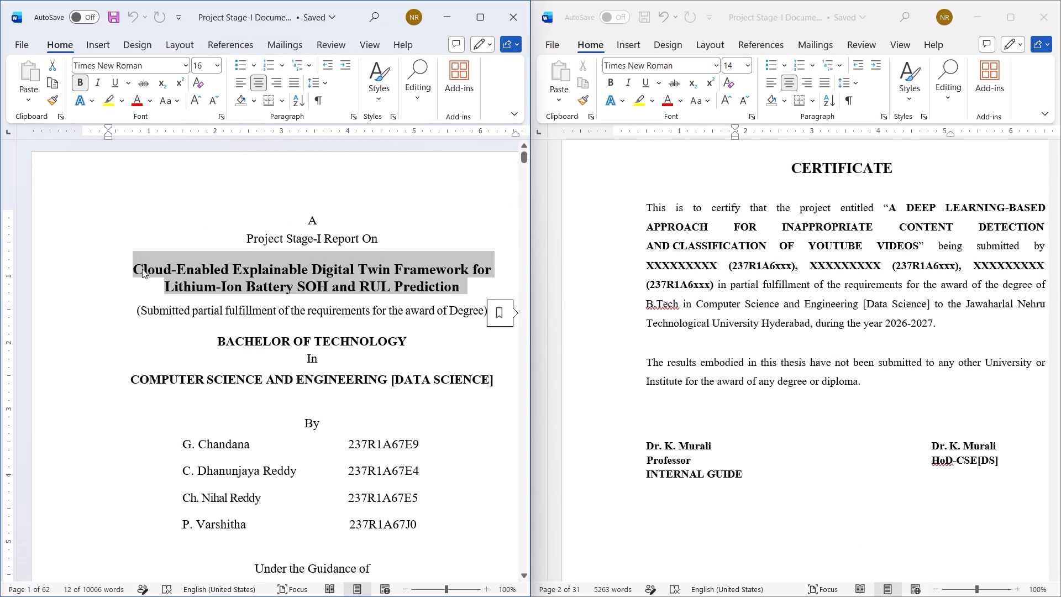
key("ctrl+c")
scroll(698, 294, "up", 12)
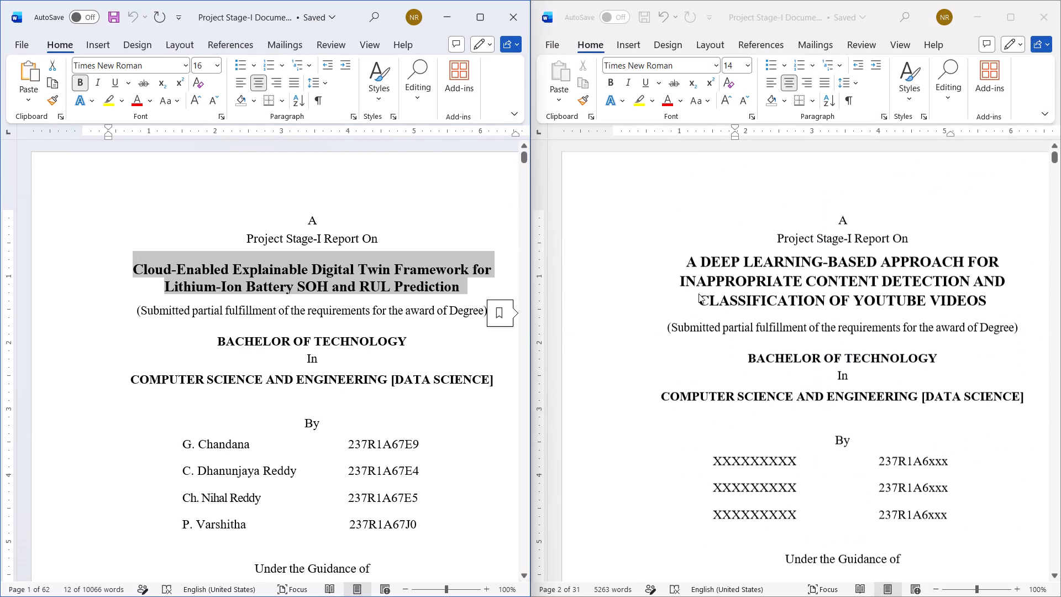
left_click(999, 298)
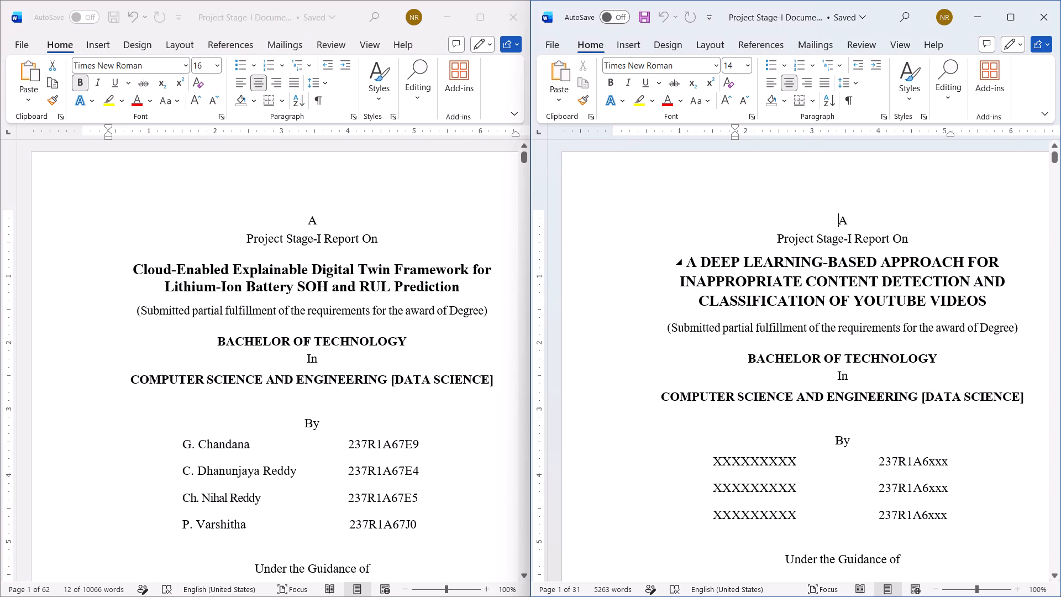
left_click_drag(988, 301, 699, 270)
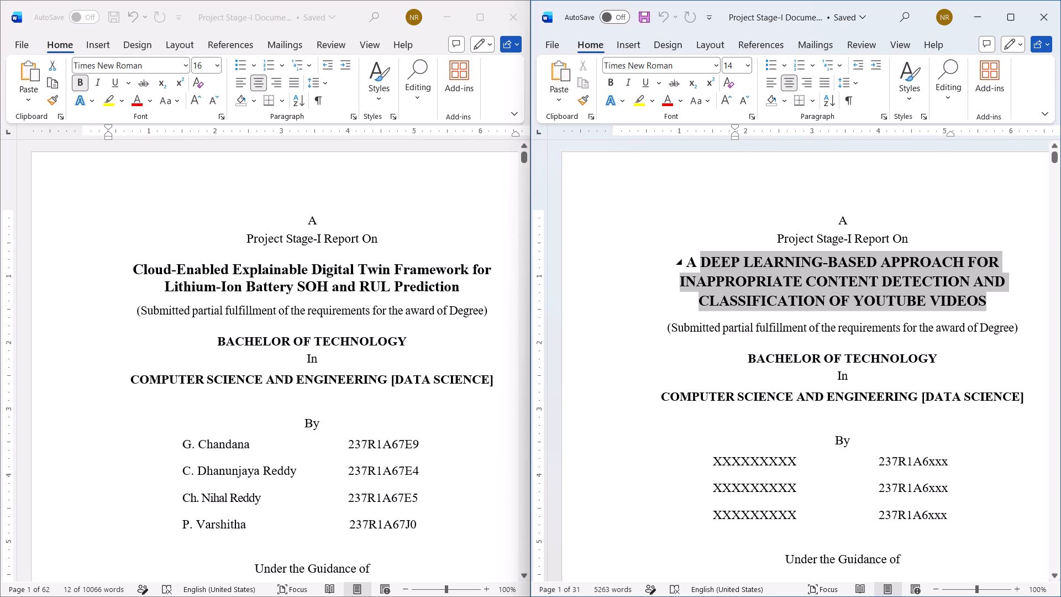
left_click_drag(699, 270, 688, 266)
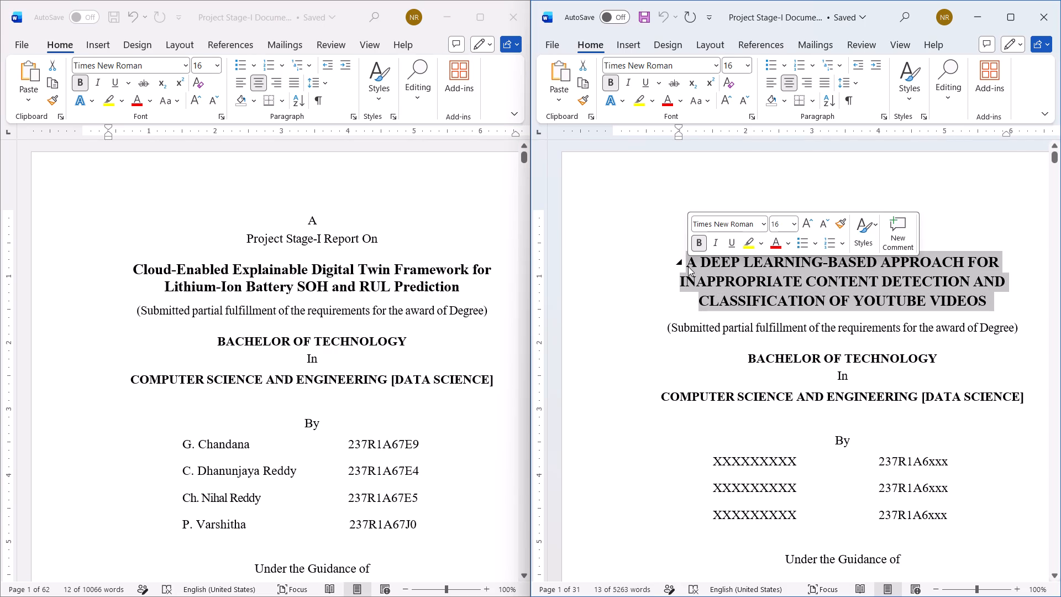
key("ctrl+v")
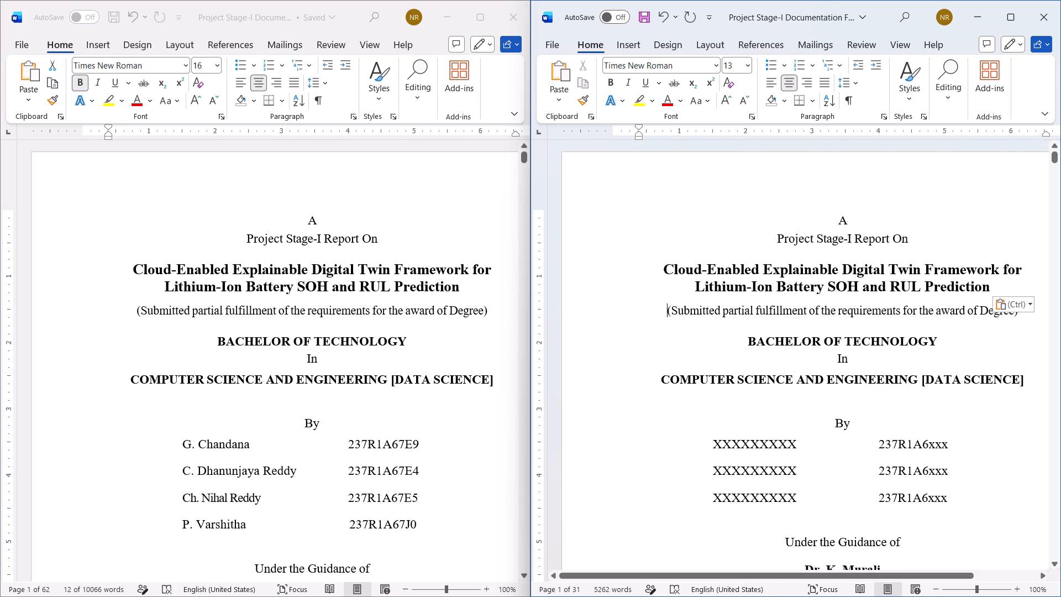
Replace the first XXXXXXXXX name placeholder on the template's cover with the first student's name copied from the battery report.
scroll(732, 417, "down", 2)
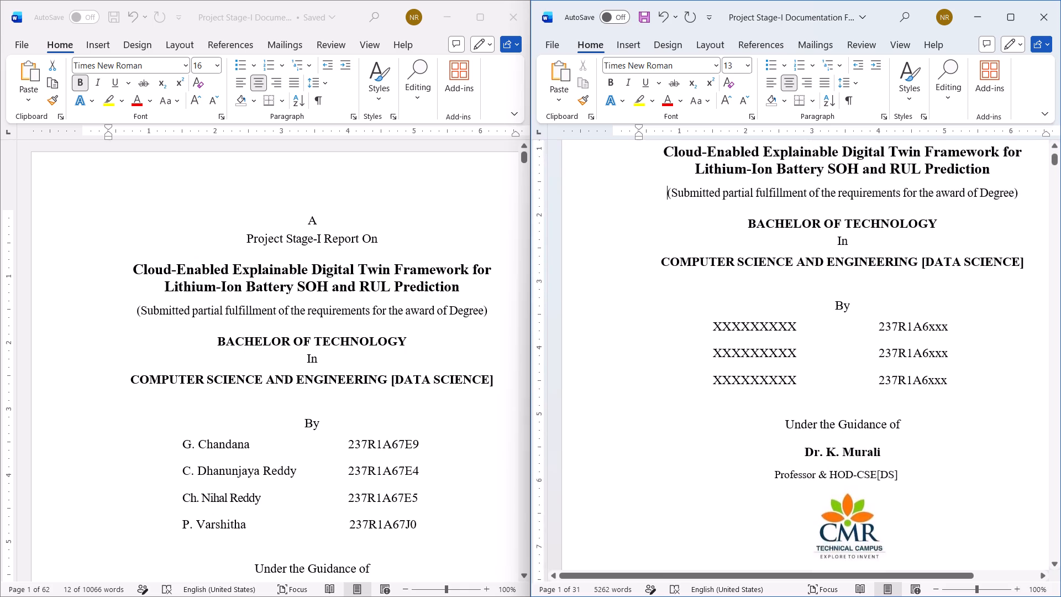
scroll(732, 417, "down", 1)
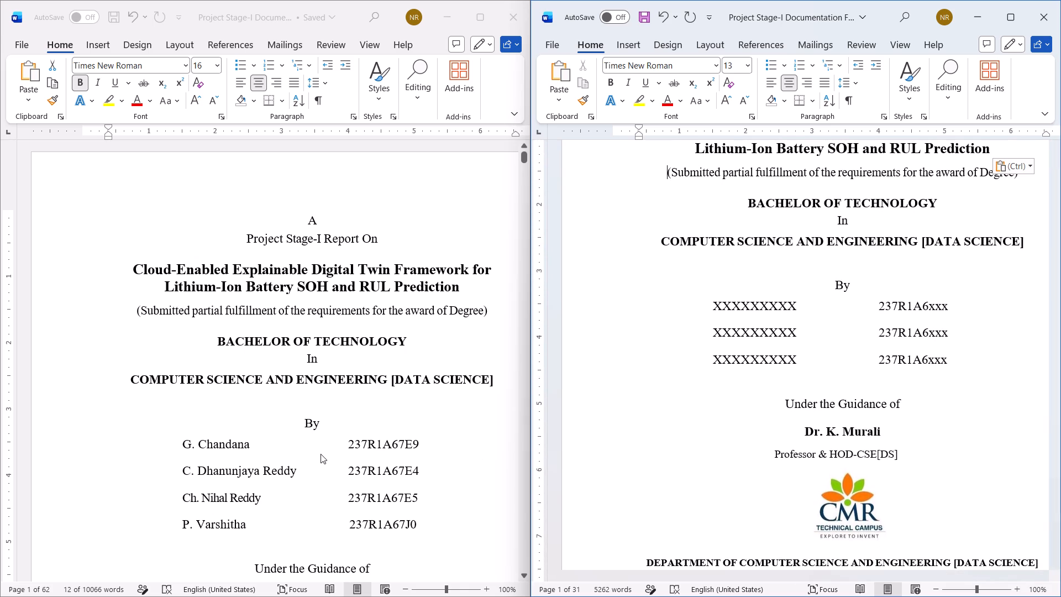
left_click(250, 446)
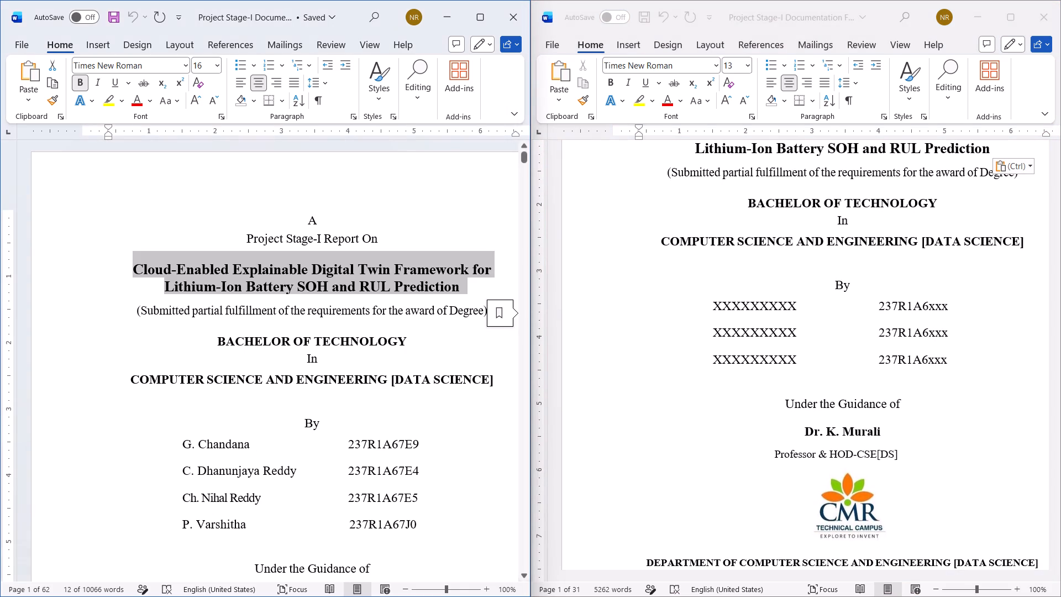
left_click(250, 446)
left_click_drag(250, 446, 189, 443)
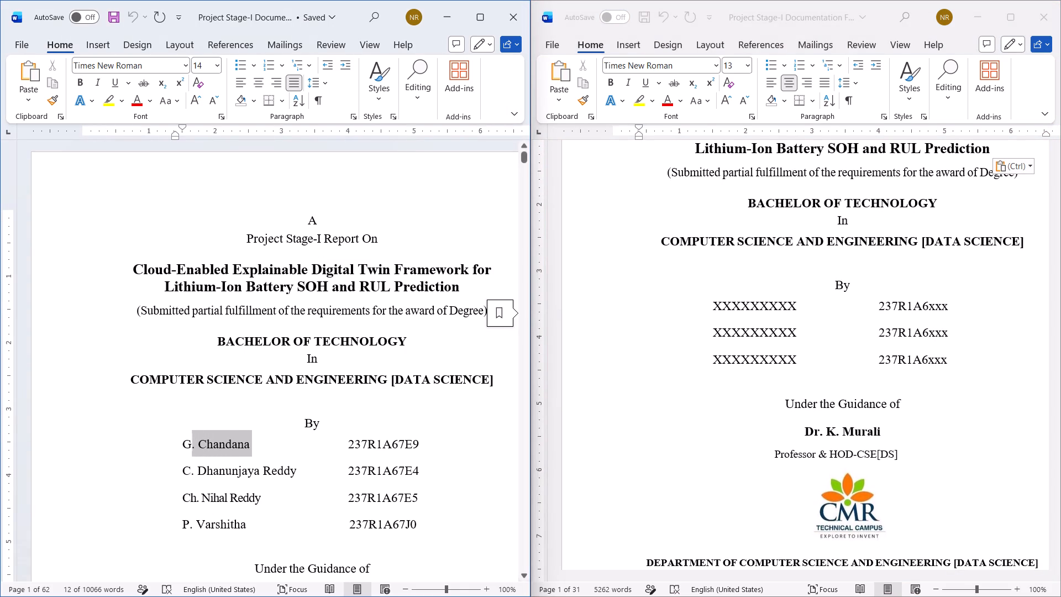
left_click_drag(189, 443, 185, 442)
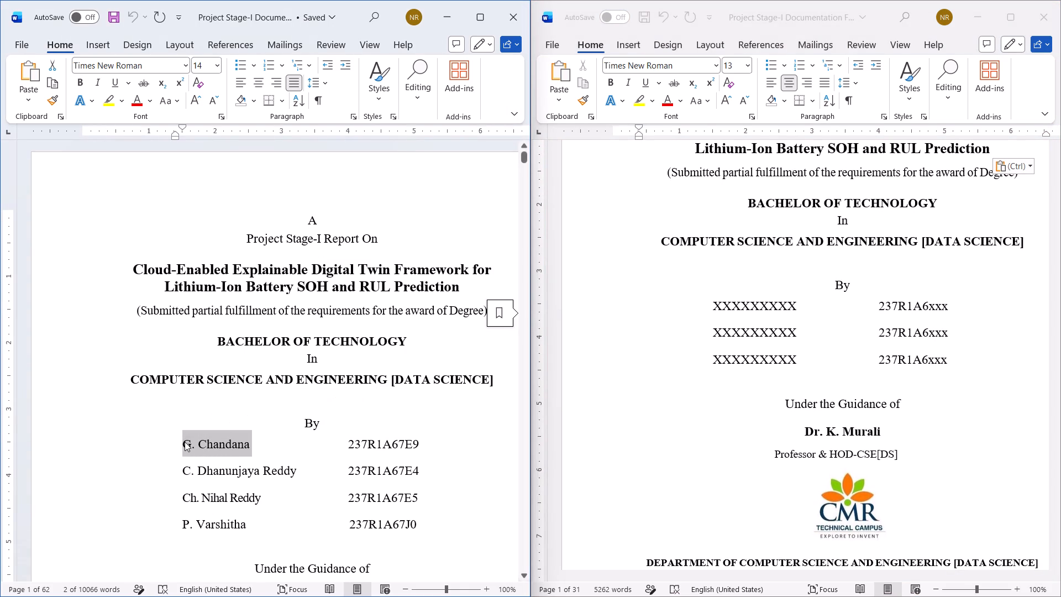
key("ctrl+c")
left_click(795, 306)
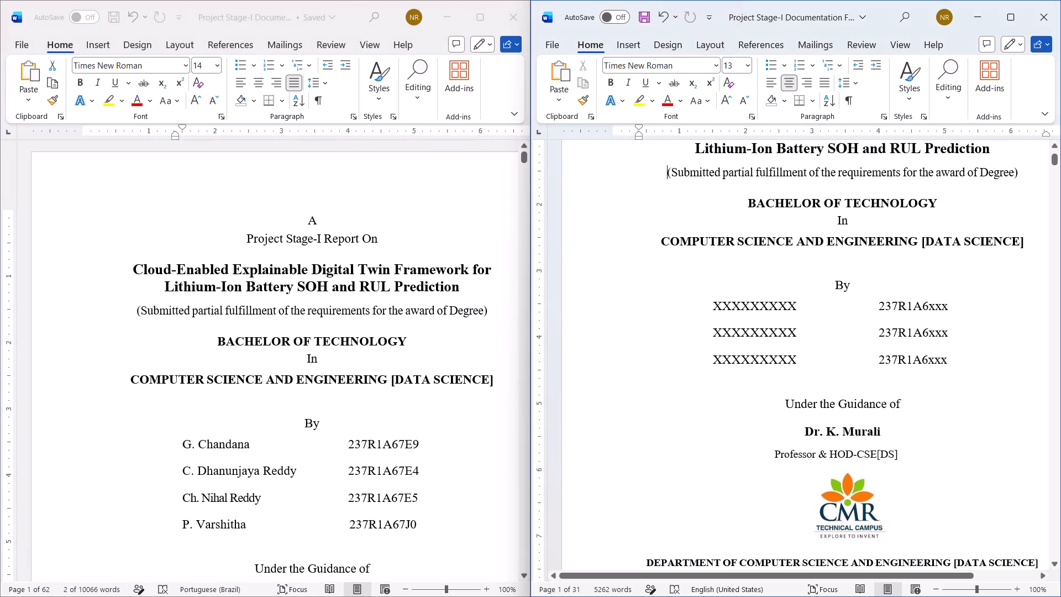
left_click_drag(795, 306, 721, 303)
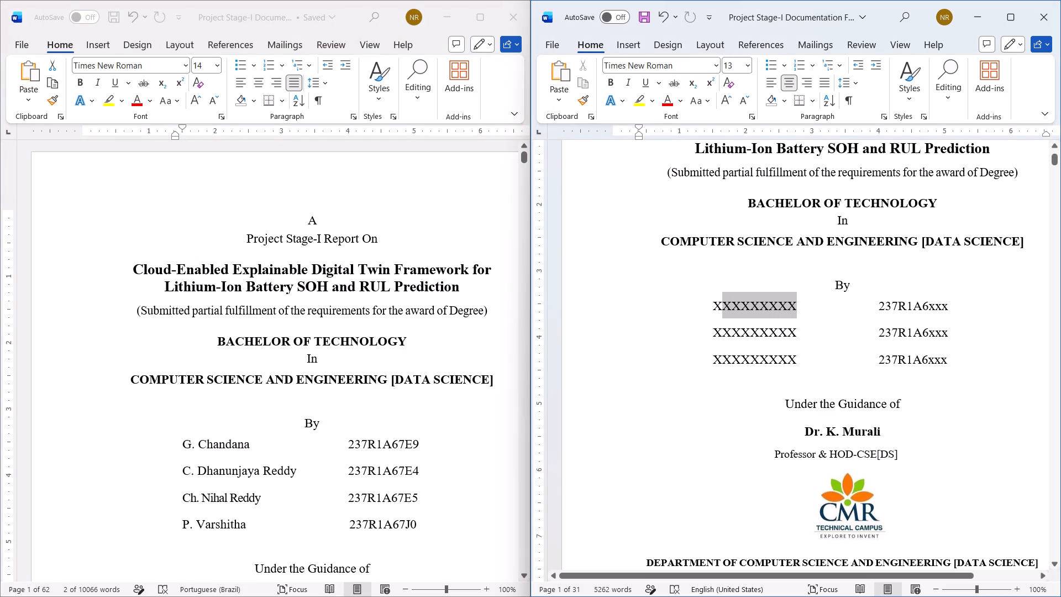
left_click_drag(721, 303, 717, 303)
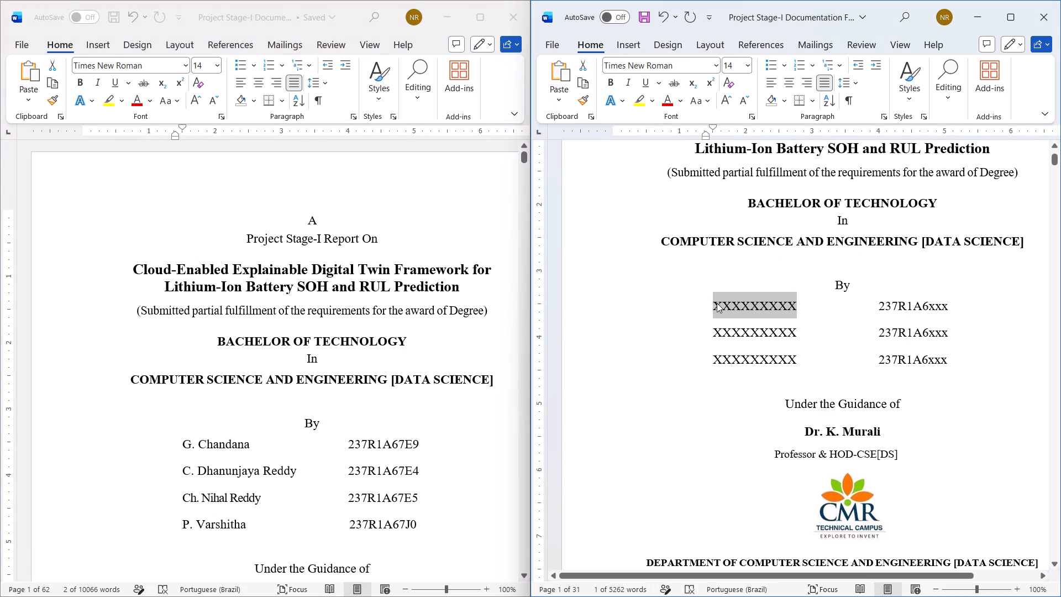
key("ctrl+v")
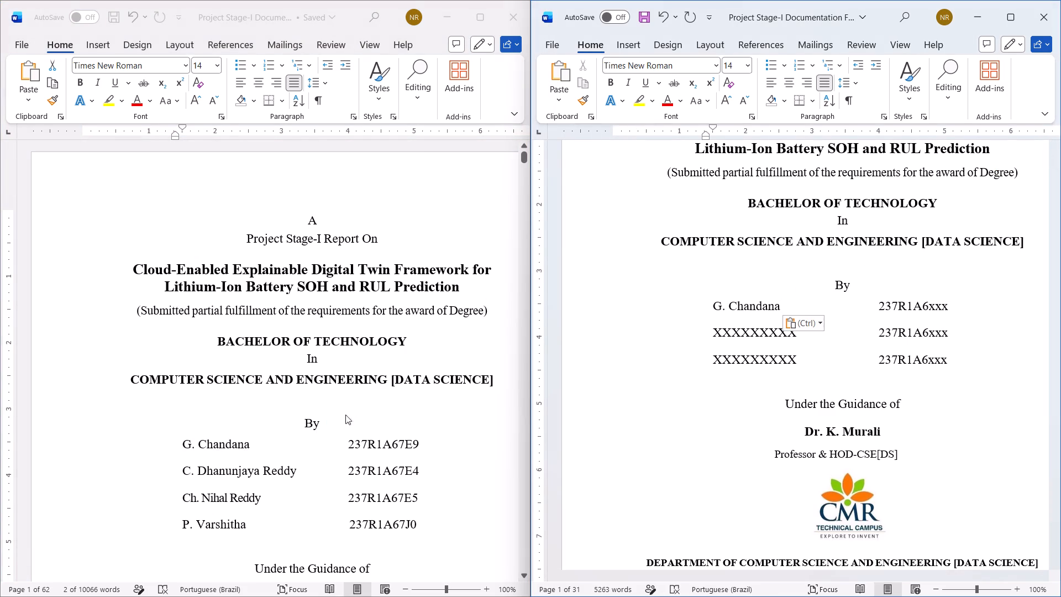
Replace the second XXXXXXXXX name placeholder on the template's cover with the second student's name copied from the battery report.
left_click(297, 469)
left_click_drag(295, 472, 276, 472)
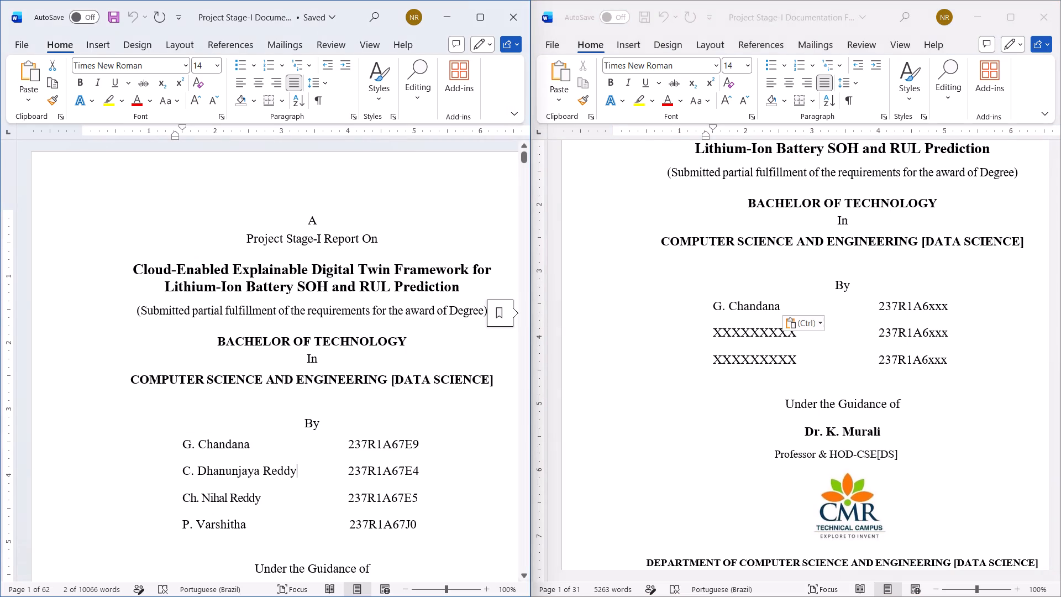
left_click_drag(276, 472, 187, 472)
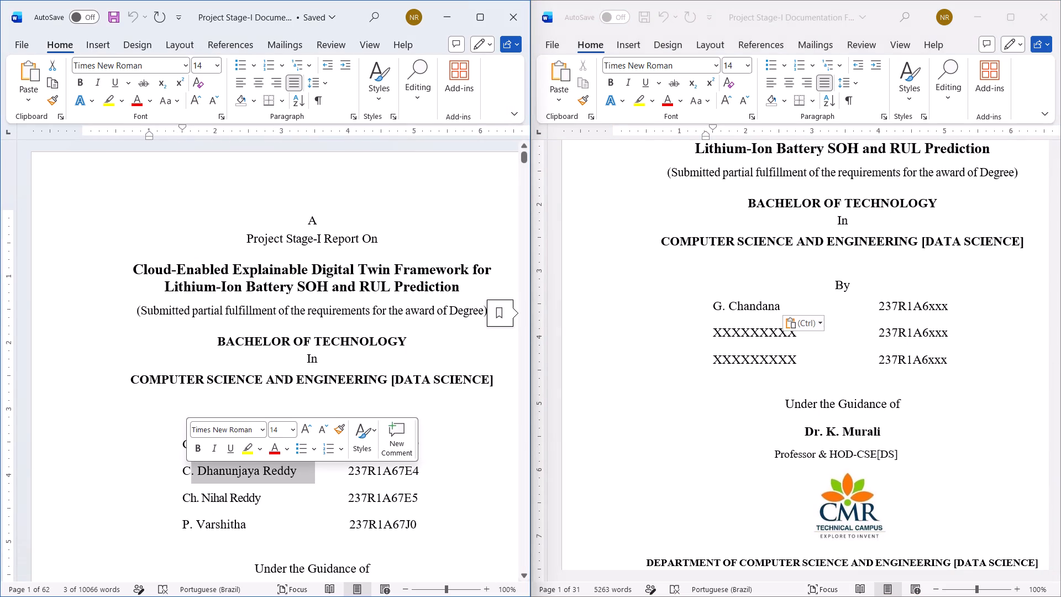
left_click(295, 470)
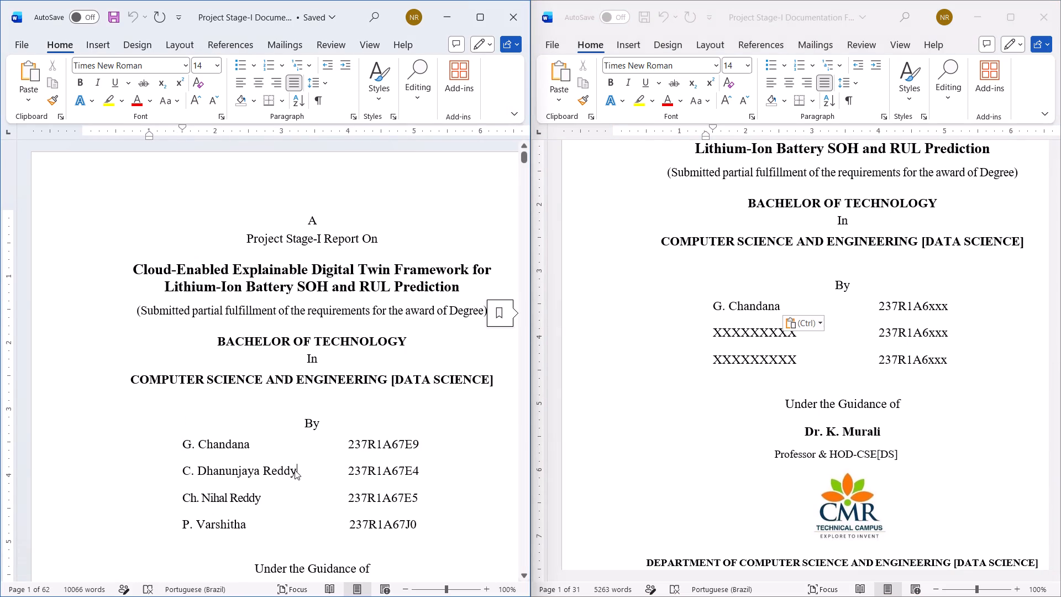
key("shift+Left")
key("shift+Left")
key("shift+Left")
key("shift+Left")
key("shift+Left")
key("shift+Left")
key("shift+Left")
key("shift+Left")
key("shift+Left")
key("shift+Left")
key("shift+Left")
key("shift+Left")
key("shift+Left")
key("shift+Left")
key("shift+Left")
key("shift+Left")
key("shift+Left")
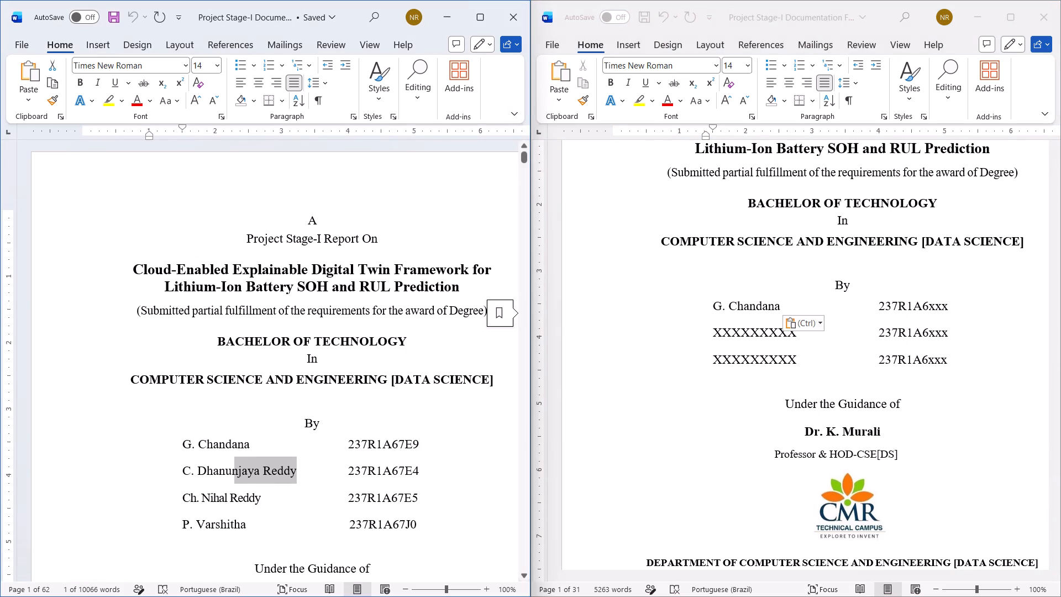
key("shift+Left")
key("shift+Left")
key("ctrl+c")
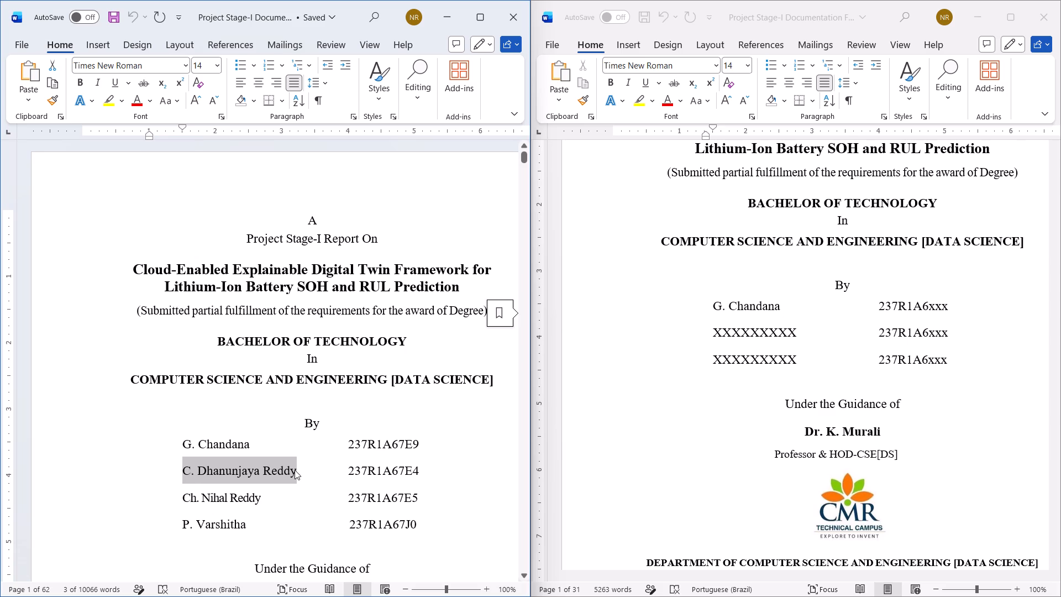
left_click(784, 337)
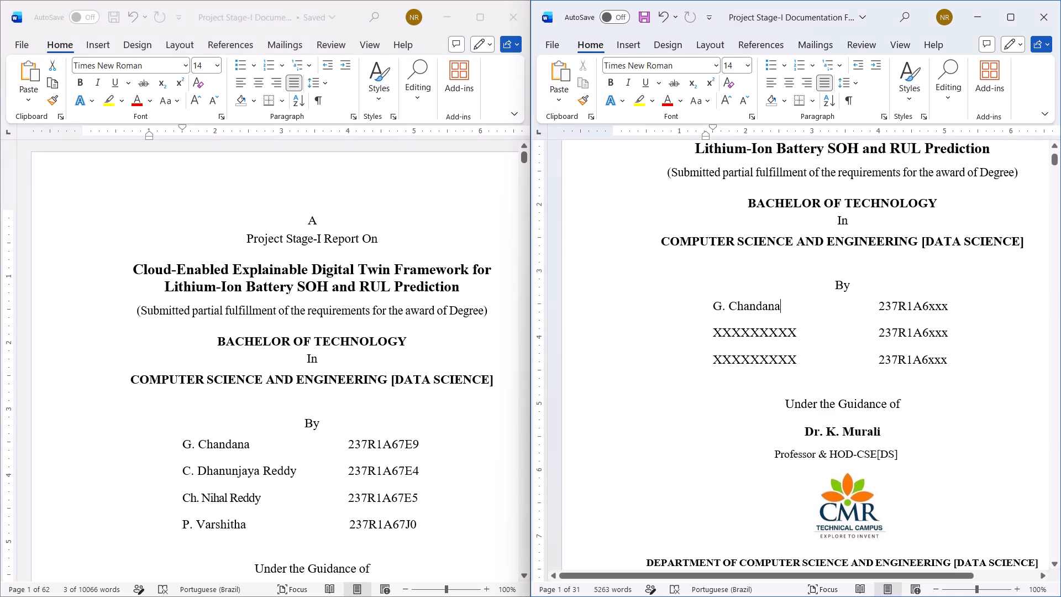
left_click(792, 335)
left_click_drag(794, 334, 717, 332)
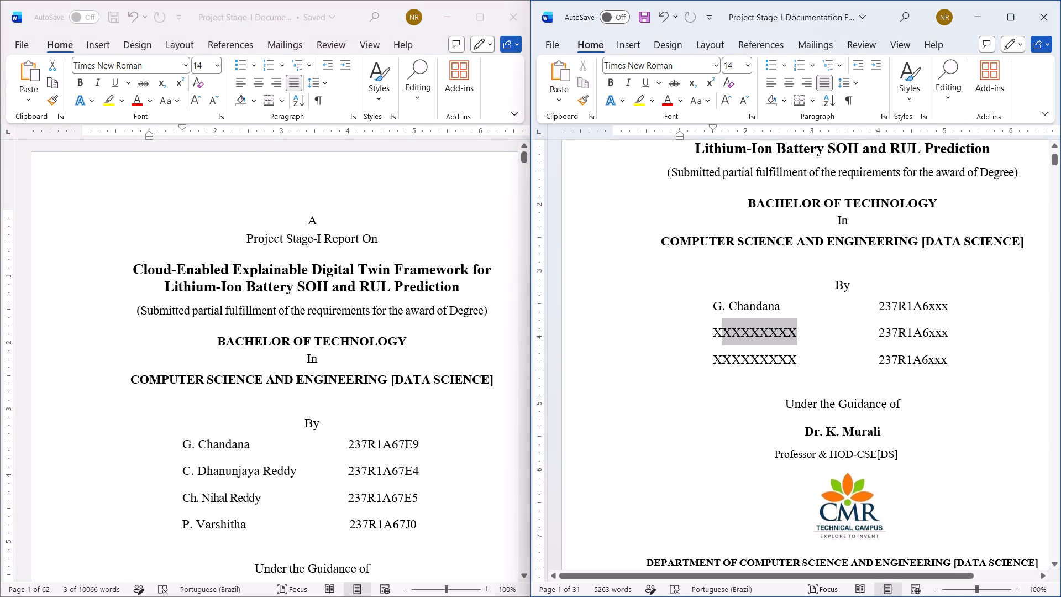
left_click_drag(717, 332, 715, 332)
key("ctrl+v")
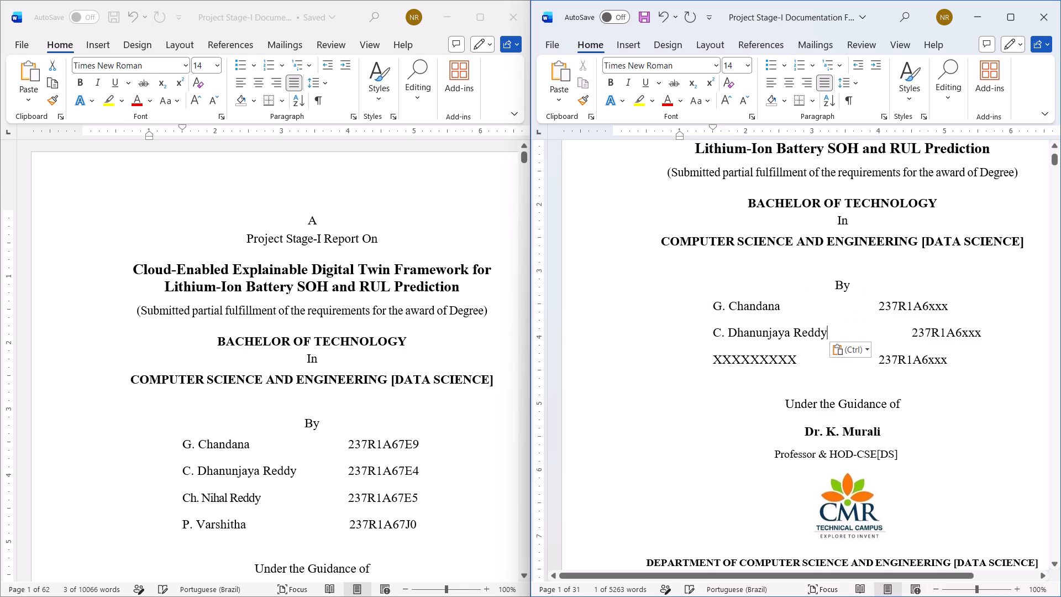
Remove the extra tab spacing before the second student's roll number on the template's cover so it aligns with the others.
left_click(911, 334)
key("BackSpace")
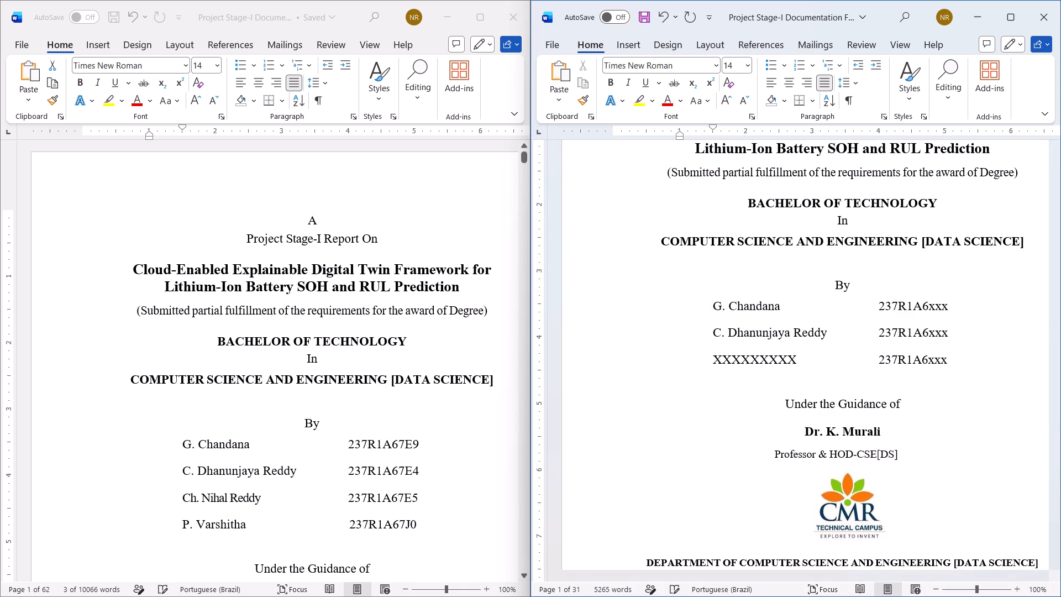
Replace the remaining XXXXXXXXX name placeholder on the template's cover with the third student's name copied from the battery report.
left_click(257, 499)
left_click(260, 499)
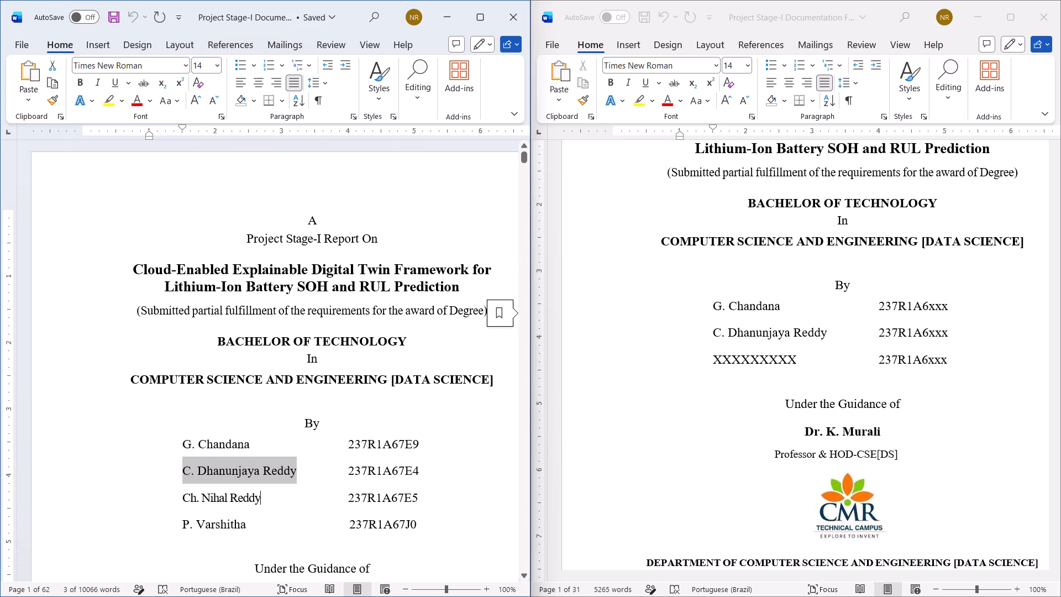
left_click_drag(260, 499, 186, 498)
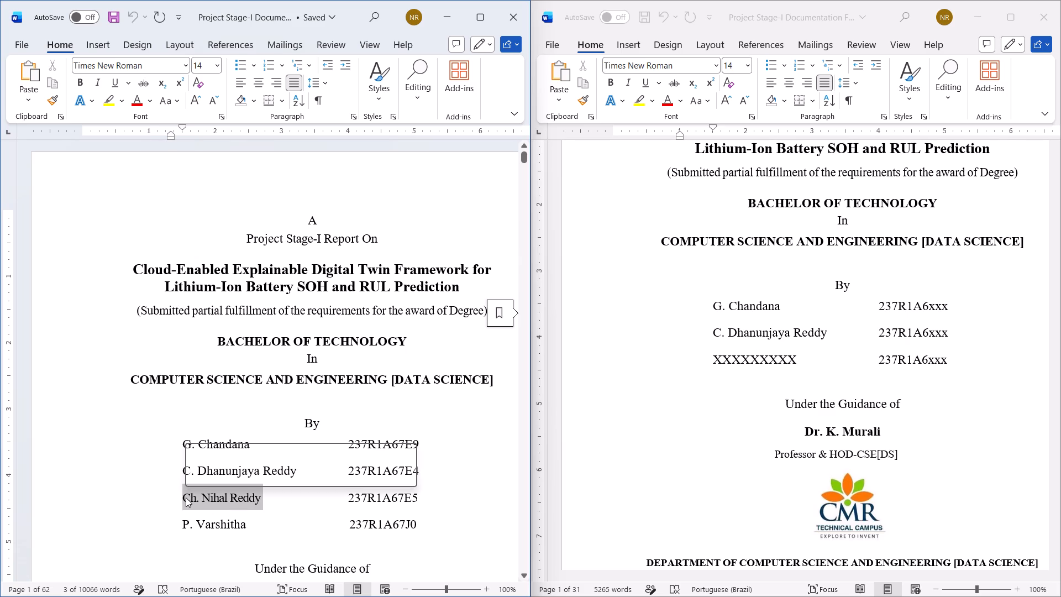
key("ctrl+c")
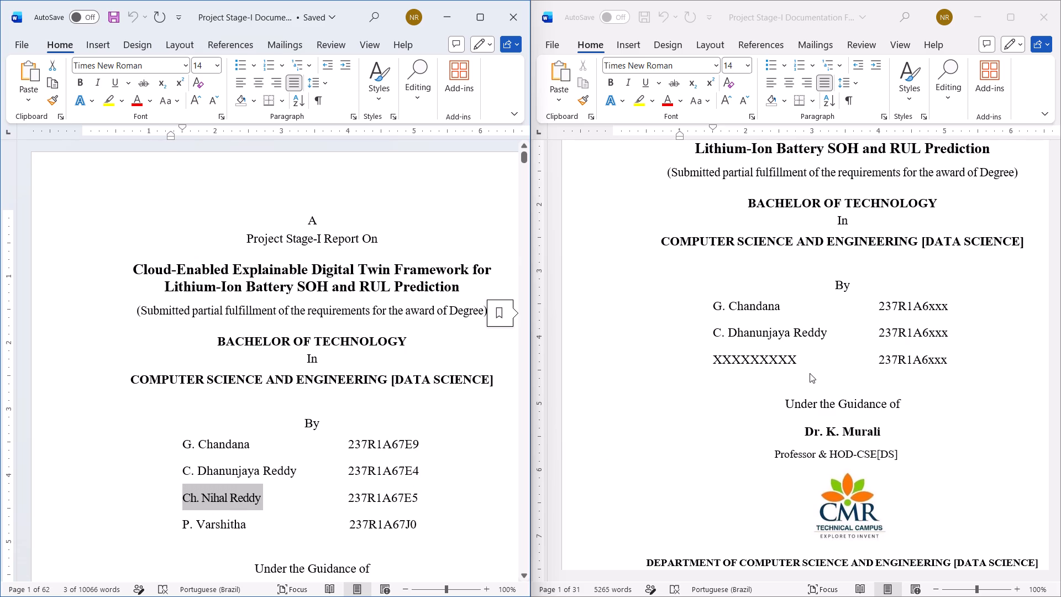
left_click(802, 363)
left_click_drag(796, 360, 733, 355)
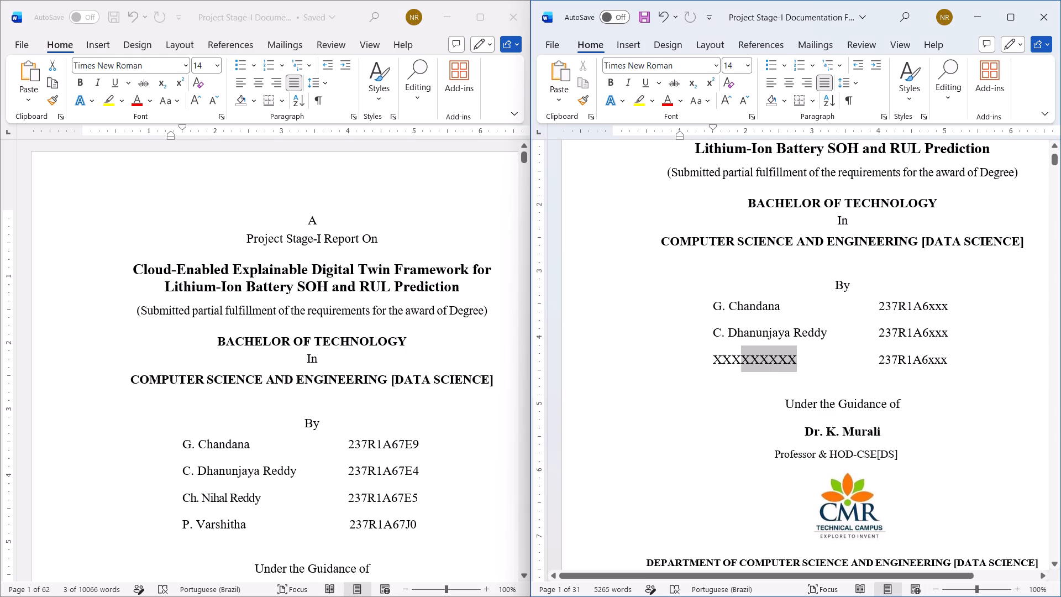
left_click_drag(733, 355, 715, 357)
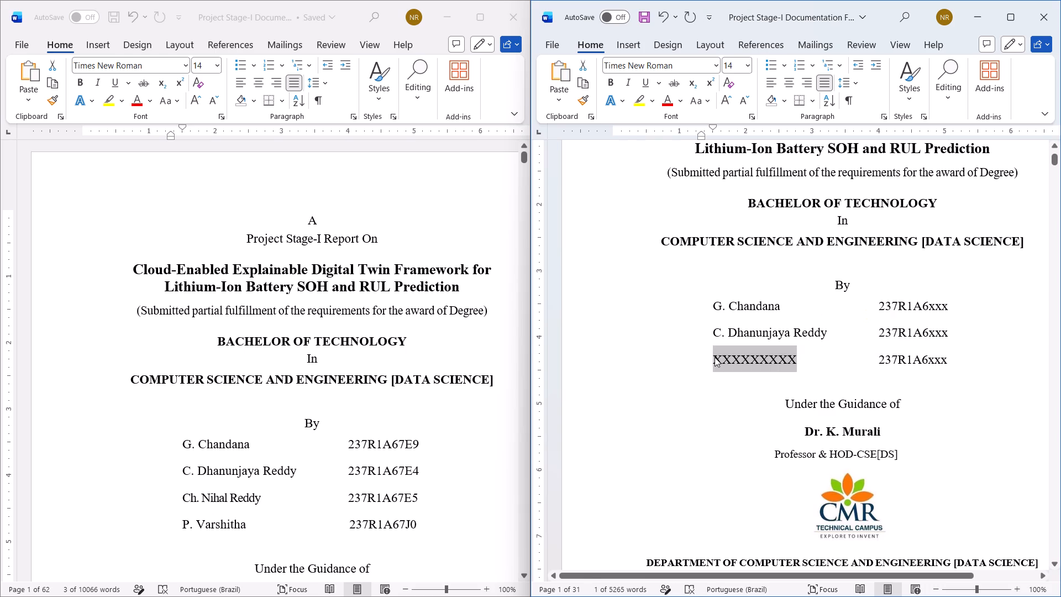
key("ctrl+v")
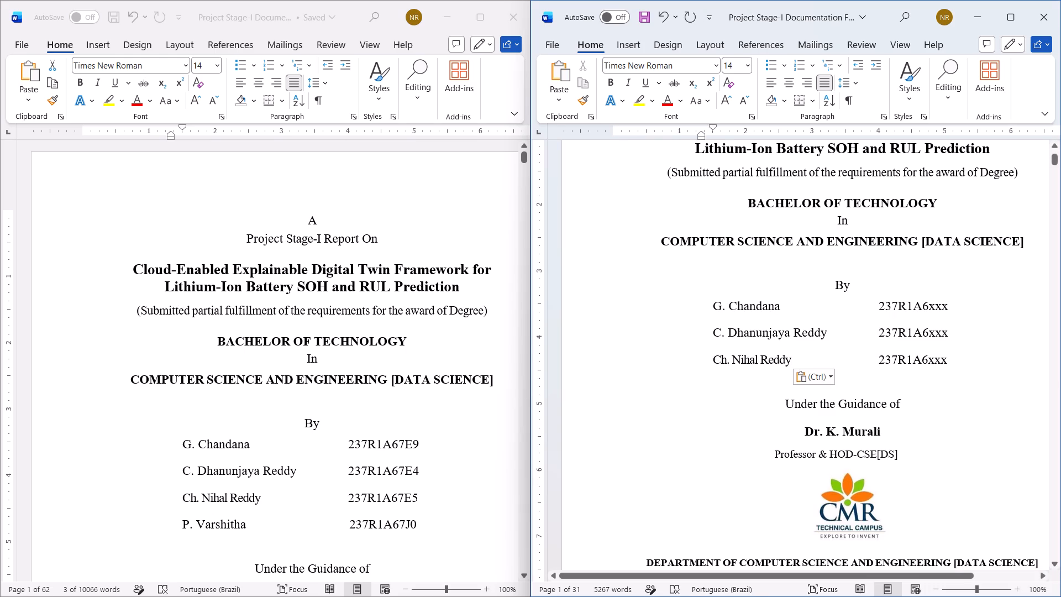
Replace the xxx ending of the first student's roll number on the template's cover with the ending shown in the battery report.
left_click(950, 314)
key("BackSpace")
key("BackSpace")
key("BackSpace")
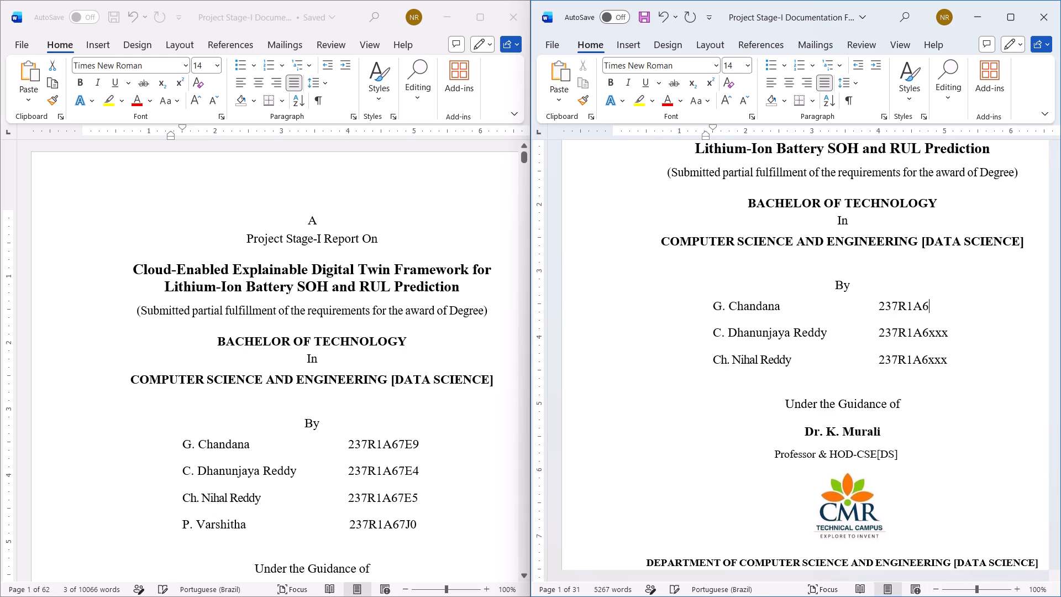
key("7")
type("E9")
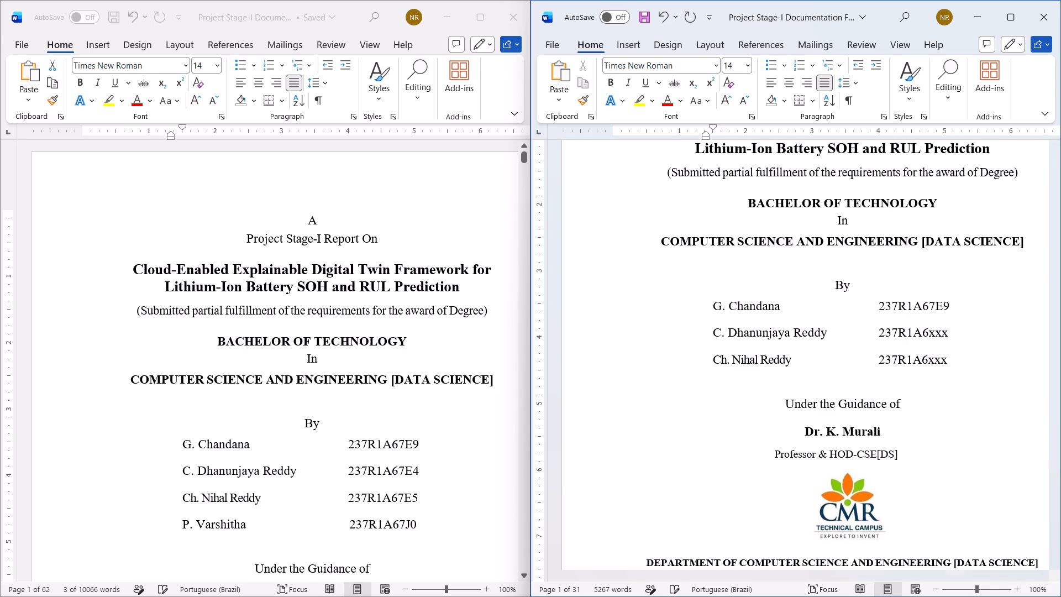
Replace the xxx ending of the second student's roll number on the template's cover with the ending shown in the battery report.
key("Down")
key("BackSpace")
key("BackSpace")
key("BackSpace")
key("7")
type("E4")
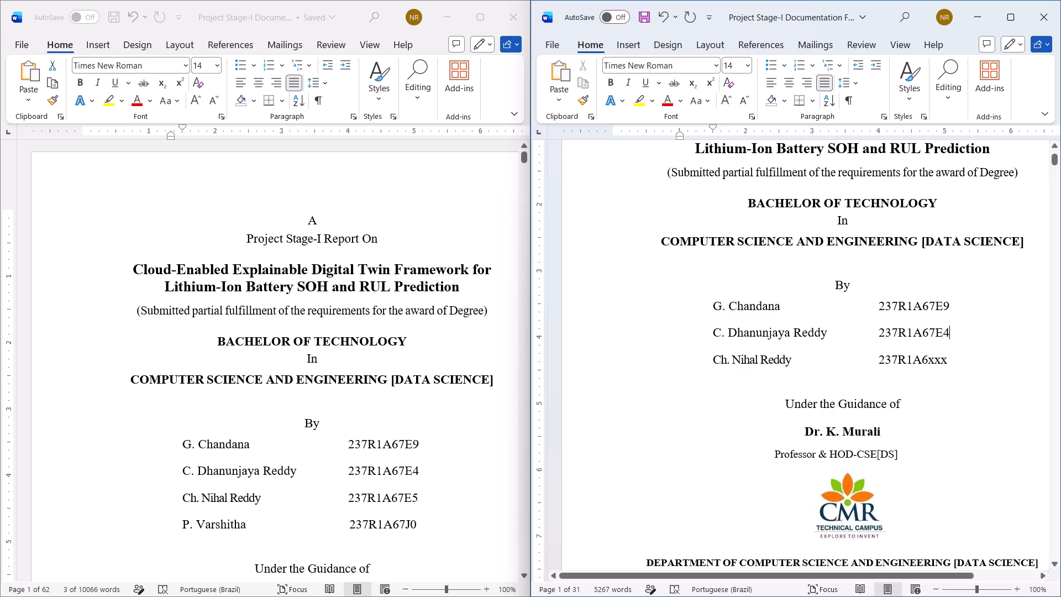
Replace the xxx ending of the third student's roll number on the template's cover with the ending shown in the battery report.
left_click(948, 364)
key("BackSpace")
key("BackSpace")
key("BackSpace")
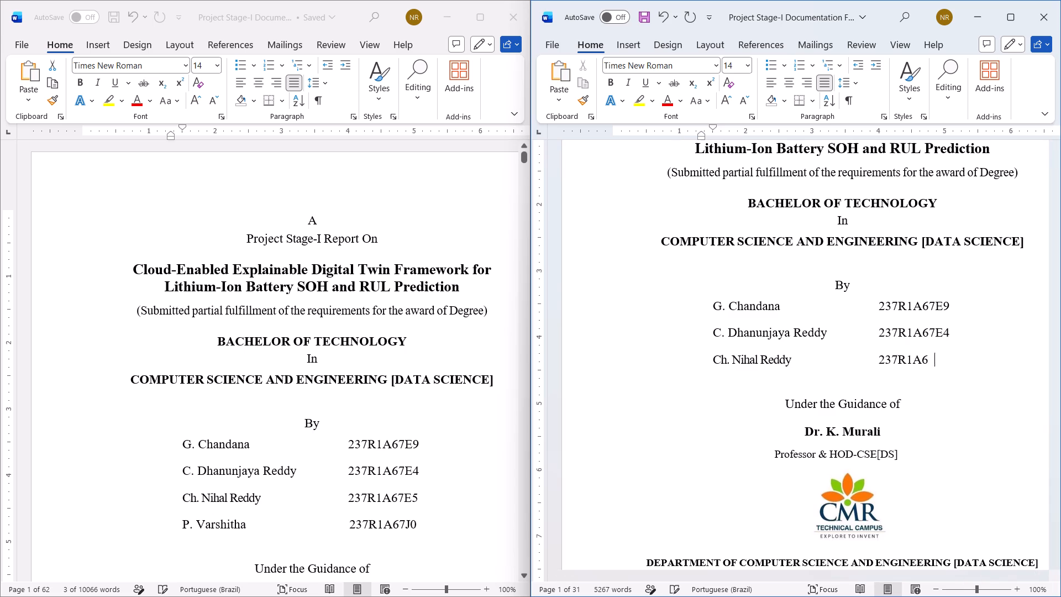
key("7")
type("E5")
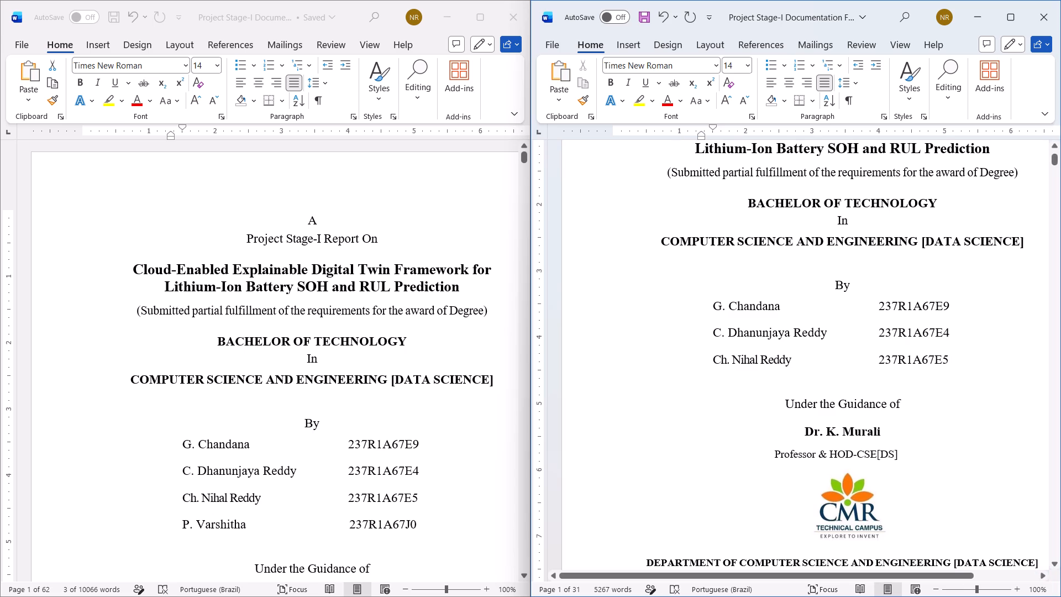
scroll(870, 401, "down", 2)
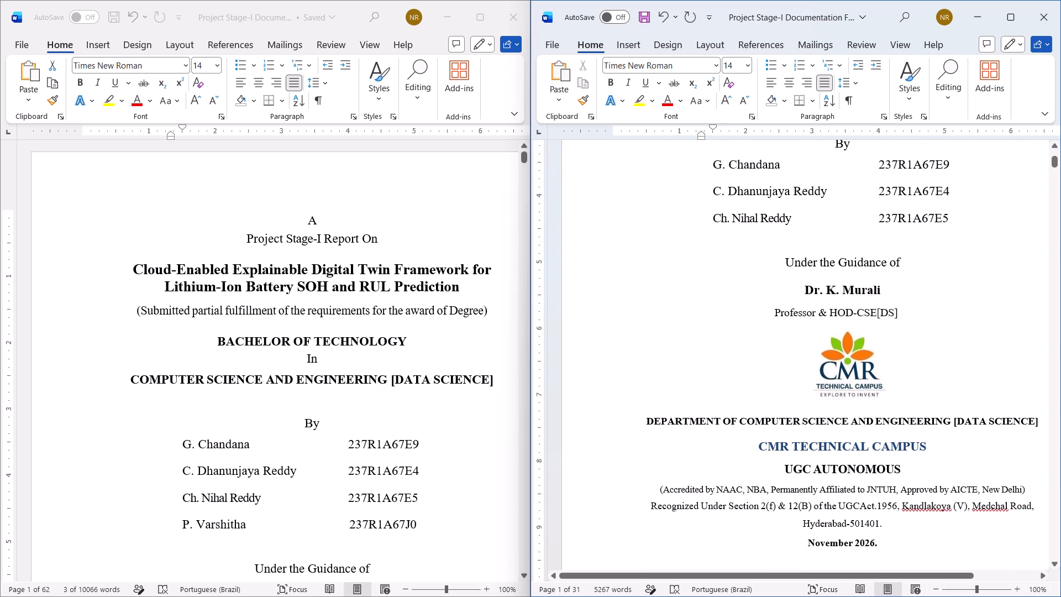
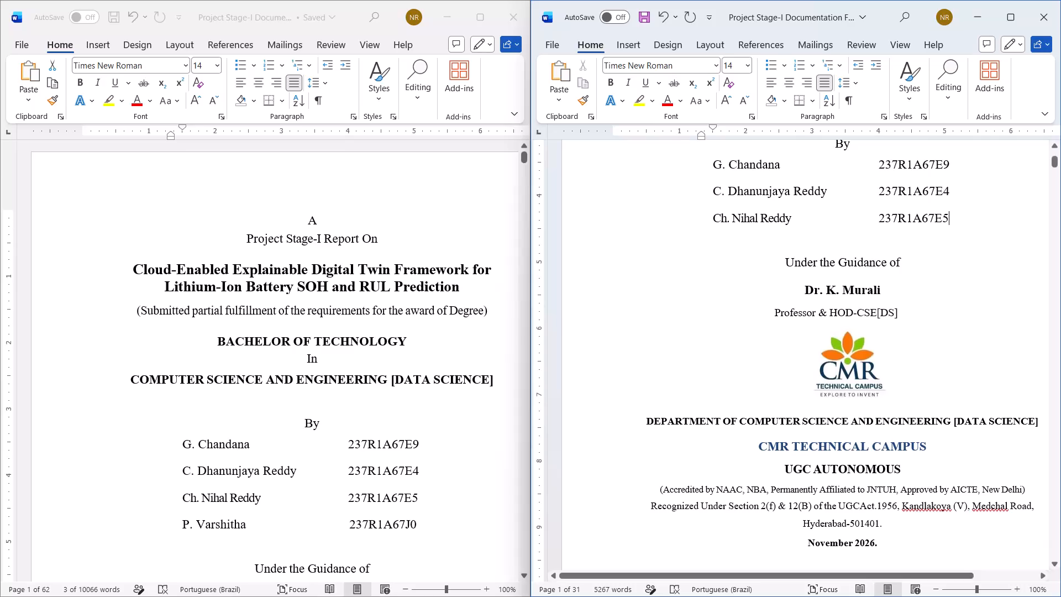
Add the fourth student's name, copied from the battery report's cover, on a new line below the third student on the template's cover.
left_click(257, 523)
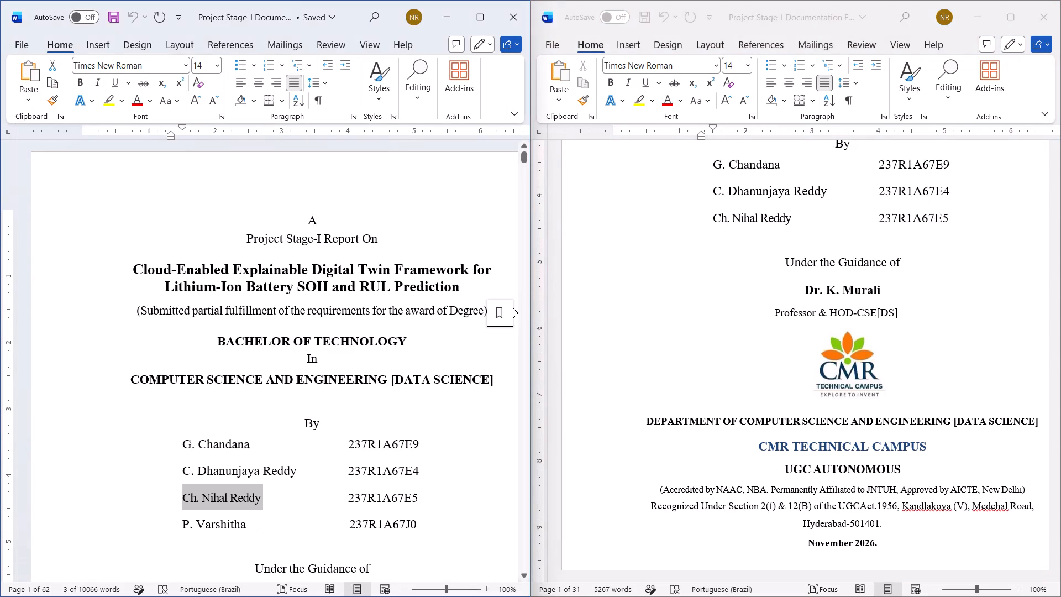
left_click(246, 525)
left_click_drag(246, 525, 209, 525)
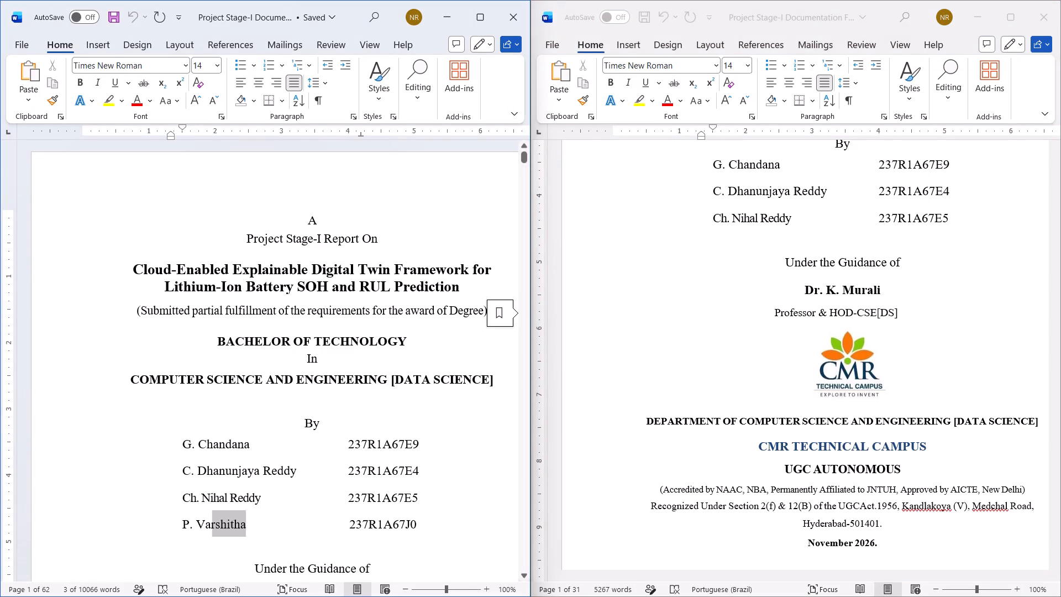
left_click_drag(209, 525, 182, 522)
key("ctrl+c")
left_click(948, 218)
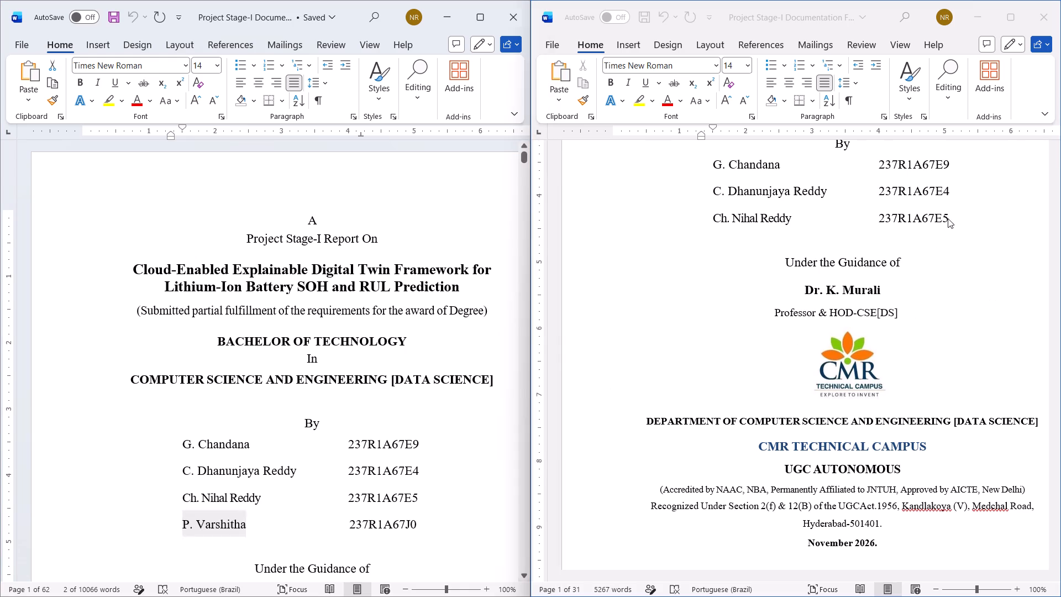
key("Return")
key("ctrl+v")
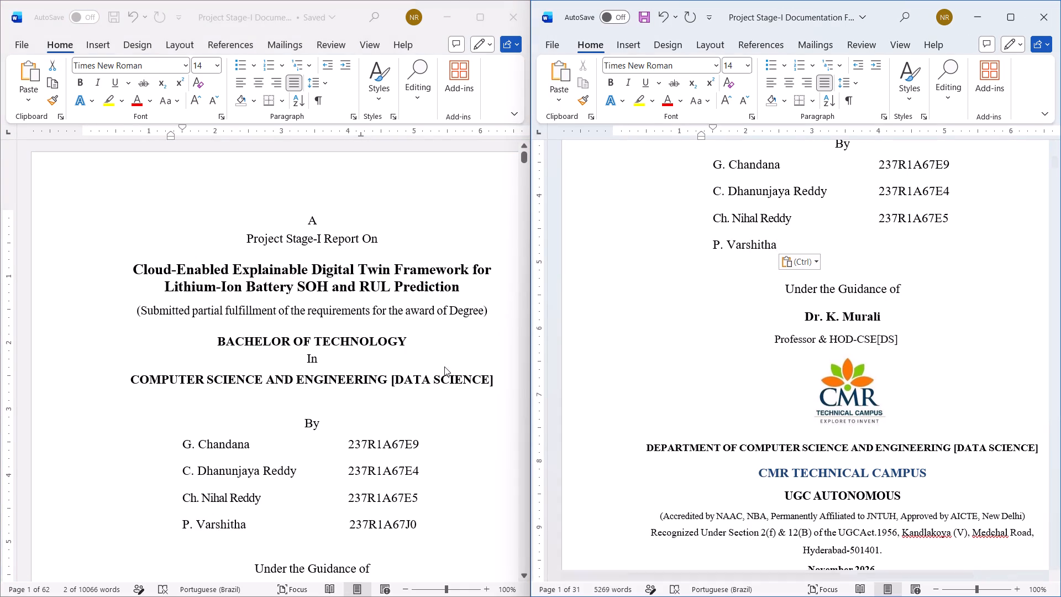
Add the fourth student's roll number from the battery report beside the name on the template's cover, aligned with the other roll numbers.
left_click(418, 523)
left_click_drag(418, 523, 413, 523)
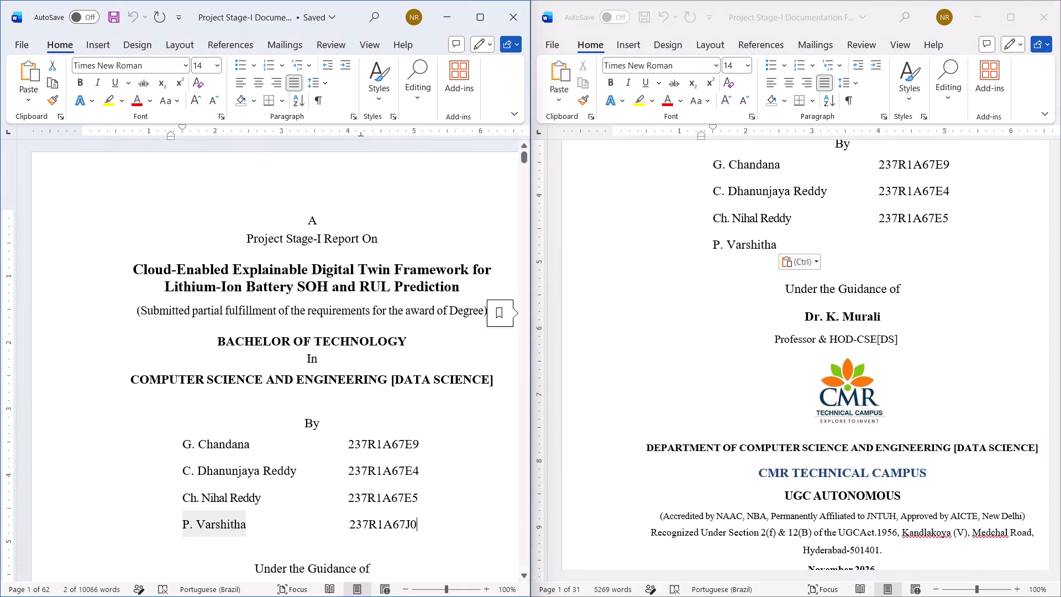
left_click_drag(413, 523, 350, 524)
key("ctrl+c")
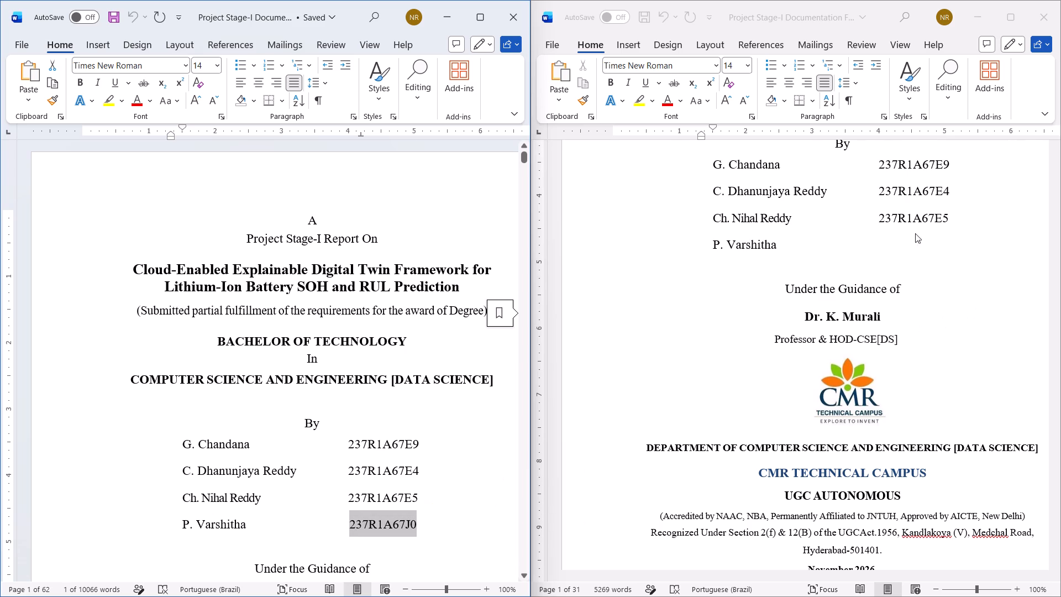
left_click(919, 252)
left_click(915, 245)
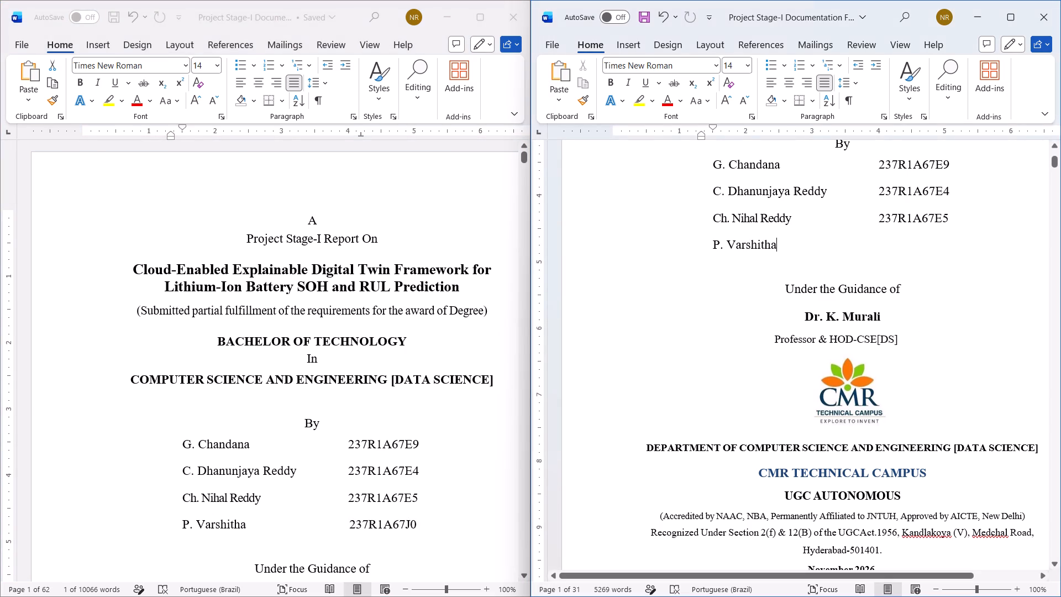
key("Tab")
key("Tab")
key("Tab")
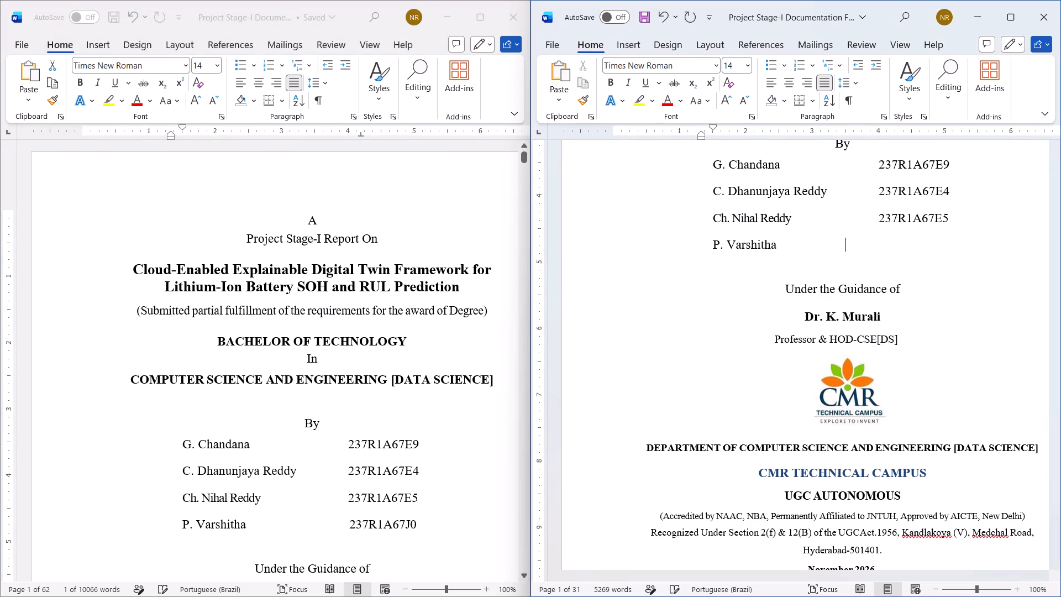
key("Tab")
key("ctrl+v")
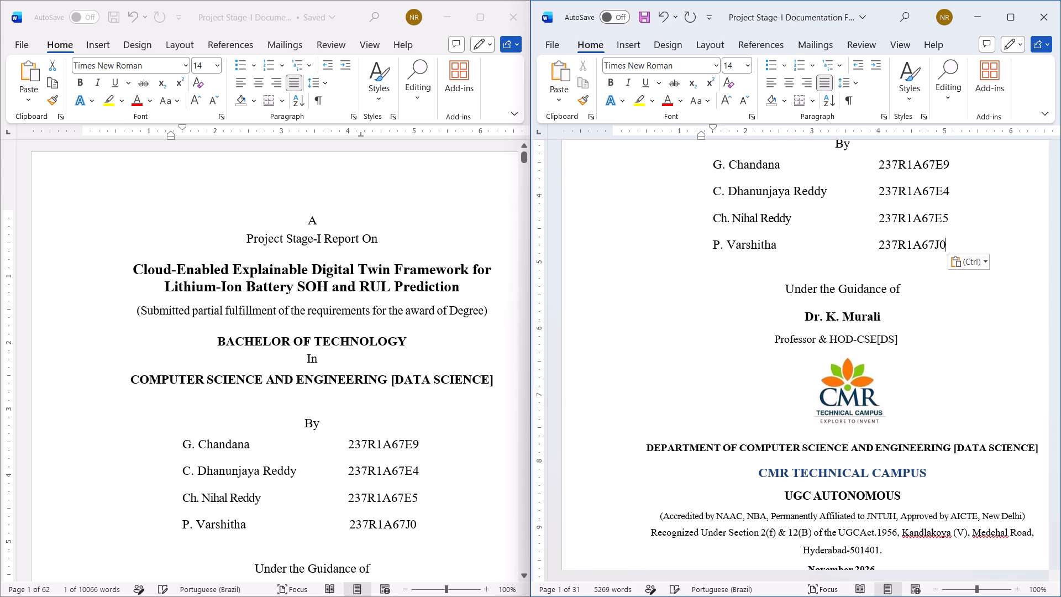
Replace the YouTube project title in the template's certificate with "Cloud-Enabled Explainable Digital Twin Framework for Lithium-Ion Battery SOH and RUL Prediction" from the battery report's certificate.
left_click(957, 374)
scroll(957, 374, "down", 1)
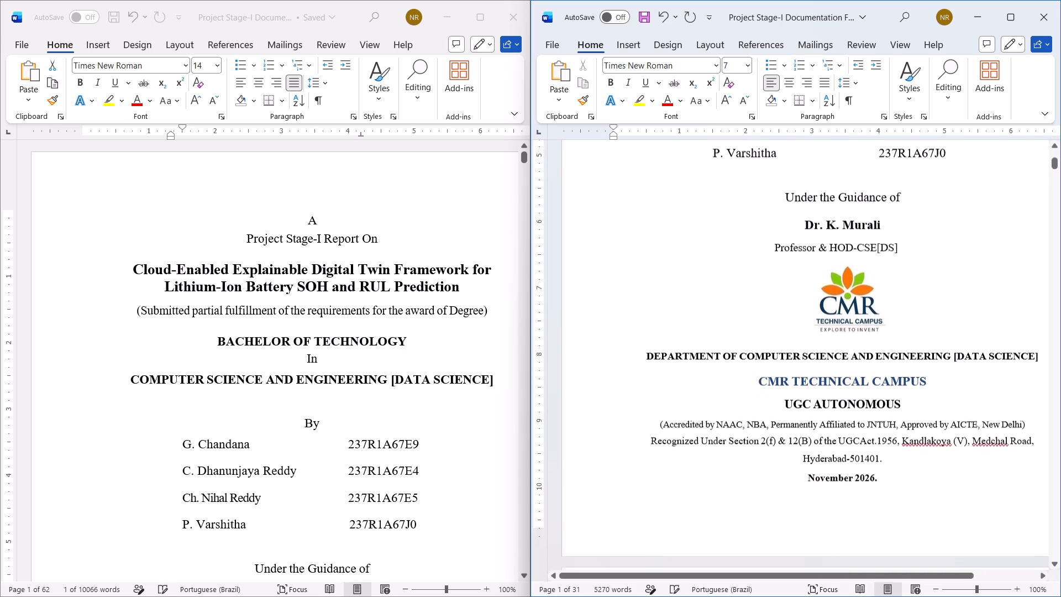
scroll(957, 374, "down", 5)
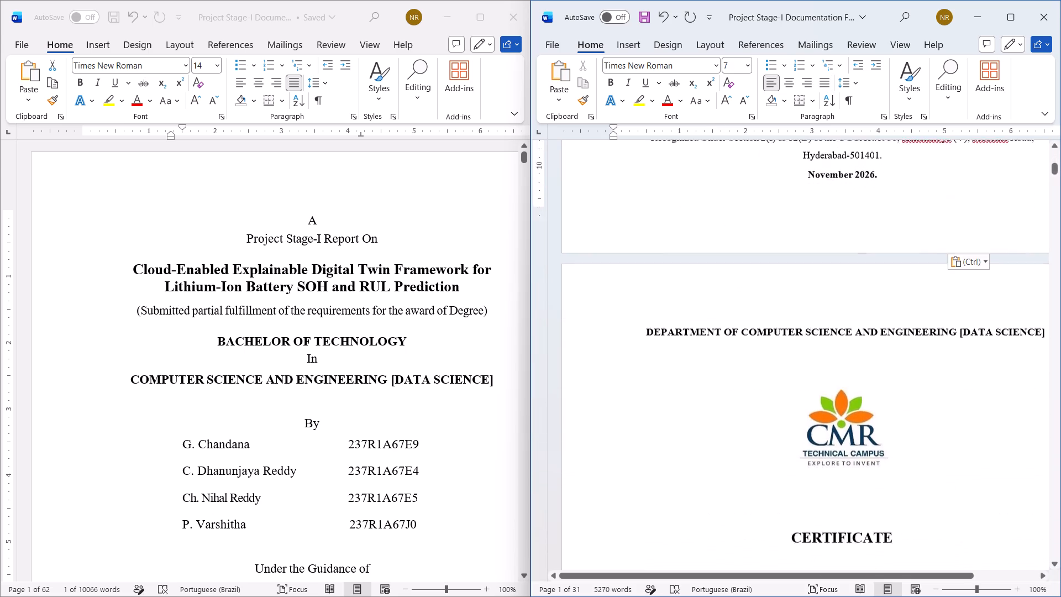
scroll(957, 374, "down", 2)
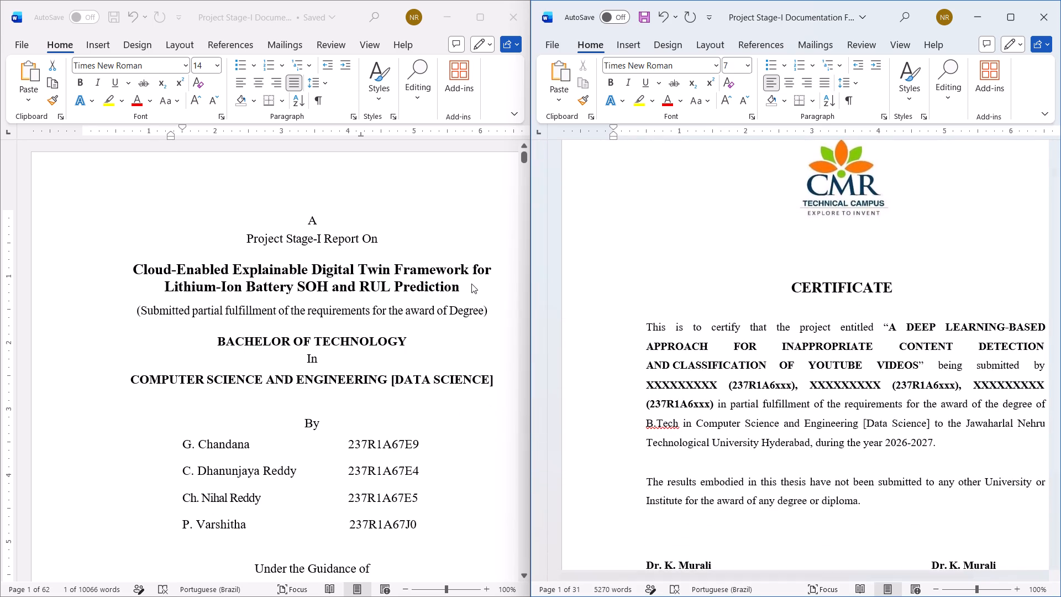
left_click(459, 291)
scroll(459, 458, "down", 3)
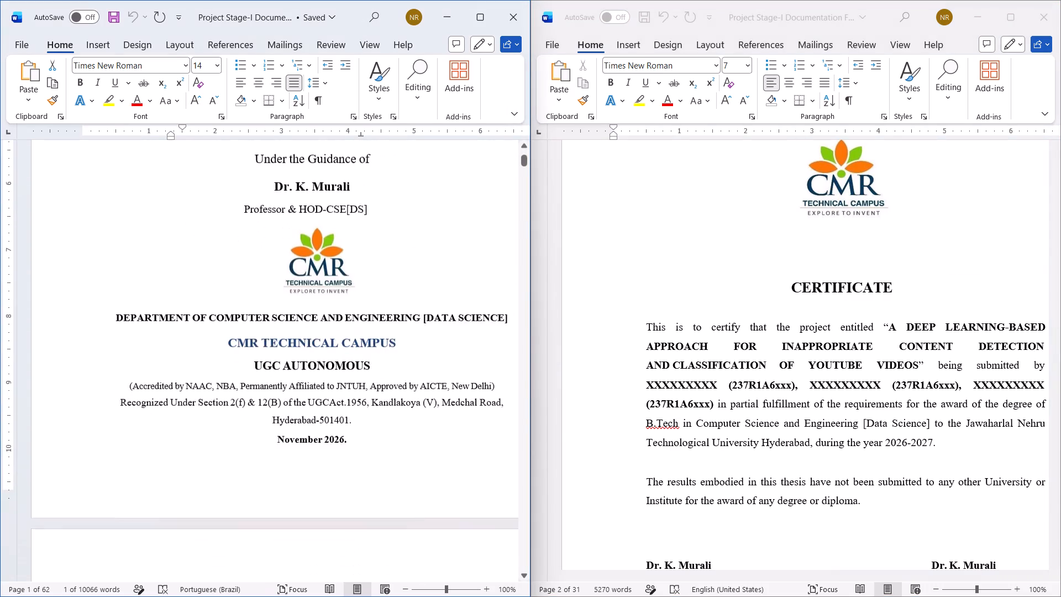
scroll(459, 458, "down", 5)
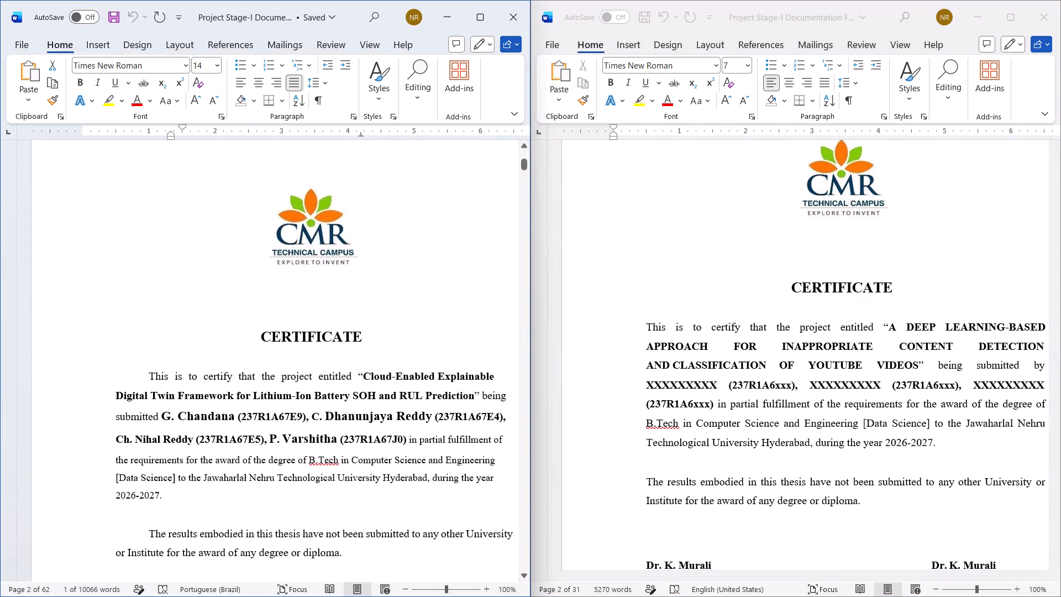
left_click_drag(364, 375, 407, 392)
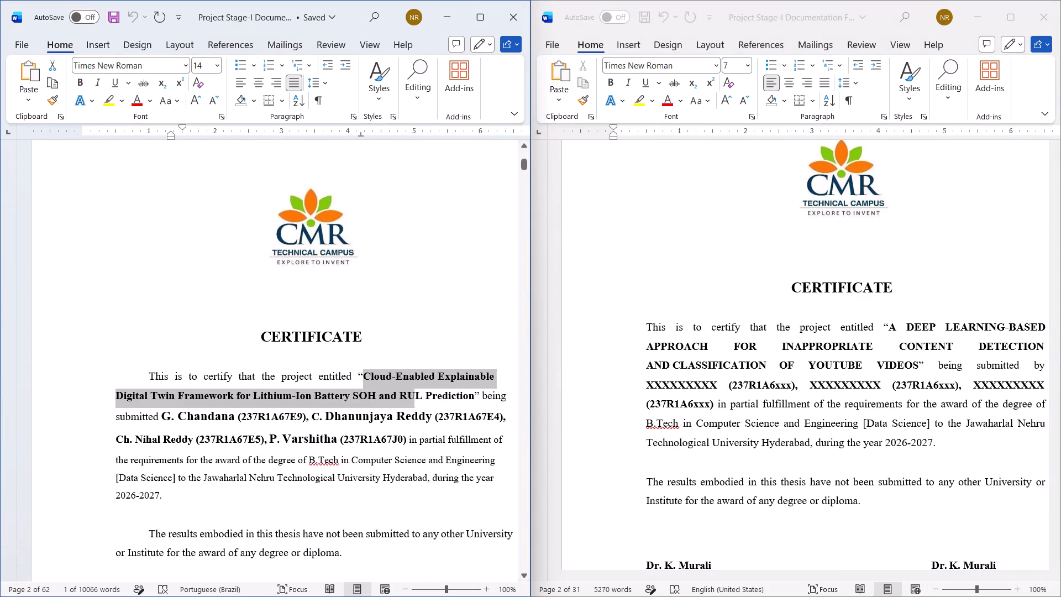
left_click_drag(407, 392, 461, 392)
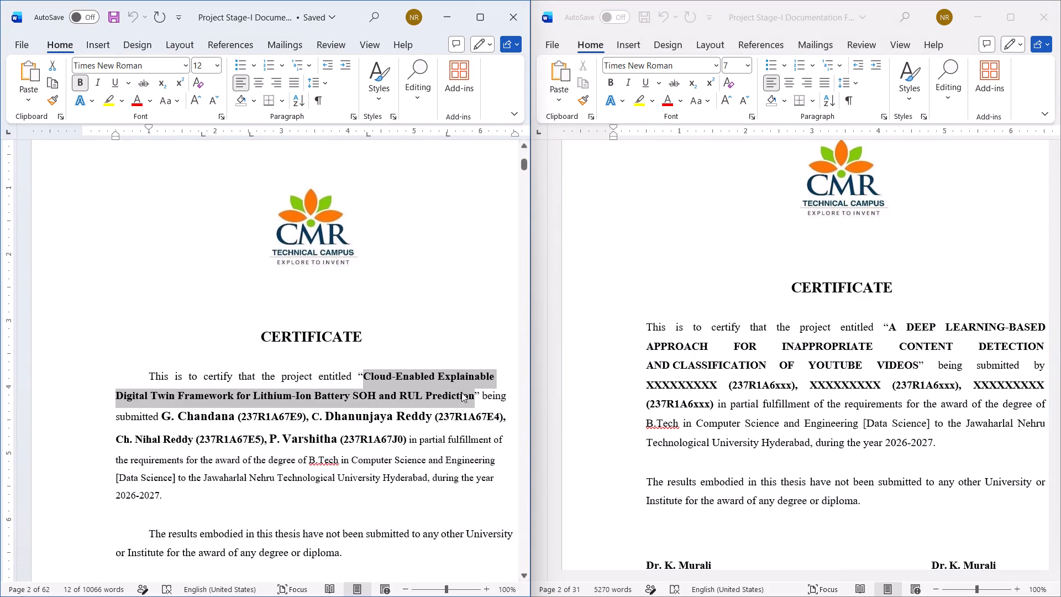
key("ctrl+c")
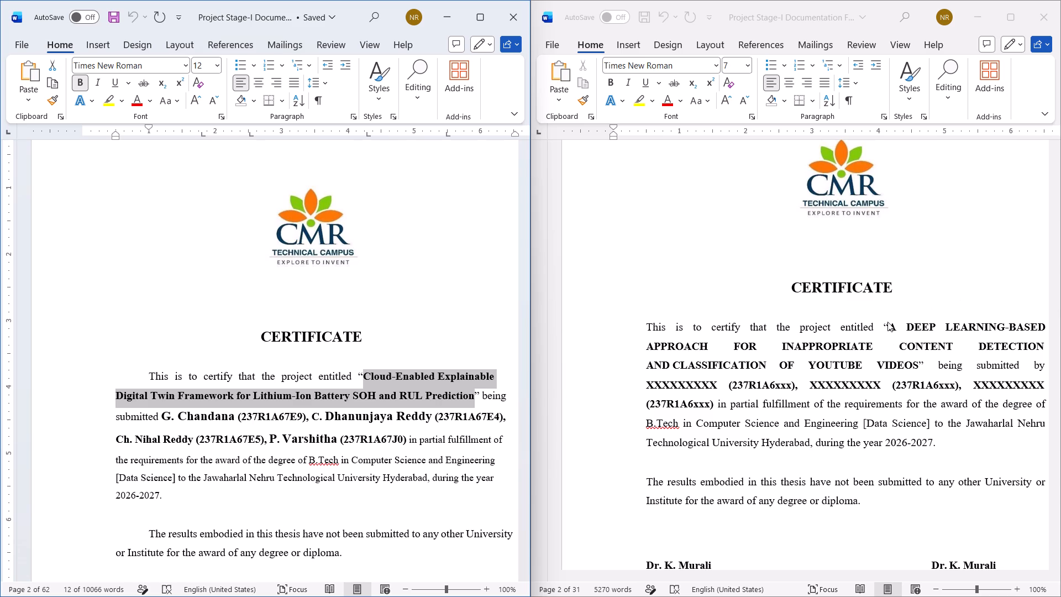
left_click(887, 322)
left_click_drag(889, 327, 918, 337)
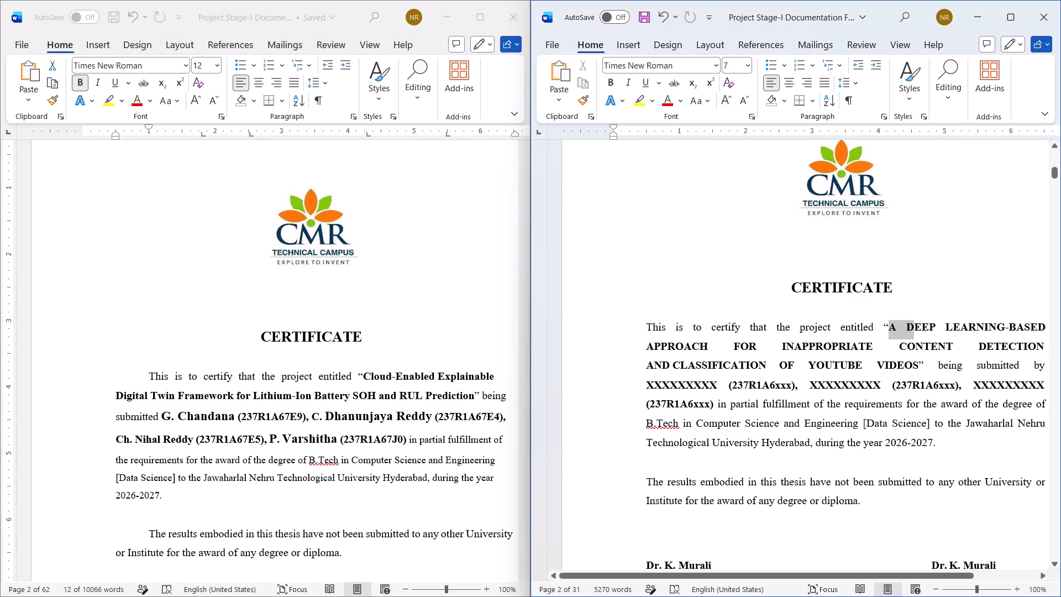
left_click_drag(918, 337, 918, 365)
key("ctrl+v")
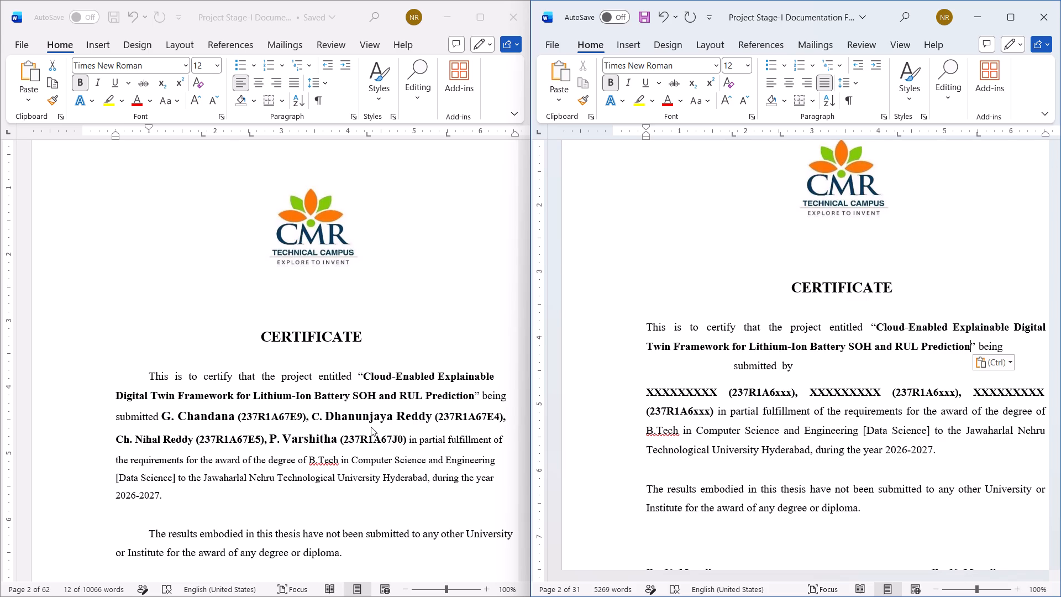
Replace the name and roll number placeholders in the template's certificate with all four students' details copied from the battery report's certificate.
left_click(163, 416)
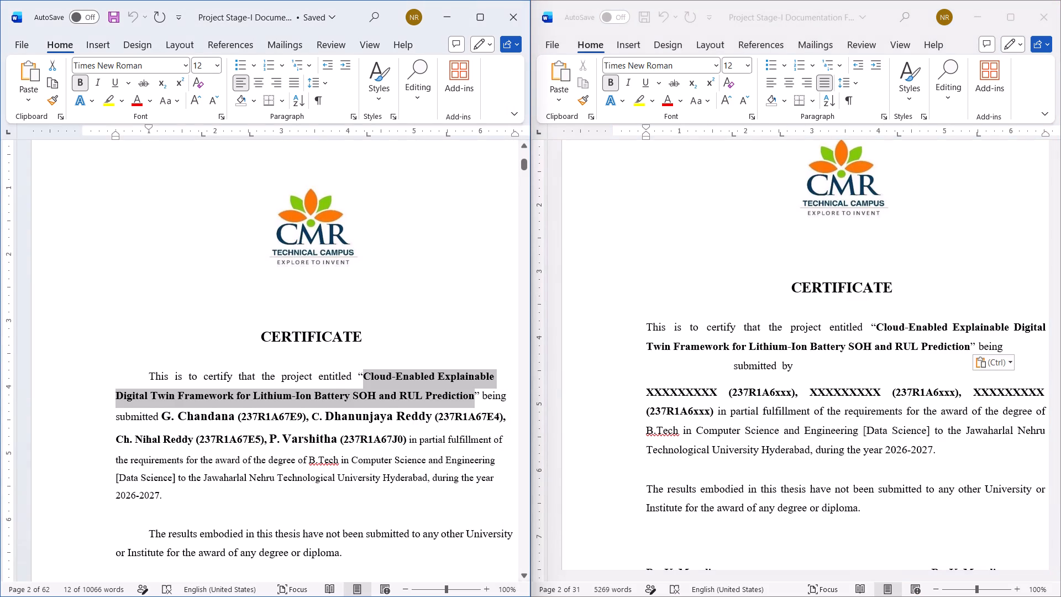
left_click_drag(163, 416, 371, 439)
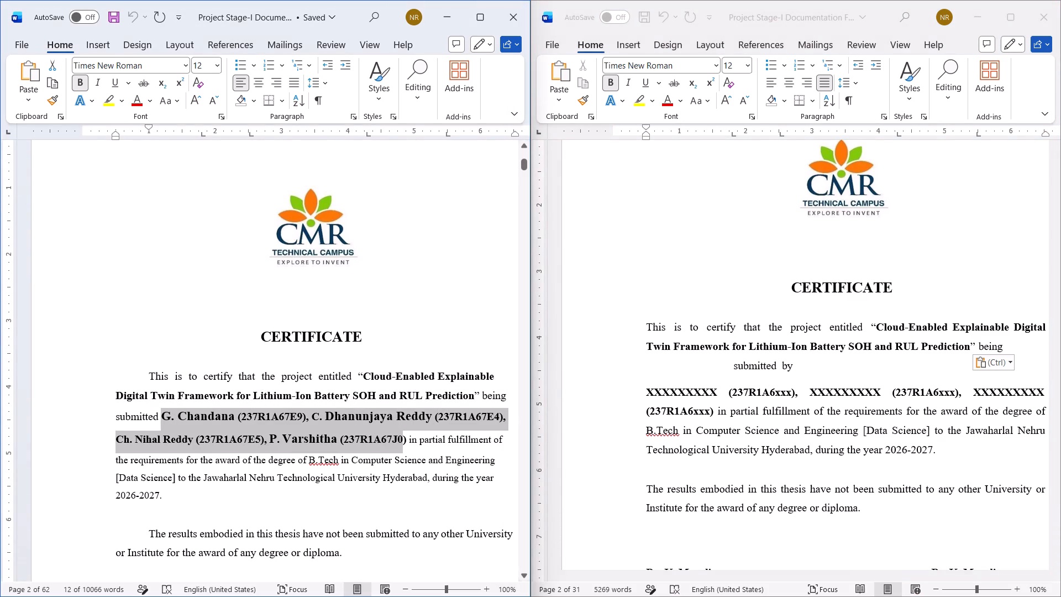
left_click_drag(371, 439, 403, 441)
left_click_drag(403, 441, 407, 442)
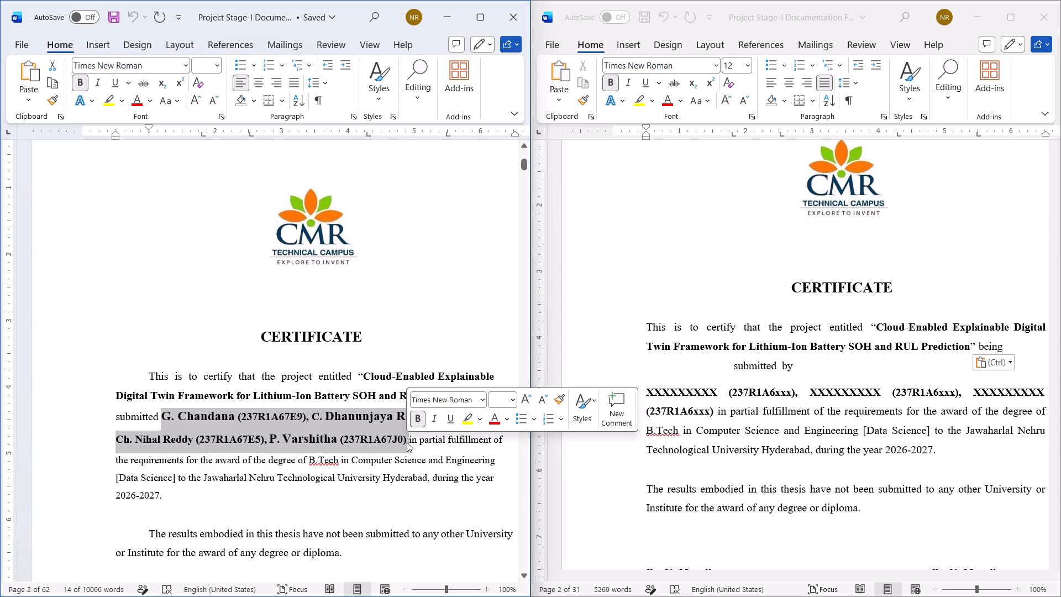
key("ctrl+c")
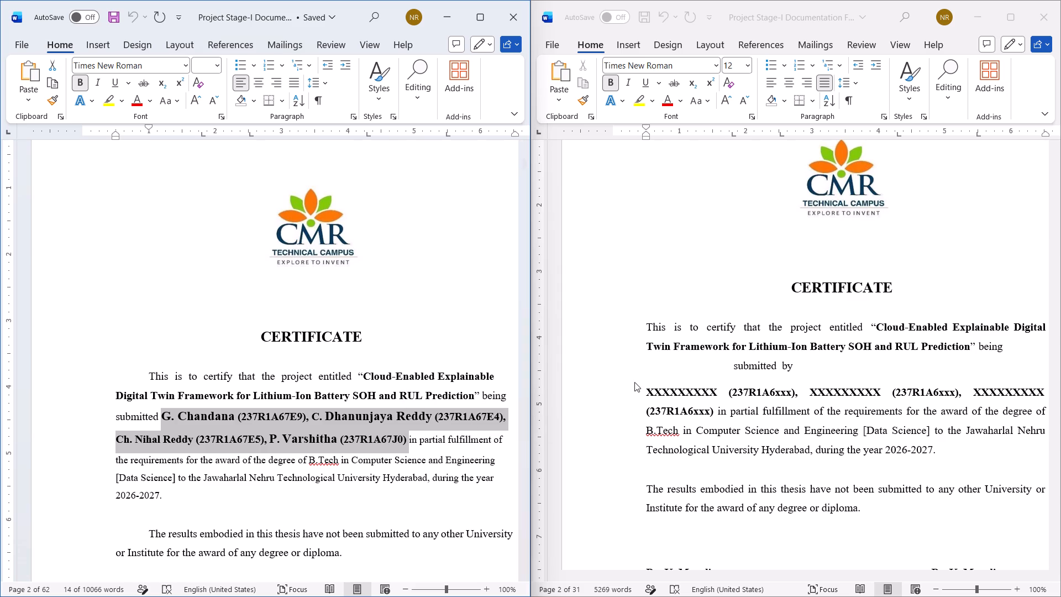
left_click(648, 391)
left_click_drag(645, 391, 712, 411)
key("ctrl+v")
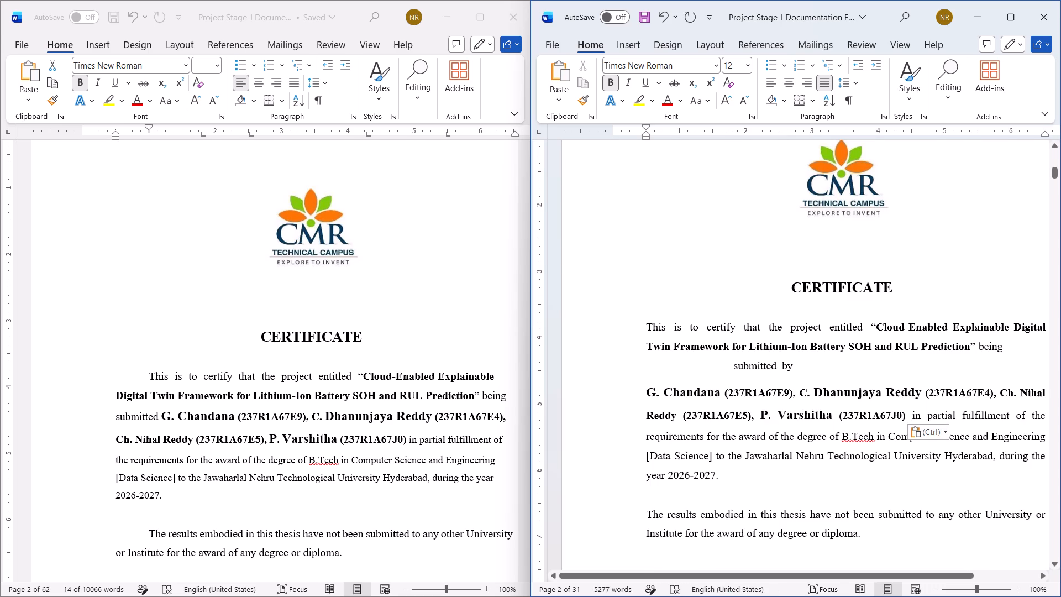
Join the student list in the template's certificate to the end of the "submitted by" line.
left_click(666, 380)
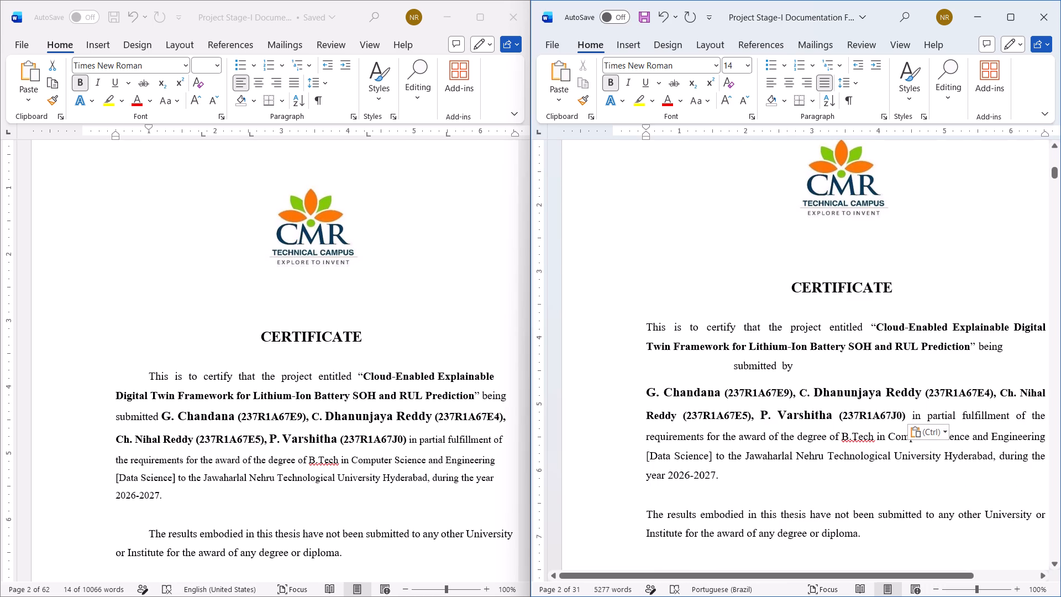
left_click(648, 387)
key("BackSpace")
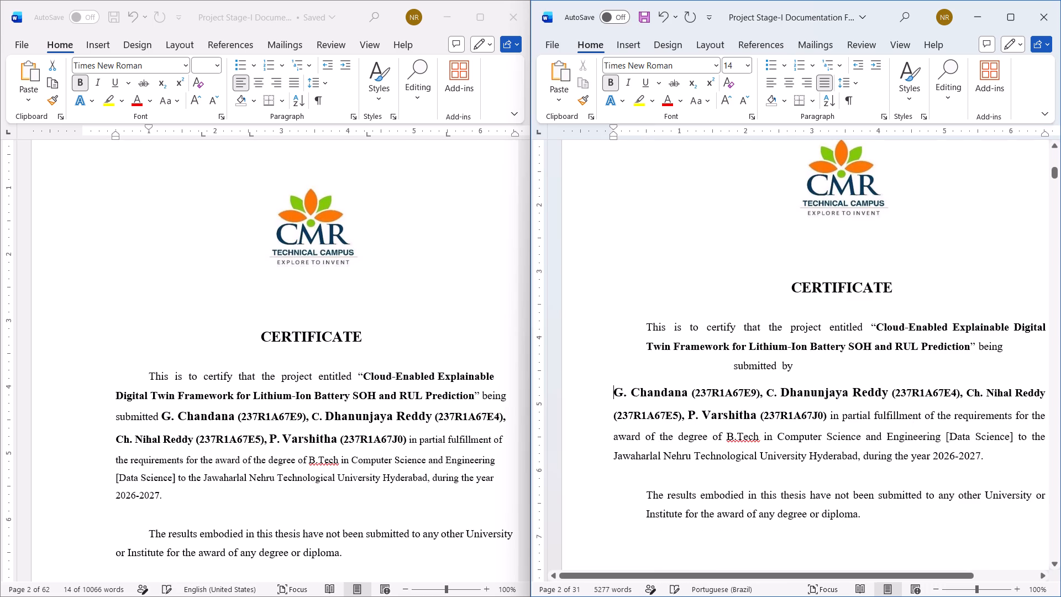
key("BackSpace")
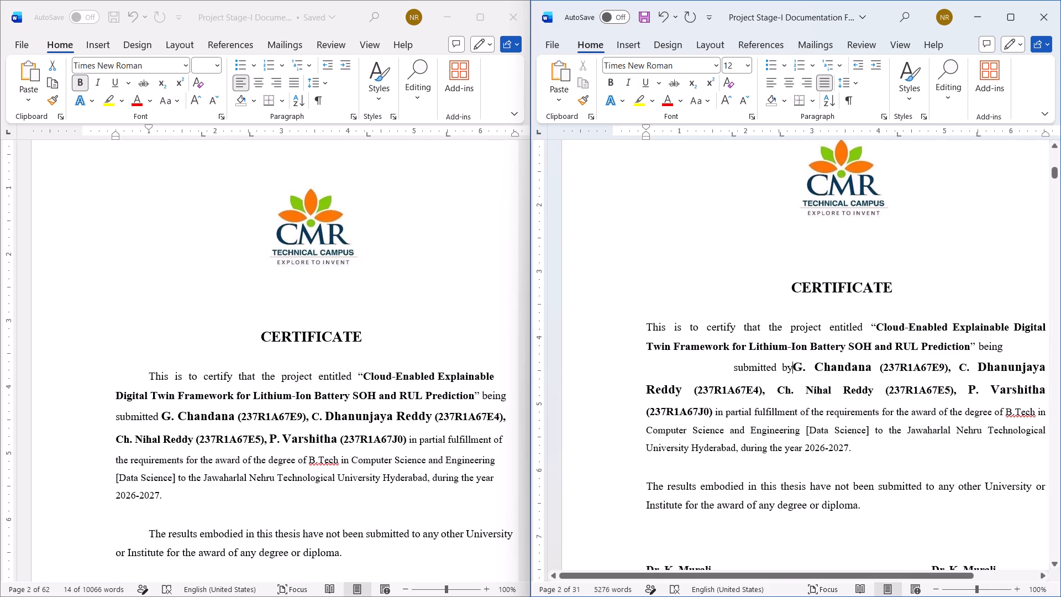
Close the wide gap before "submitted" in the template's certificate, leaving a single space after "being".
left_click(734, 366)
key("space")
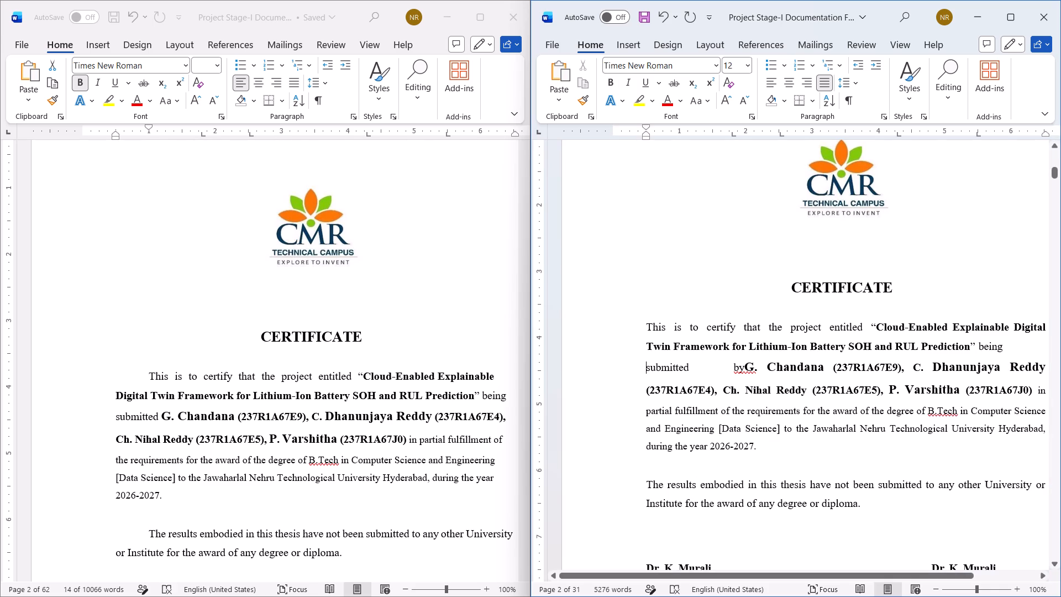
key("BackSpace")
key("BackSpace")
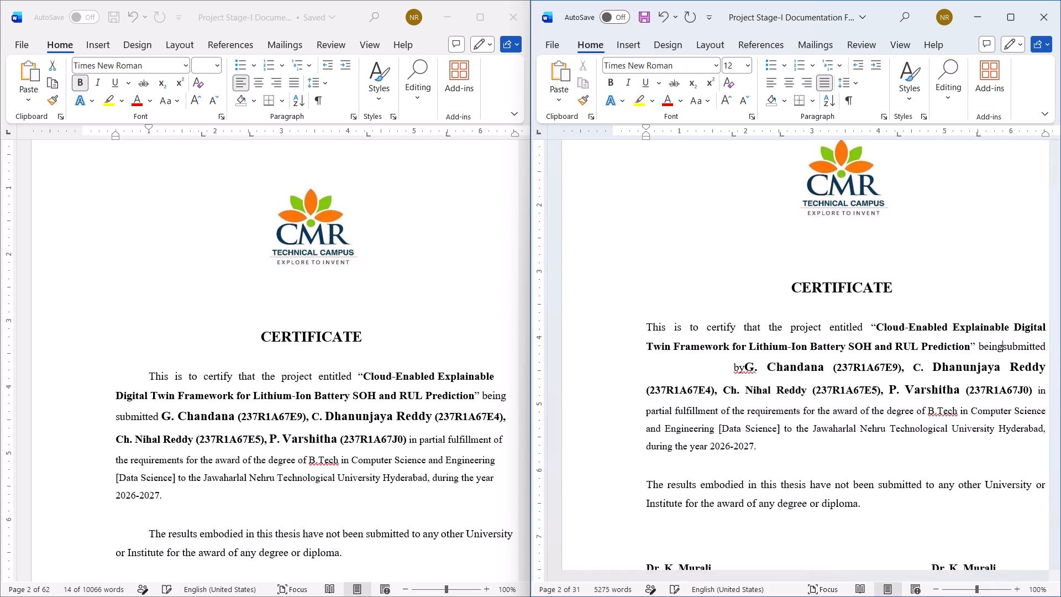
key("space")
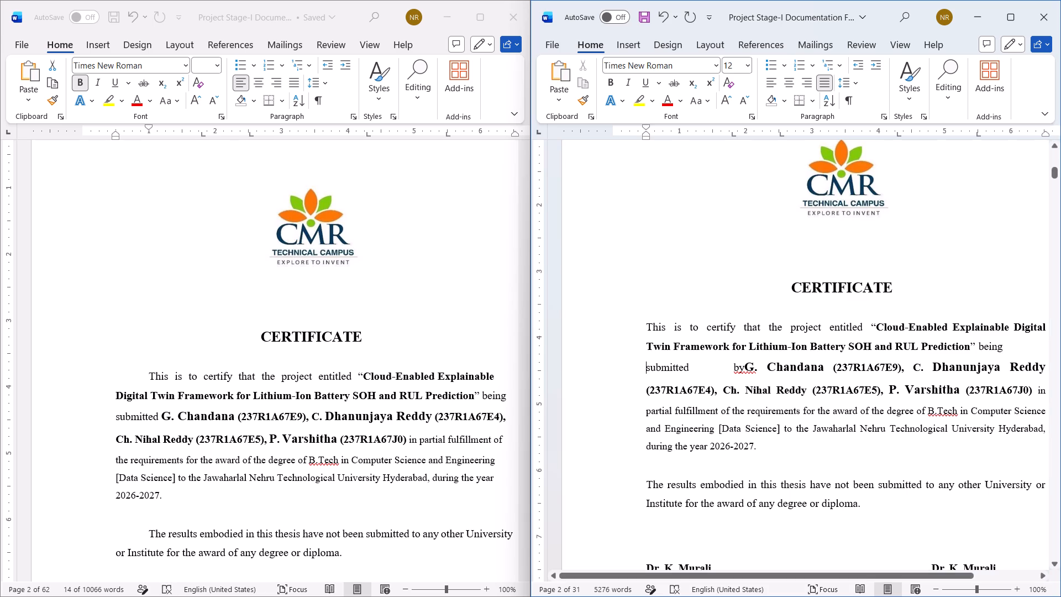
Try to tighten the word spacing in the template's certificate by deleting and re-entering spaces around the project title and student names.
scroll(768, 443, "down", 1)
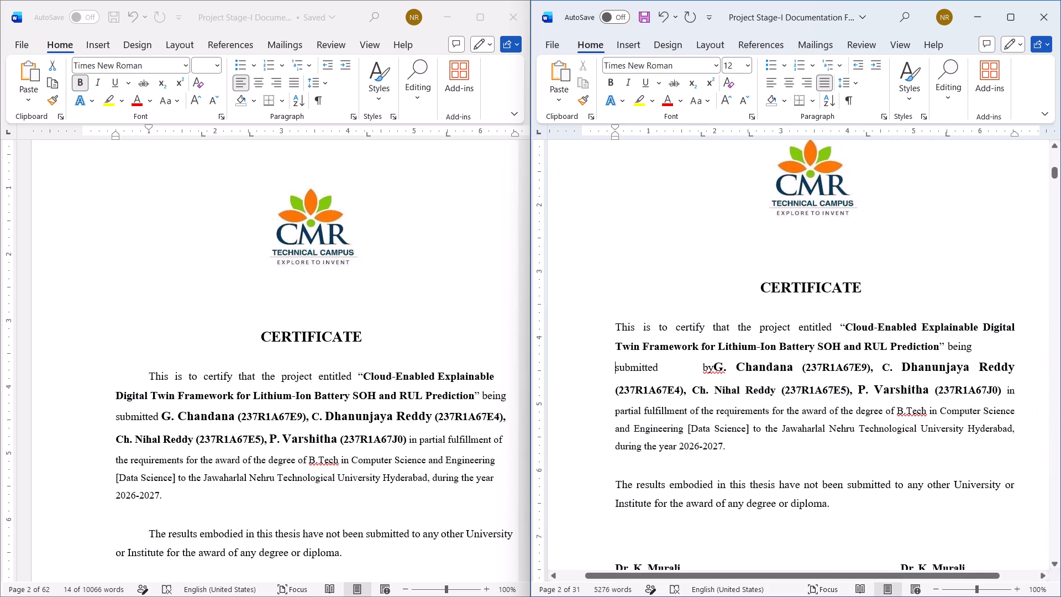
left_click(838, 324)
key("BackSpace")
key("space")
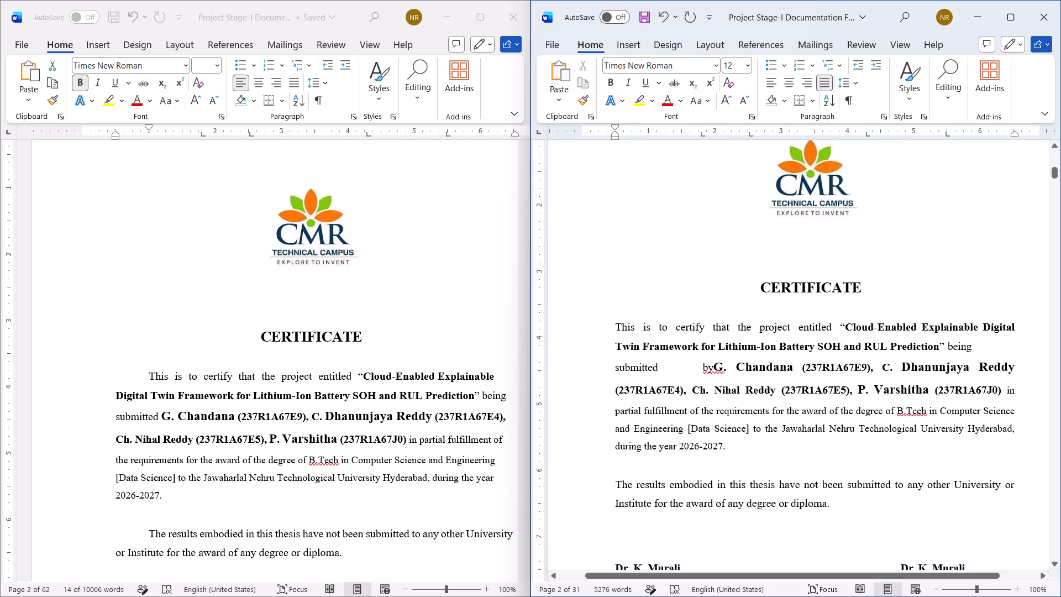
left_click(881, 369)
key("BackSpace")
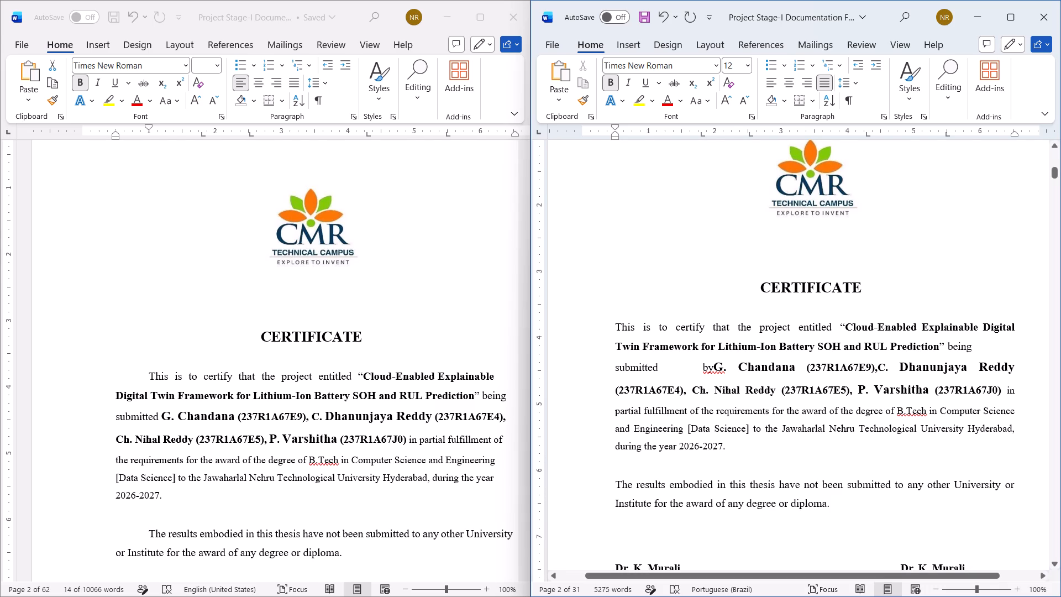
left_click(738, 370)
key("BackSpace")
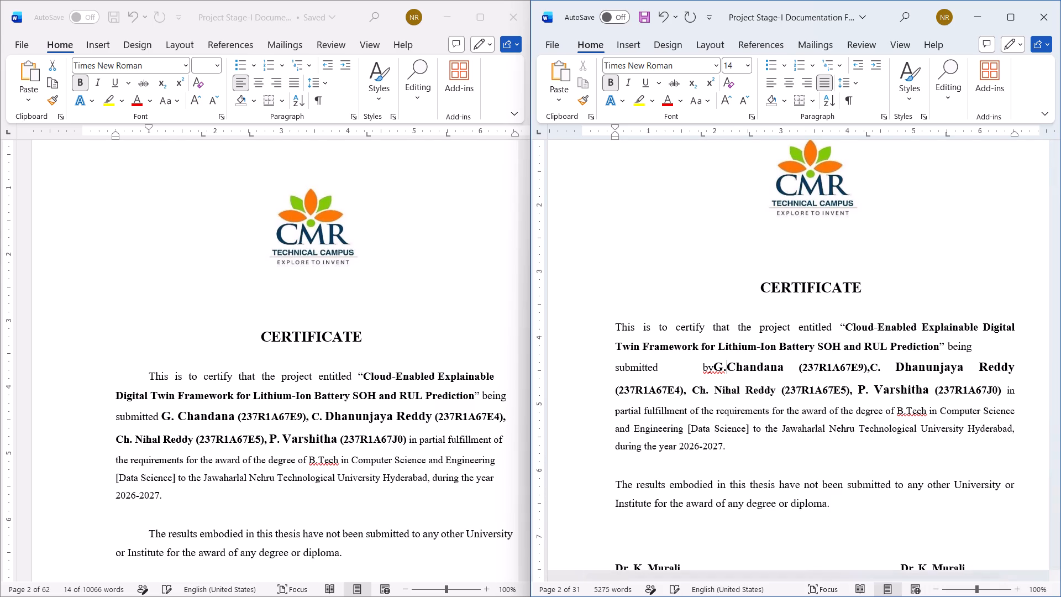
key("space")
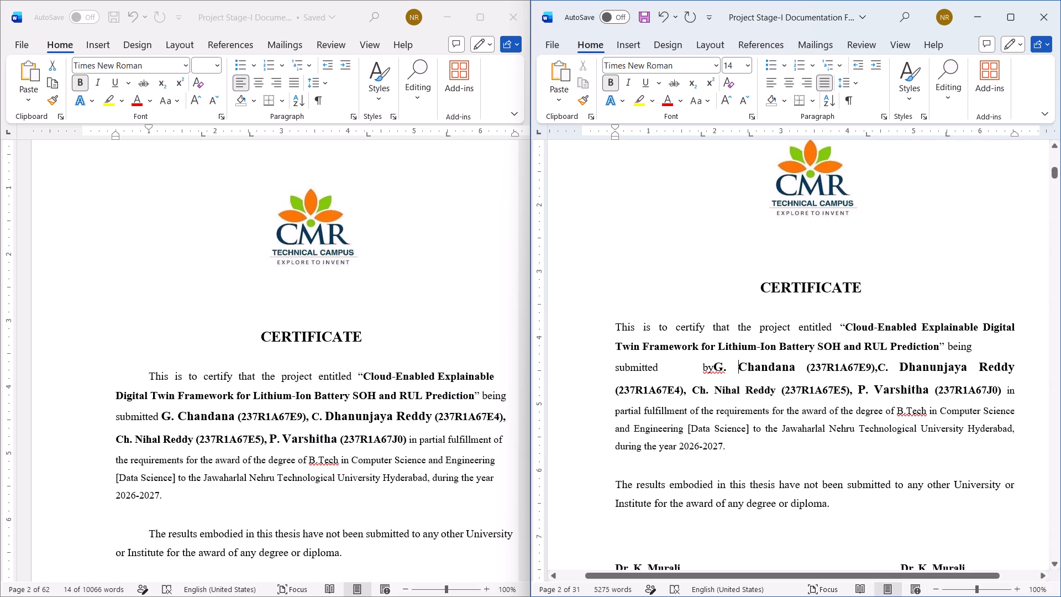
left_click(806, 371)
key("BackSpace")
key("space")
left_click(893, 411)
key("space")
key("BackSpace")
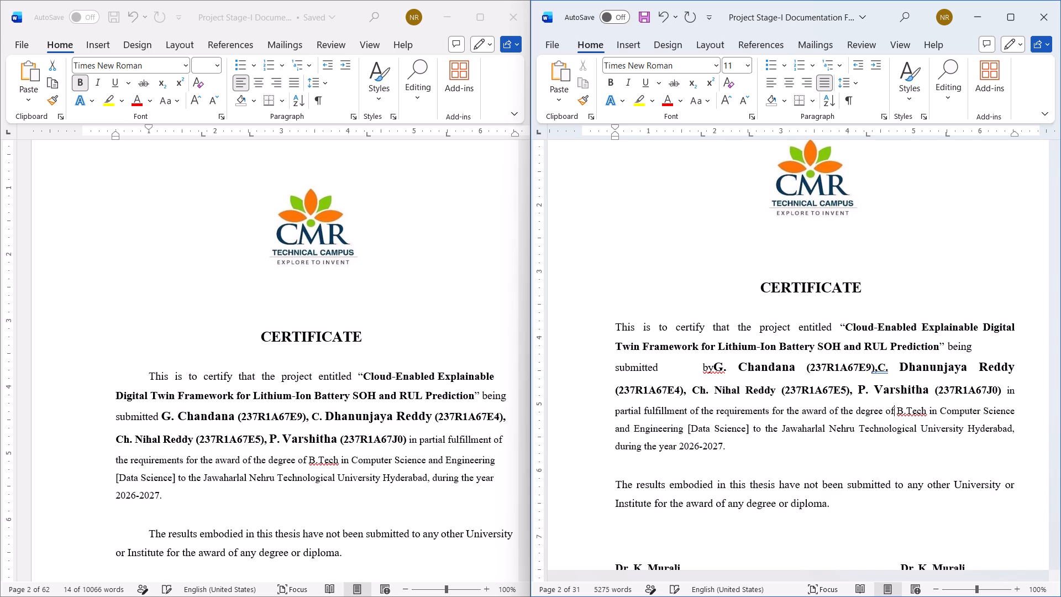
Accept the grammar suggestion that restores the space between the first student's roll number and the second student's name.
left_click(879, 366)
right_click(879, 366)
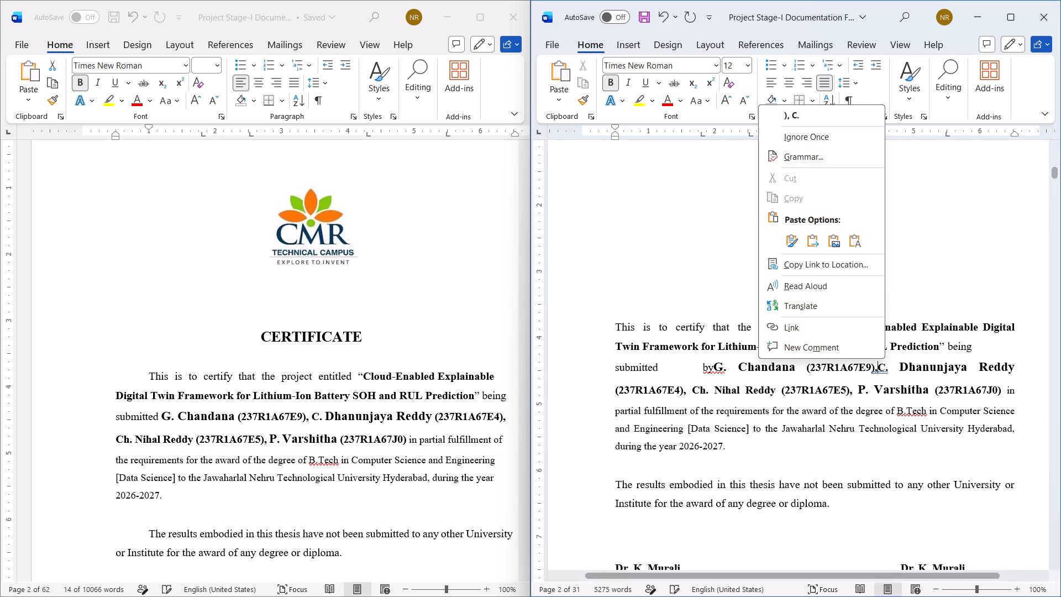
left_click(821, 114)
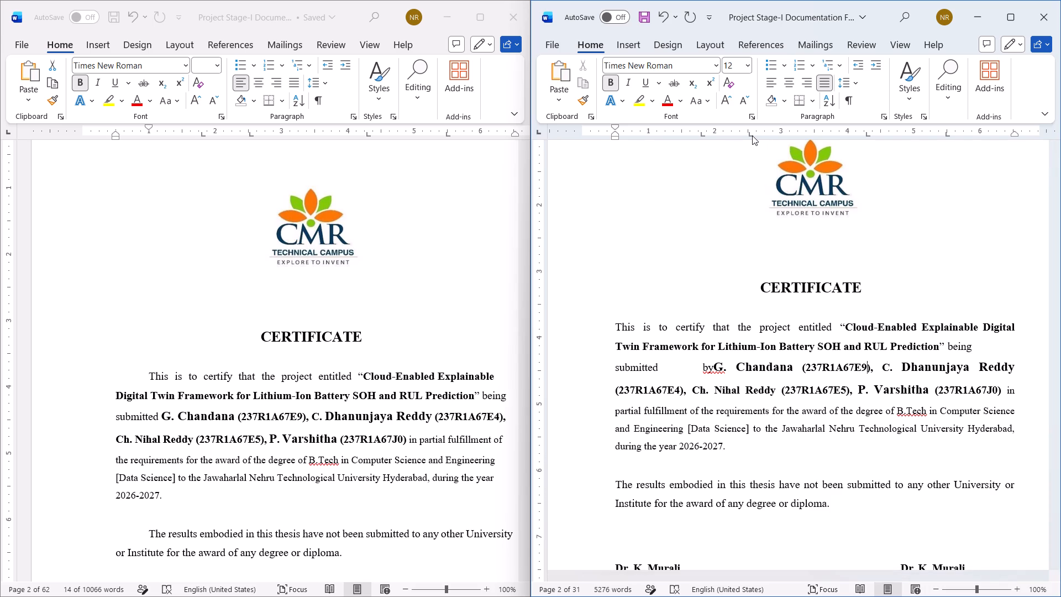
Shift the certificate paragraph's tab stop back toward "submitted" to close the wide gap before "by".
left_click_drag(751, 135, 733, 135)
left_click_drag(736, 448, 634, 344)
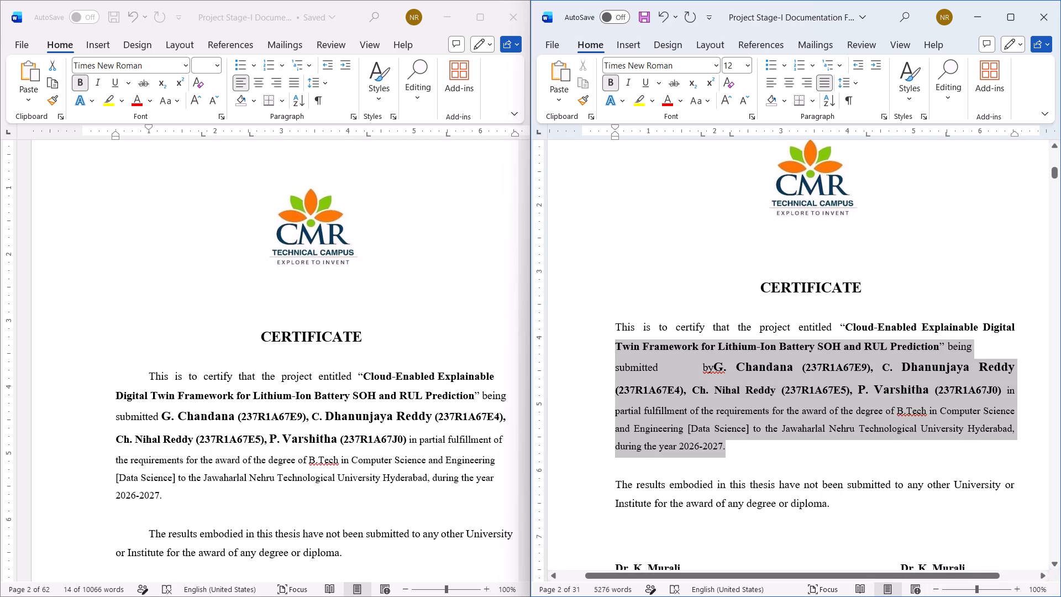
left_click_drag(634, 344, 622, 332)
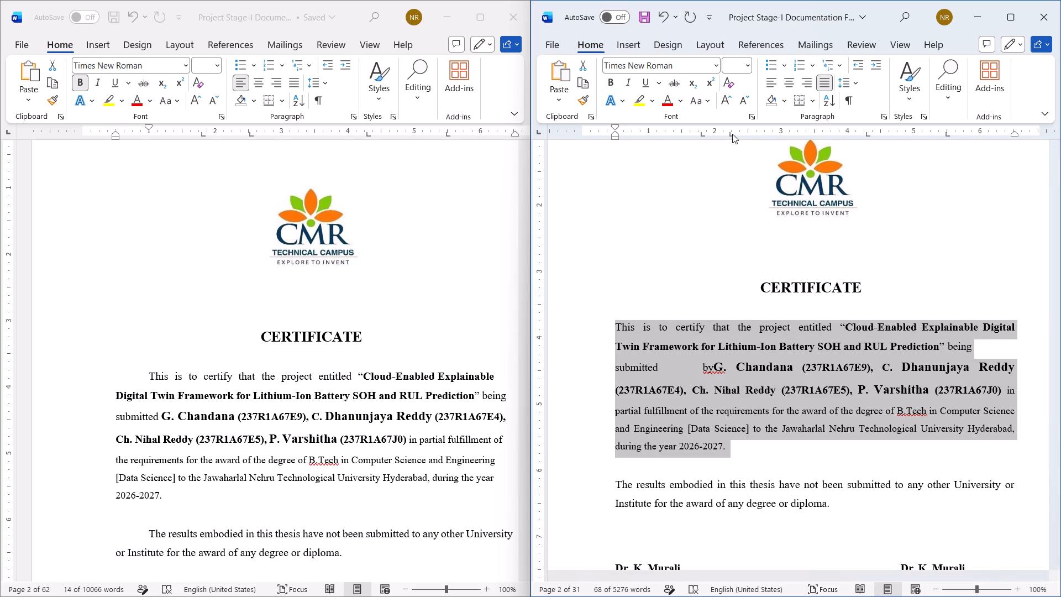
left_click_drag(732, 134, 710, 136)
left_click_drag(709, 134, 686, 137)
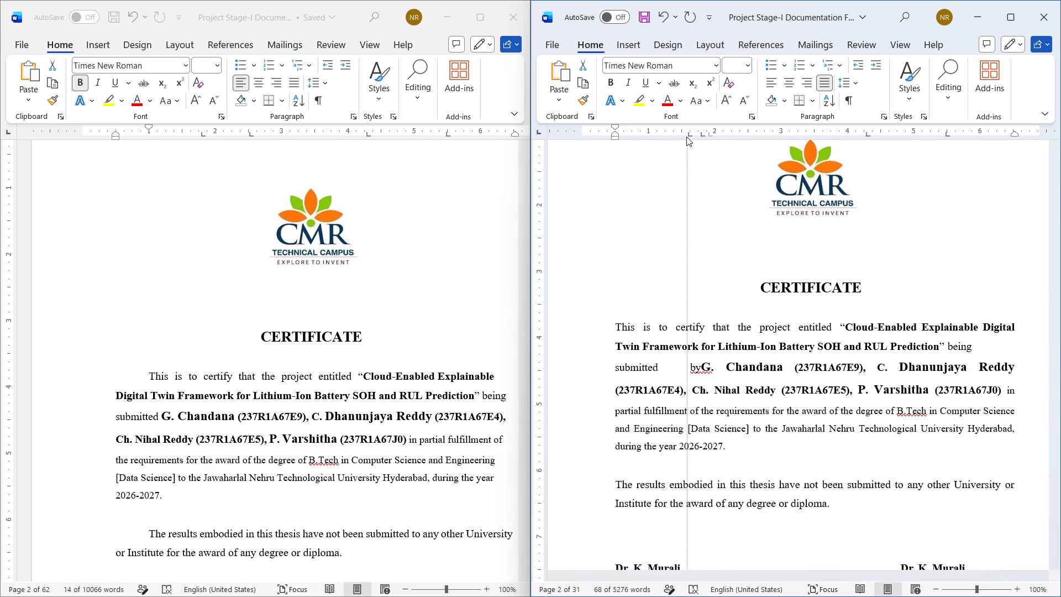
left_click_drag(686, 137, 664, 138)
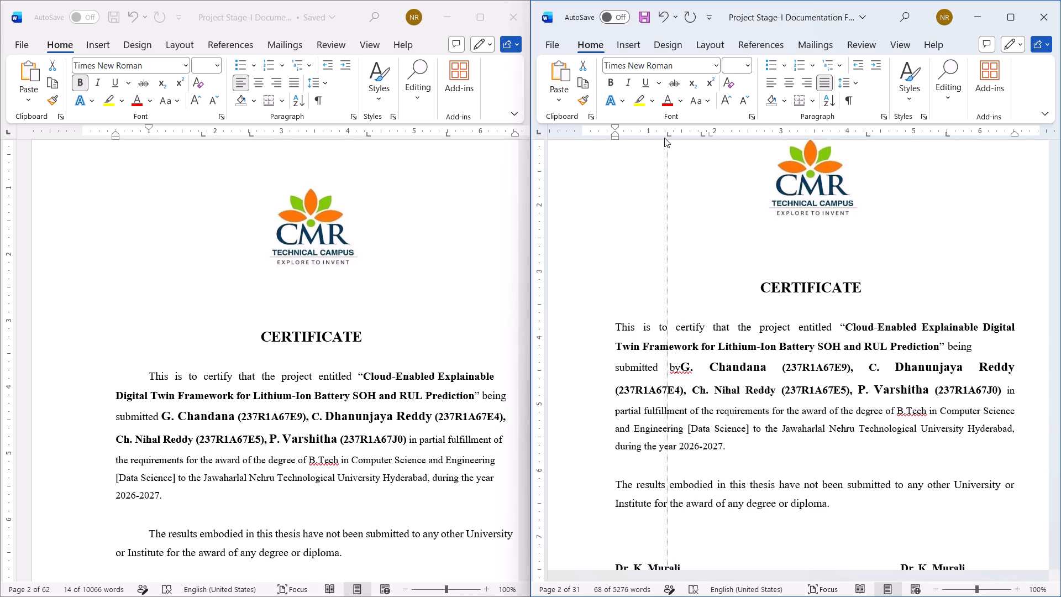
left_click_drag(664, 138, 663, 138)
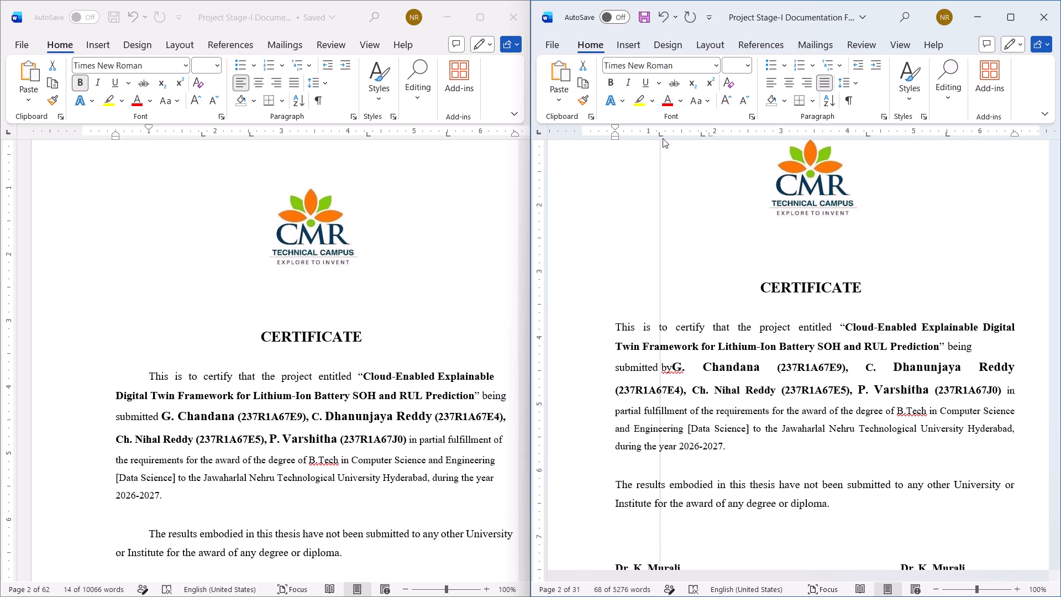
left_click_drag(663, 138, 659, 138)
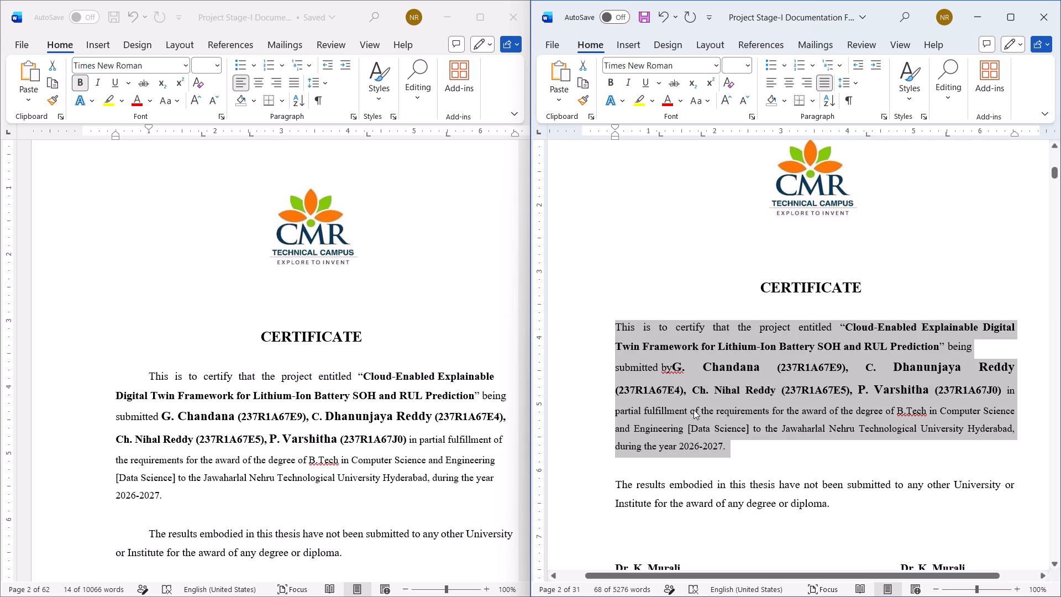
Insert a space between "by" and the first student's name in the template's certificate.
left_click(676, 374)
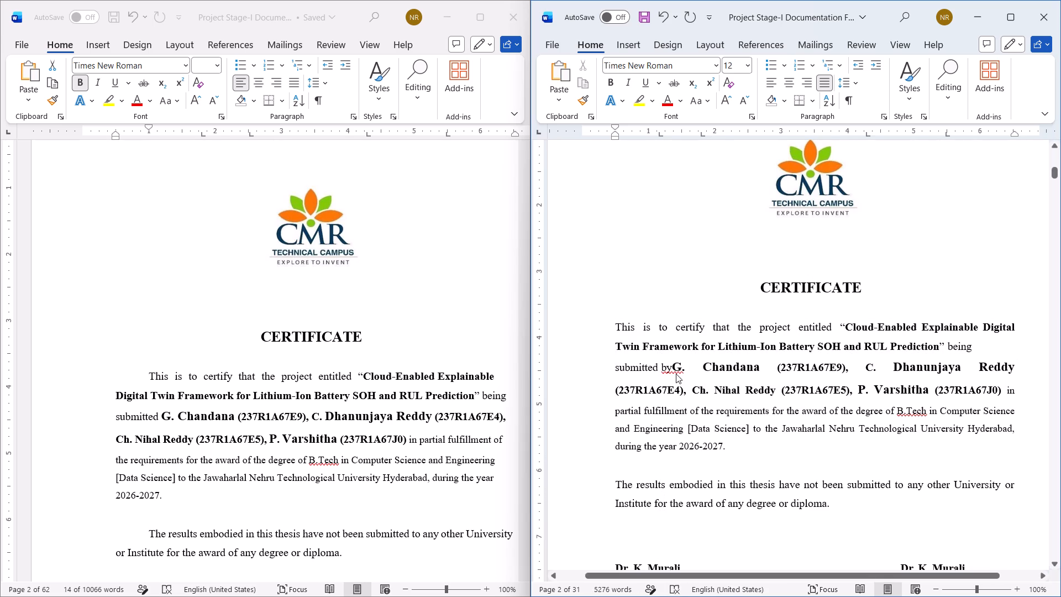
key("space")
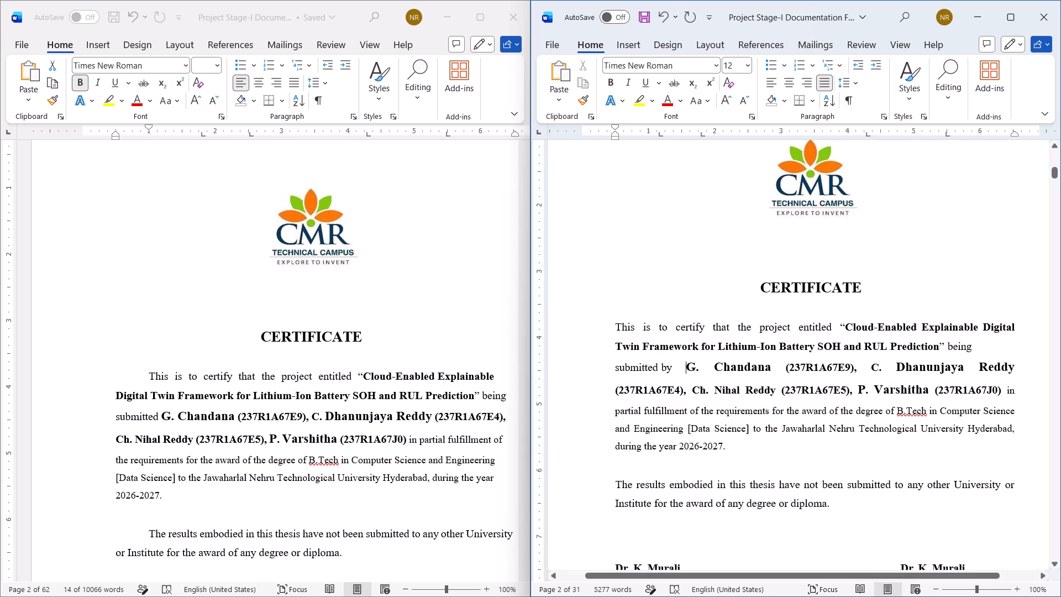
Extend the certificate paragraph's right indent slightly and move its tab stop to the left indent so "by" starts the third line.
left_click_drag(729, 443, 619, 321)
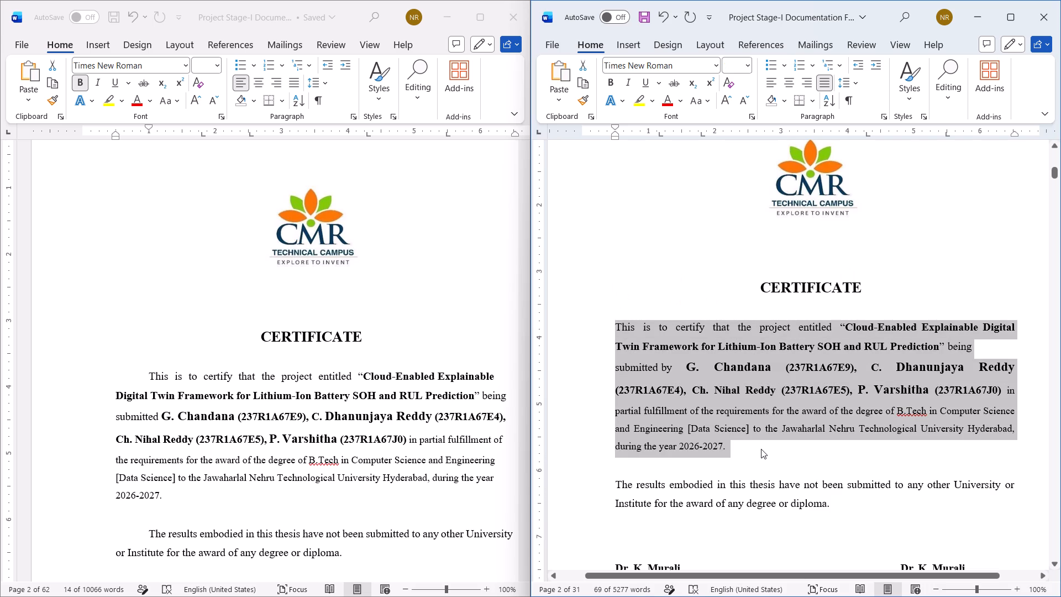
left_click(1015, 133)
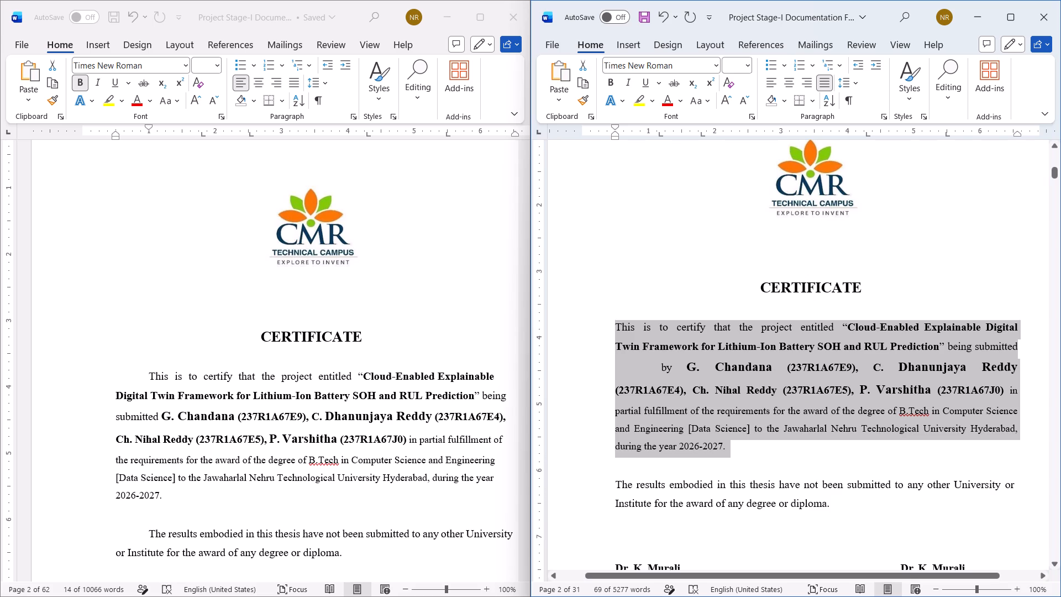
left_click_drag(660, 135, 636, 135)
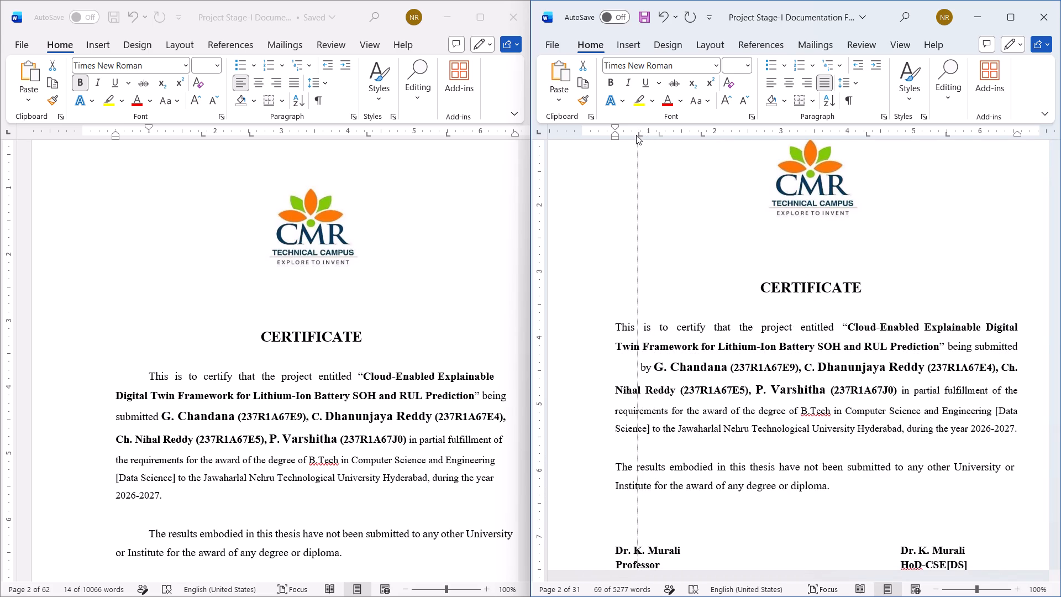
left_click_drag(636, 135, 616, 133)
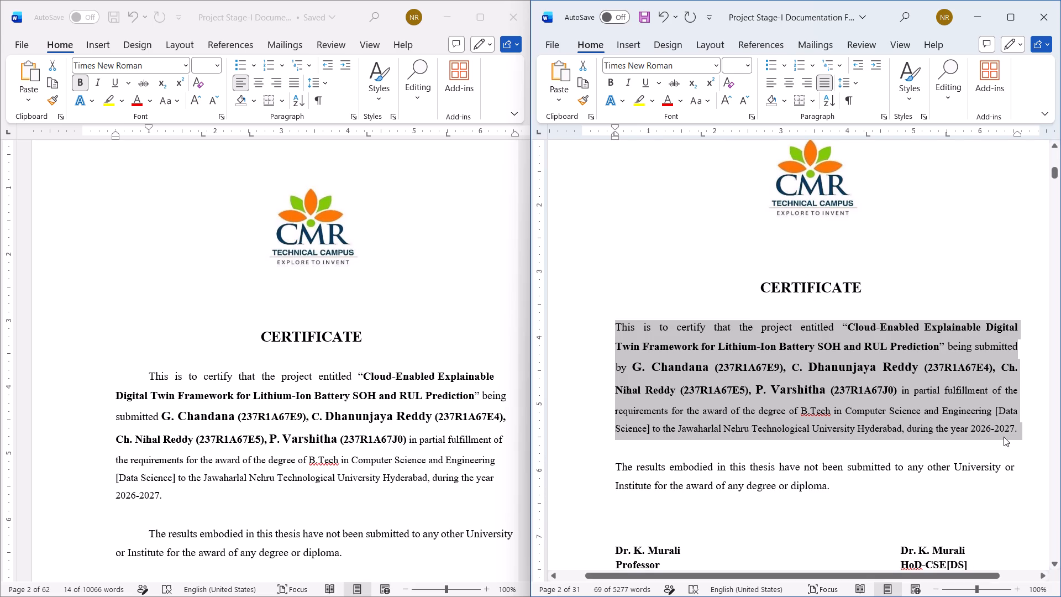
Break the line before the third student's name in the template's certificate.
left_click(1002, 369)
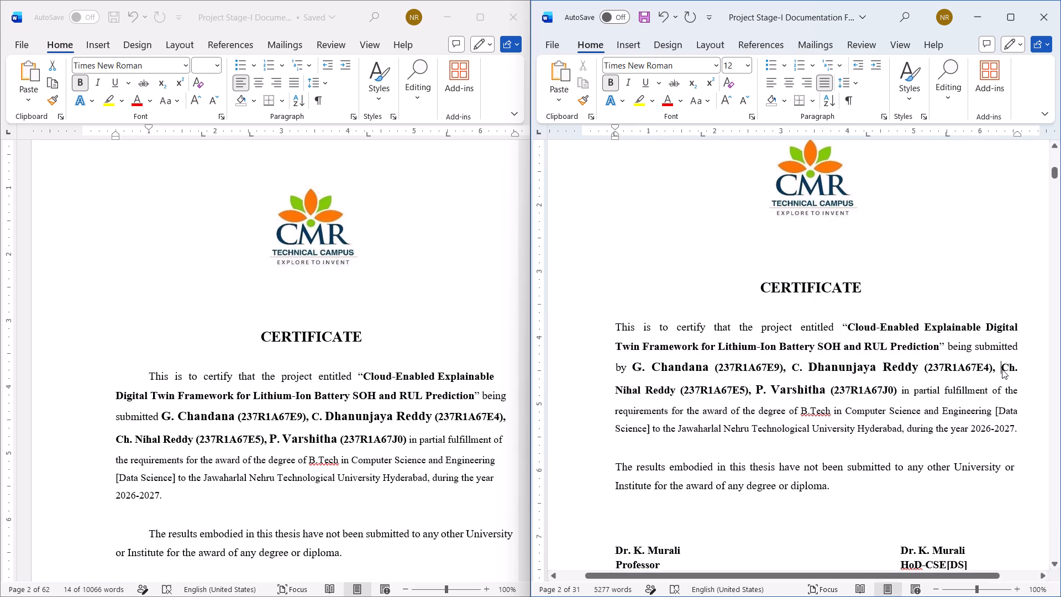
key("Return")
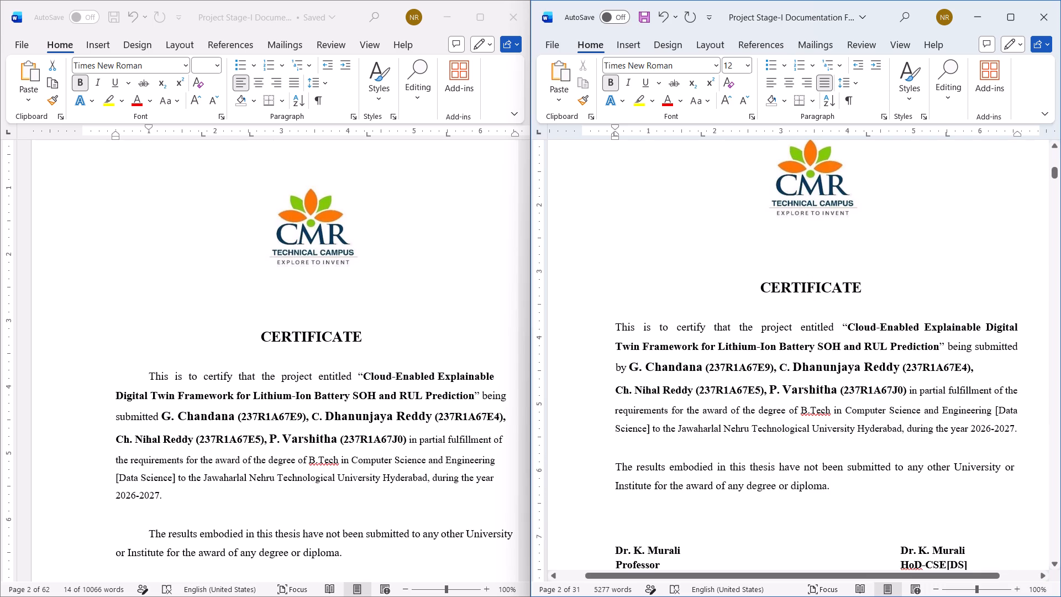
Widen the student line by adding two spaces after "by" and three before each of the first two students' roll numbers.
left_click(624, 368)
key("space")
key("space")
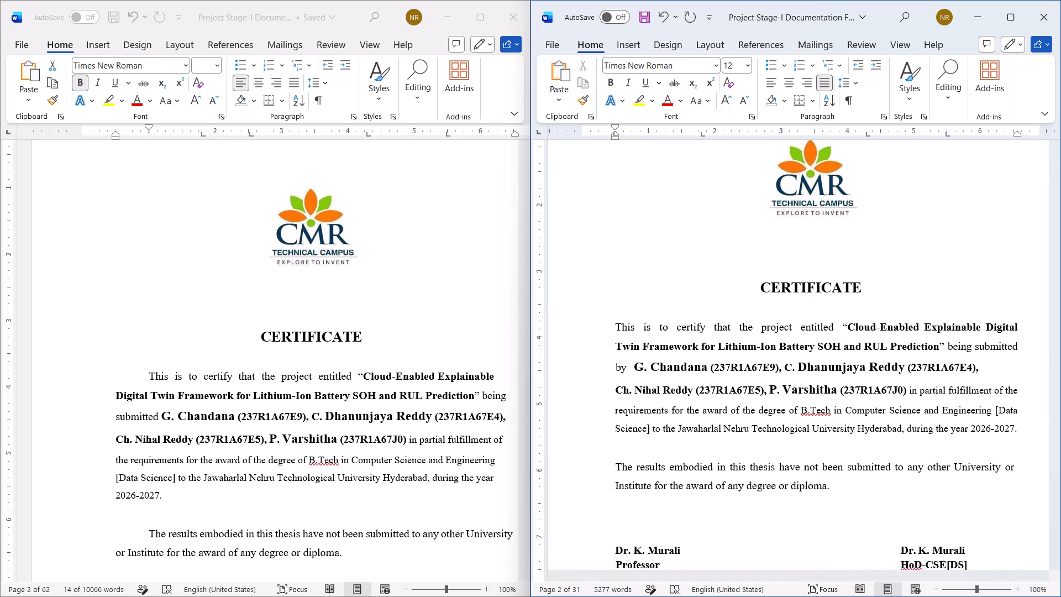
left_click(786, 371)
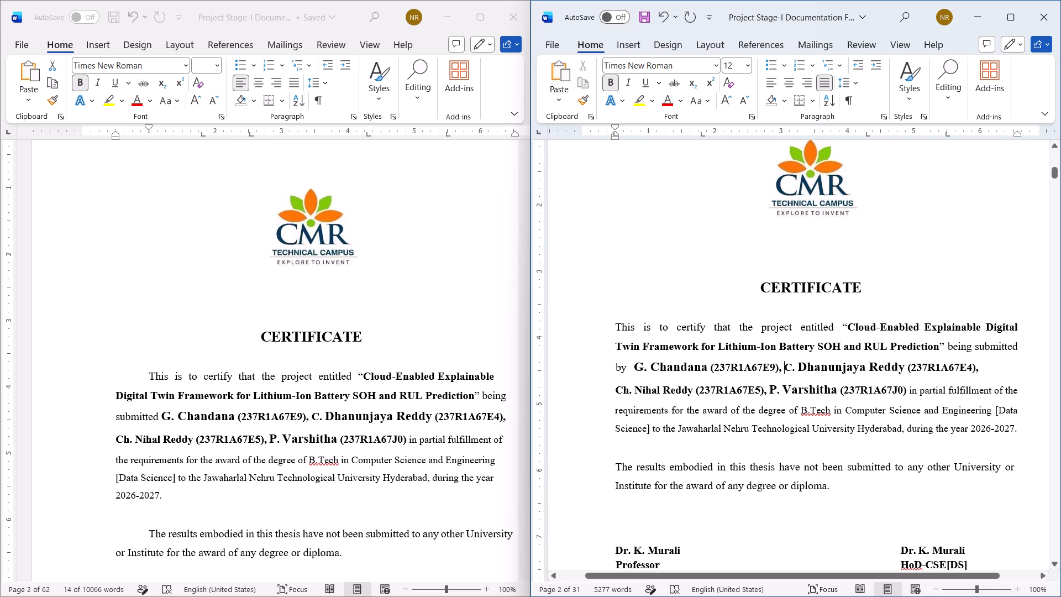
left_click(906, 372)
key("space")
key("space")
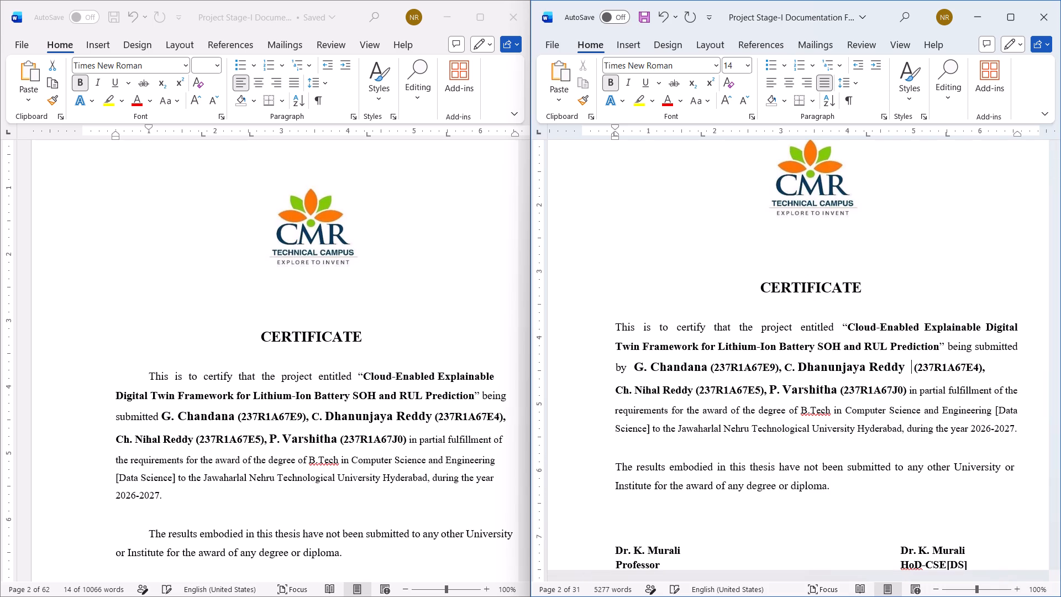
key("space")
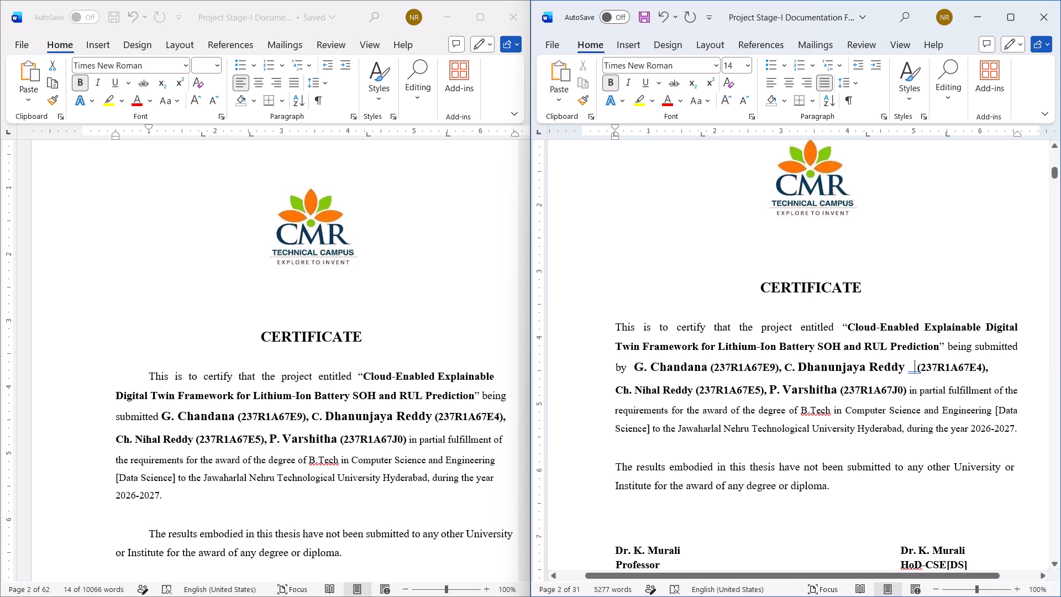
left_click(708, 366)
key("space")
key("space")
key("space")
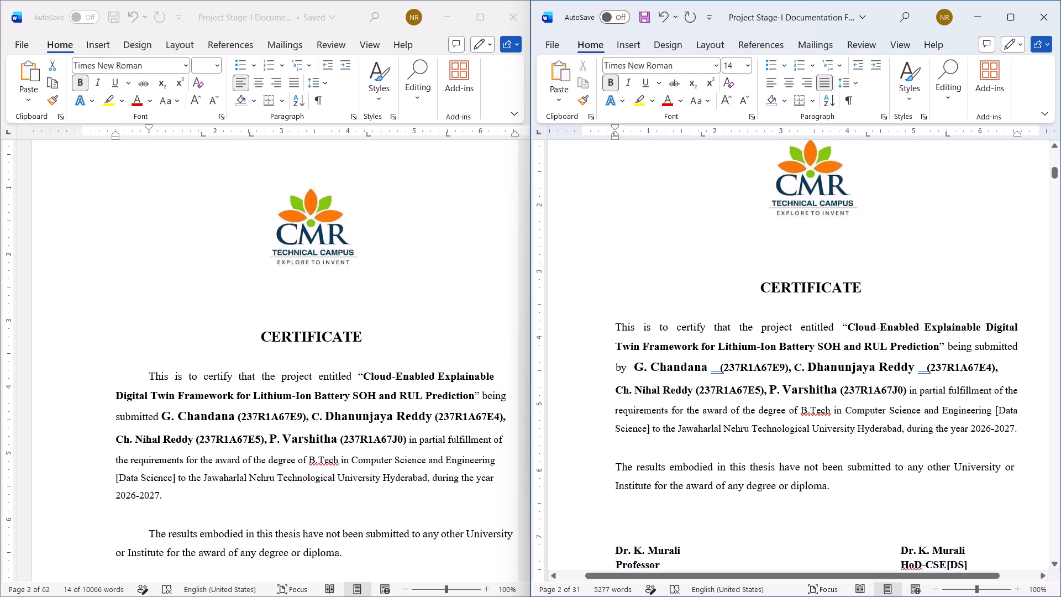
Change "his/her" to "his" before "exemplary guidance" in the template's Acknowledgement.
scroll(782, 469, "down", 1)
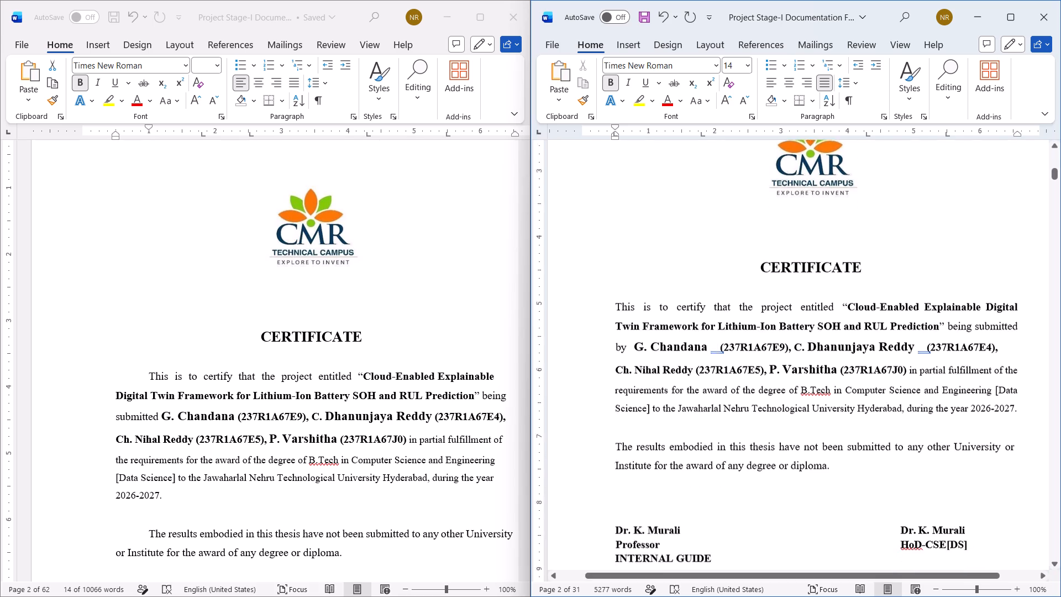
scroll(782, 469, "down", 6)
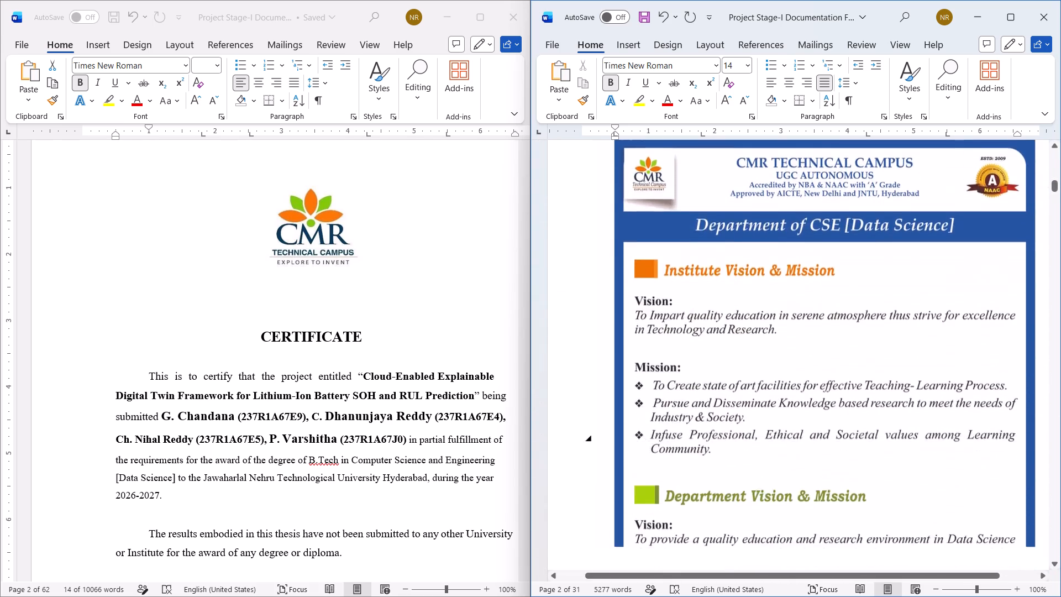
scroll(782, 469, "down", 14)
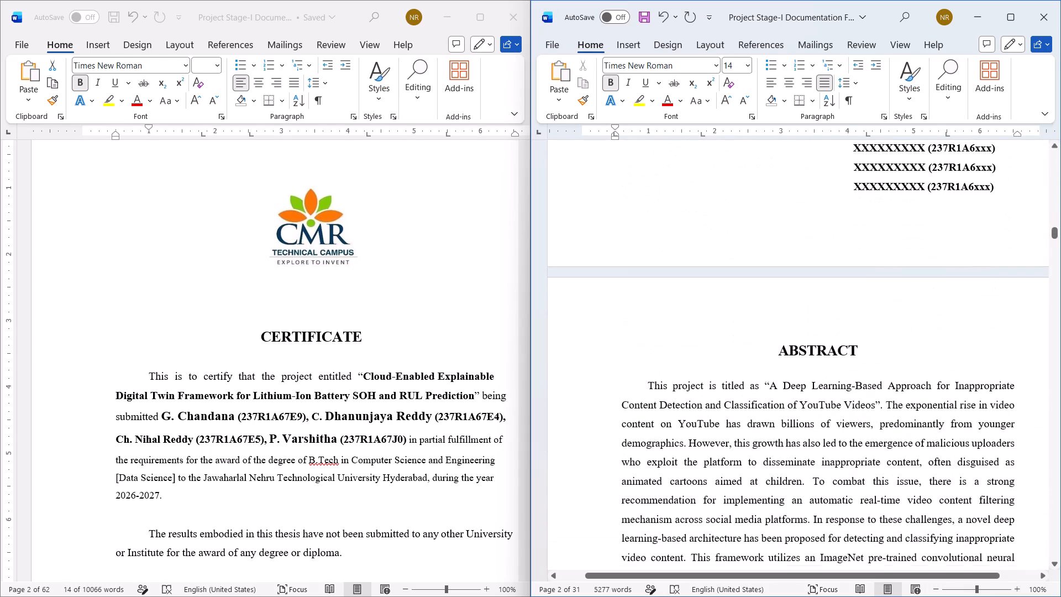
scroll(782, 469, "up", 3)
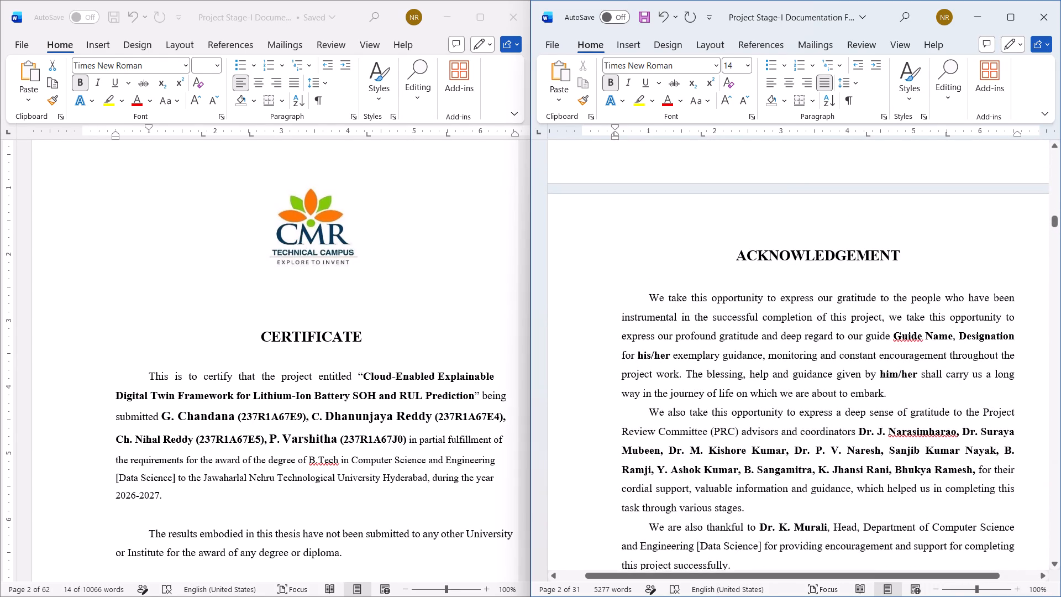
left_click(669, 356)
key("BackSpace")
key("BackSpace")
key("BackSpace")
key("BackSpace")
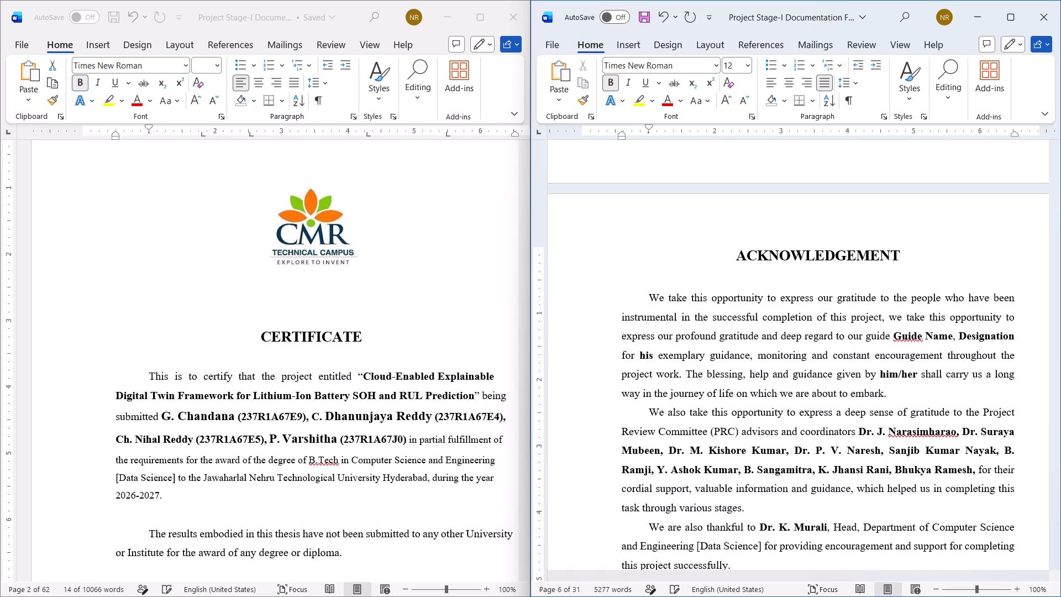
Change "him/her" to "him" after "guidance given by" in the template's Acknowledgement.
left_click(916, 378)
key("BackSpace")
key("BackSpace")
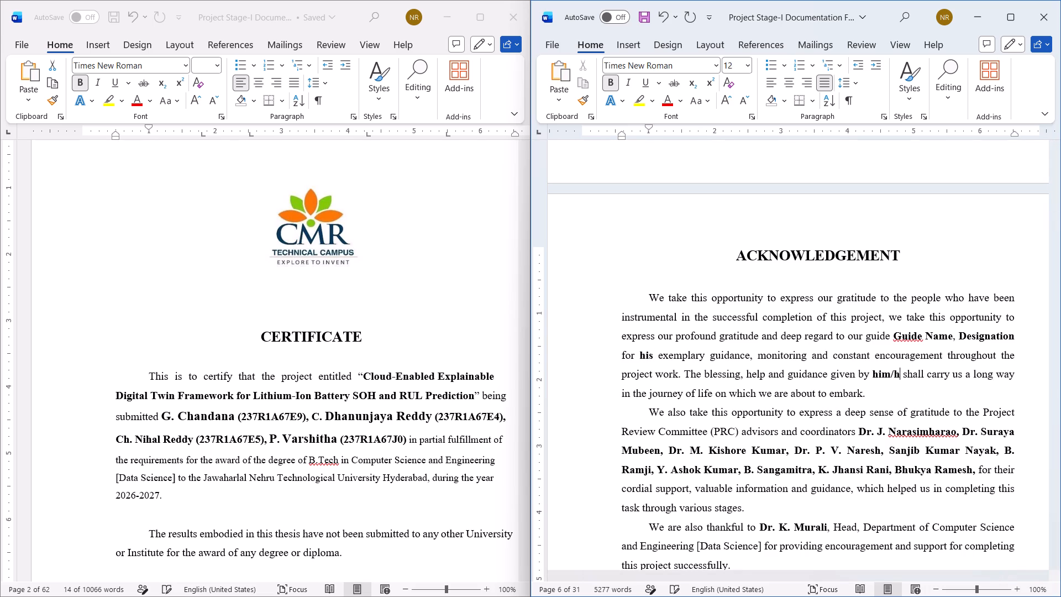
key("BackSpace")
key("BackSpace")
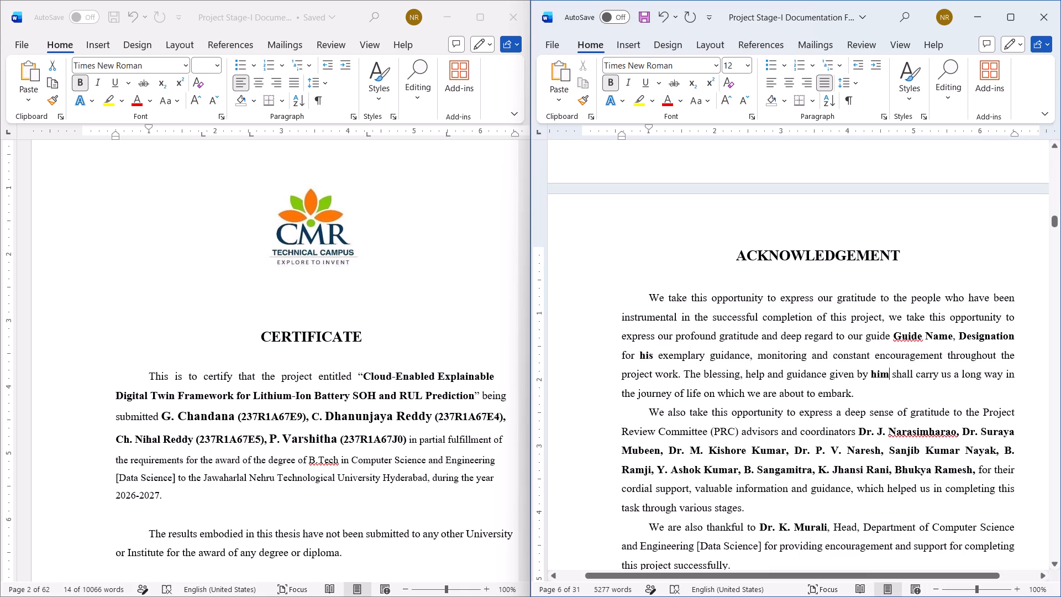
Replace the first placeholder name below the template's Acknowledgement with the first student's name copied from the existing report.
scroll(931, 405, "down", 3)
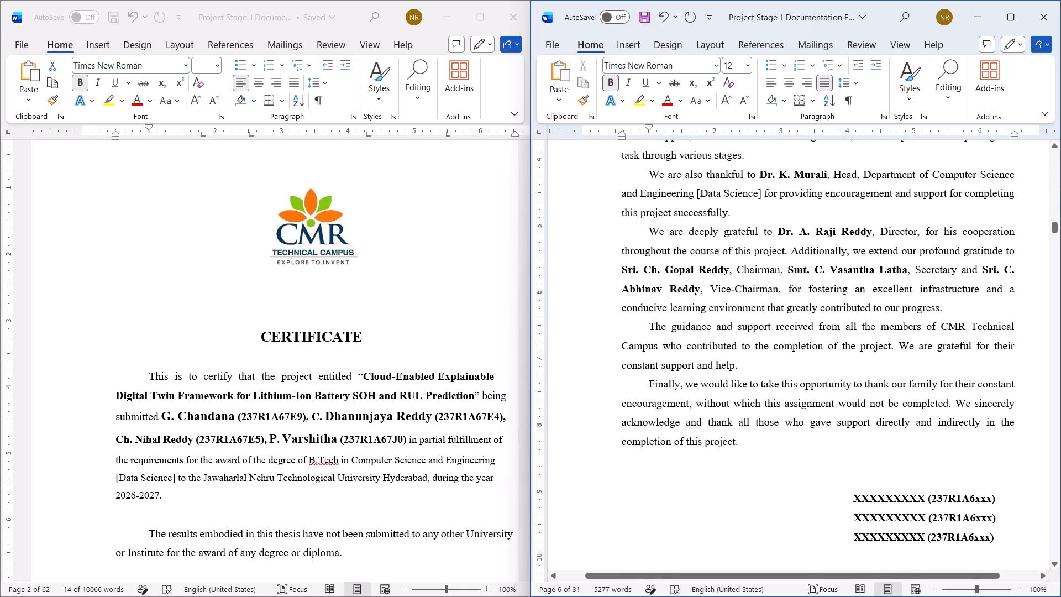
scroll(916, 392, "down", 1)
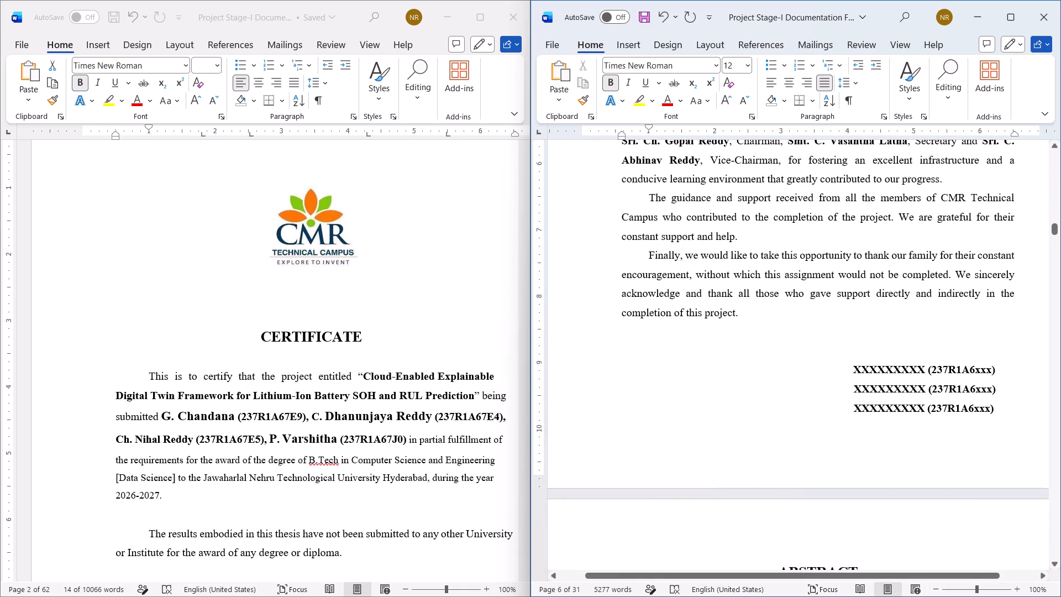
scroll(410, 433, "down", 3)
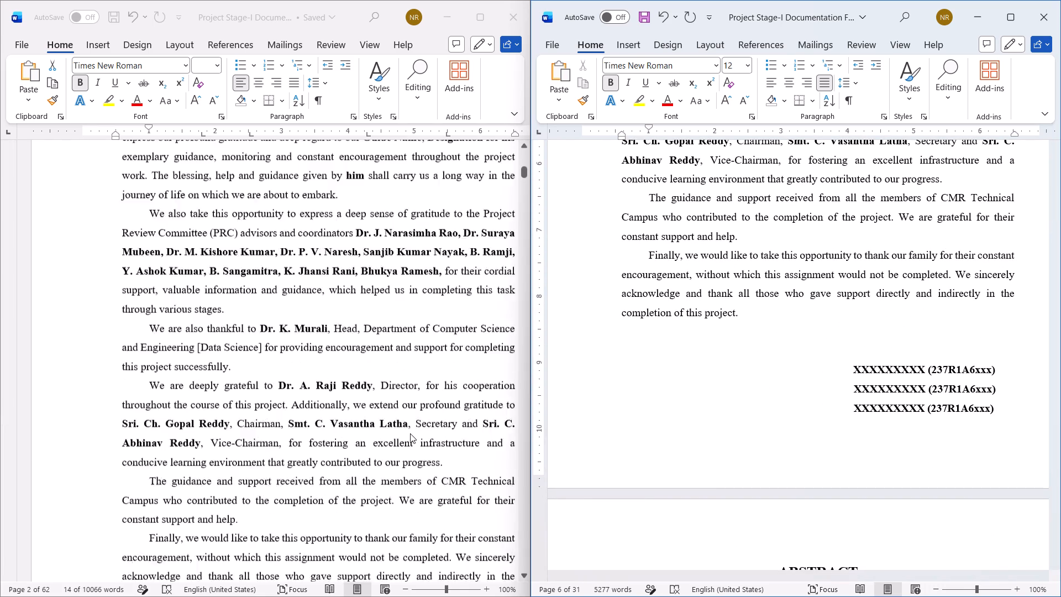
scroll(410, 433, "down", 2)
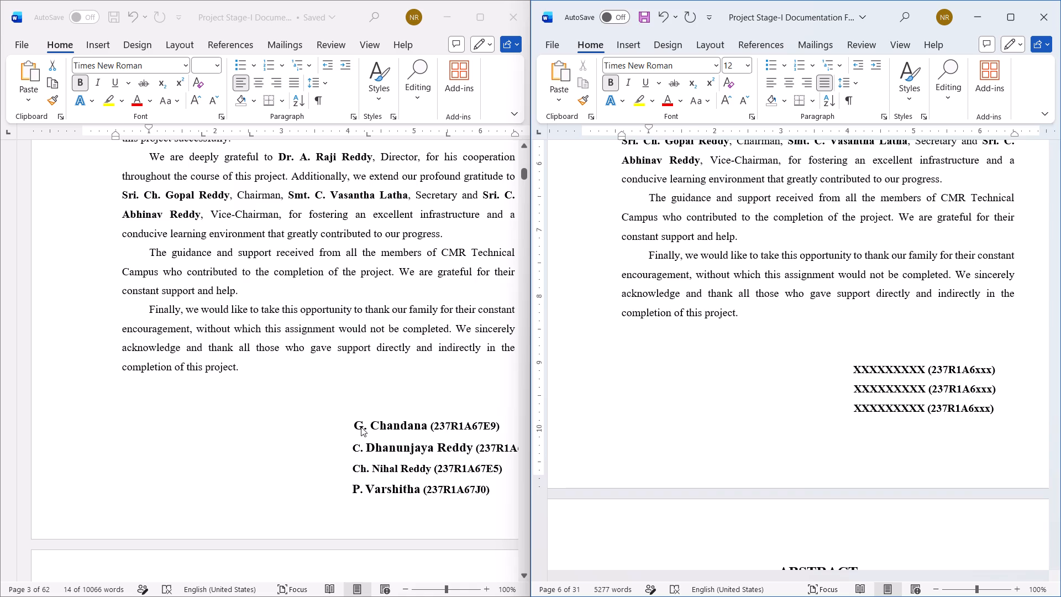
left_click(358, 426)
left_click_drag(353, 424, 363, 425)
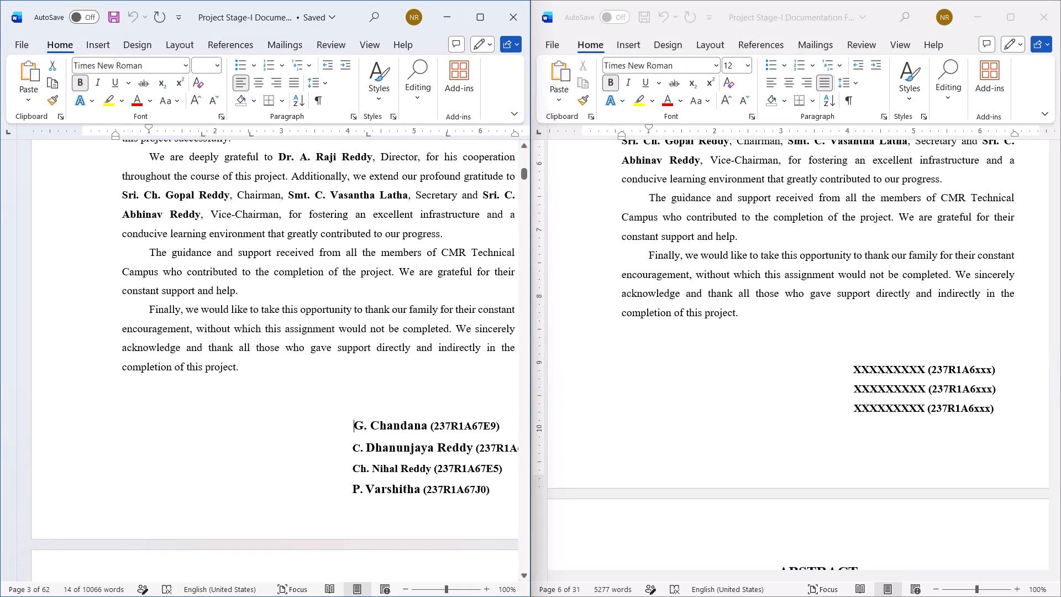
left_click_drag(363, 425, 427, 431)
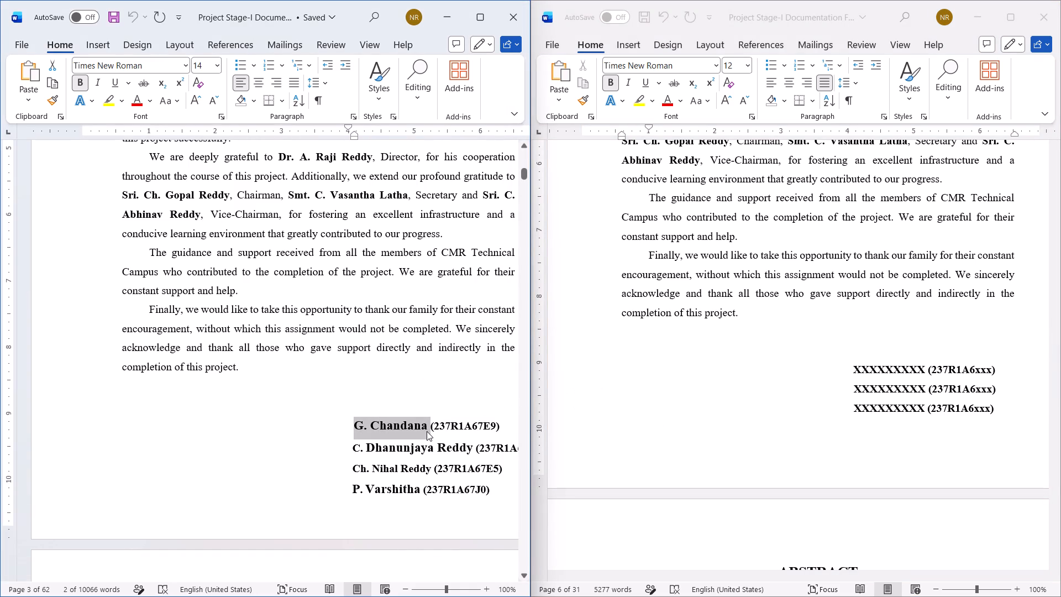
key("ctrl+c")
left_click(922, 369)
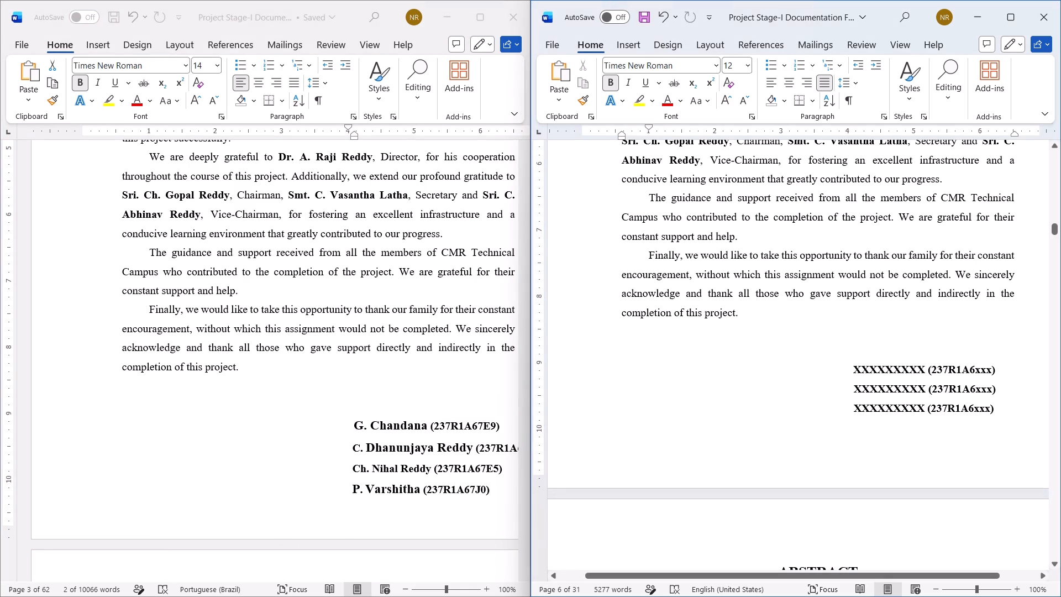
left_click_drag(925, 369, 843, 370)
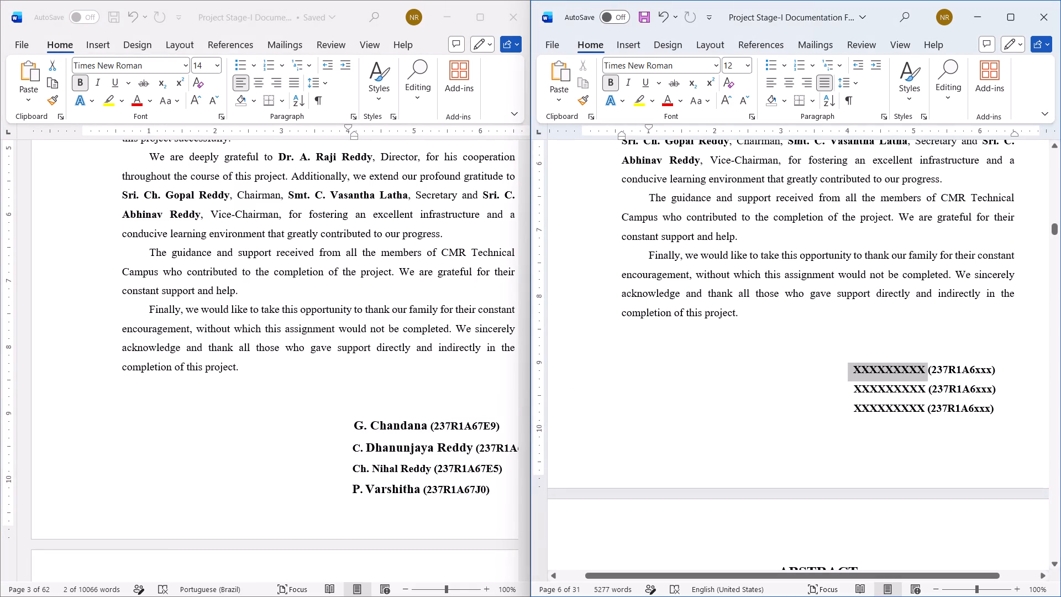
left_click_drag(843, 370, 853, 370)
key("ctrl+v")
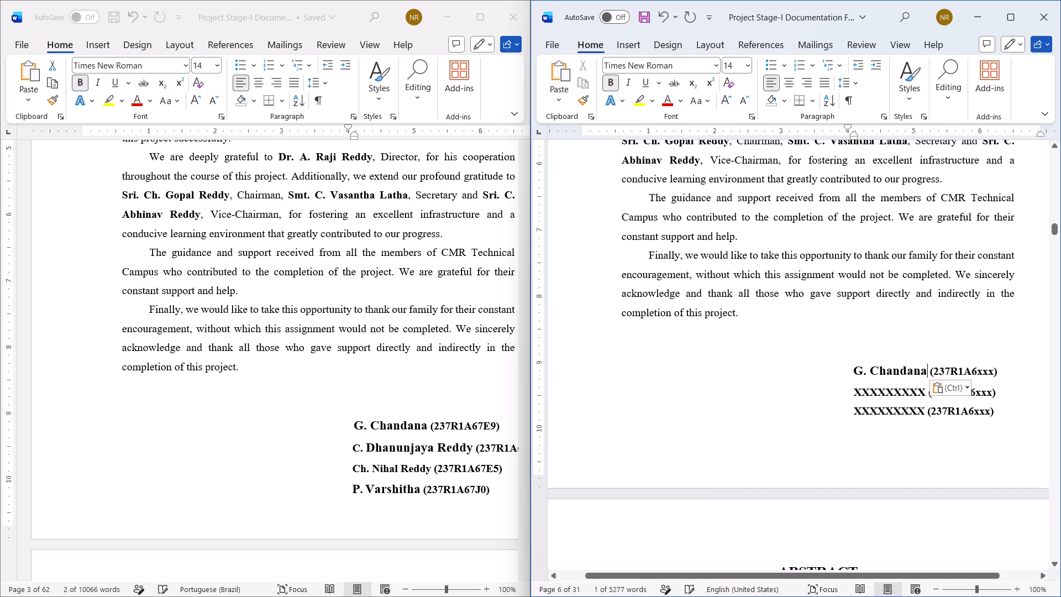
Replace the second placeholder name with the second student's name copied from the existing report, starting it on its own line.
left_click(470, 453)
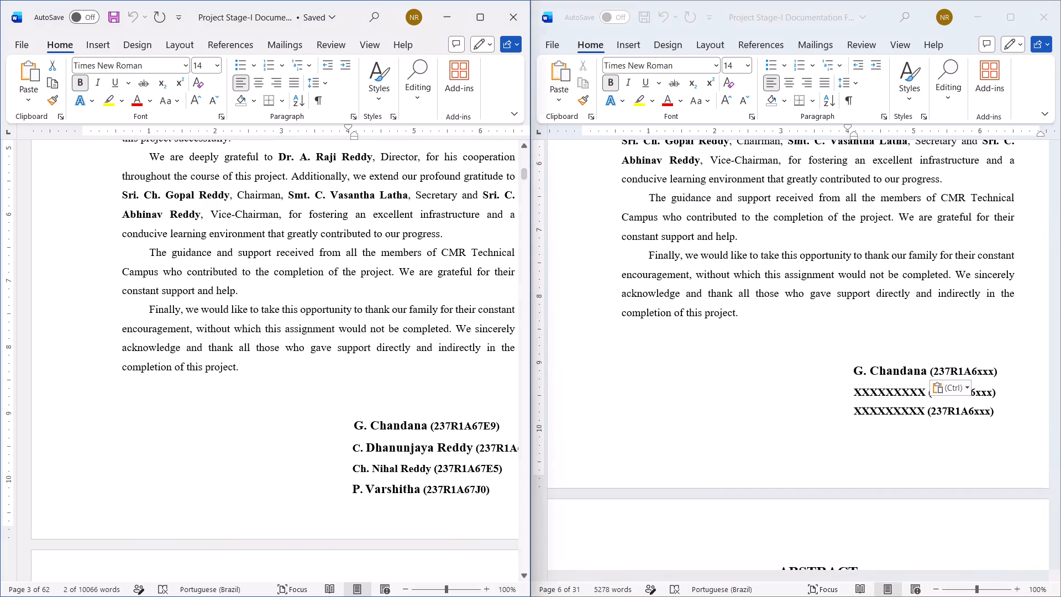
left_click_drag(471, 451, 357, 449)
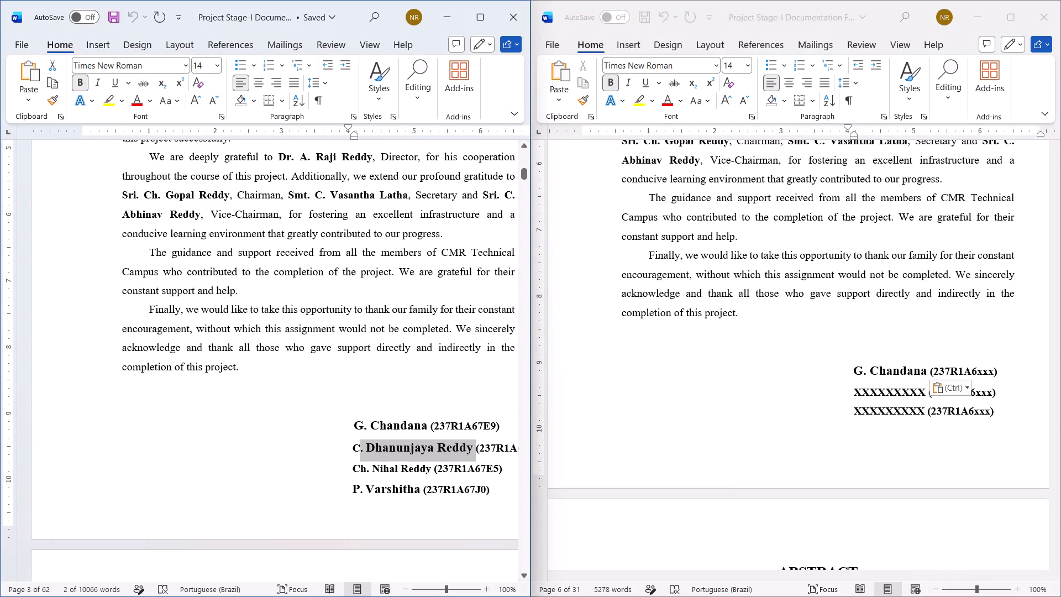
left_click_drag(357, 449, 353, 449)
key("ctrl+c")
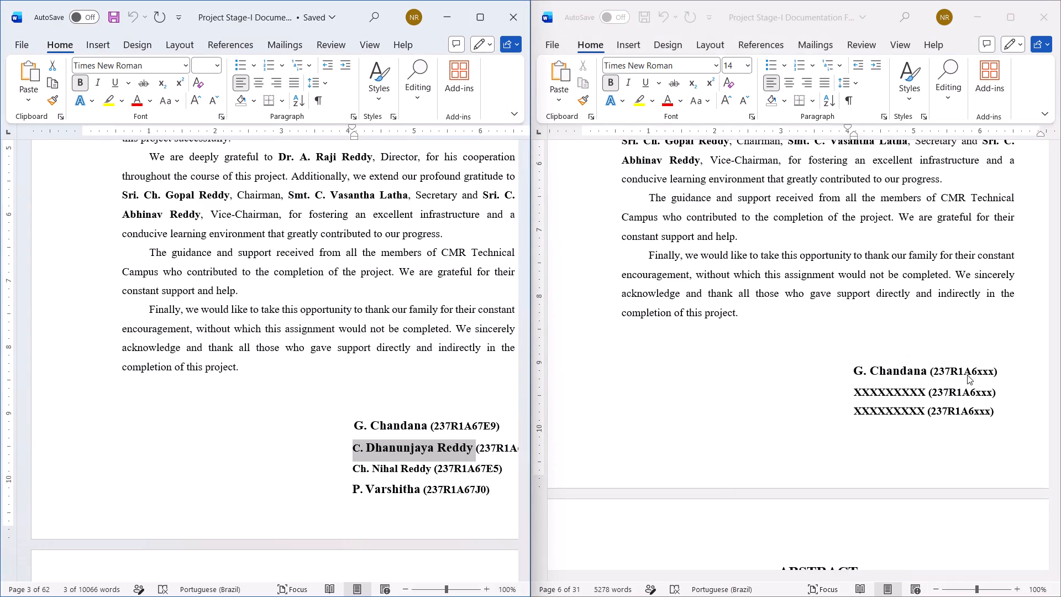
left_click(923, 394)
left_click_drag(925, 391, 864, 394)
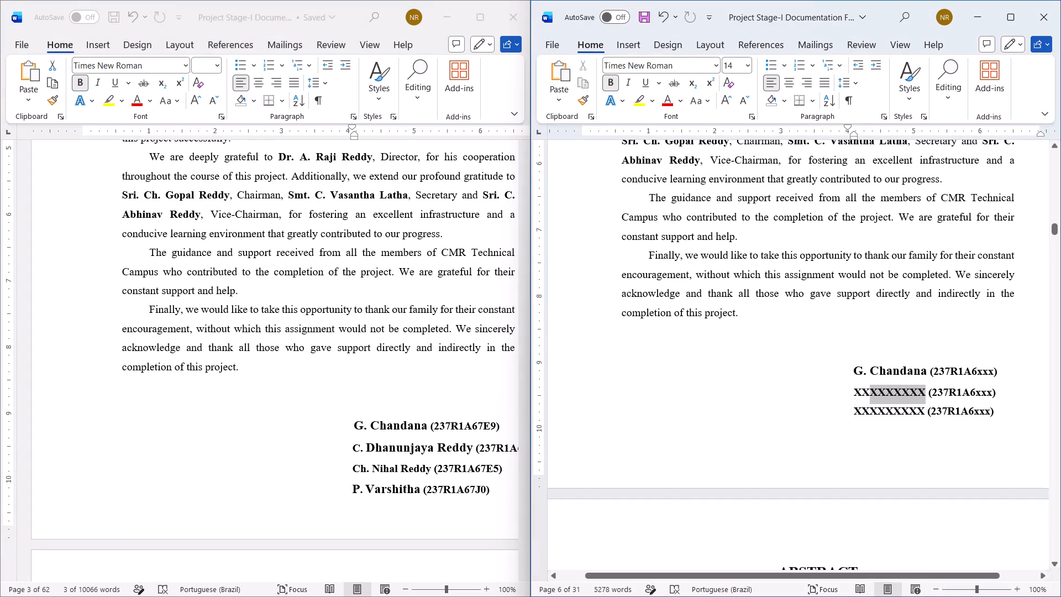
left_click_drag(864, 394, 850, 396)
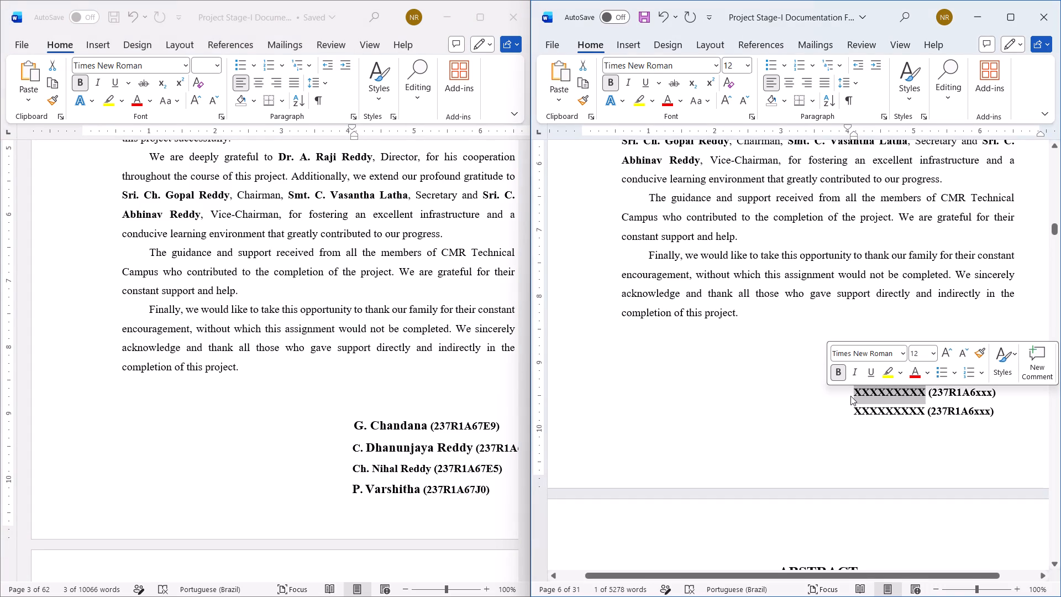
key("ctrl+v")
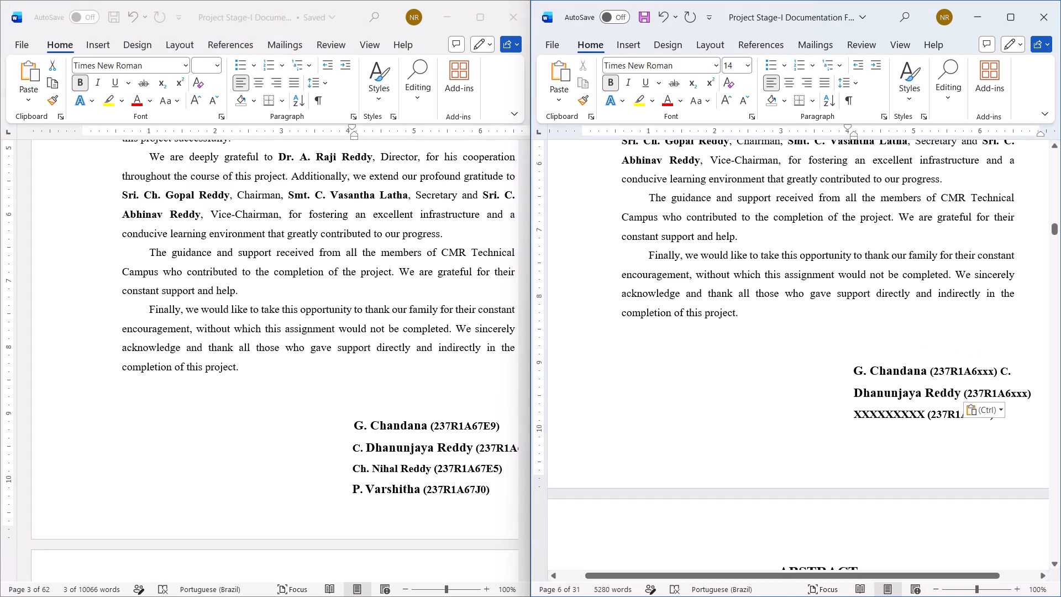
left_click(1001, 379)
key("Return")
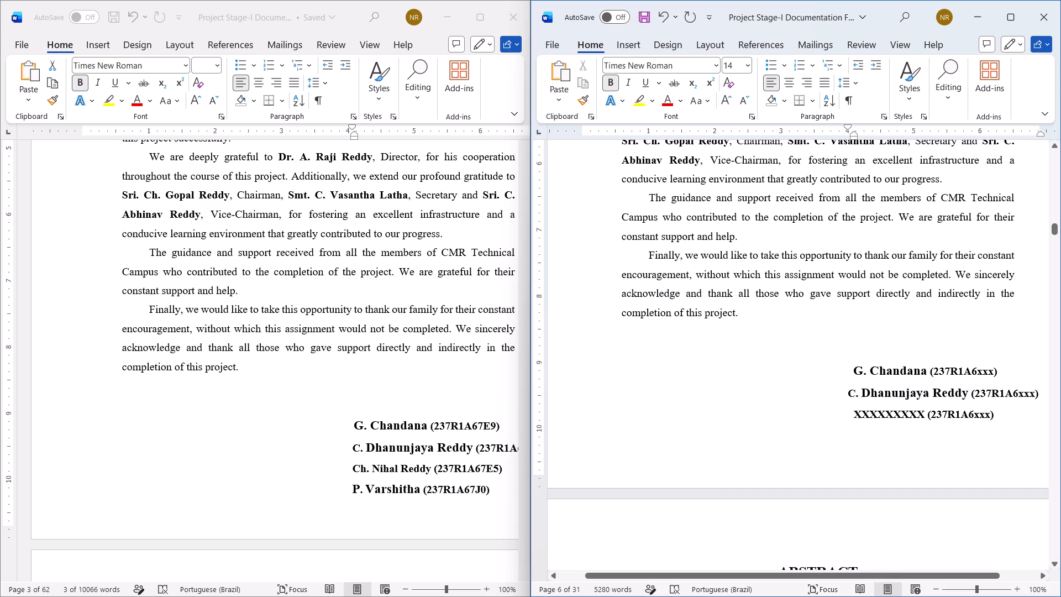
Replace the third placeholder name in the template's Acknowledgement with the third student's name copied from the existing report.
left_click_drag(926, 415, 855, 417)
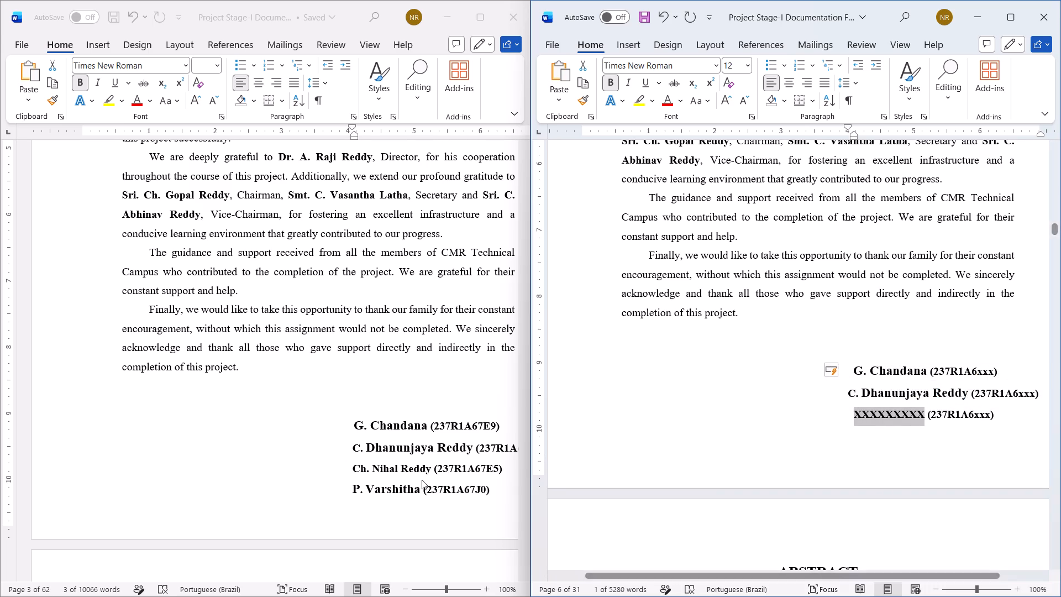
left_click(417, 470)
left_click_drag(432, 471, 355, 470)
key("ctrl+c")
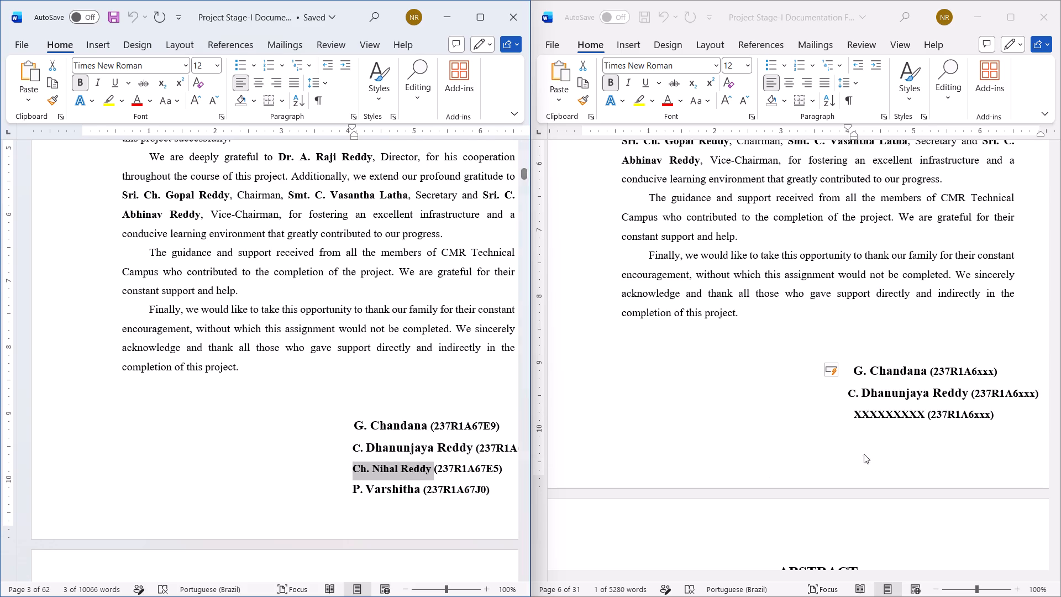
left_click(922, 411)
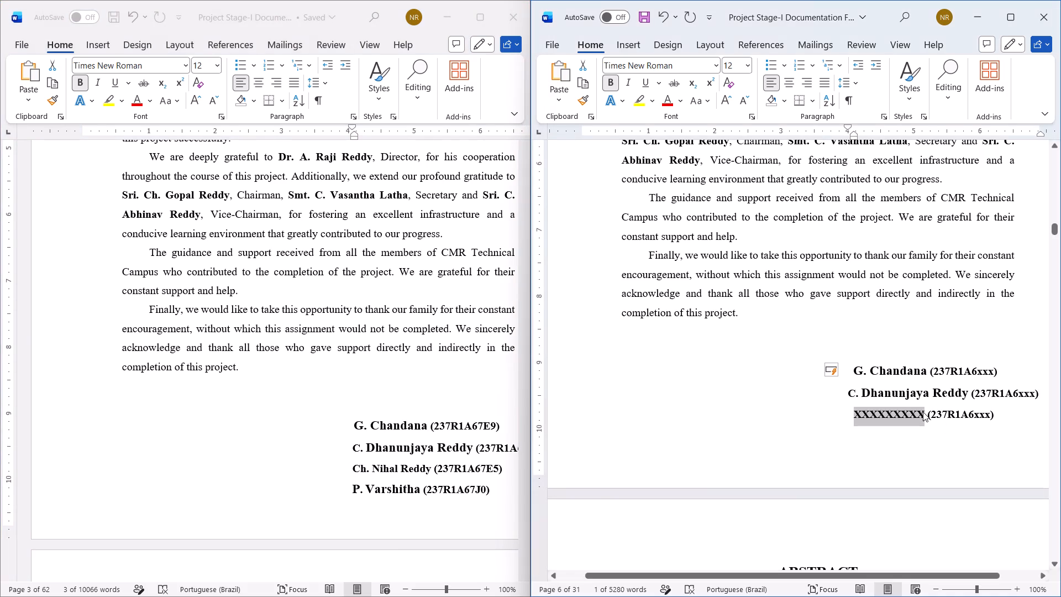
key("ctrl+v")
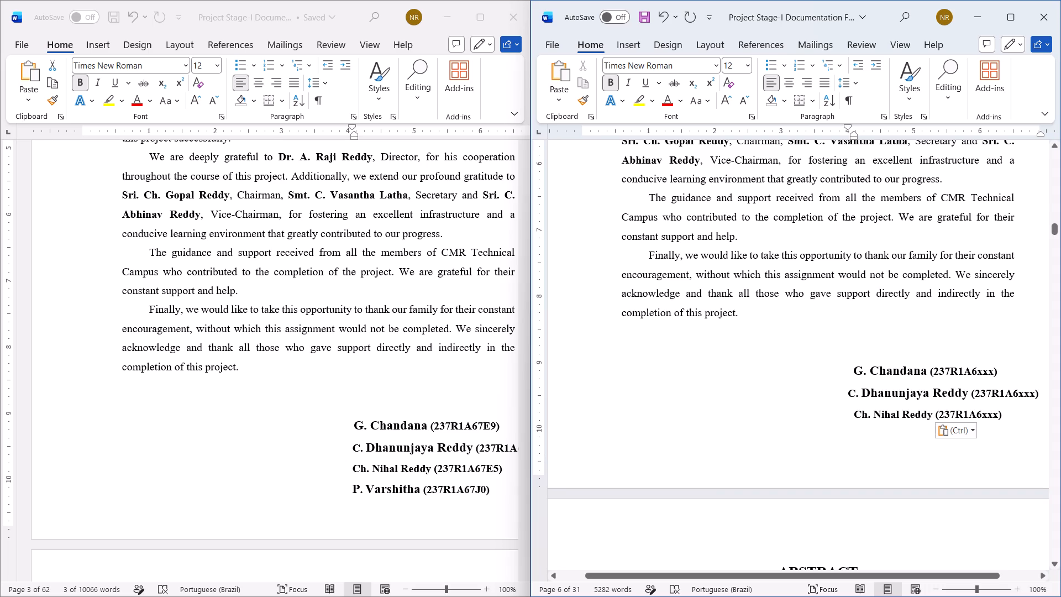
Add the fourth student's name and roll number, copied from the existing report, after the third student's entry in the template's Acknowledgement.
left_click(493, 494)
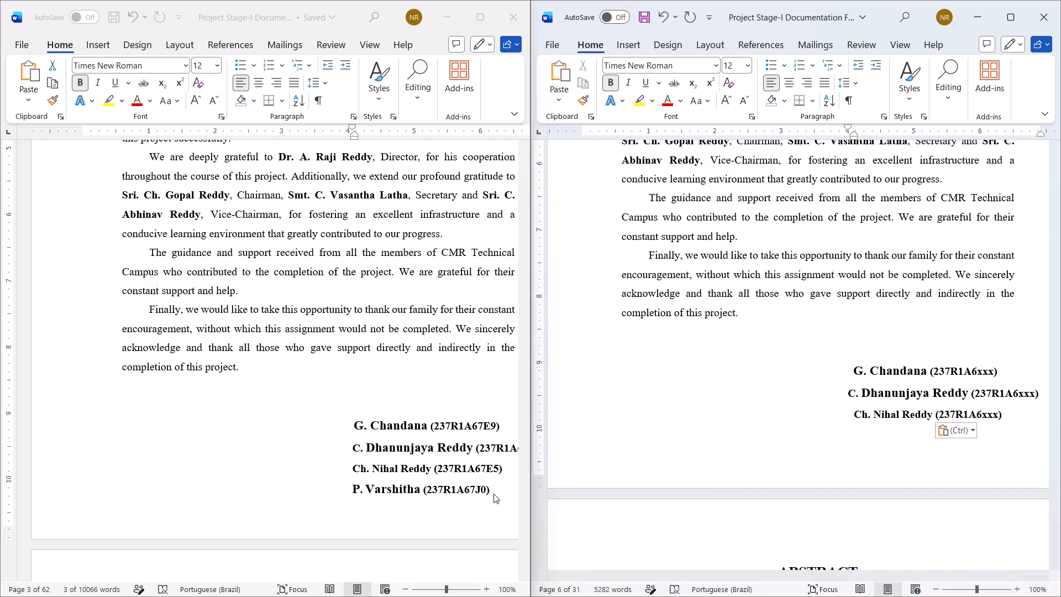
left_click_drag(490, 491, 356, 490)
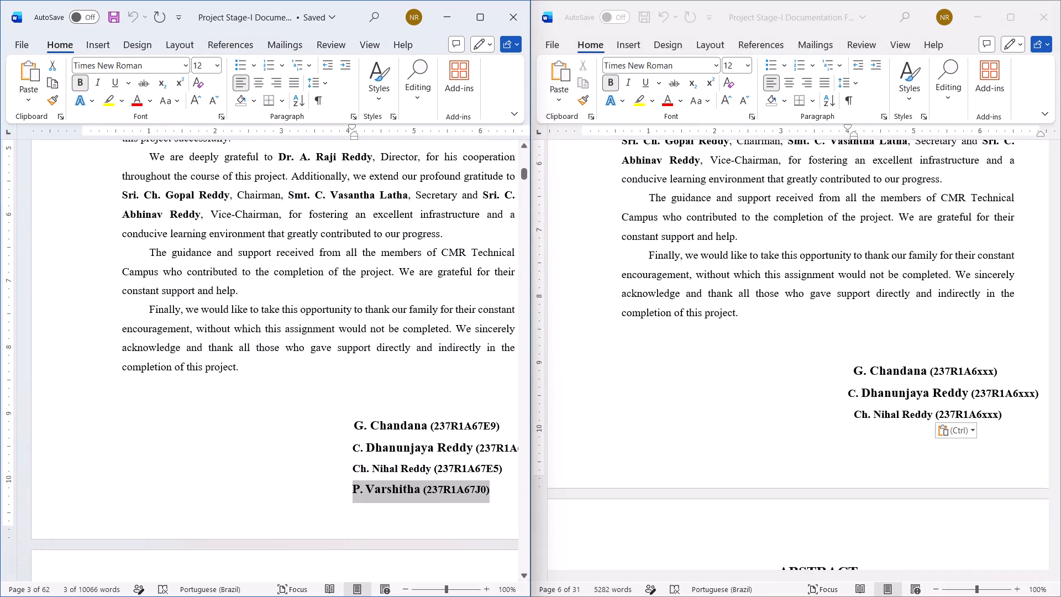
left_click_drag(356, 490, 354, 490)
key("ctrl+c")
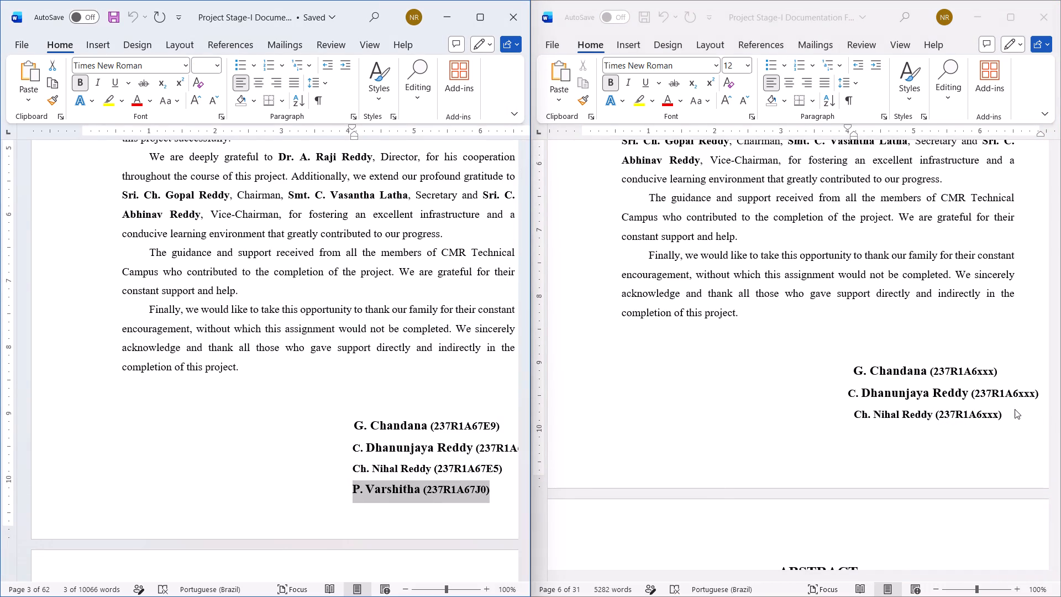
left_click(1010, 410)
left_click(1007, 413)
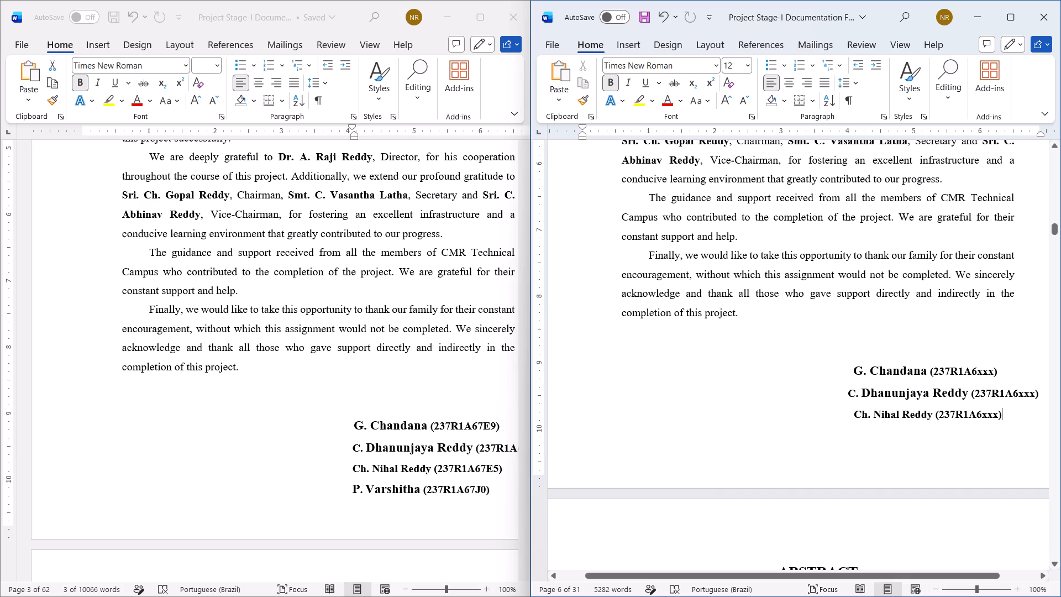
key("Return")
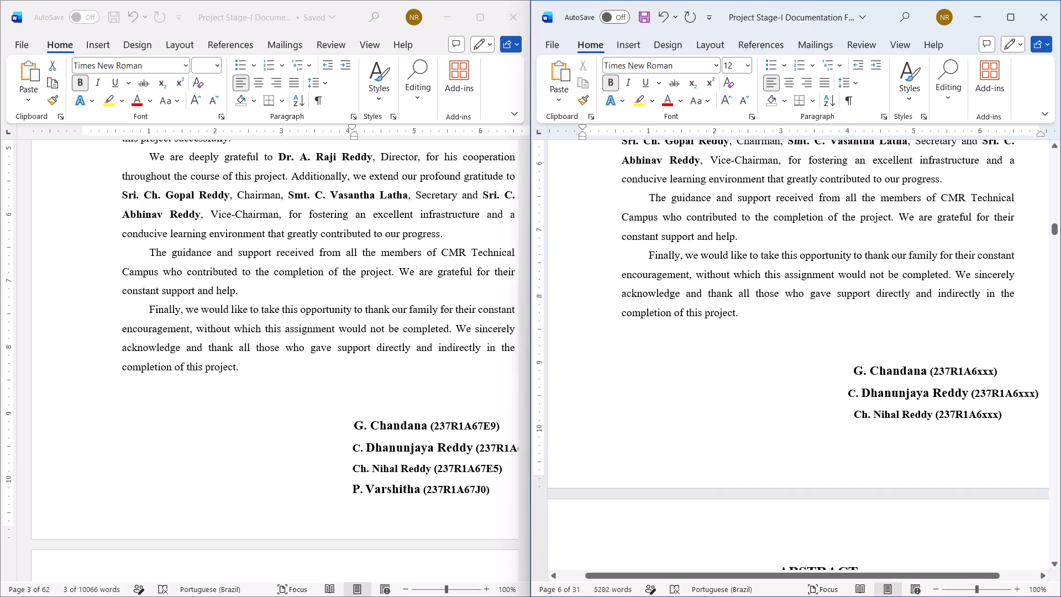
left_click(1007, 413)
key("ctrl+v")
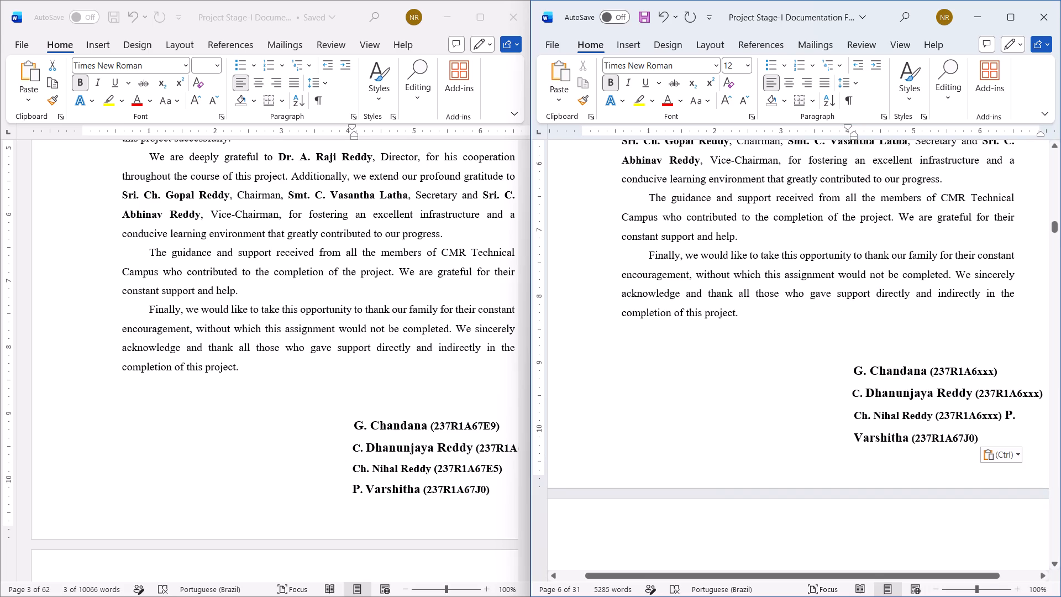
Move the fourth student's name and roll number onto their own line below the third student's entry.
left_click(1007, 413)
key("Return")
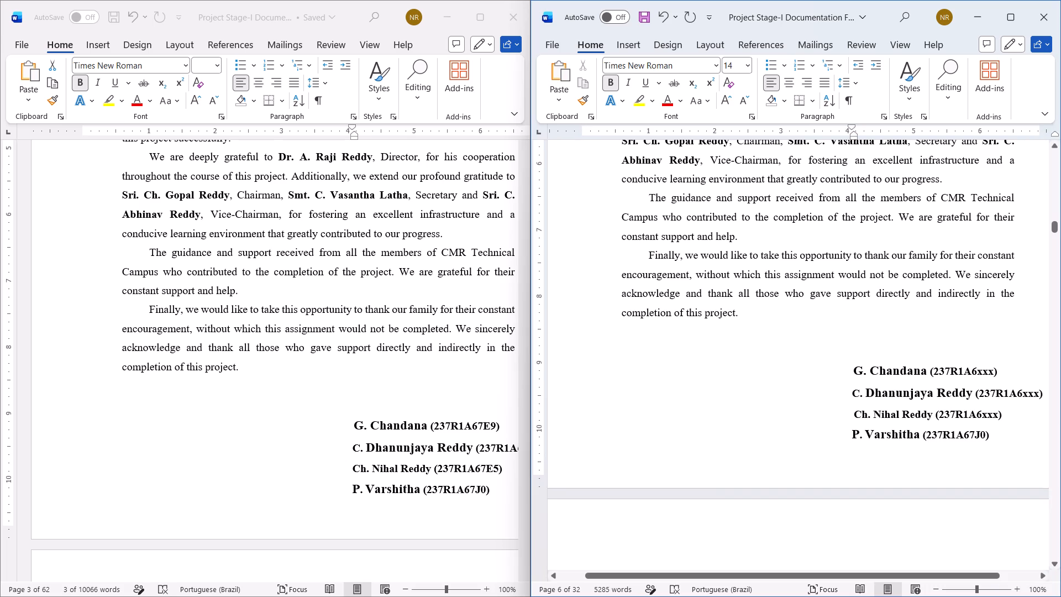
Replace the xxx placeholder in the third student's roll number with the ending shown in the existing report.
left_click(996, 416)
key("BackSpace")
key("BackSpace")
key("BackSpace")
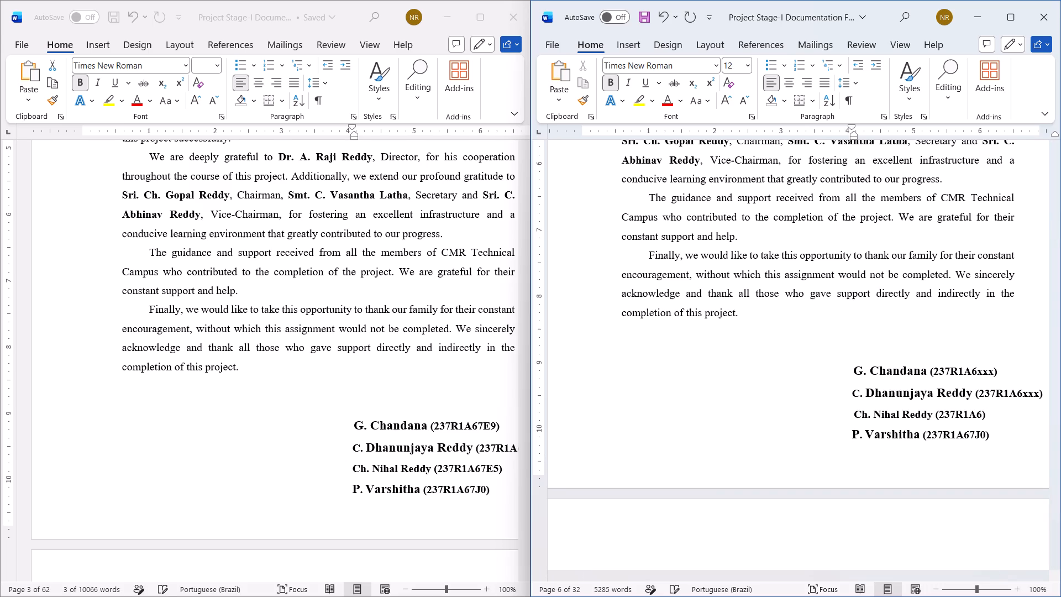
key("7")
type("E5")
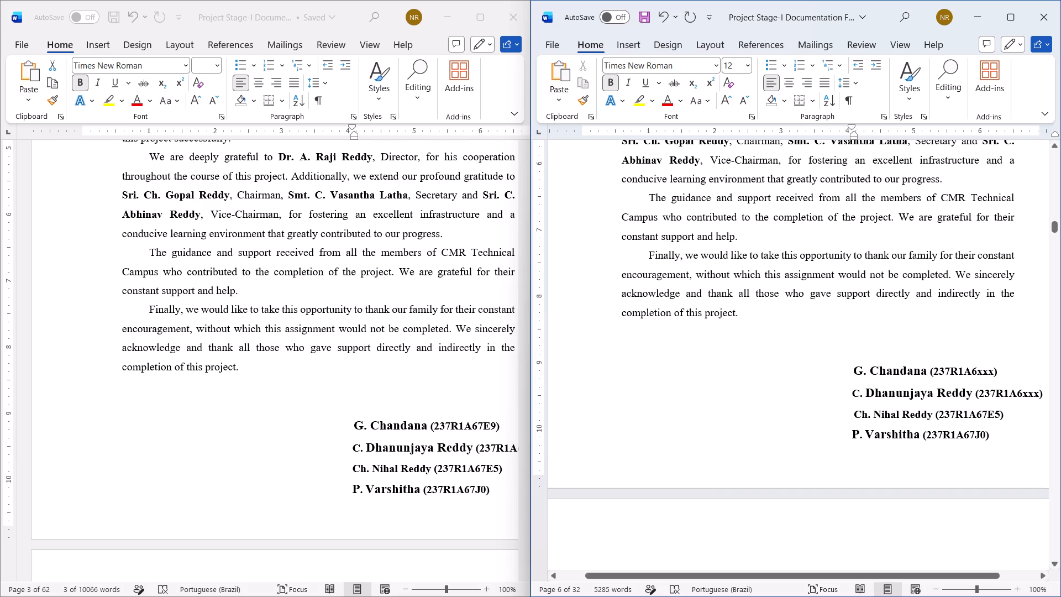
Replace the xxx placeholder in the second student's roll number with that student's actual ending.
left_click(1038, 399)
key("BackSpace")
key("BackSpace")
key("BackSpace")
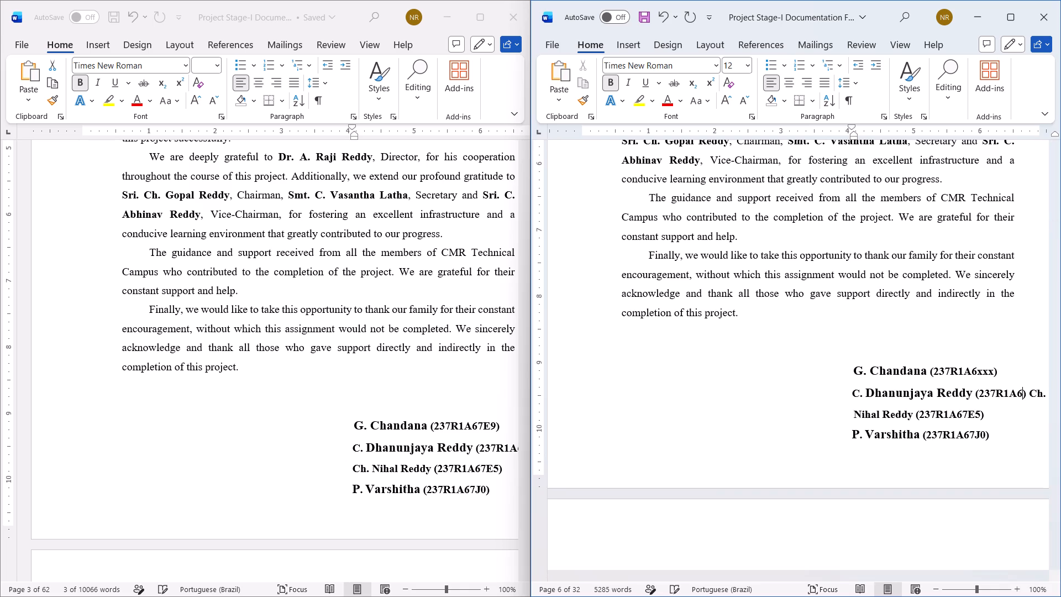
key("7")
type("E4")
Replace the xxx placeholder in the first student's roll number with the ending shown in the existing report.
left_click(995, 374)
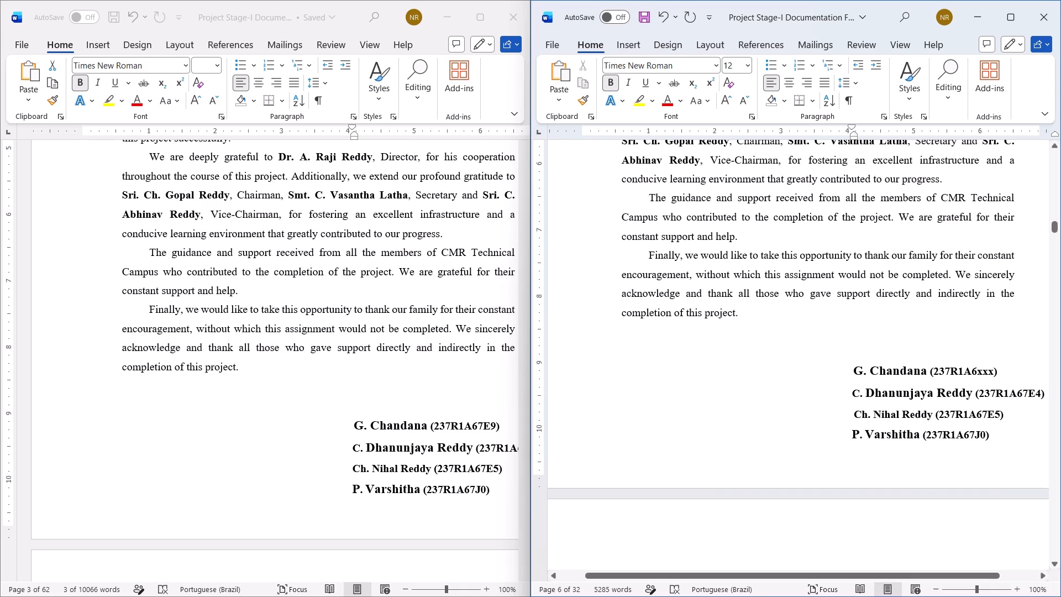
key("BackSpace")
key("BackSpace")
key("BackSpace")
type("7E9")
Delete the block of blank lines on the empty page before the ABSTRACT heading, keeping that heading centred.
scroll(813, 428, "down", 2)
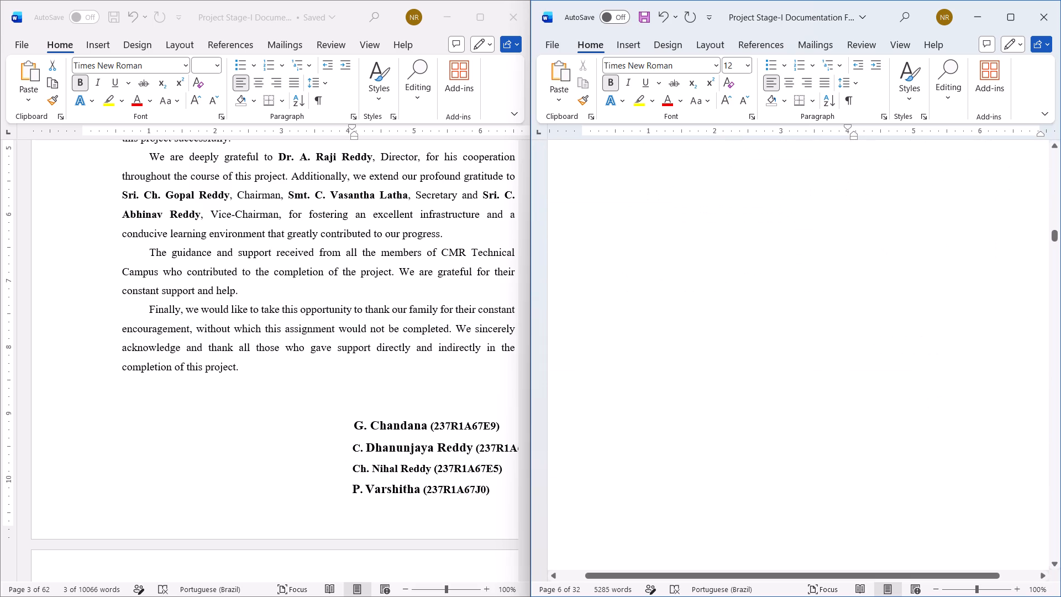
scroll(813, 428, "down", 5)
scroll(813, 428, "up", 9)
scroll(813, 428, "down", 1)
left_click_drag(787, 510, 701, 412)
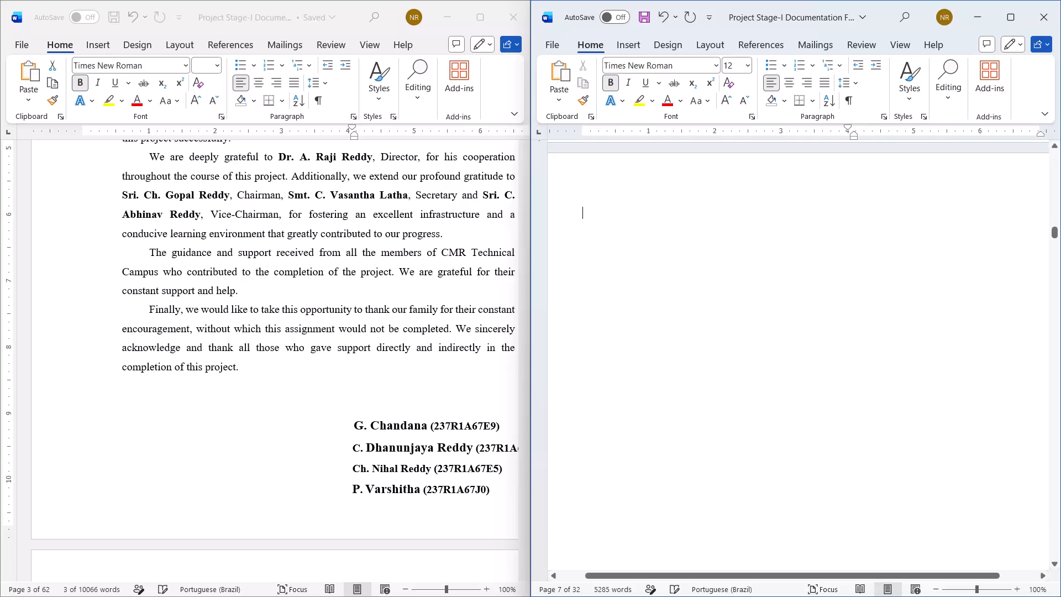
double_click(701, 412)
left_click_drag(701, 412, 611, 275)
double_click(678, 415)
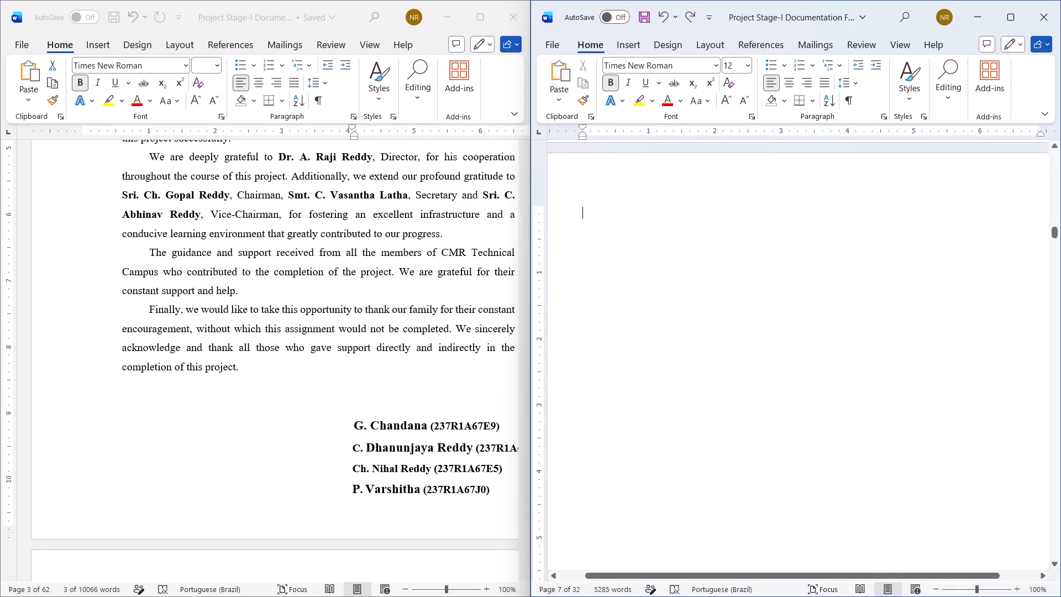
key("ctrl+a")
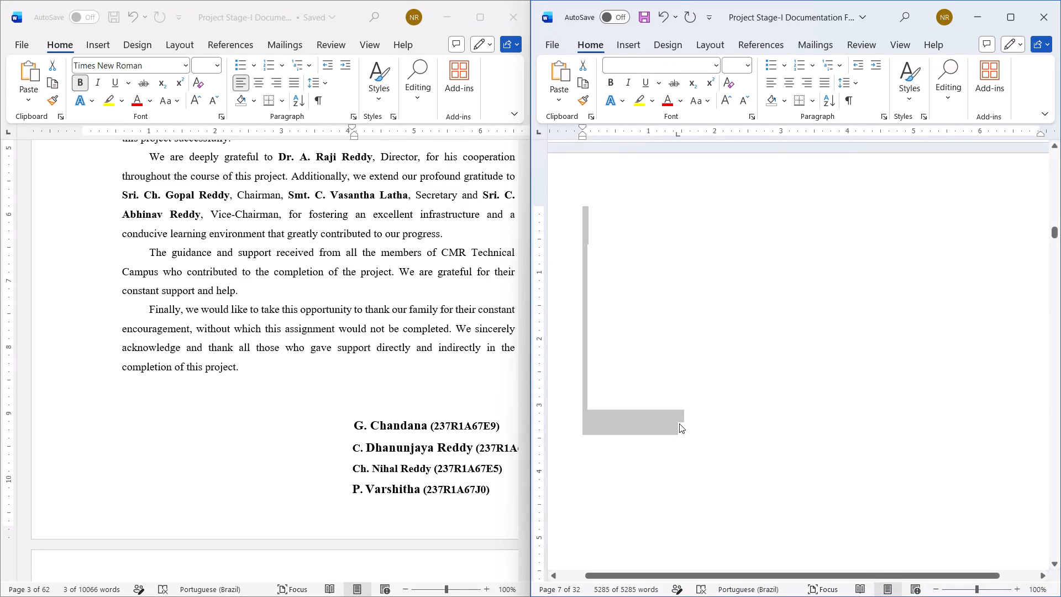
left_click(679, 425)
left_click_drag(678, 428, 579, 315)
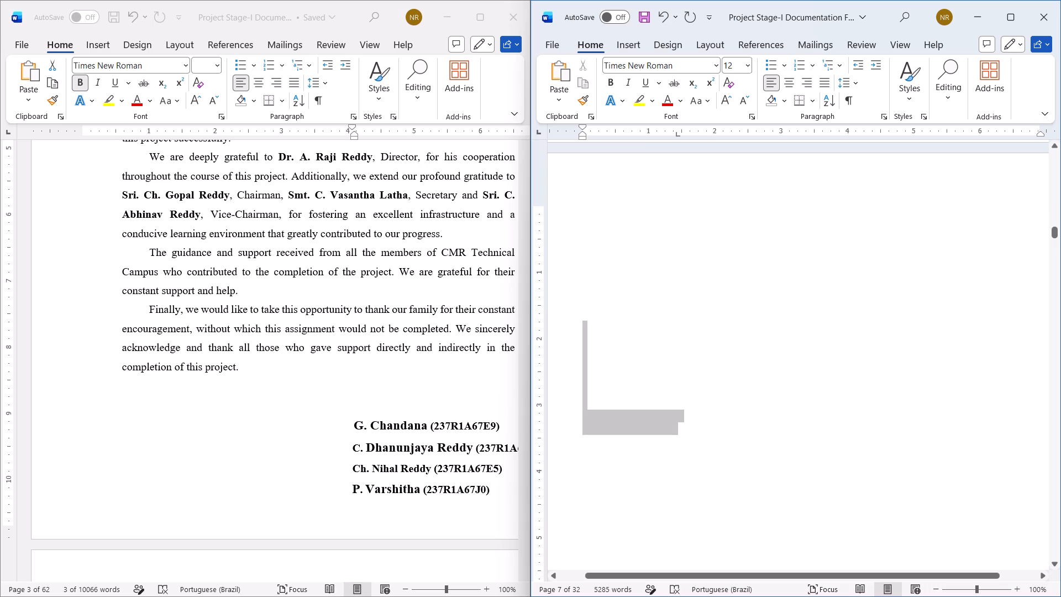
left_click_drag(579, 315, 584, 296)
key("BackSpace")
key("BackSpace")
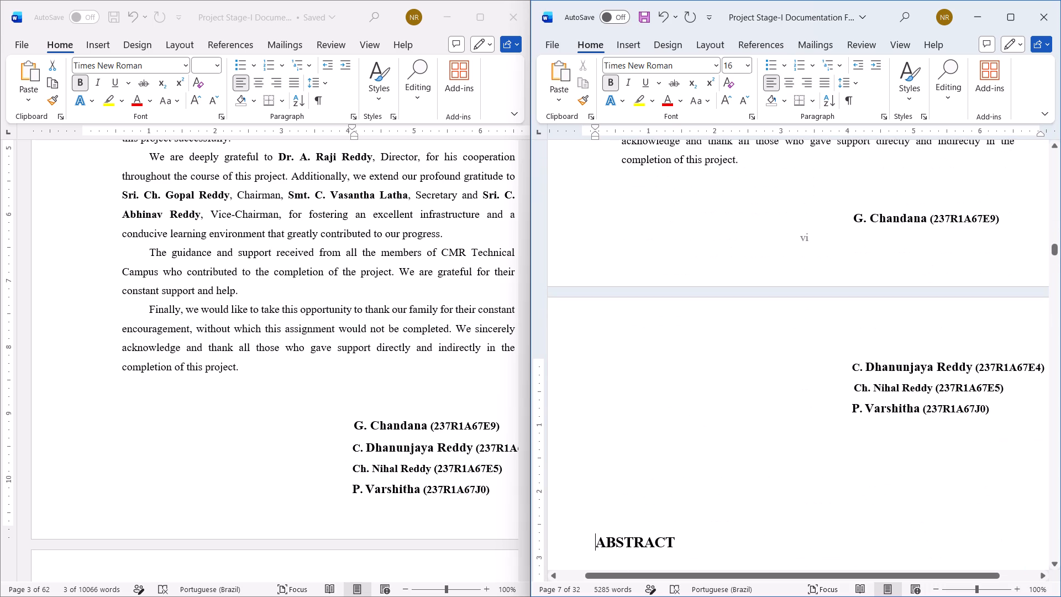
left_click(622, 337)
key("ctrl+z")
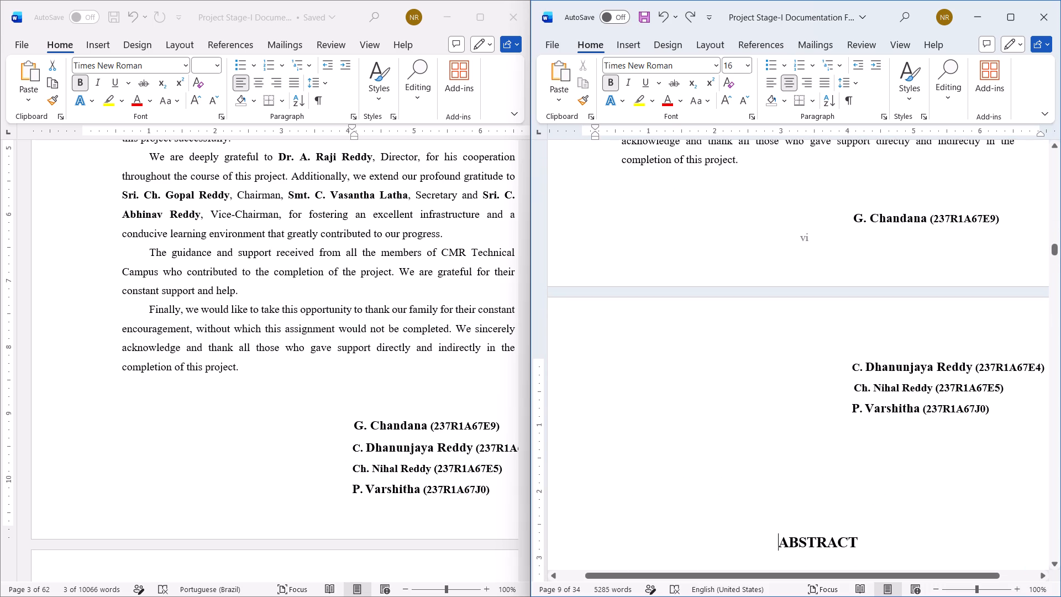
Remove the remaining blank lines between the fourth student's entry and the ABSTRACT heading.
key("Up")
key("BackSpace")
key("BackSpace")
key("BackSpace")
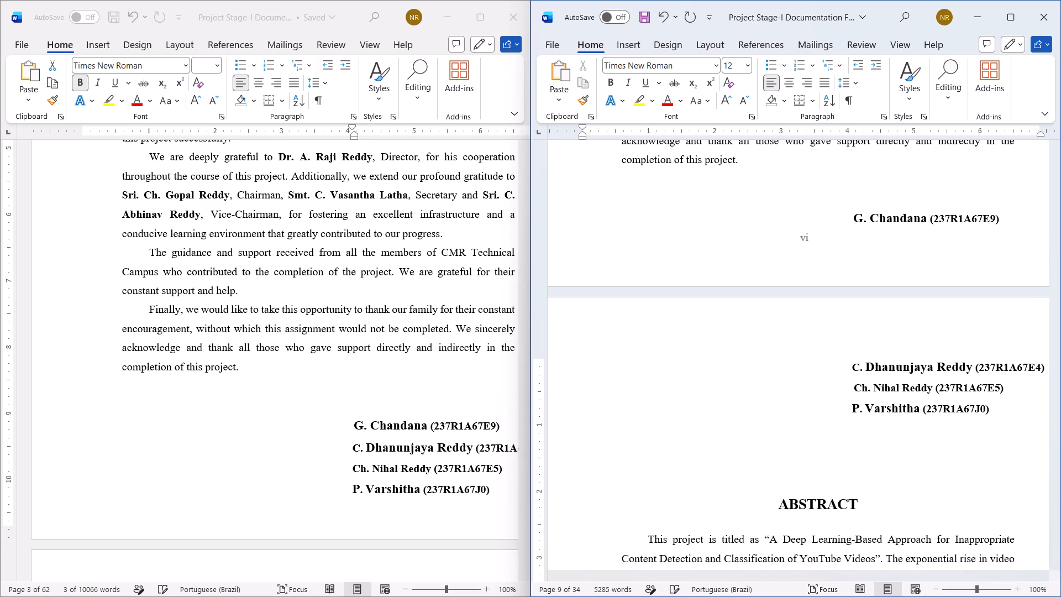
key("BackSpace")
key("BackSpace")
key("BackSpace")
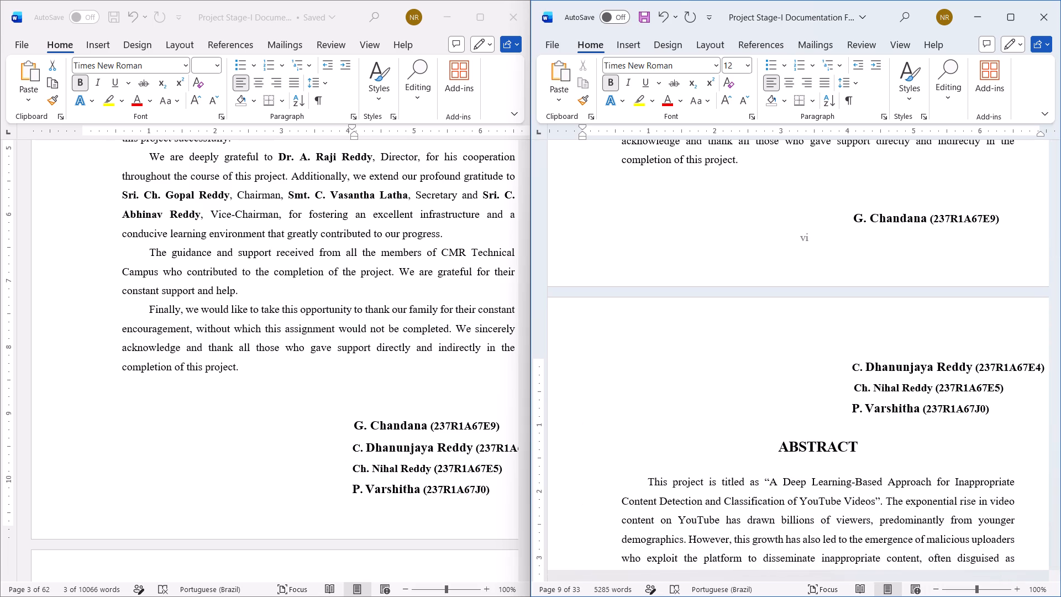
key("BackSpace")
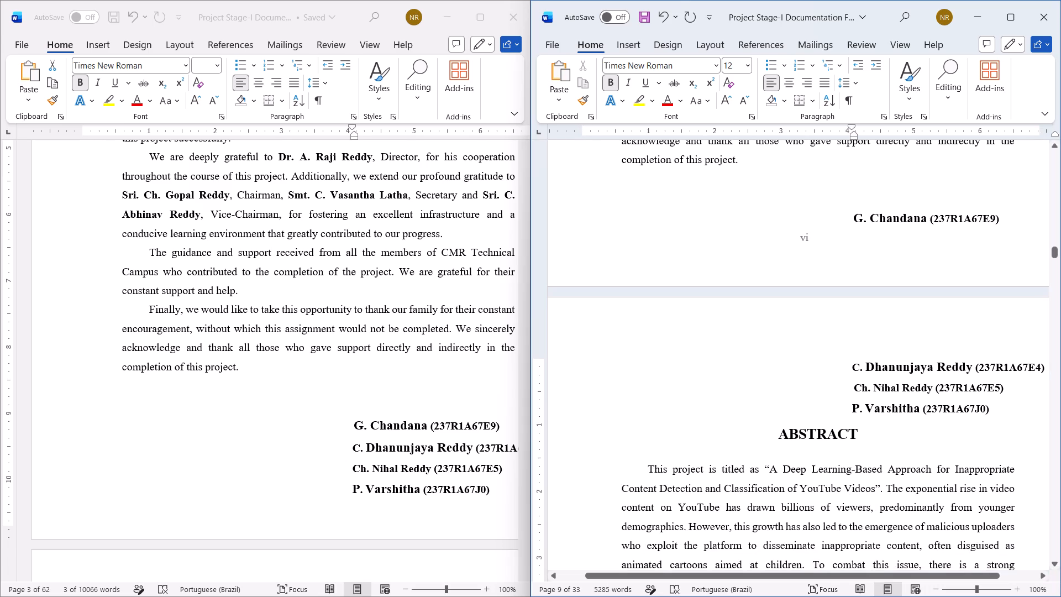
Check how the template's Acknowledgement splits across pages between its closing paragraph, the student entries and the ABSTRACT heading.
left_click(865, 355)
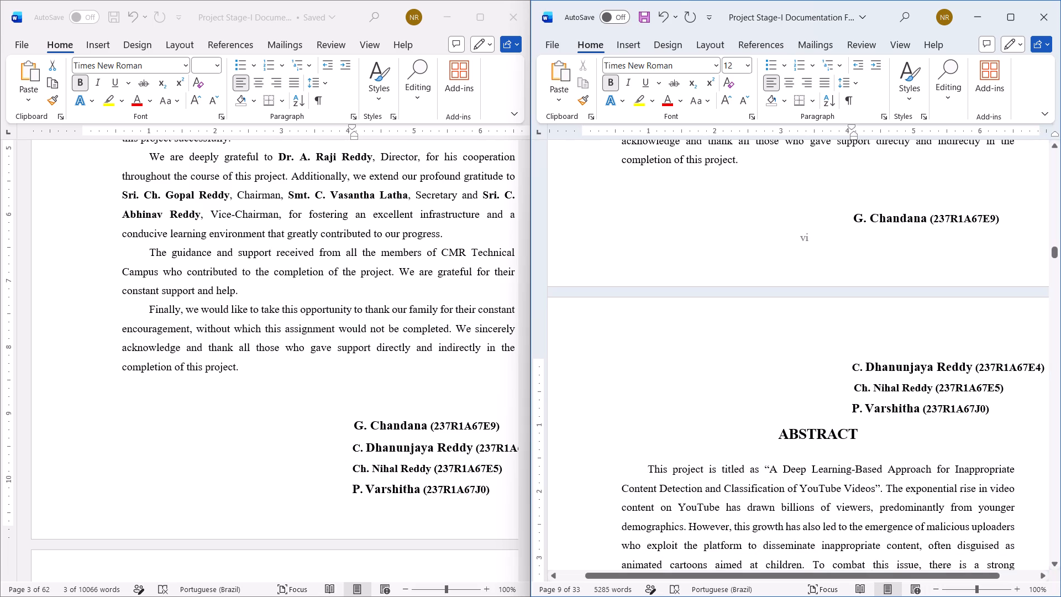
left_click(867, 343)
scroll(857, 283, "up", 5)
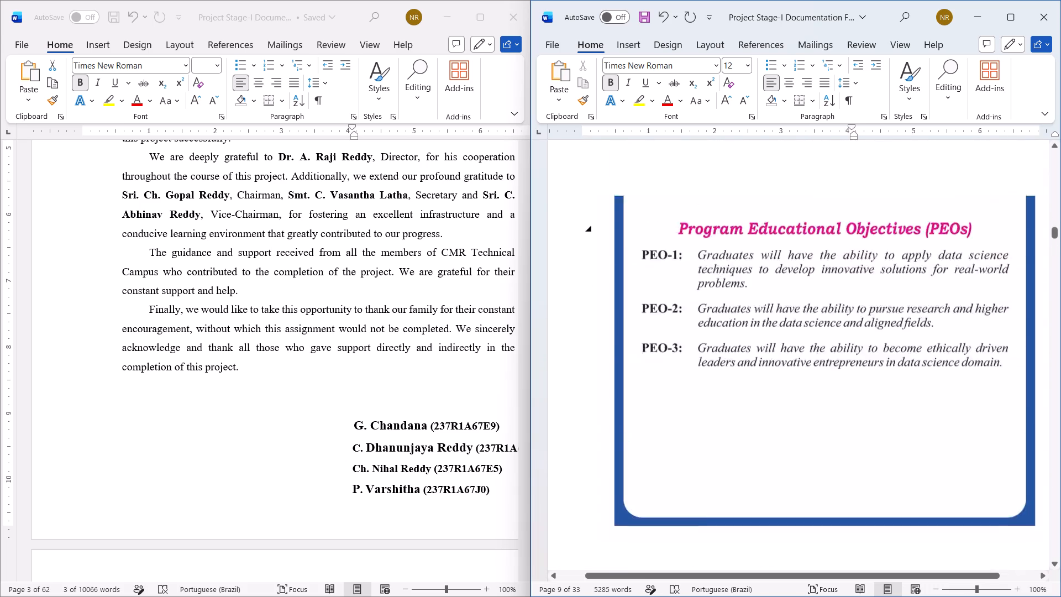
scroll(857, 283, "down", 6)
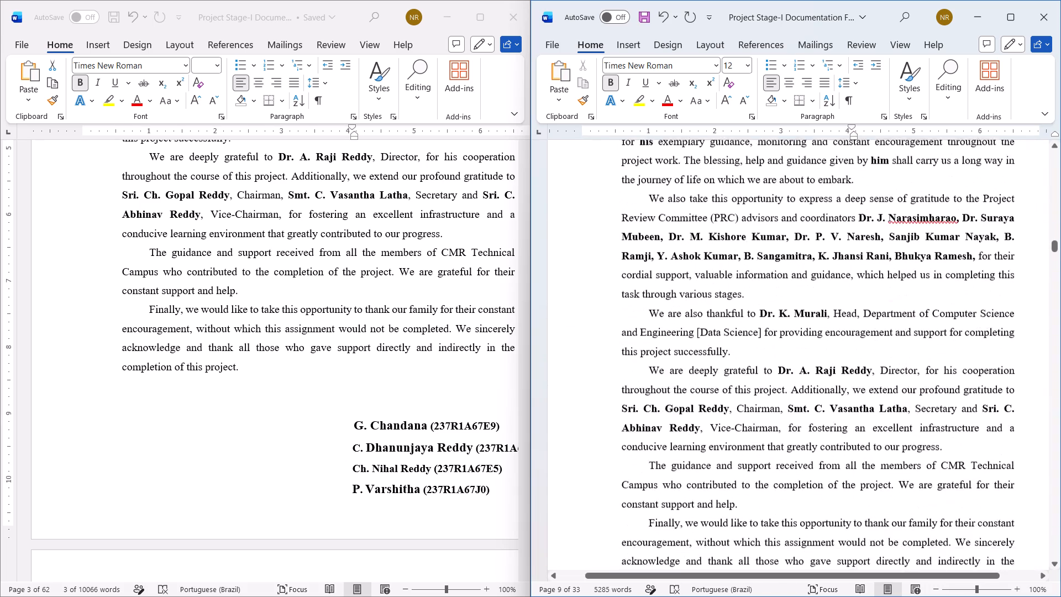
scroll(857, 283, "down", 1)
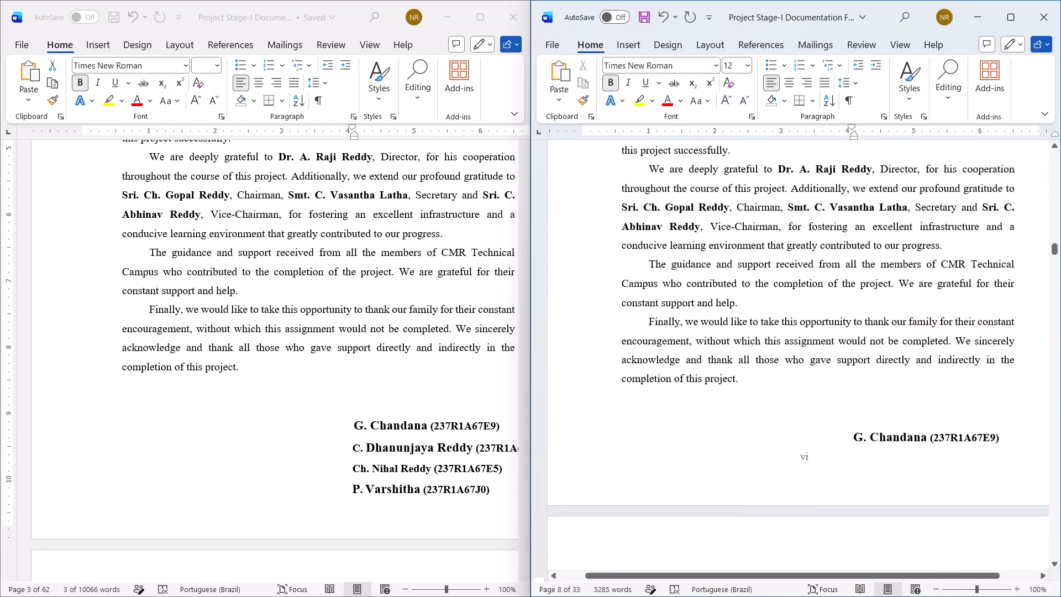
scroll(868, 446, "up", 2)
scroll(868, 446, "down", 2)
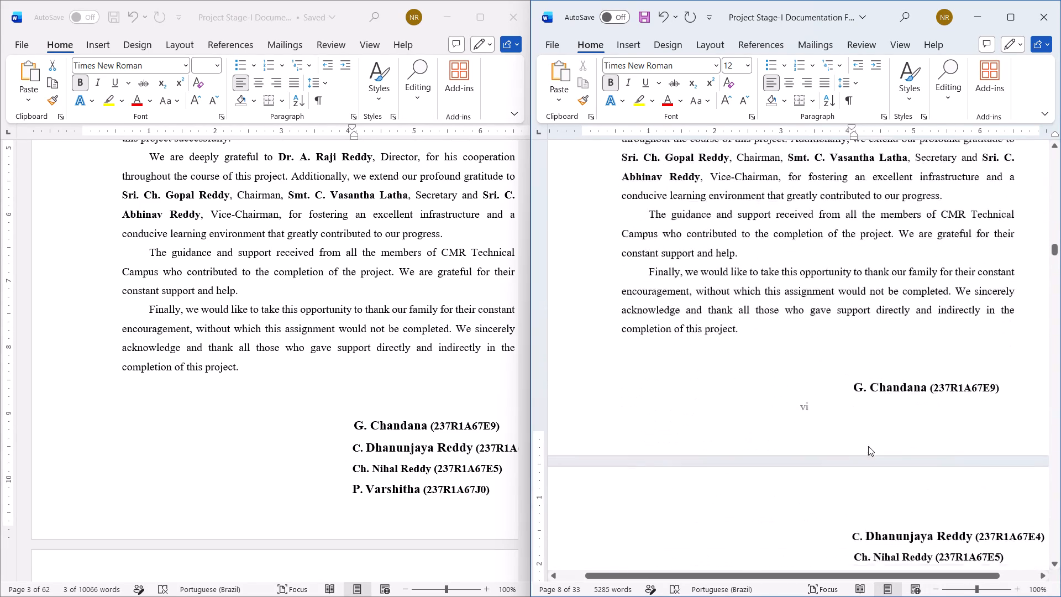
scroll(868, 446, "down", 1)
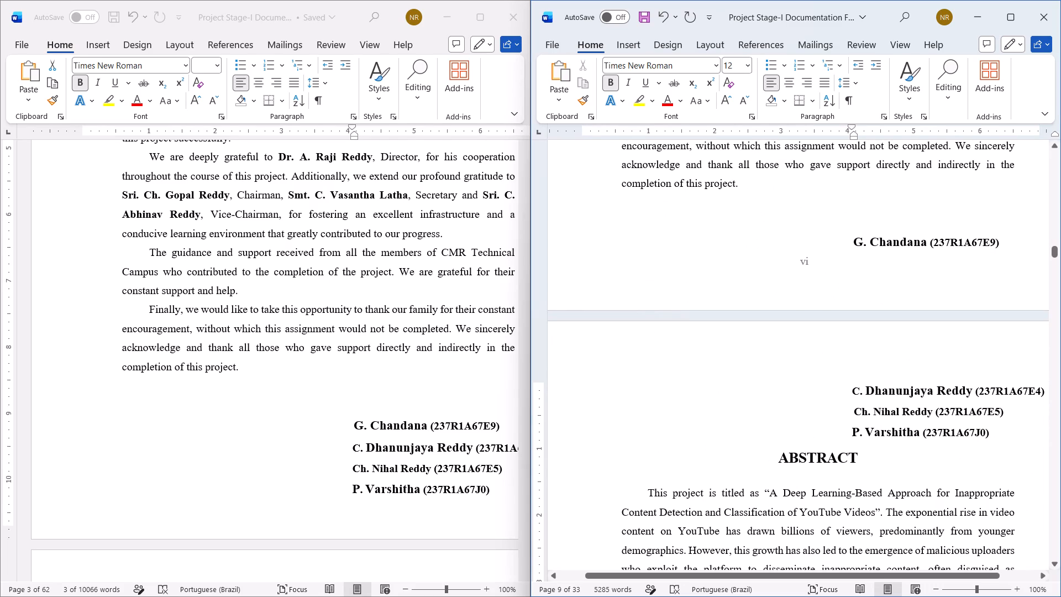
left_click(870, 360)
key("Up")
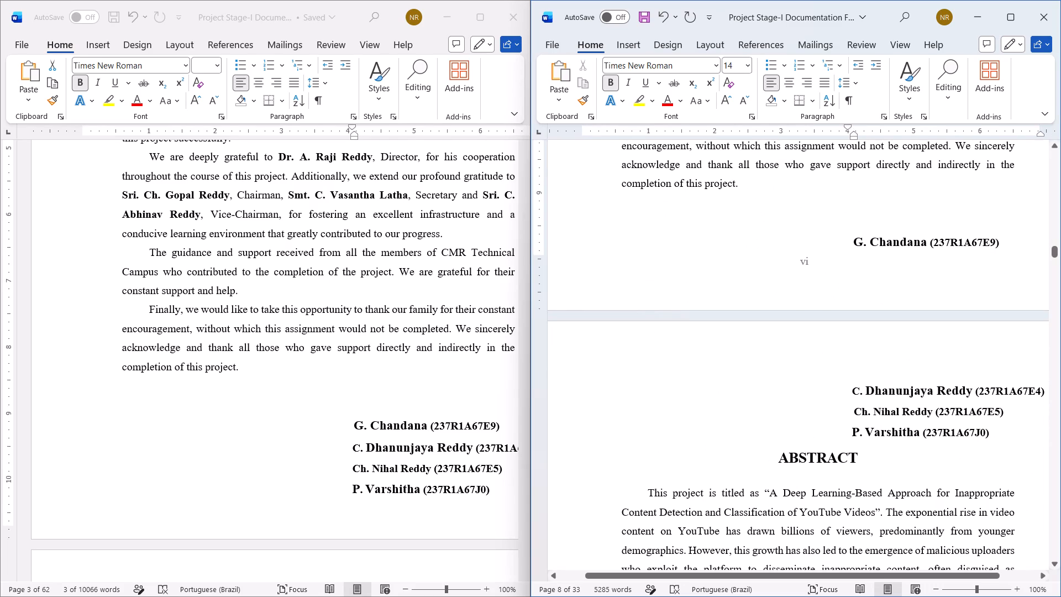
key("Down")
Remove the blank lines above the template's ACKNOWLEDGEMENT heading to pull the Acknowledgement text up the page.
scroll(870, 360, "up", 3)
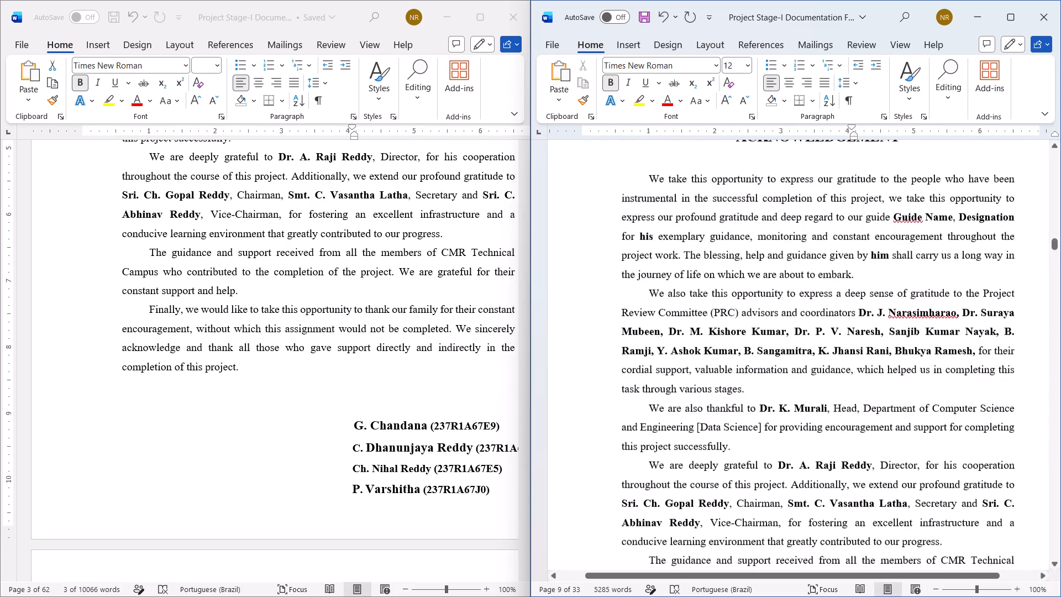
scroll(870, 360, "up", 1)
left_click(824, 226)
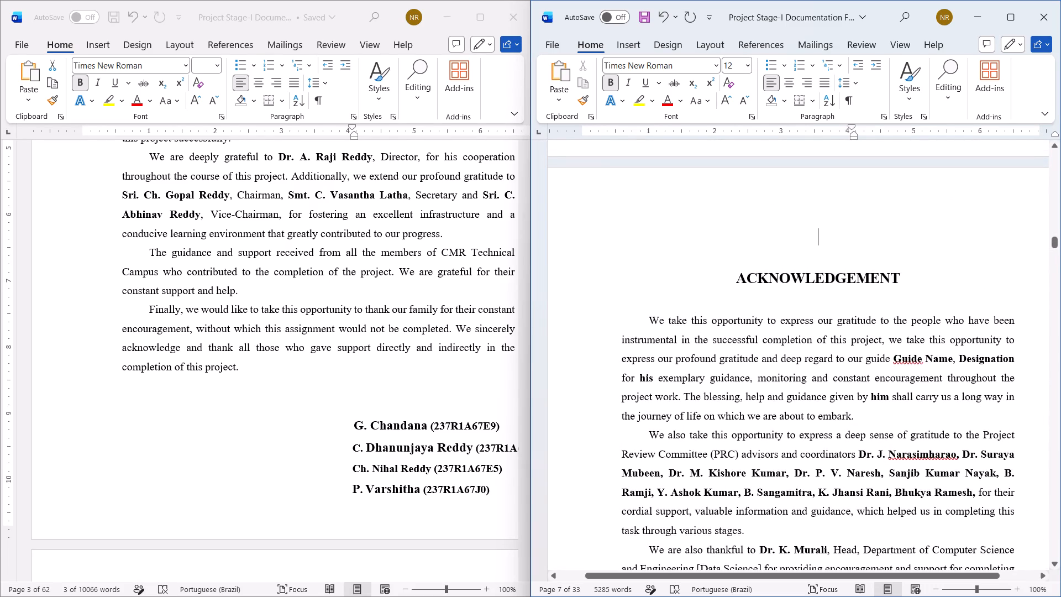
key("BackSpace")
key("BackSpace")
key("BackSpace")
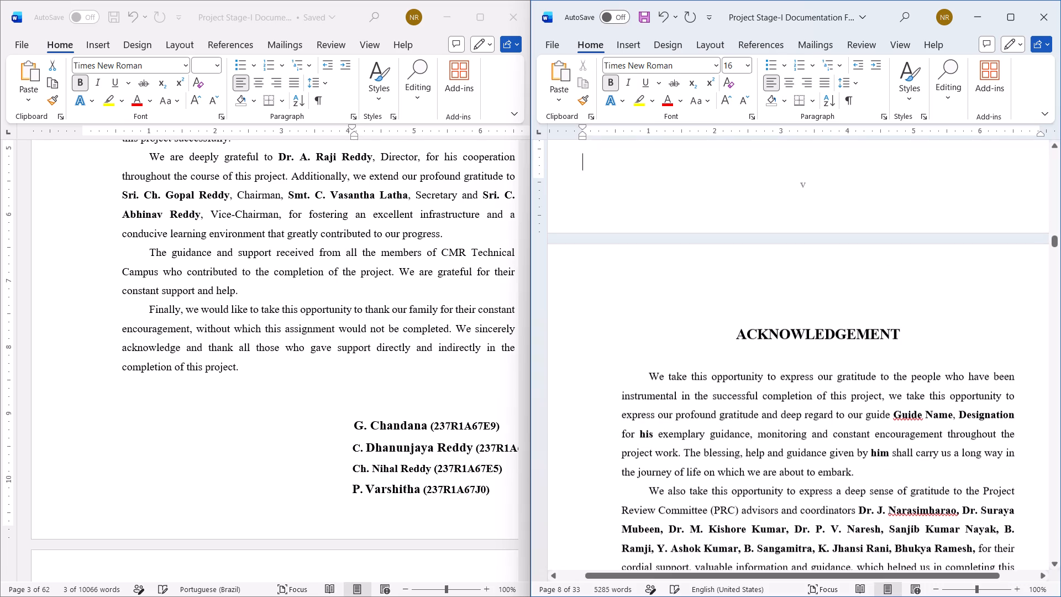
left_click(833, 307)
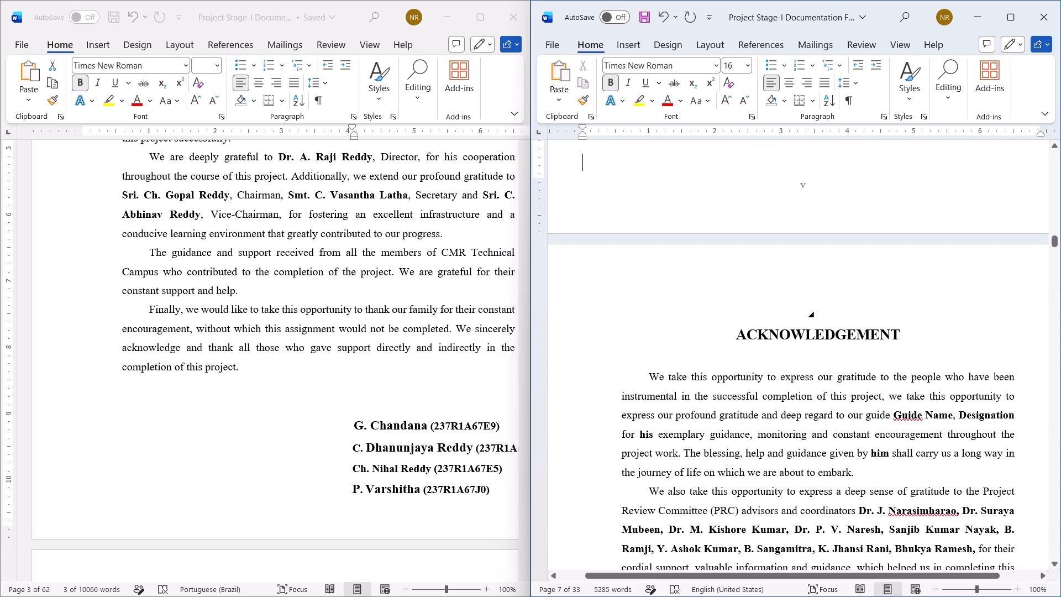
key("BackSpace")
key("BackSpace")
key("BackSpace")
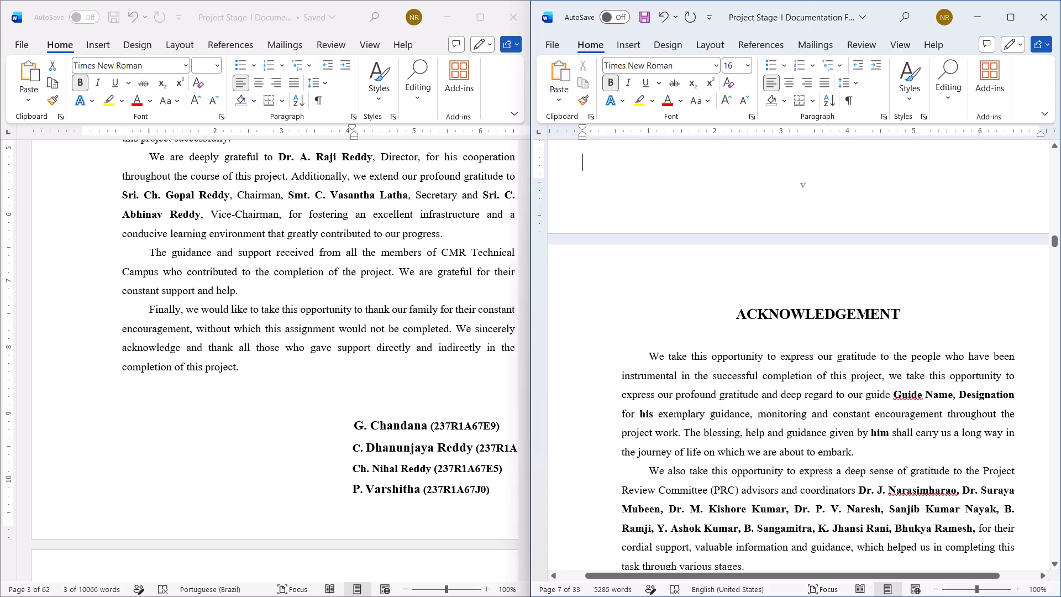
Examine the page breaks and empty space from the Acknowledgement's student entries back to the program outcomes pages.
scroll(913, 418, "down", 5)
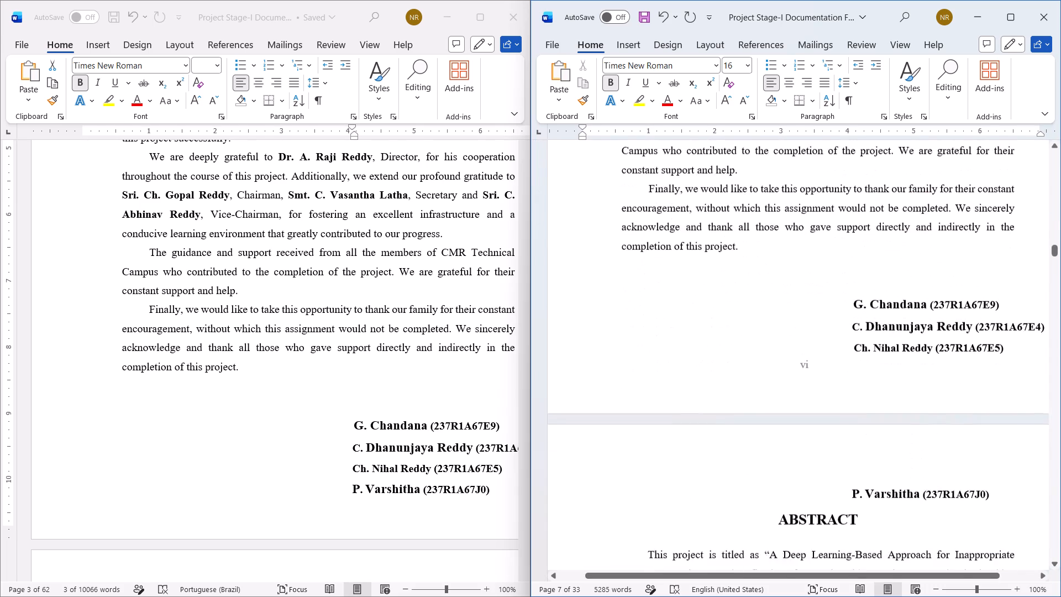
scroll(913, 418, "down", 5)
scroll(913, 418, "up", 8)
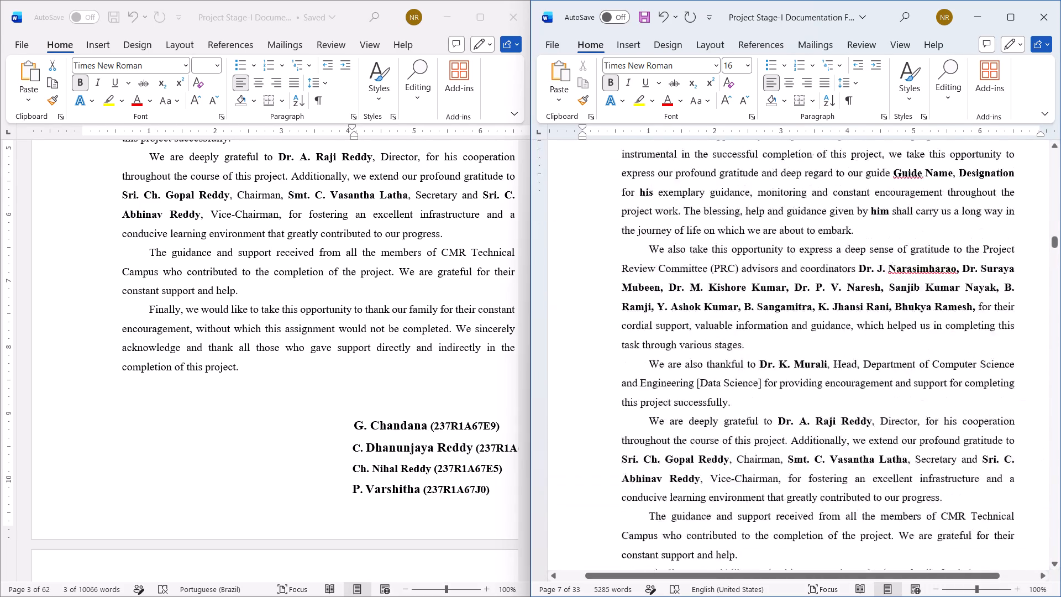
scroll(913, 418, "up", 5)
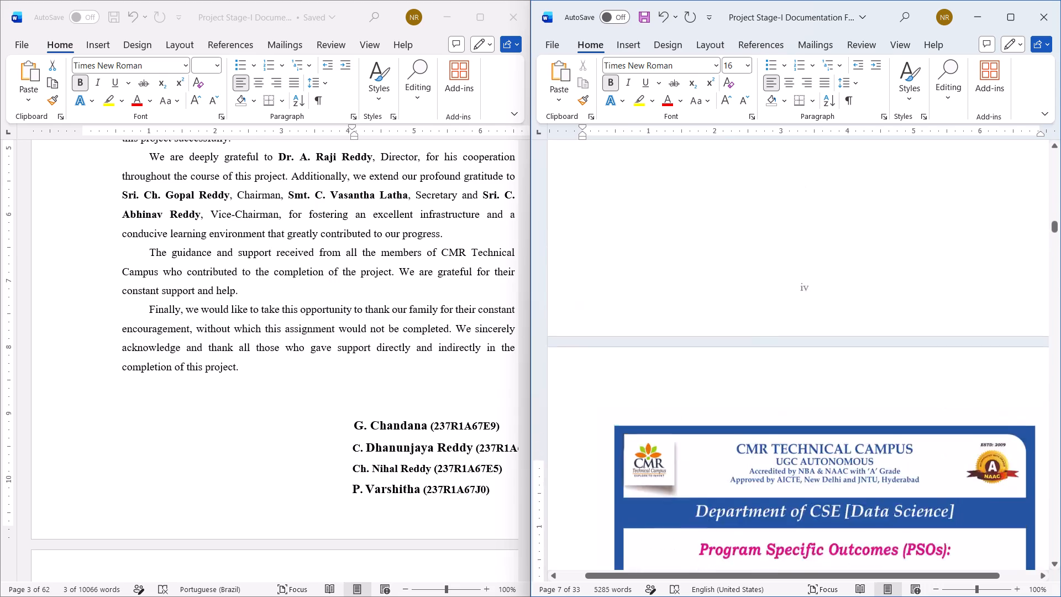
scroll(913, 418, "up", 4)
scroll(913, 418, "down", 2)
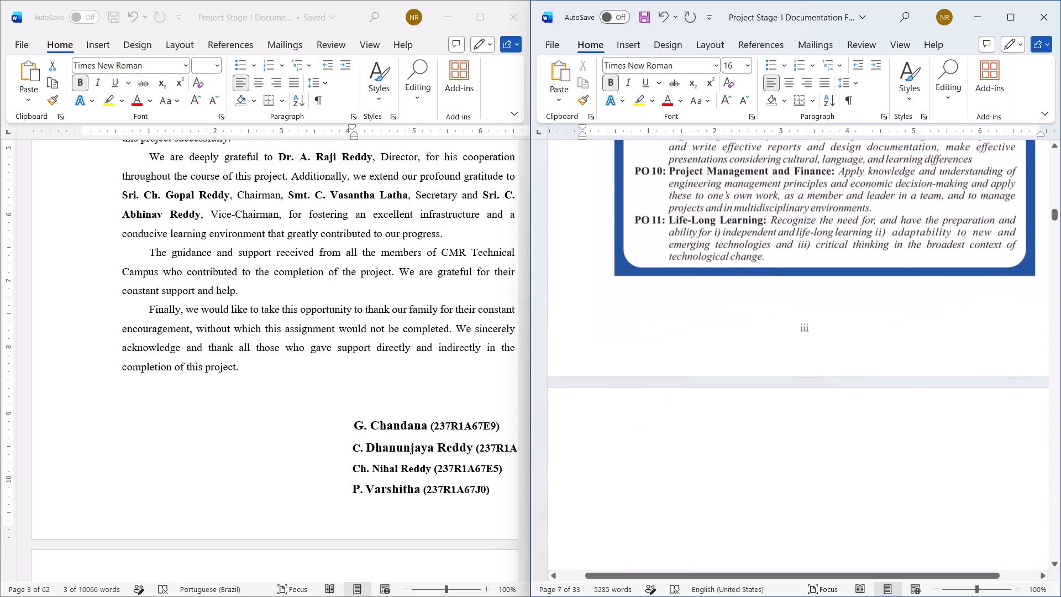
scroll(913, 418, "down", 4)
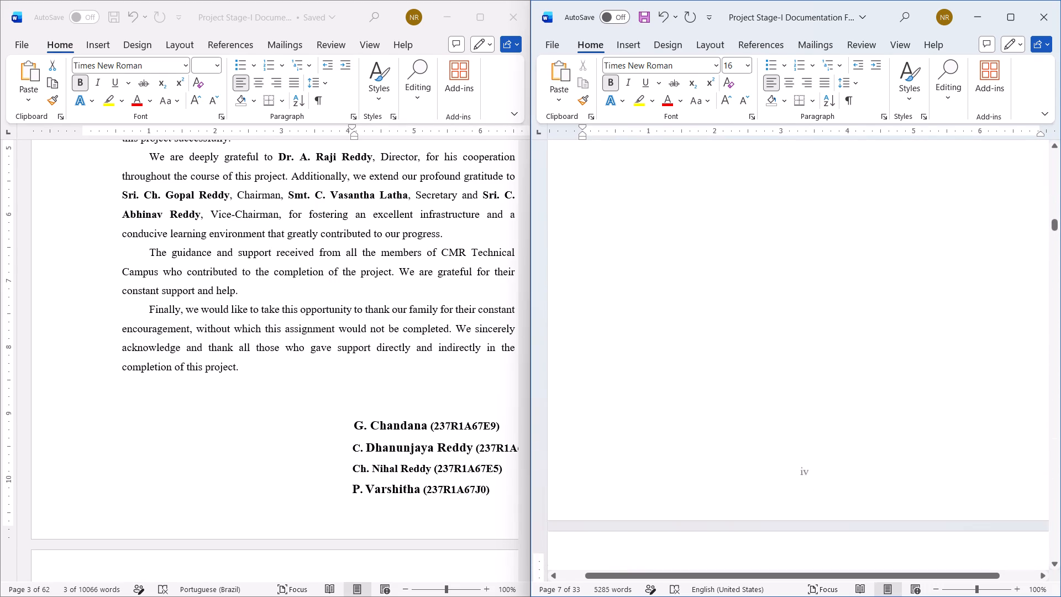
scroll(913, 418, "down", 1)
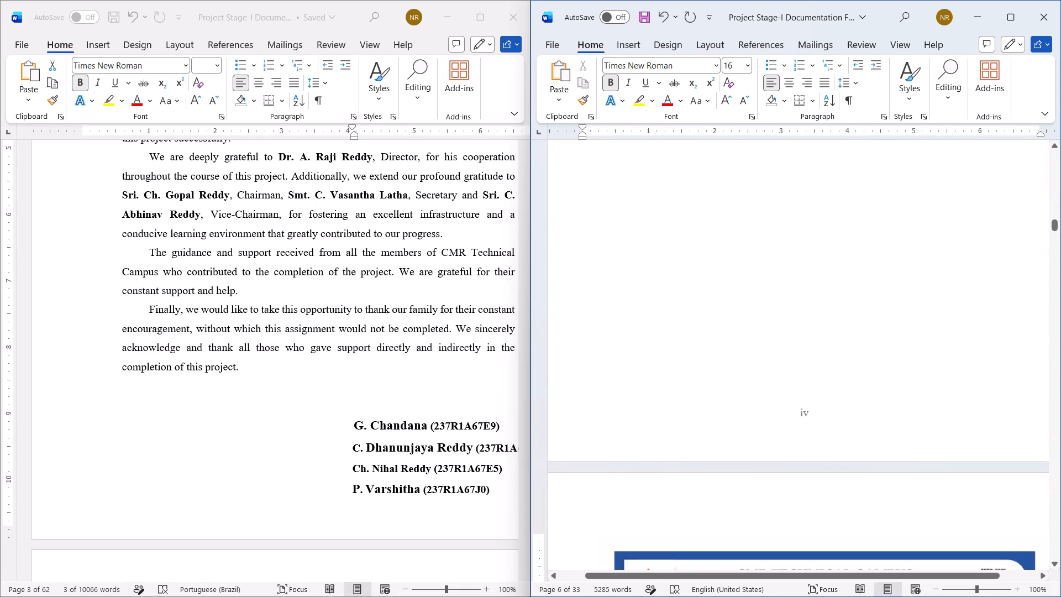
Remove the empty page in the template just before the Program Specific Outcomes page by deleting its blank lines.
double_click(795, 260)
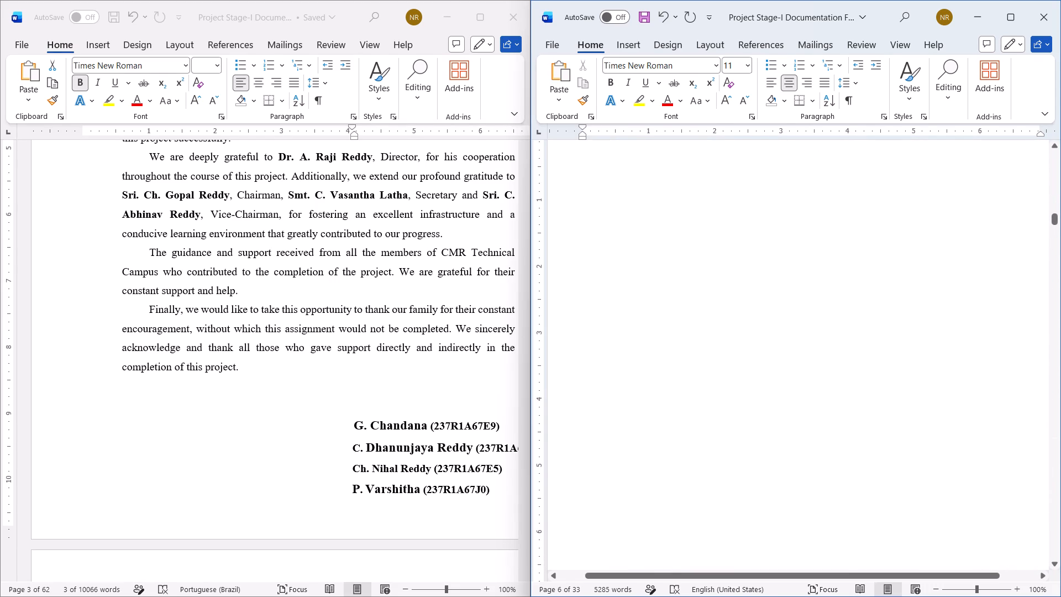
left_click_drag(811, 263, 750, 280)
key("ctrl+a")
scroll(750, 280, "up", 1)
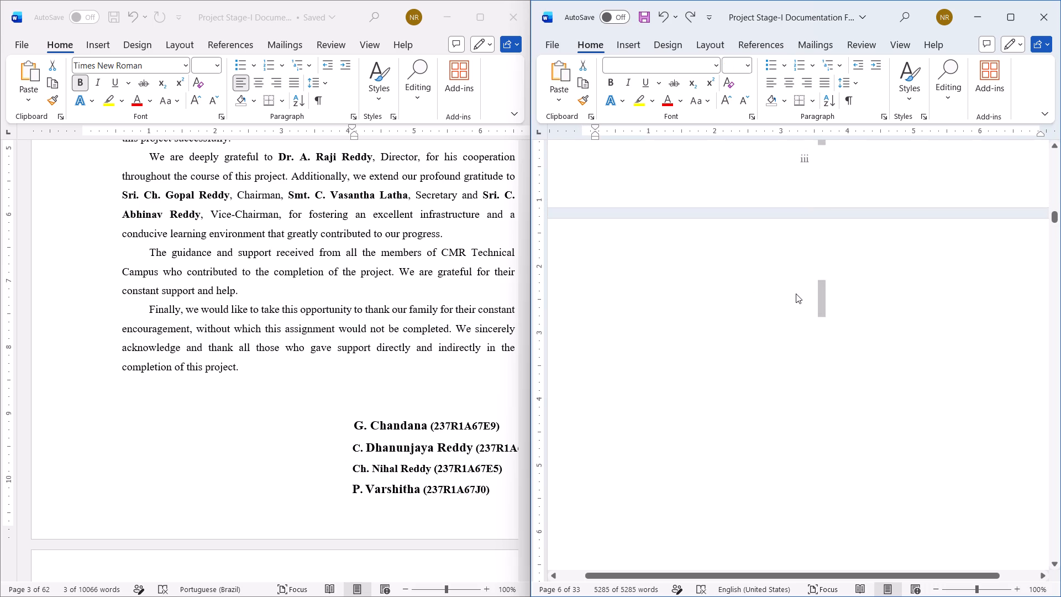
left_click(826, 306)
key("BackSpace")
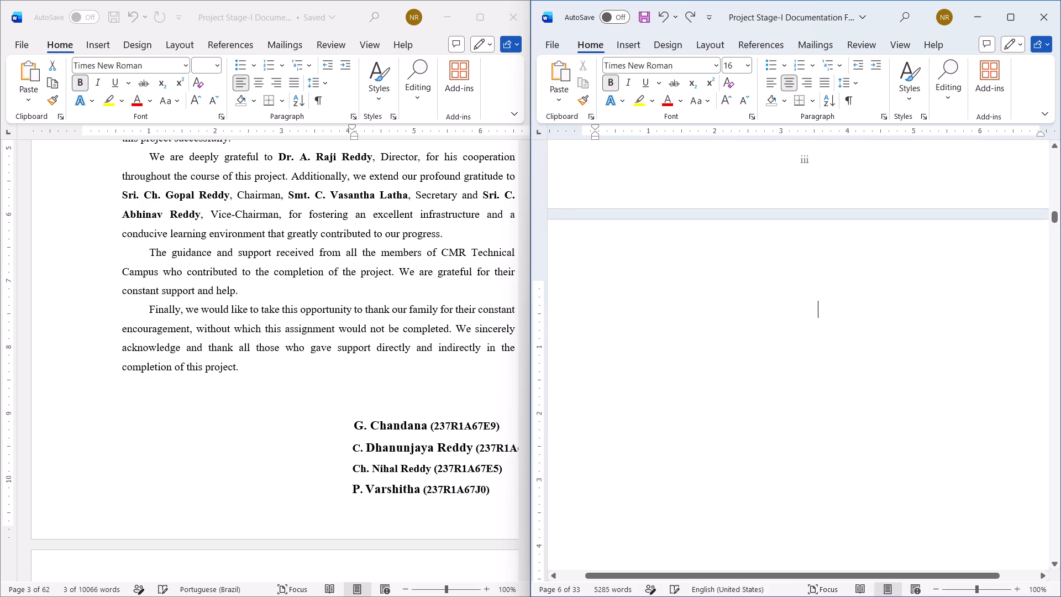
key("BackSpace")
key("BackSpace")
key("BackSpace")
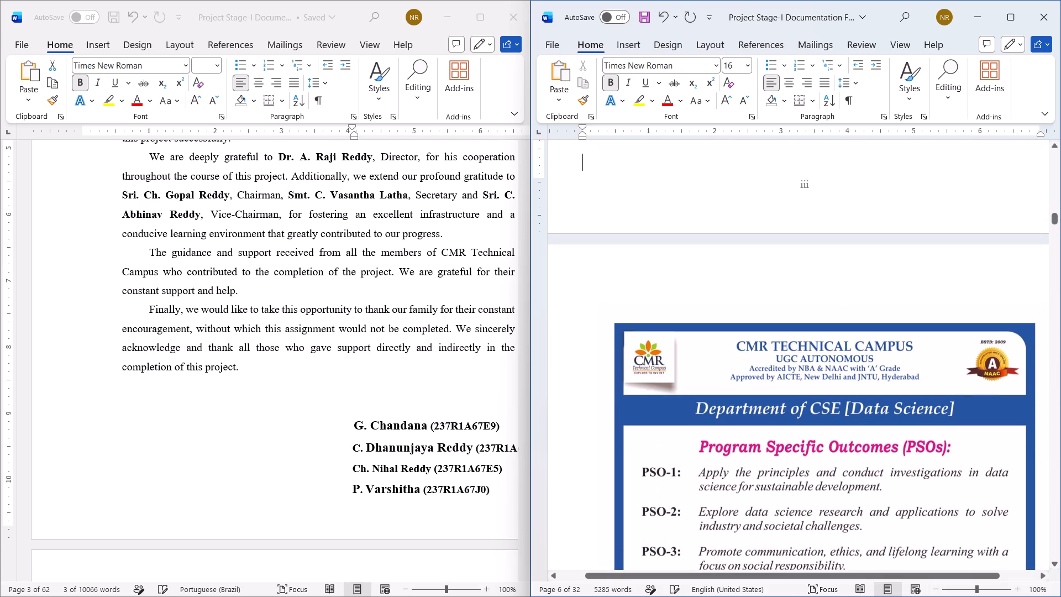
Remove a blank line between the Acknowledgement's closing paragraph and the first student entry in the template.
scroll(906, 366, "down", 7)
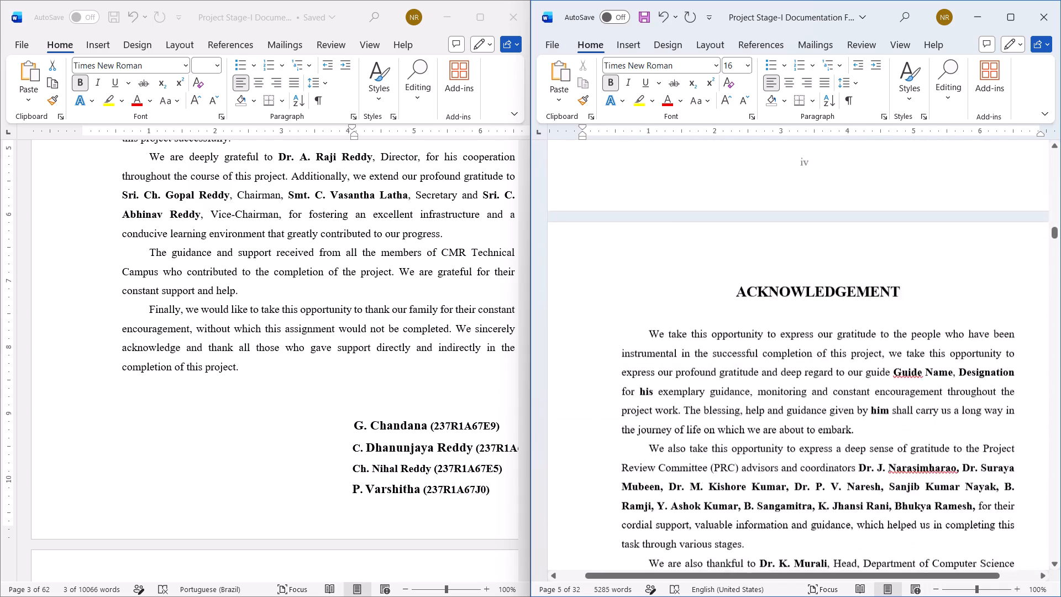
scroll(906, 366, "down", 4)
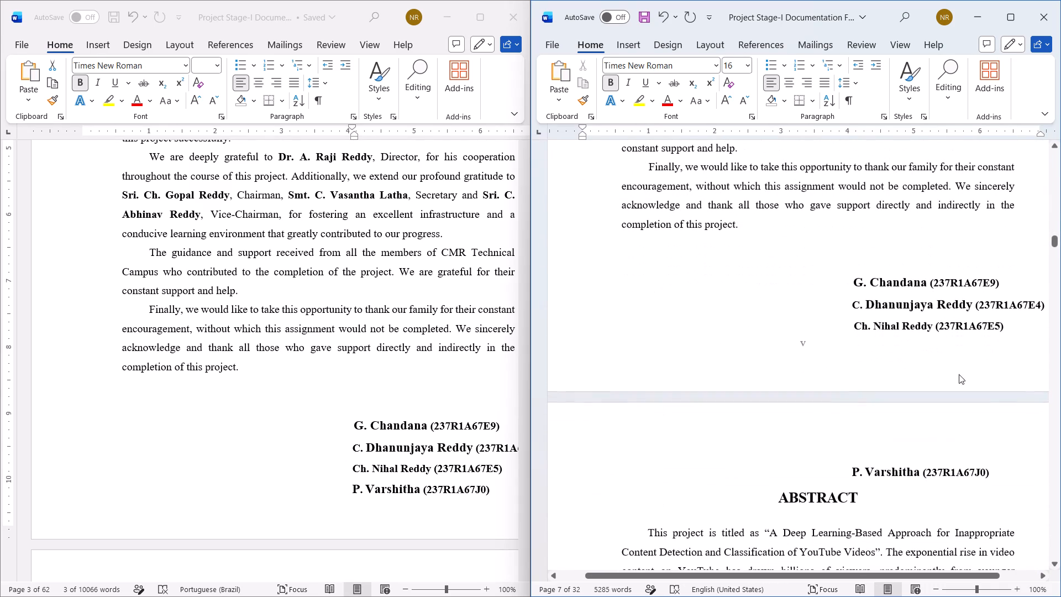
left_click(887, 247)
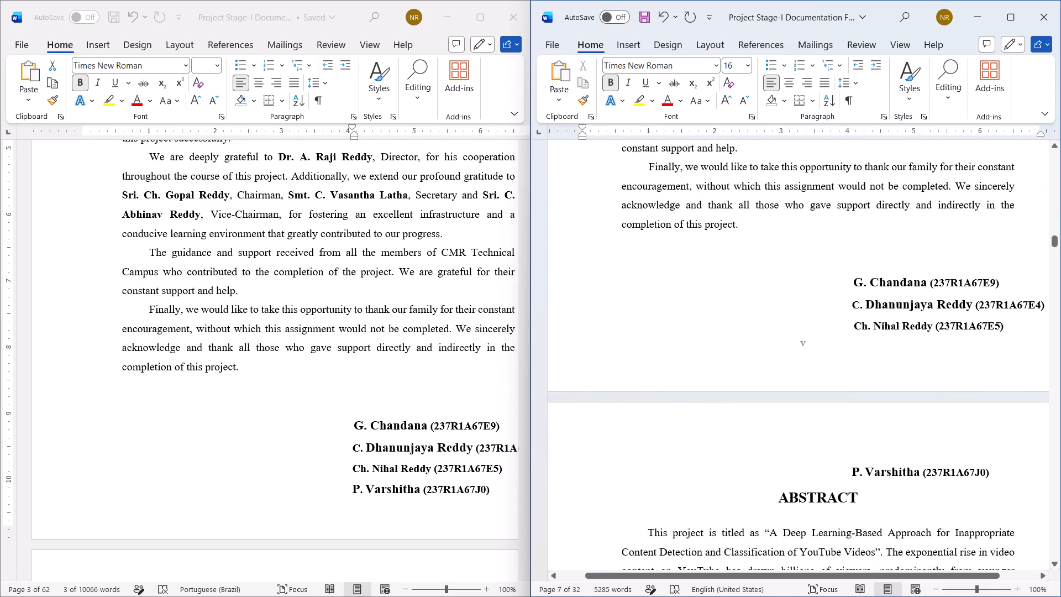
key("BackSpace")
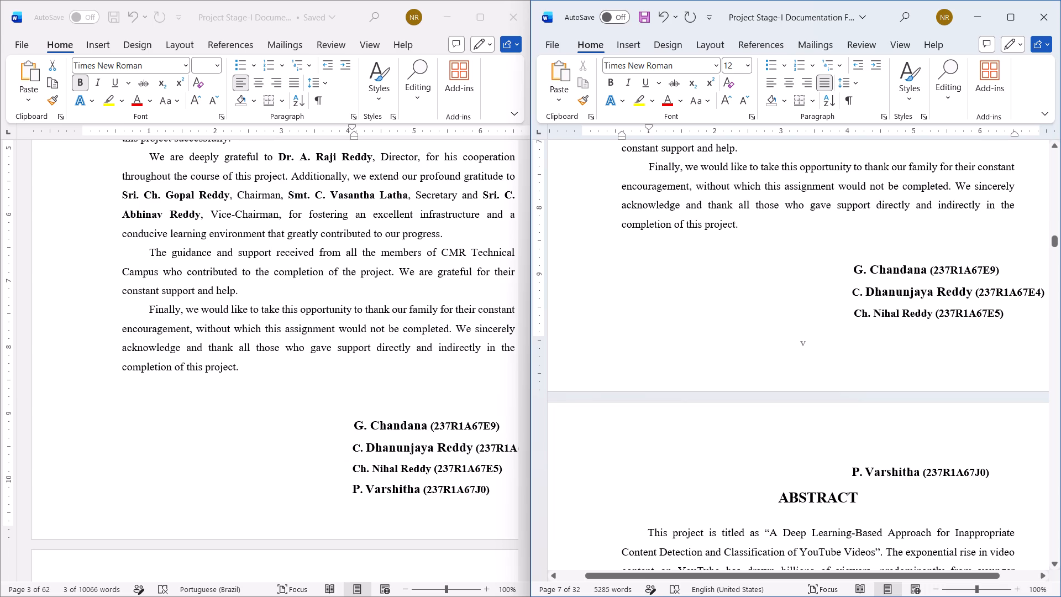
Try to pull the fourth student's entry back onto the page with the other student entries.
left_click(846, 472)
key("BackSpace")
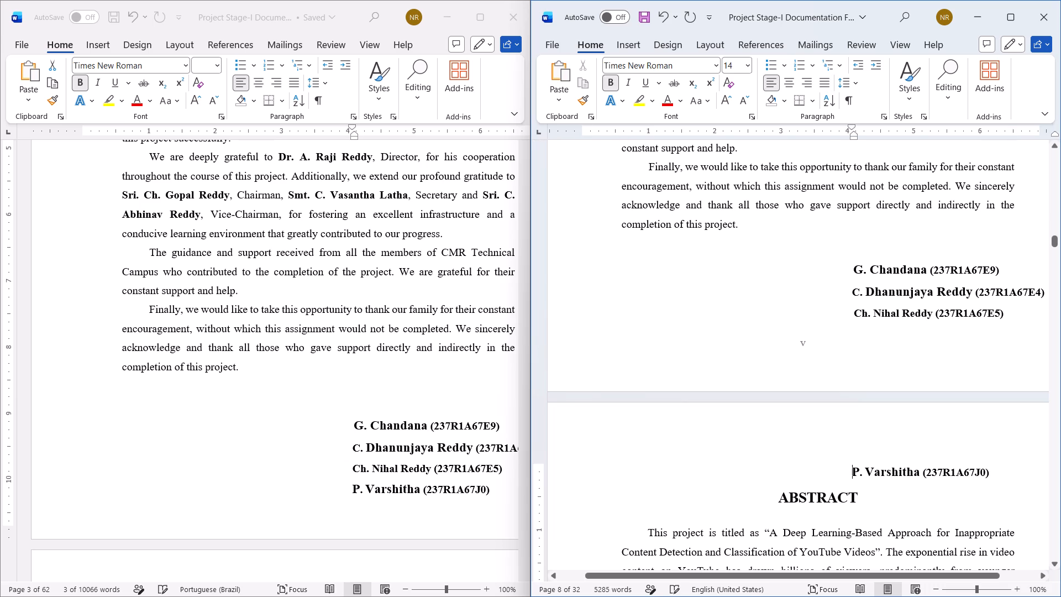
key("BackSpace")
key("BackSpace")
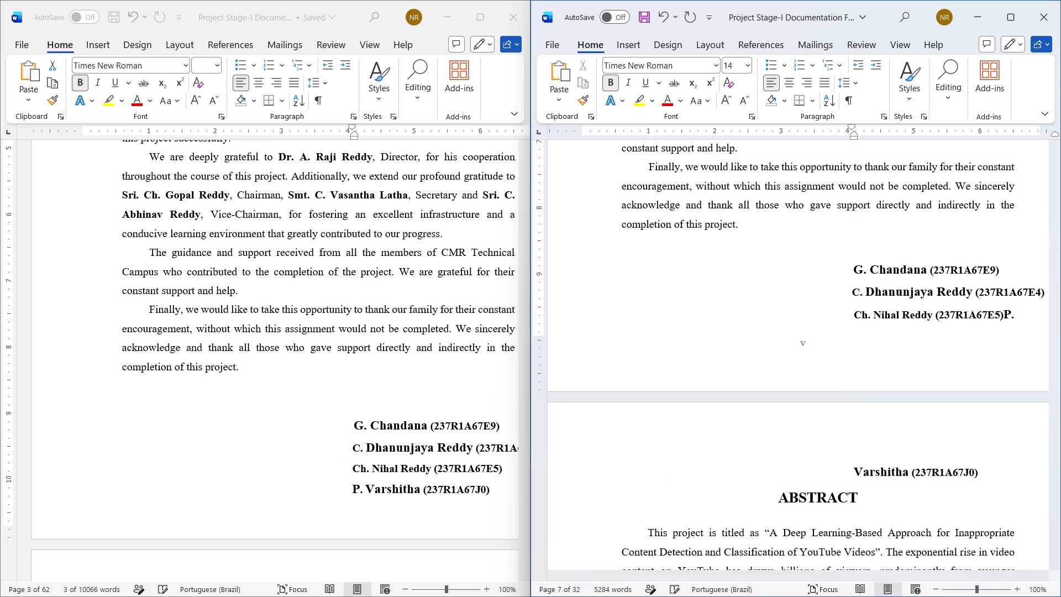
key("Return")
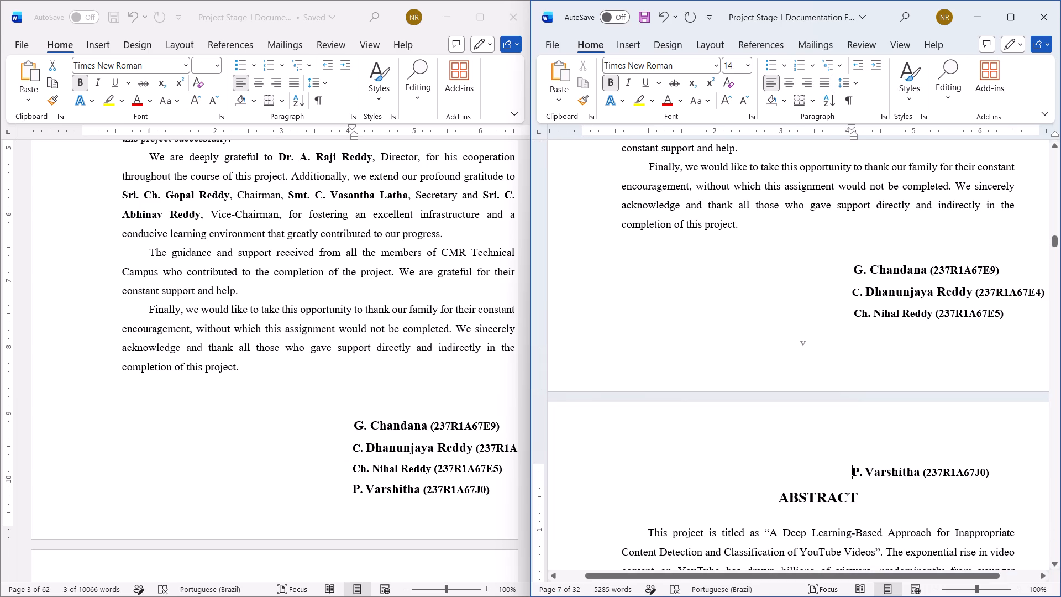
Delete the remaining blank line above the first student entry in the template's Acknowledgement.
left_click(895, 249)
key("BackSpace")
Copy the existing report's full abstract text, from "Lithium-ion batteries" through the Keywords paragraph.
scroll(869, 392, "down", 1)
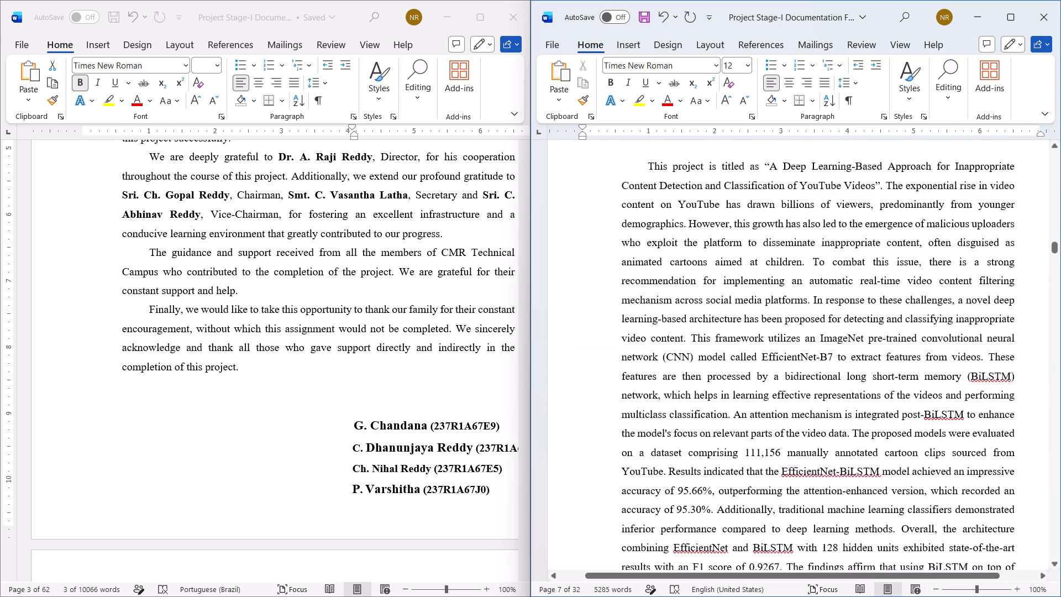
scroll(869, 392, "down", 3)
scroll(869, 392, "up", 2)
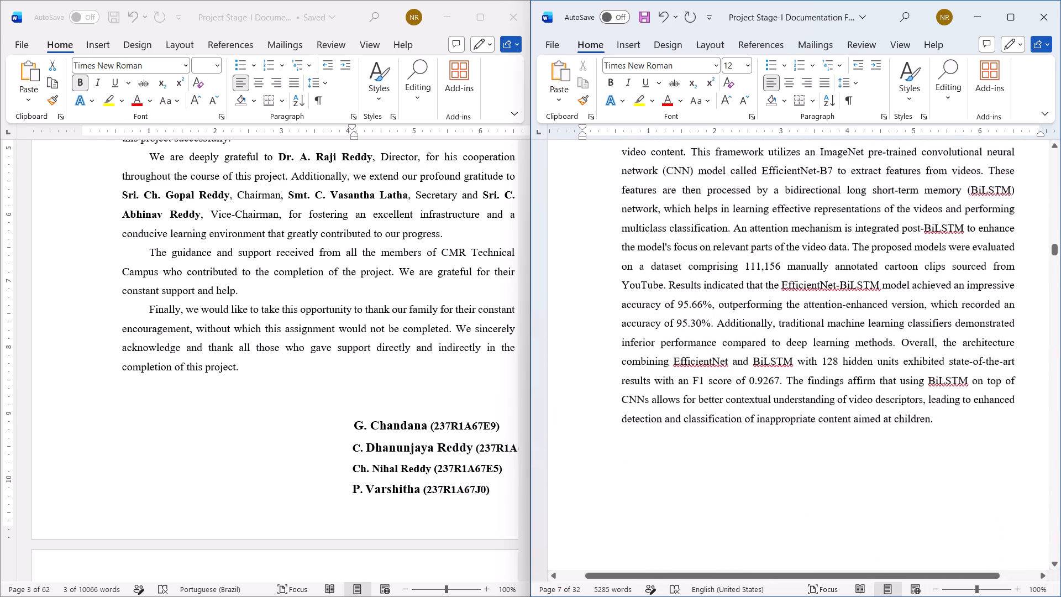
scroll(869, 392, "up", 1)
scroll(495, 412, "down", 3)
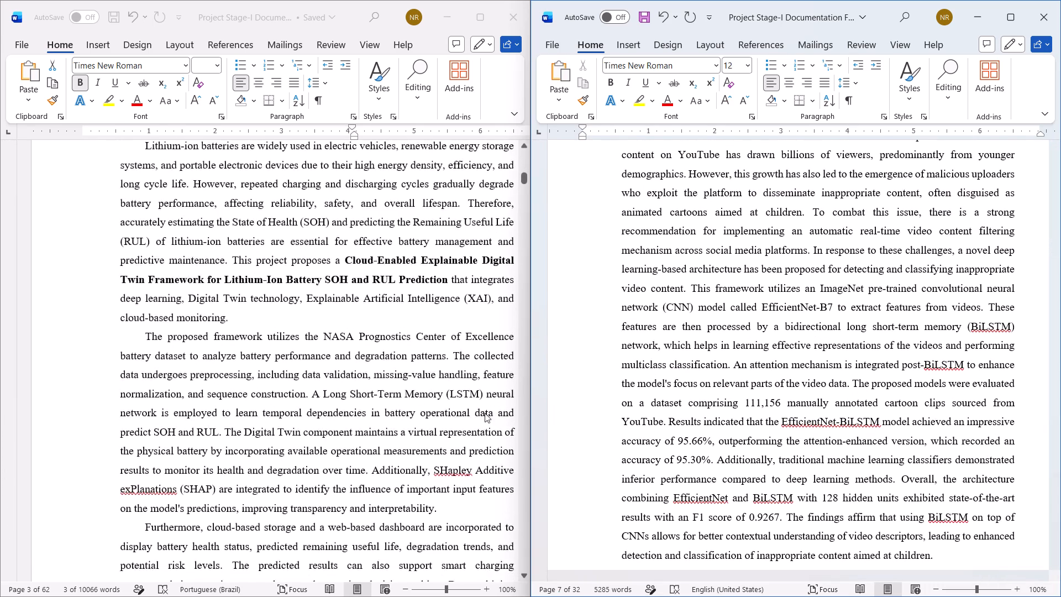
scroll(422, 441, "down", 2)
scroll(348, 469, "down", 1)
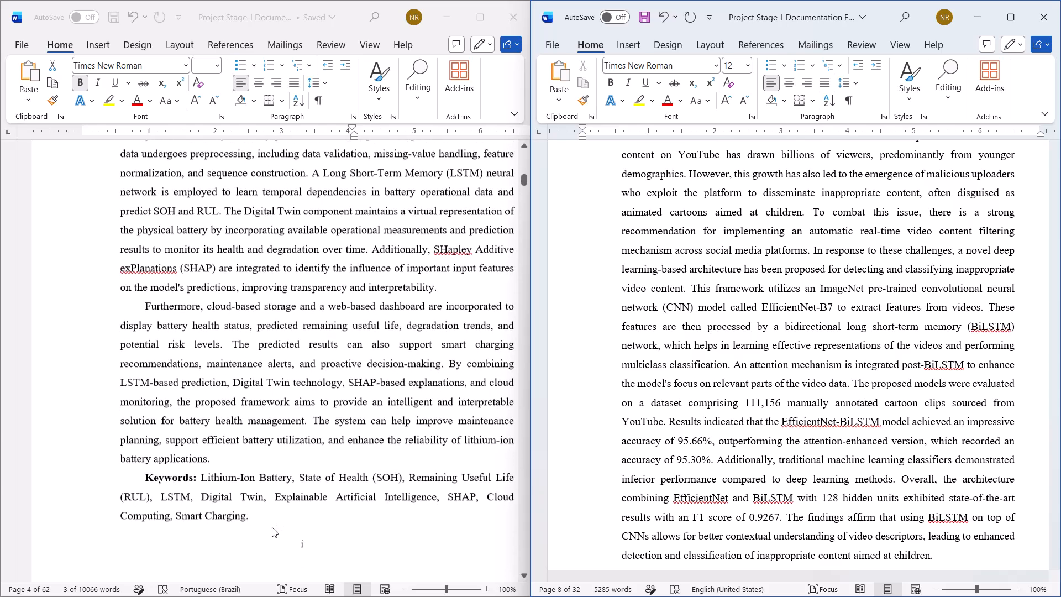
left_click(251, 519)
left_click_drag(249, 516, 138, 310)
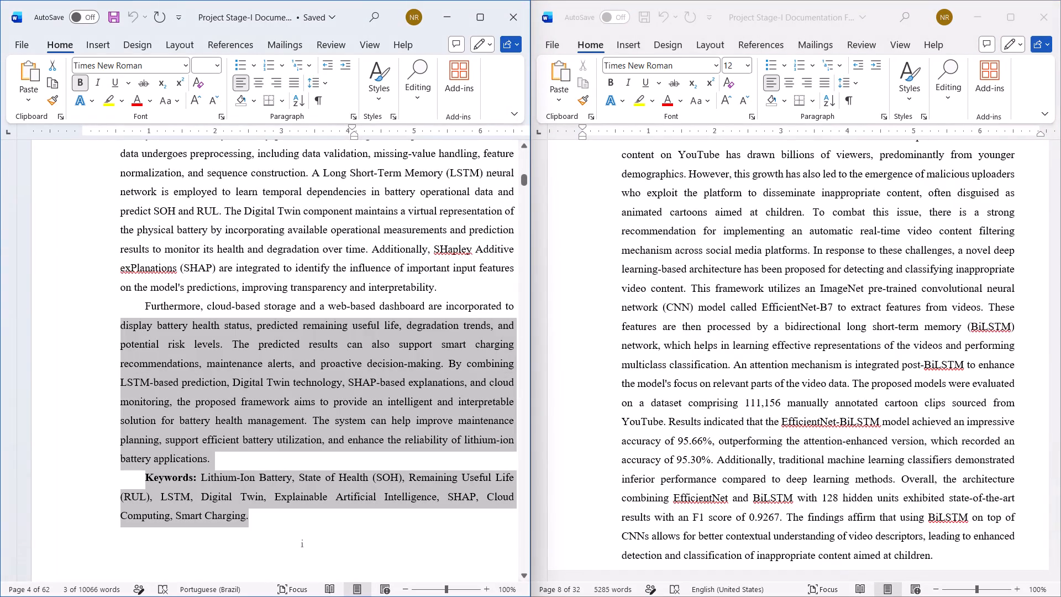
left_click_drag(138, 310, 130, 111)
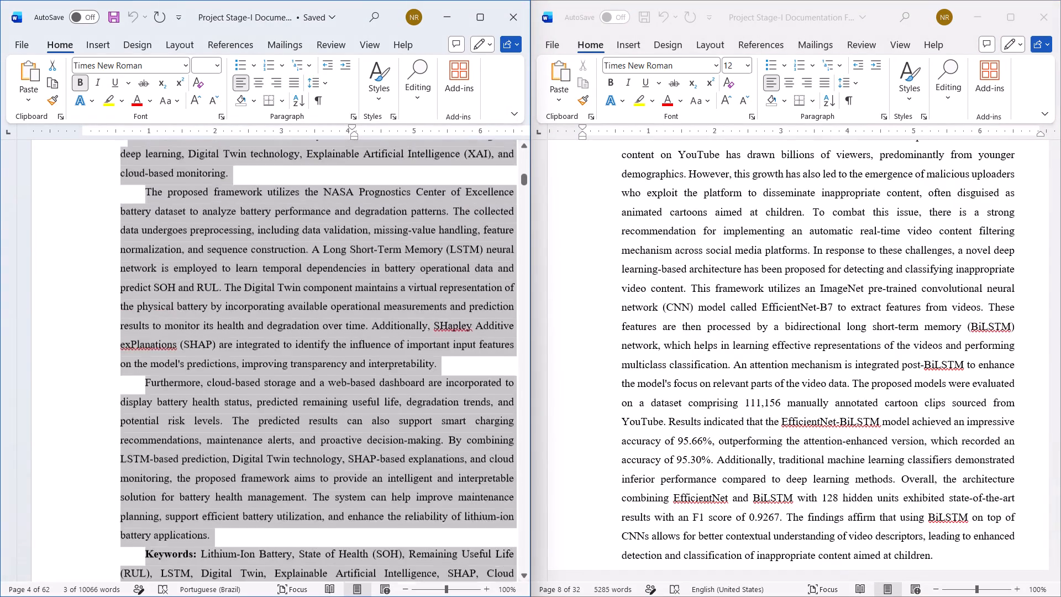
left_click_drag(130, 111, 146, 289)
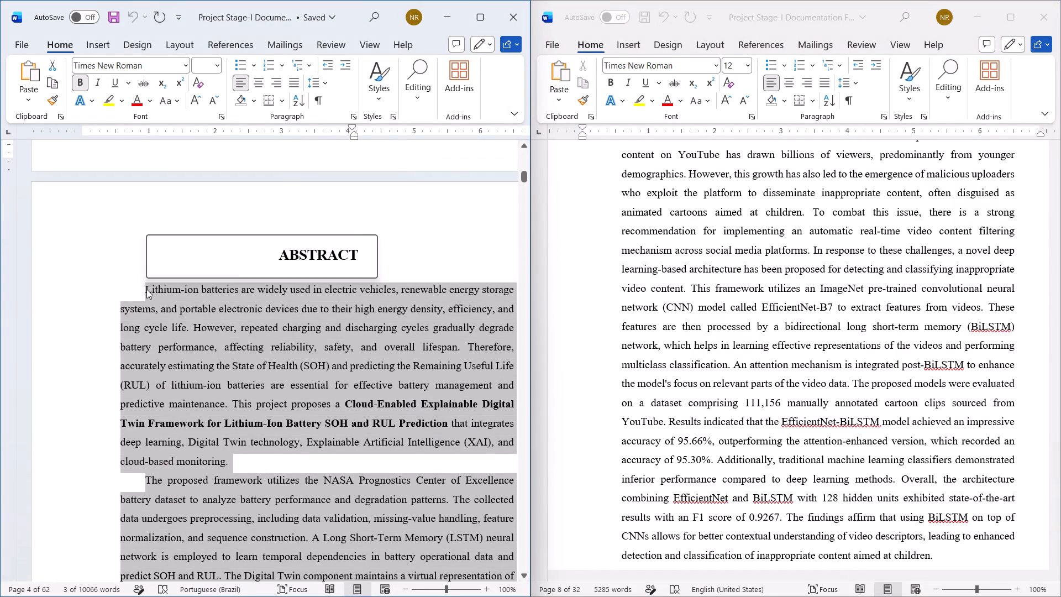
key("ctrl+c")
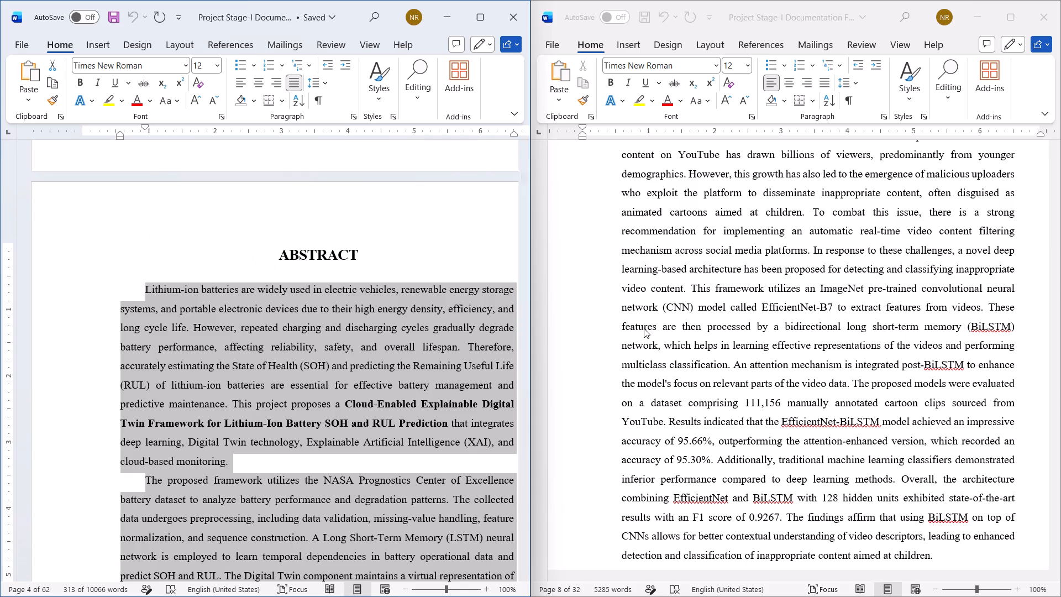
Replace the template's entire YouTube video abstract under the ABSTRACT heading with the copied lithium-ion battery abstract and keywords.
left_click(644, 328)
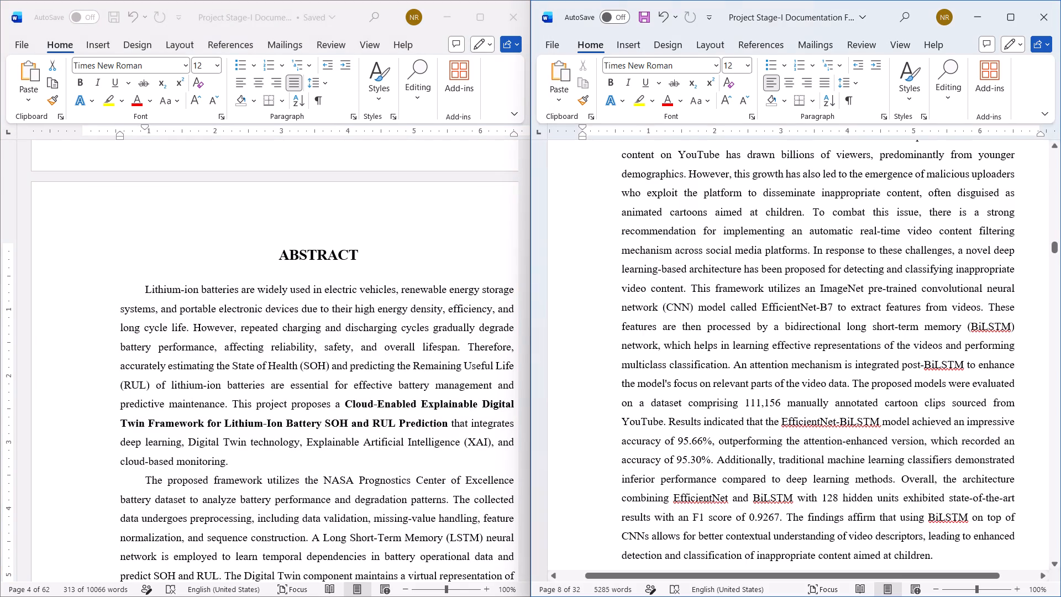
scroll(886, 536, "down", 1)
left_click_drag(938, 442, 749, 263)
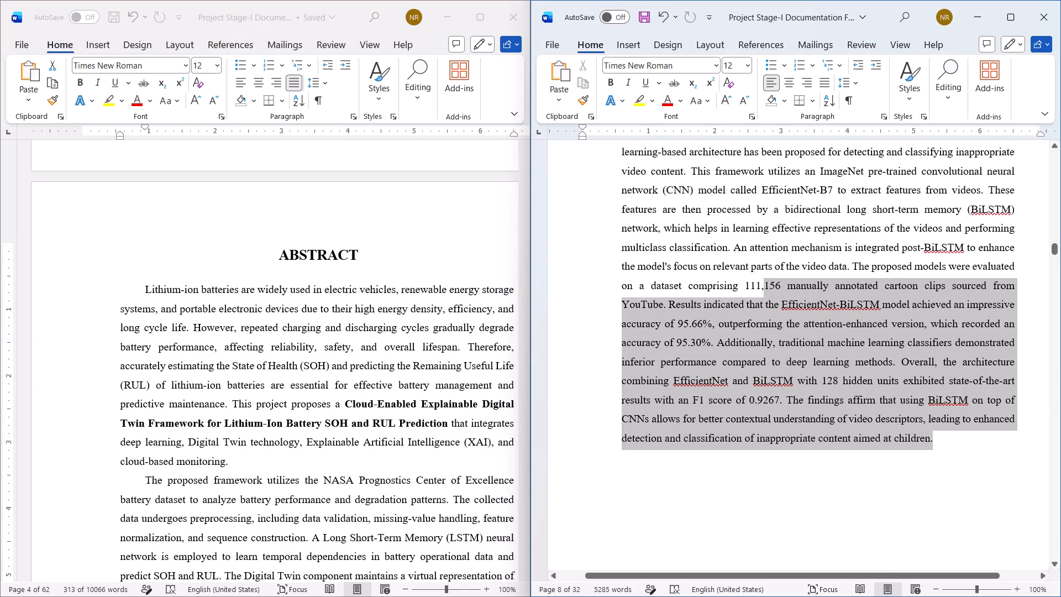
left_click_drag(749, 263, 662, 226)
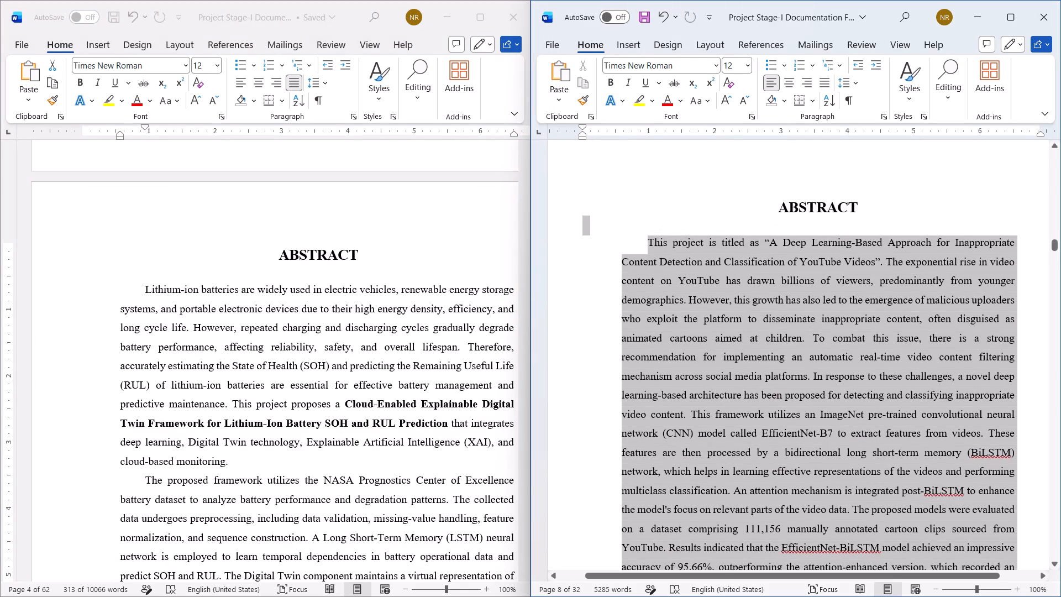
left_click_drag(662, 226, 658, 244)
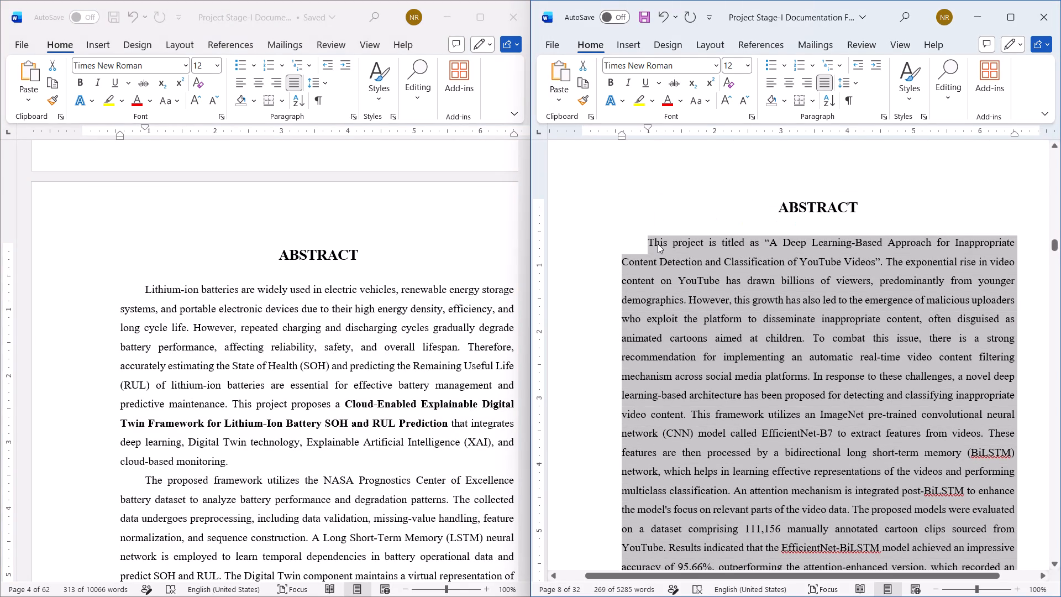
key("ctrl+v")
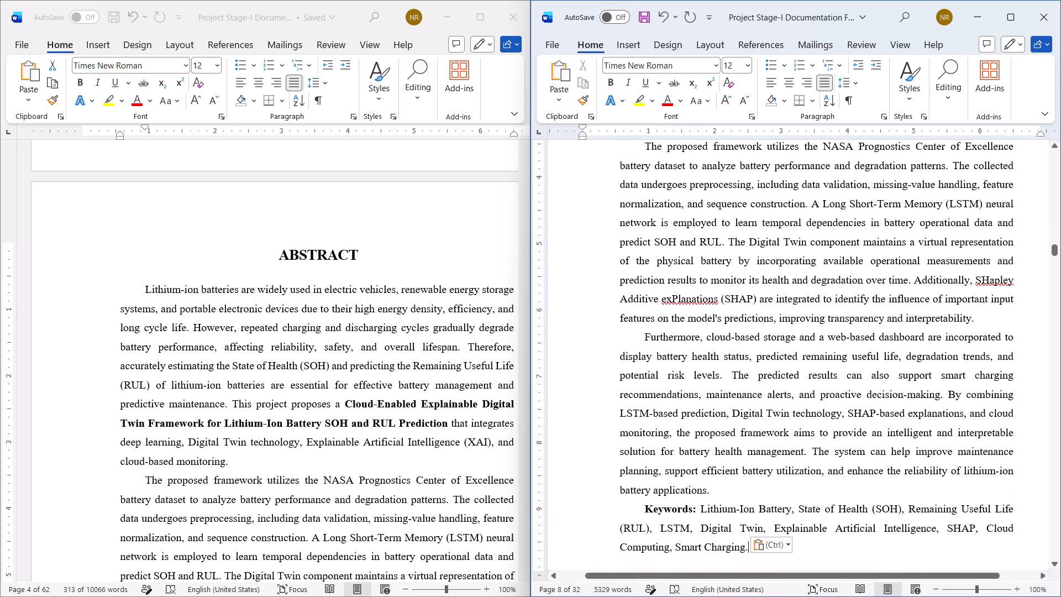
Check where the replaced abstract ends and inspect the ABSTRACT entry's page number in the template's table of contents.
scroll(728, 342, "up", 1)
scroll(728, 342, "down", 4)
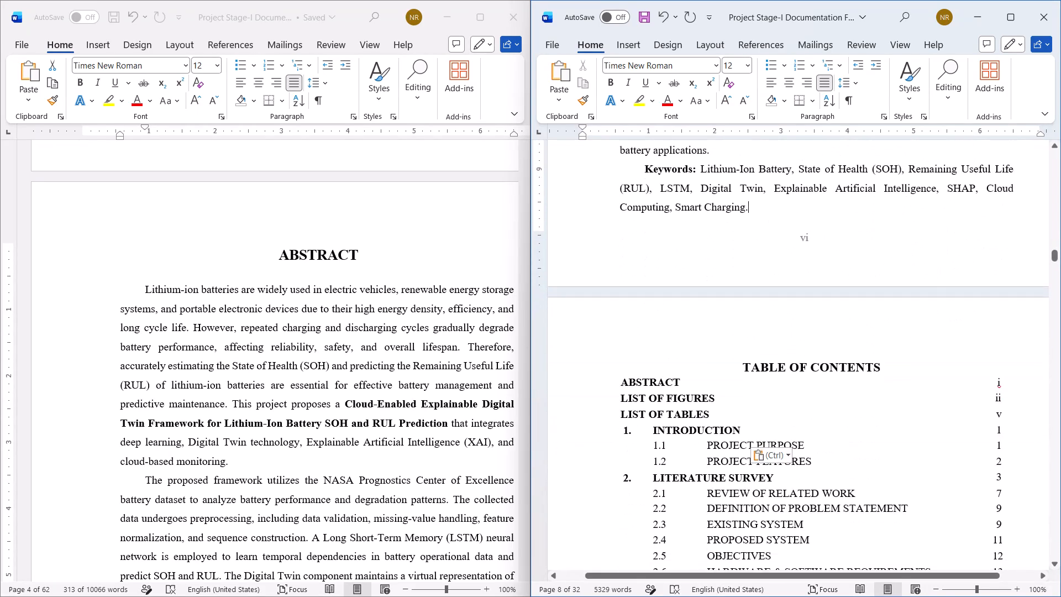
scroll(728, 342, "down", 1)
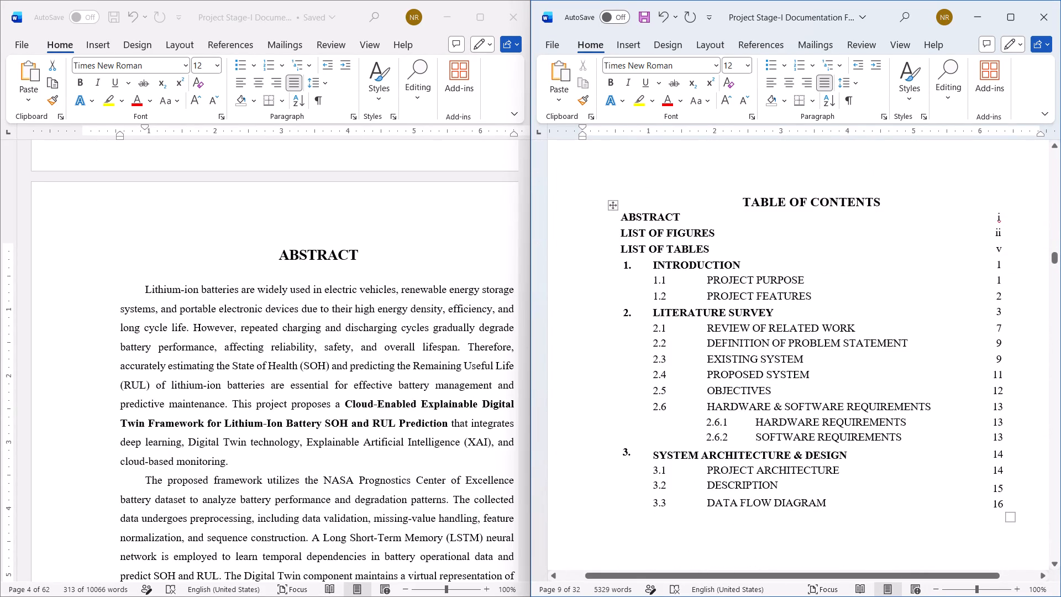
left_click(999, 219)
right_click(999, 219)
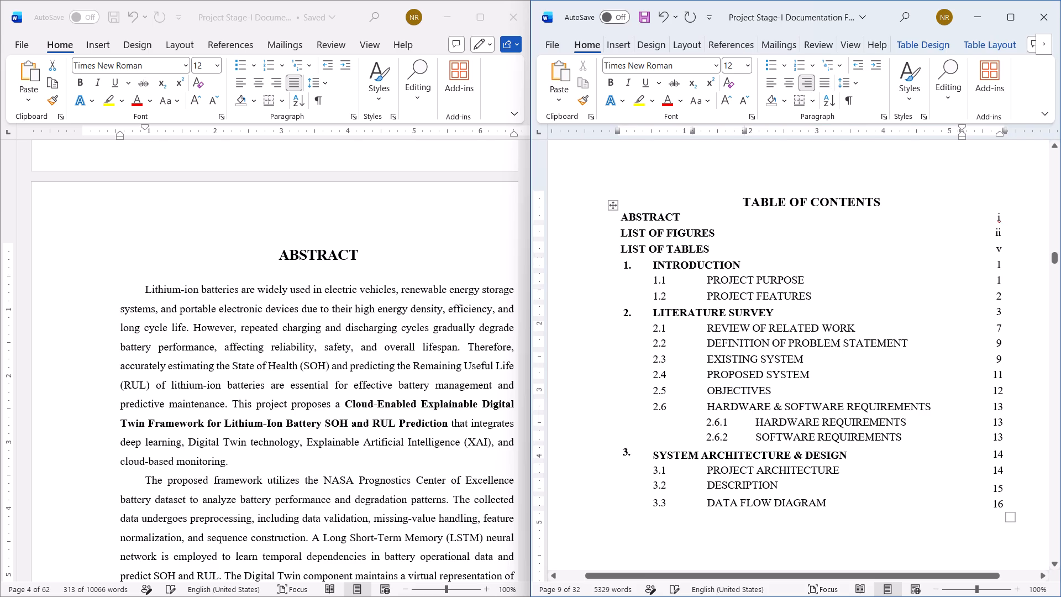
left_click(999, 219)
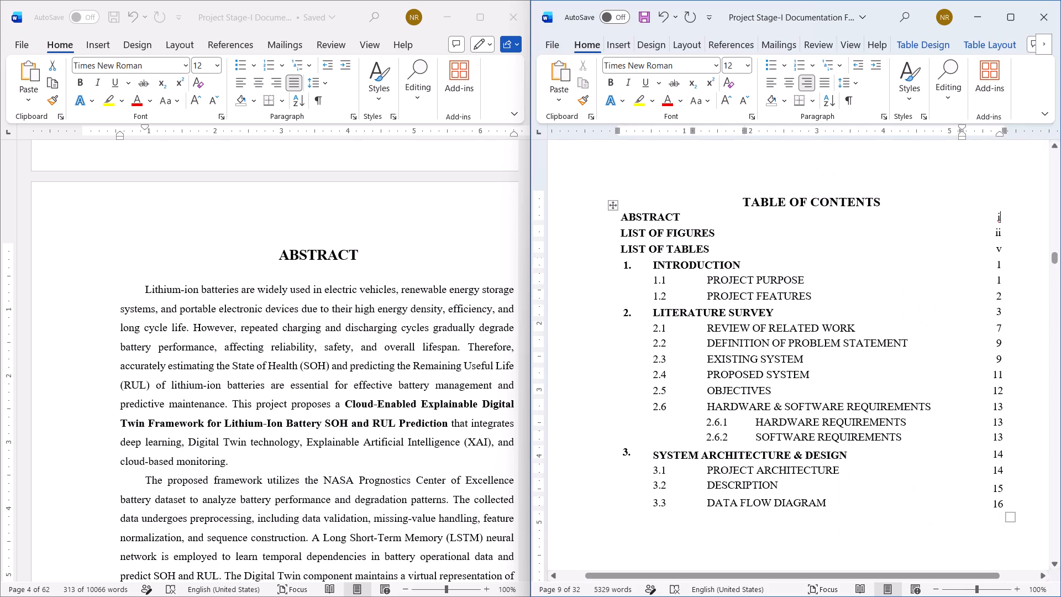
Examine the template's list of figures and the existing report's table of contents for entries that need carrying over.
scroll(999, 219, "down", 4)
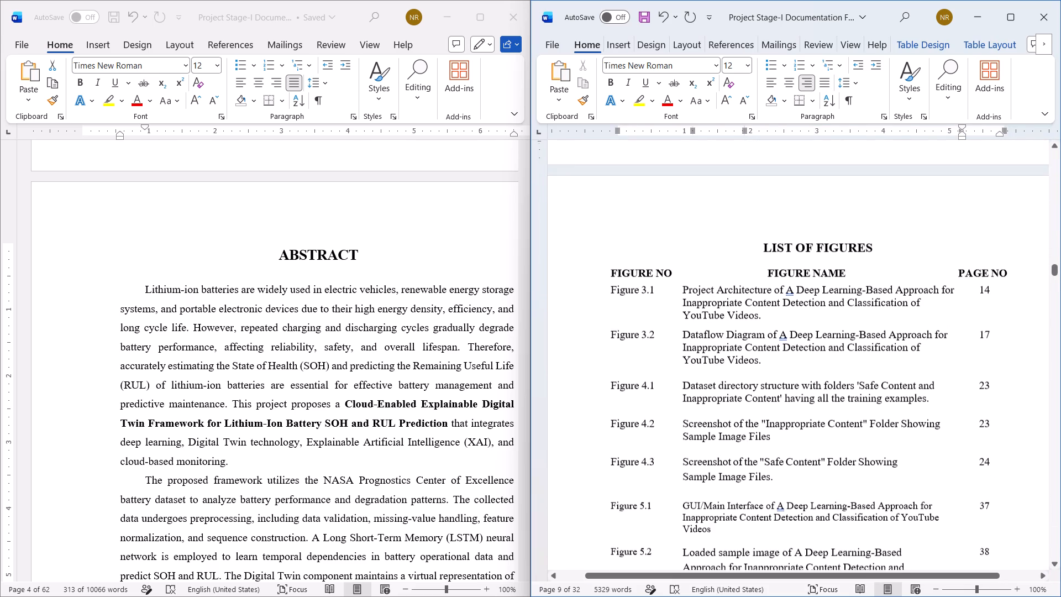
scroll(999, 219, "down", 2)
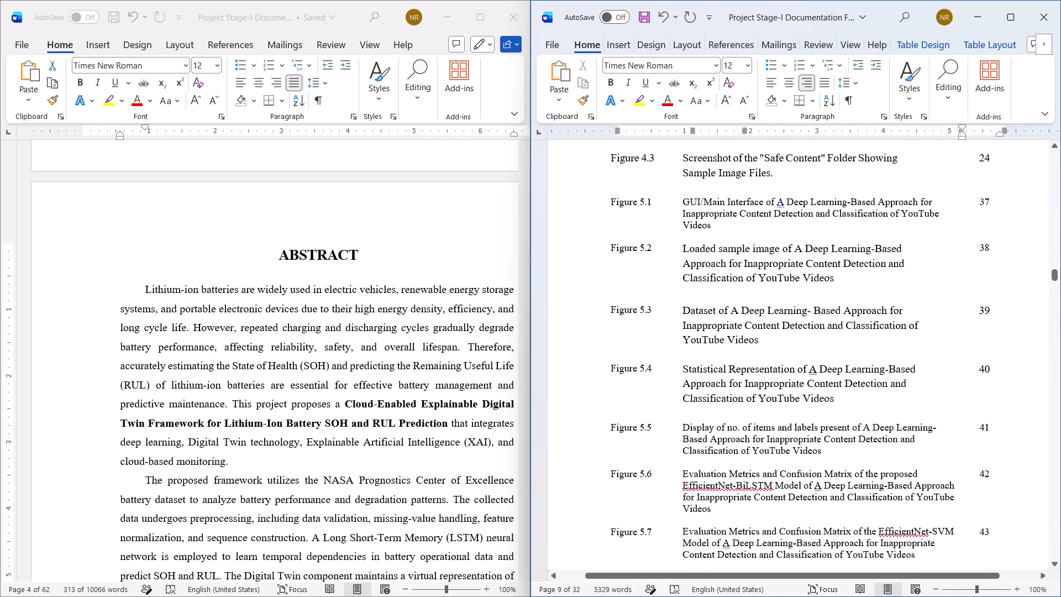
scroll(999, 219, "down", 1)
scroll(948, 260, "down", 3)
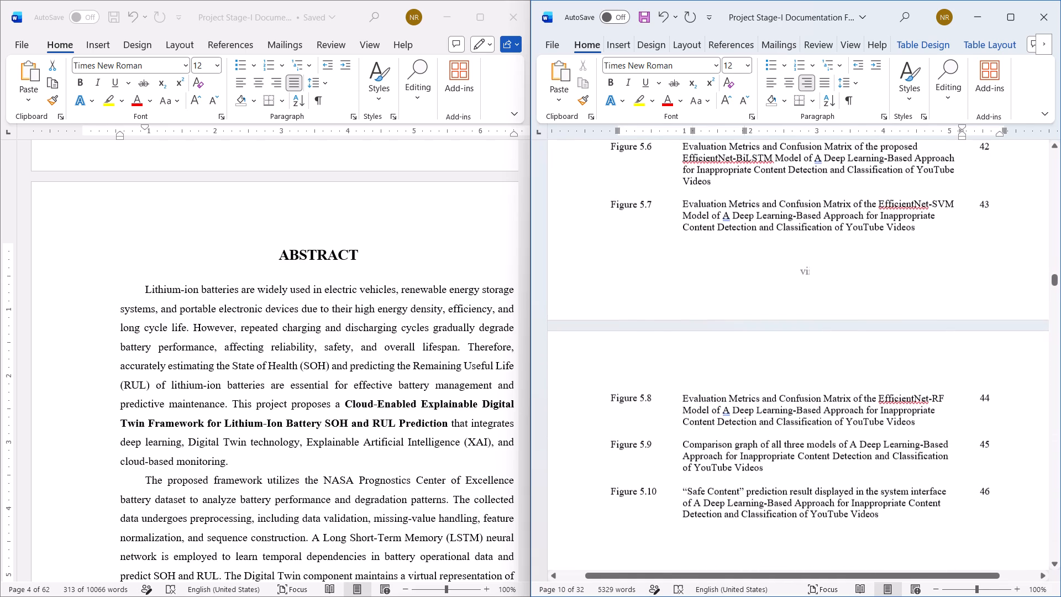
scroll(948, 260, "down", 1)
scroll(237, 408, "down", 5)
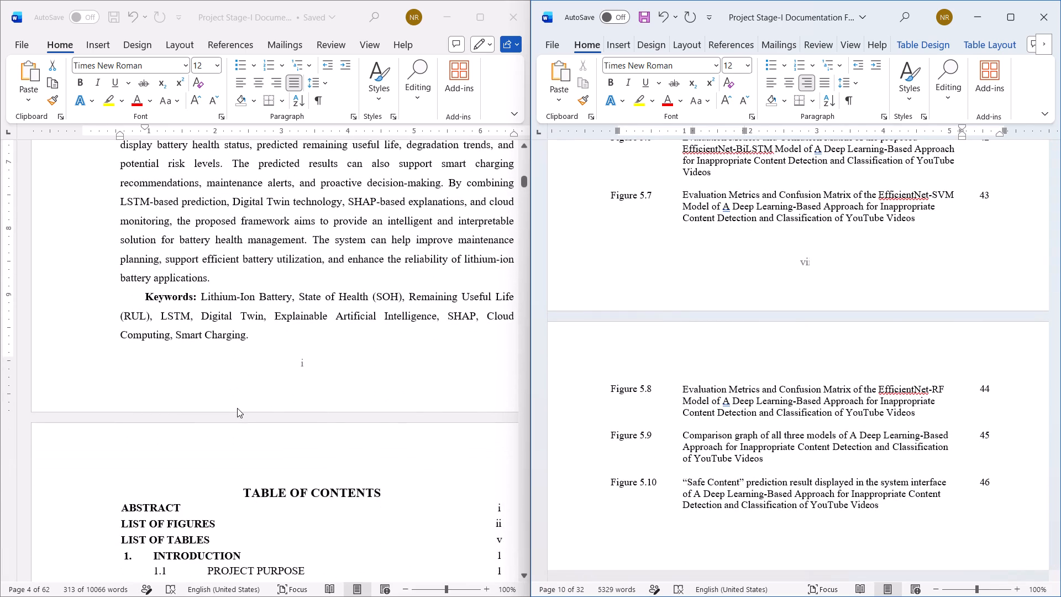
scroll(237, 408, "down", 3)
scroll(728, 461, "down", 3)
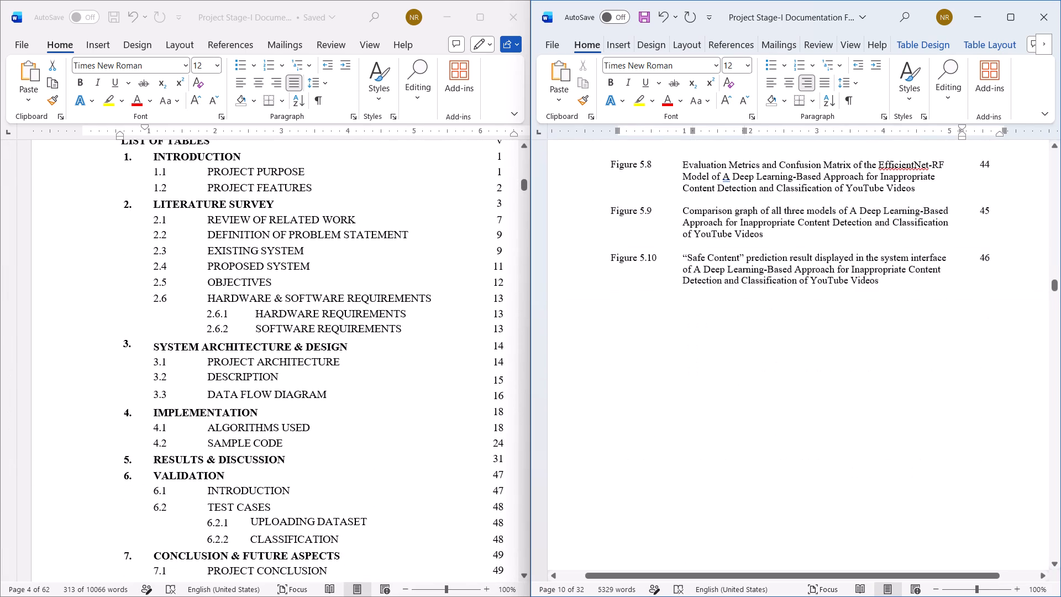
Examine the template's front pages, from the certificate through the Institute Vision & Mission and Program Outcomes pages, for stray blank pages.
scroll(728, 461, "down", 5)
scroll(728, 461, "up", 1)
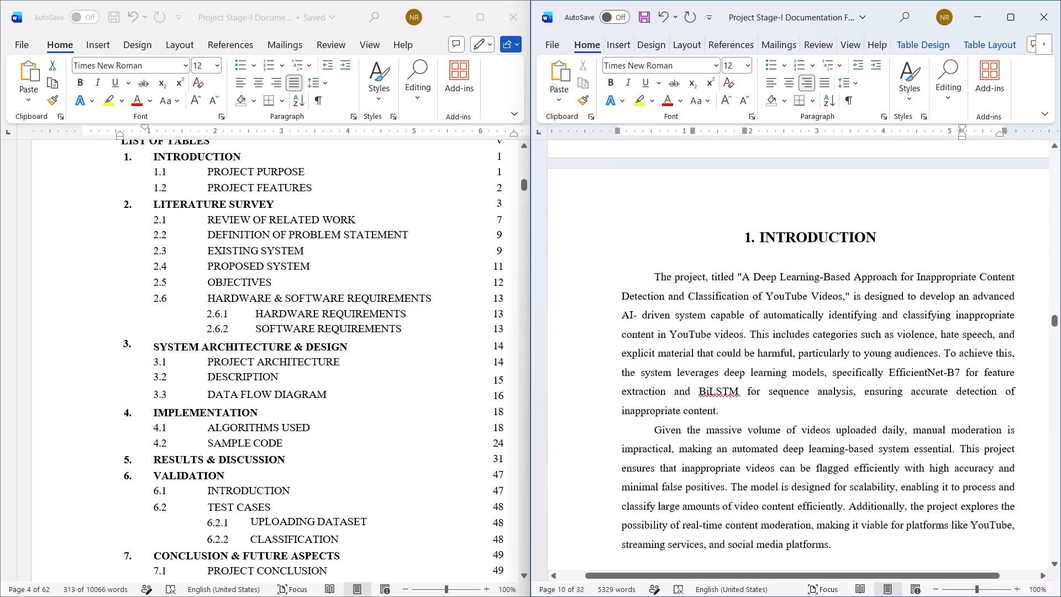
scroll(728, 461, "up", 4)
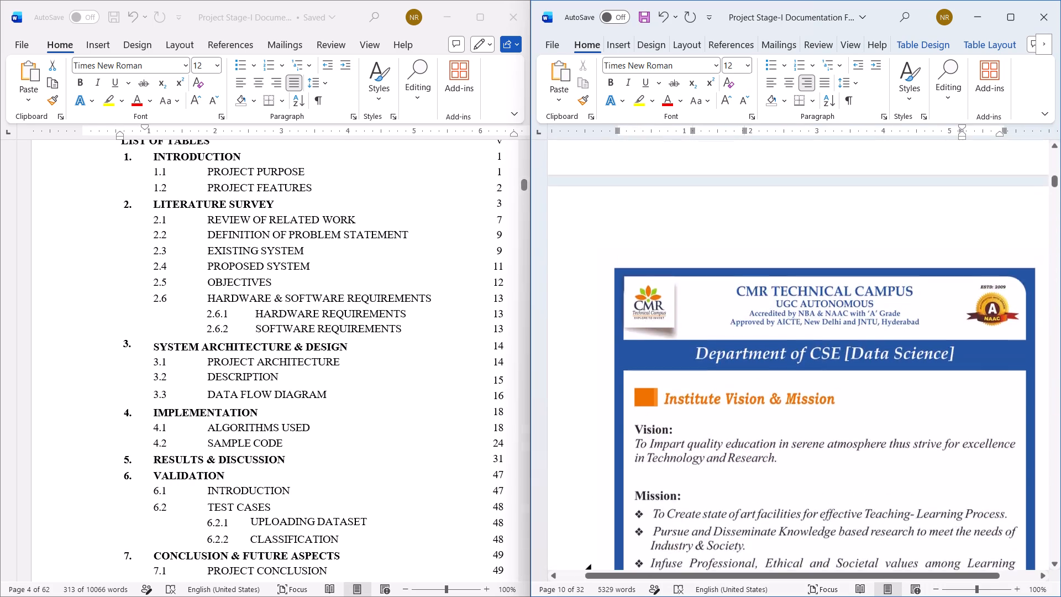
scroll(728, 461, "up", 3)
scroll(728, 461, "down", 3)
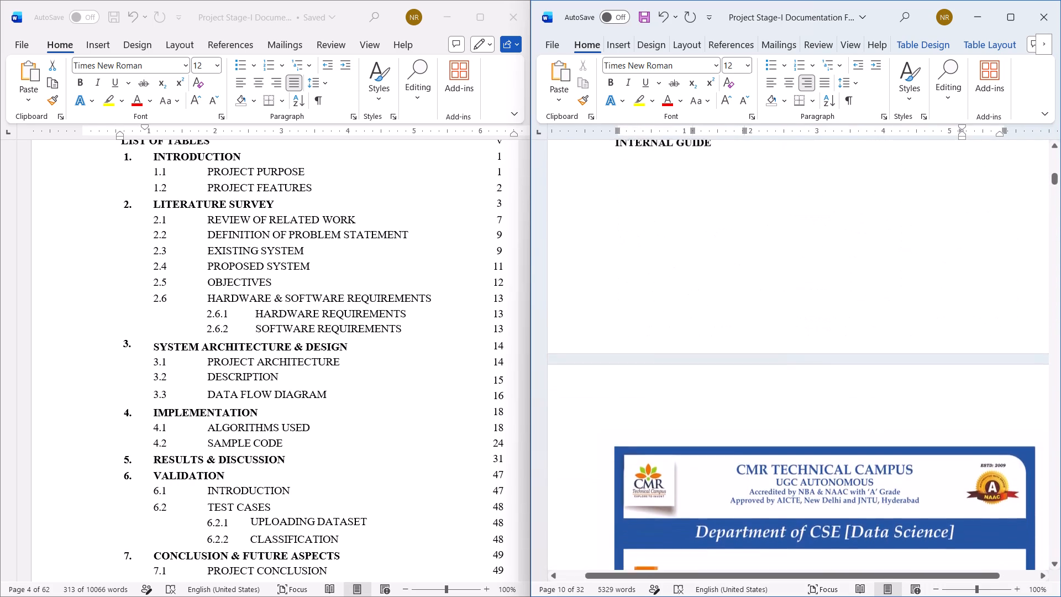
scroll(728, 461, "up", 2)
scroll(728, 461, "down", 7)
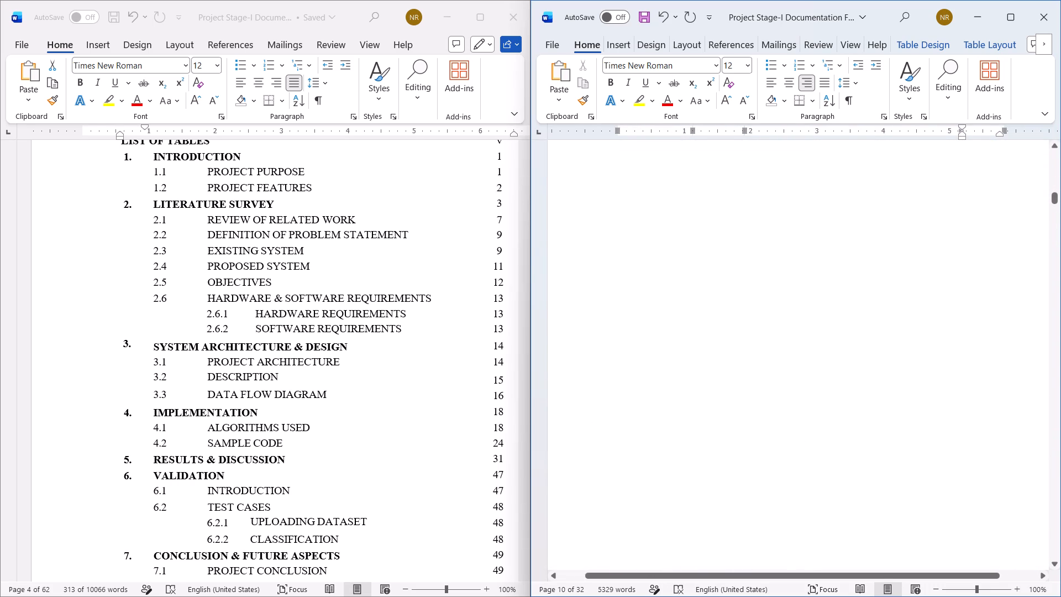
scroll(728, 461, "down", 4)
scroll(728, 461, "up", 4)
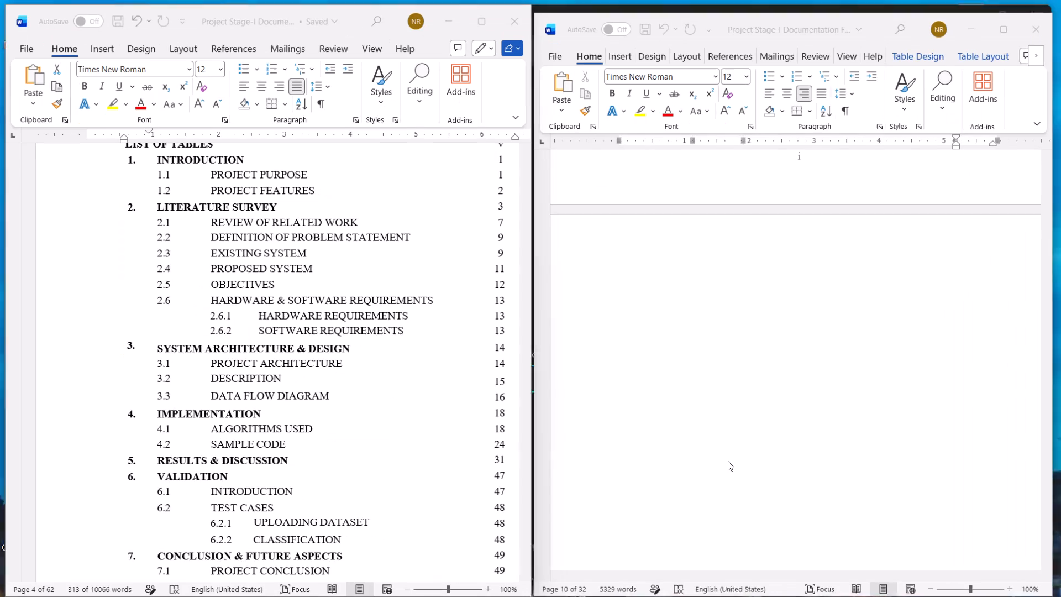
scroll(754, 427, "down", 5)
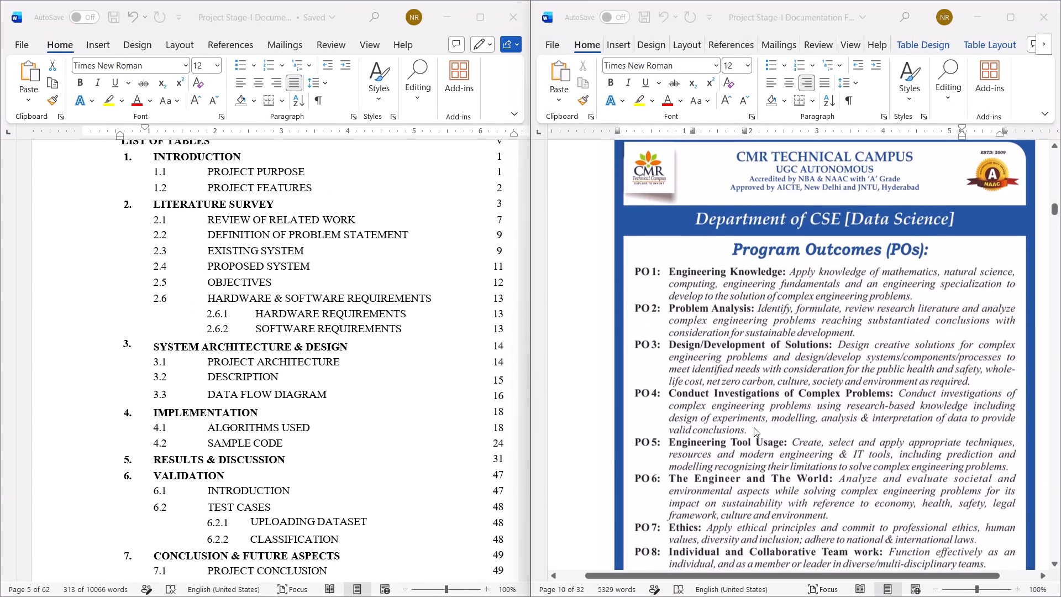
scroll(754, 427, "up", 2)
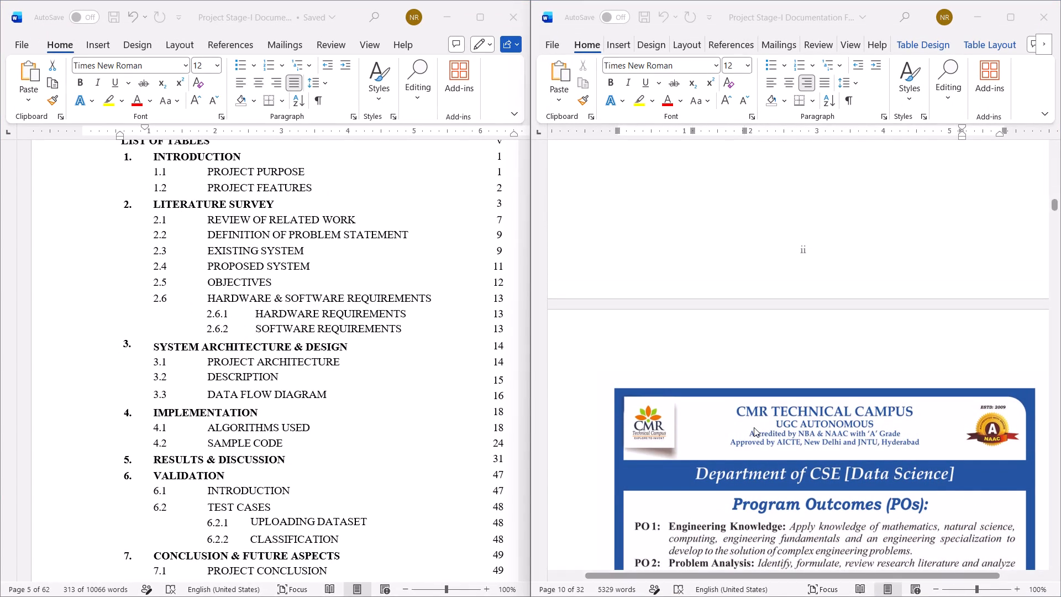
scroll(754, 427, "up", 1)
Maximize the template window and delete the blank page between the Institute Vision & Mission page and the Program Outcomes page.
left_click(1009, 3)
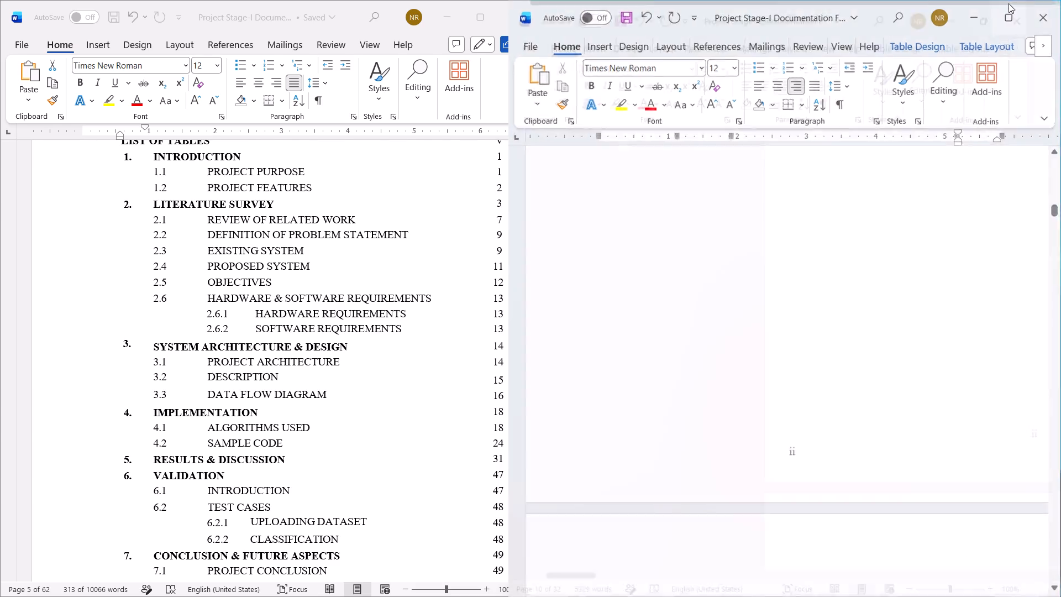
scroll(613, 296, "up", 3)
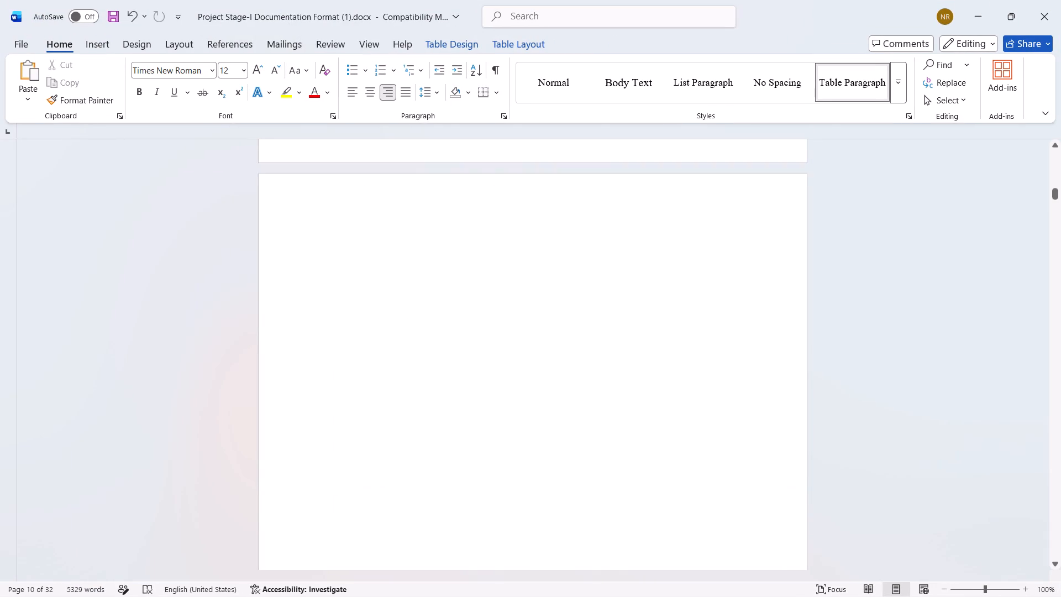
left_click(553, 375)
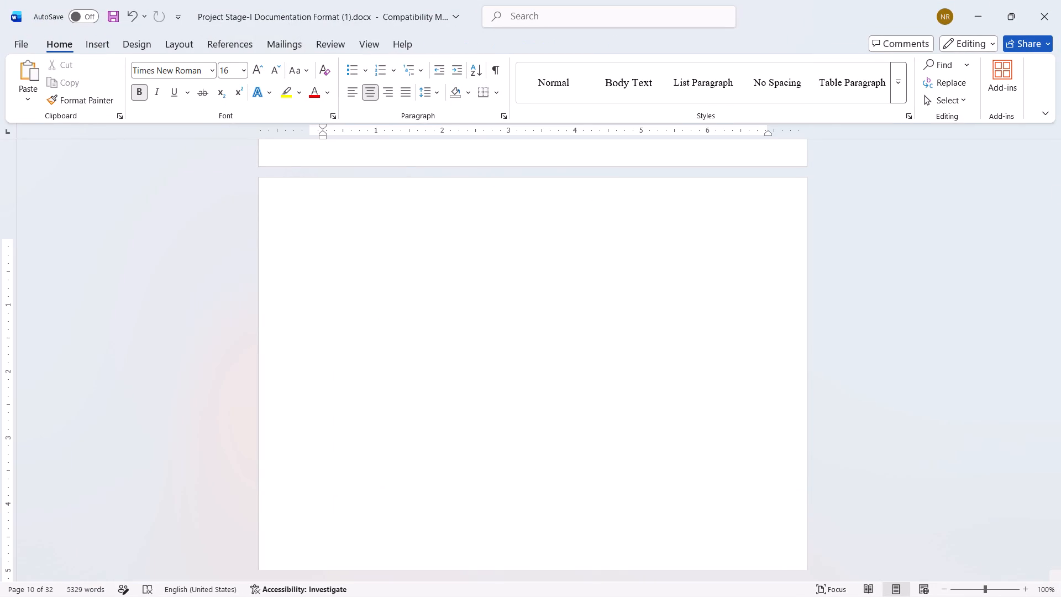
key("BackSpace")
key("BackSpace")
key("BackSpace")
key("BackSpace")
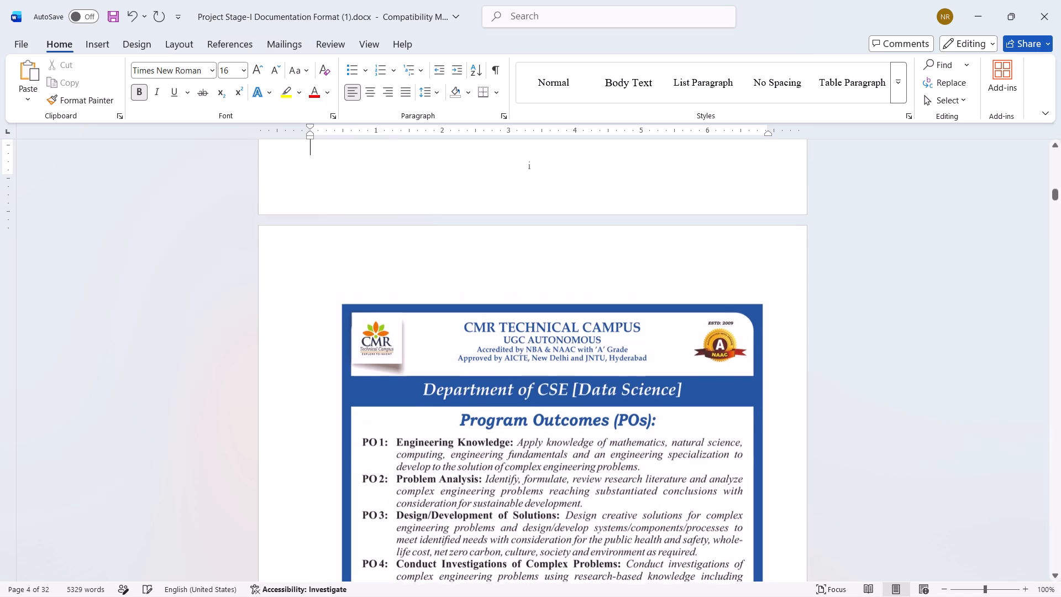
Review the template's front pages from the certificate through the acknowledgement, abstract and table of contents to the list of figures.
scroll(553, 375, "up", 7)
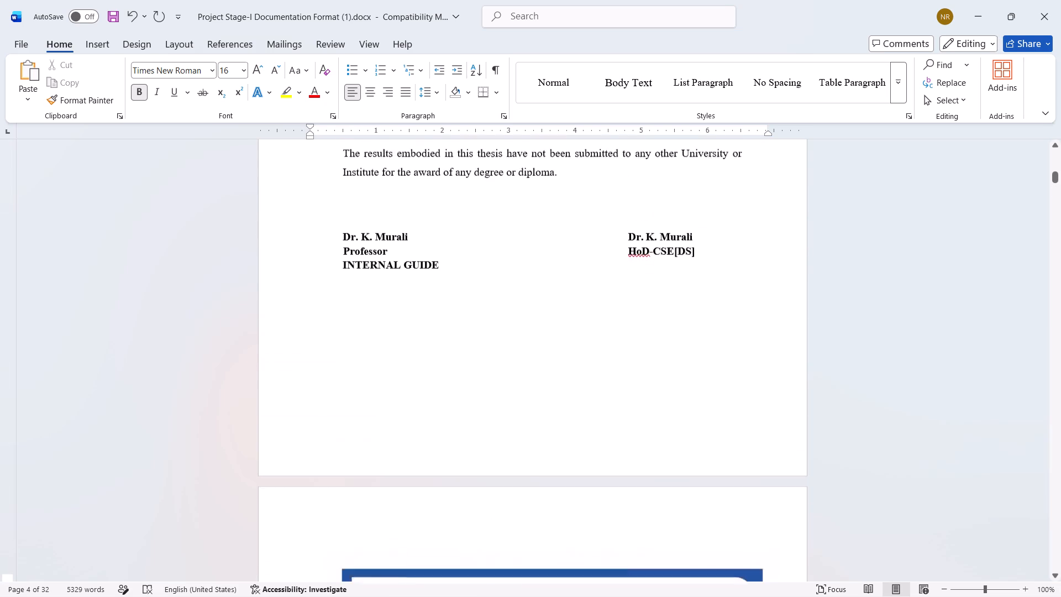
scroll(553, 375, "down", 7)
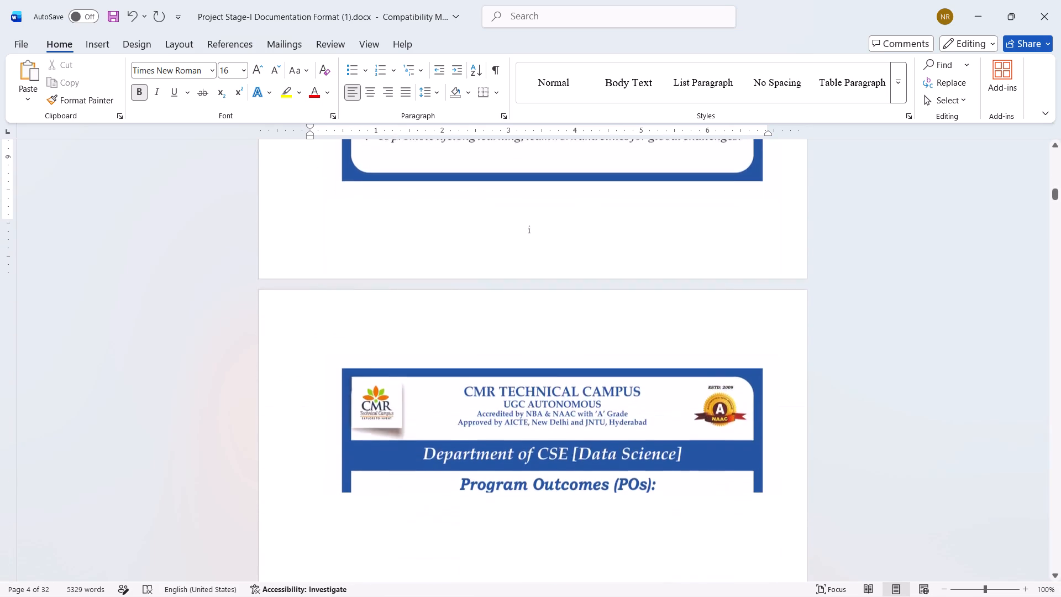
scroll(553, 375, "down", 7)
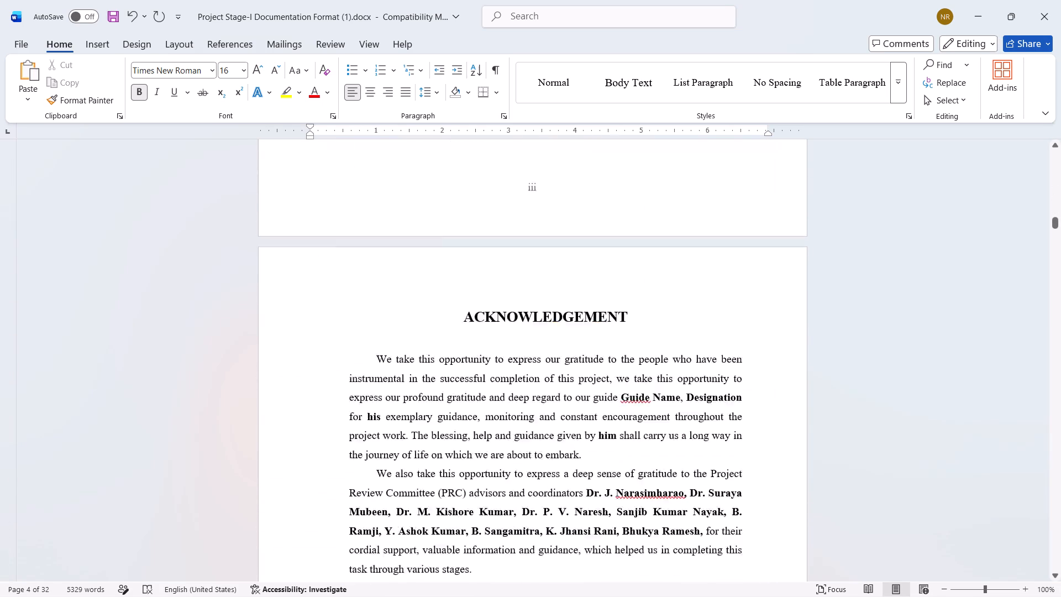
scroll(553, 375, "down", 4)
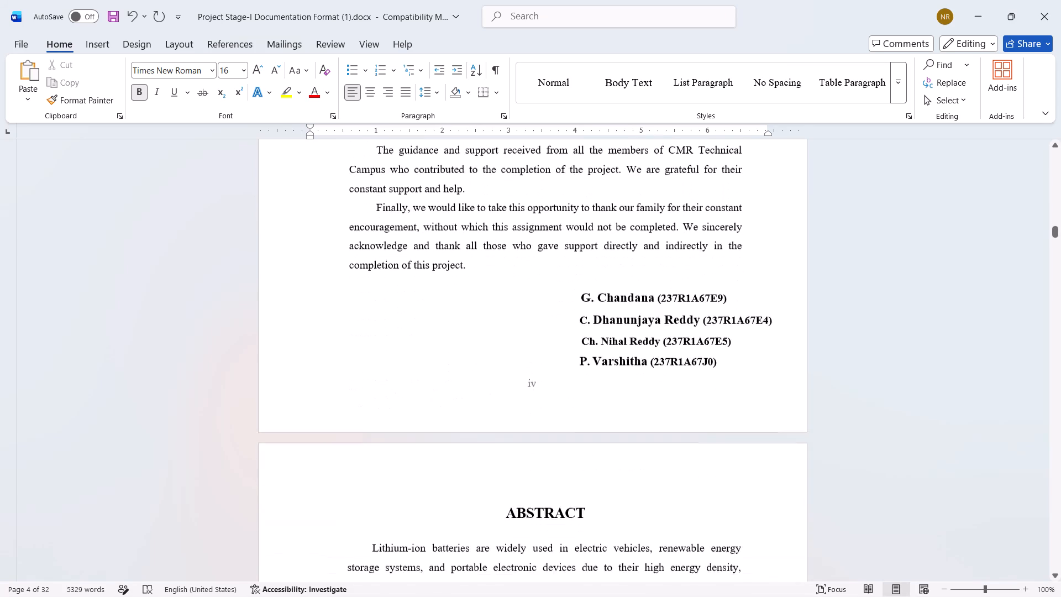
scroll(553, 375, "down", 4)
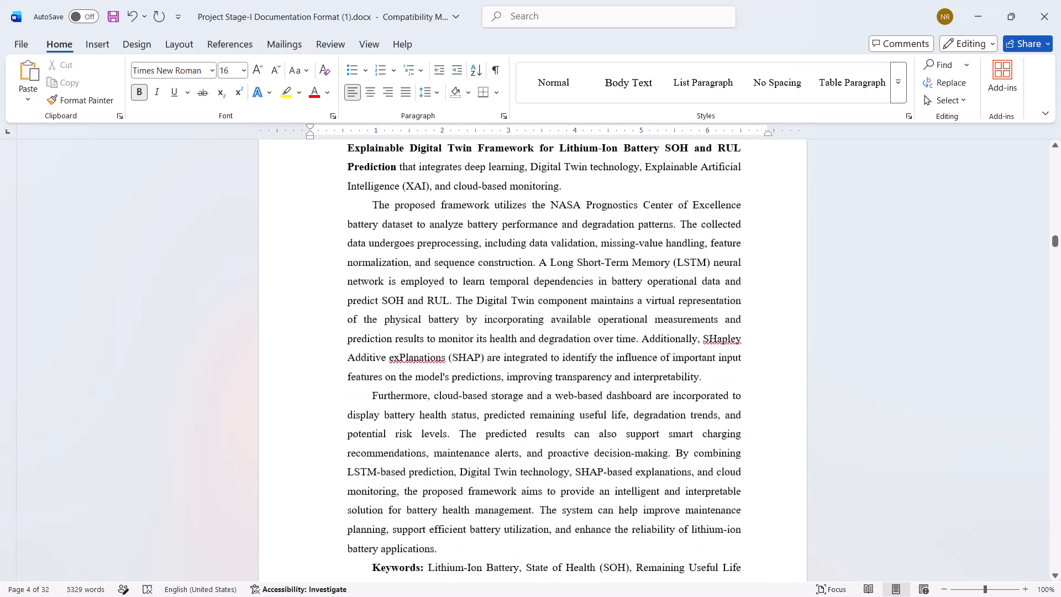
scroll(553, 375, "down", 4)
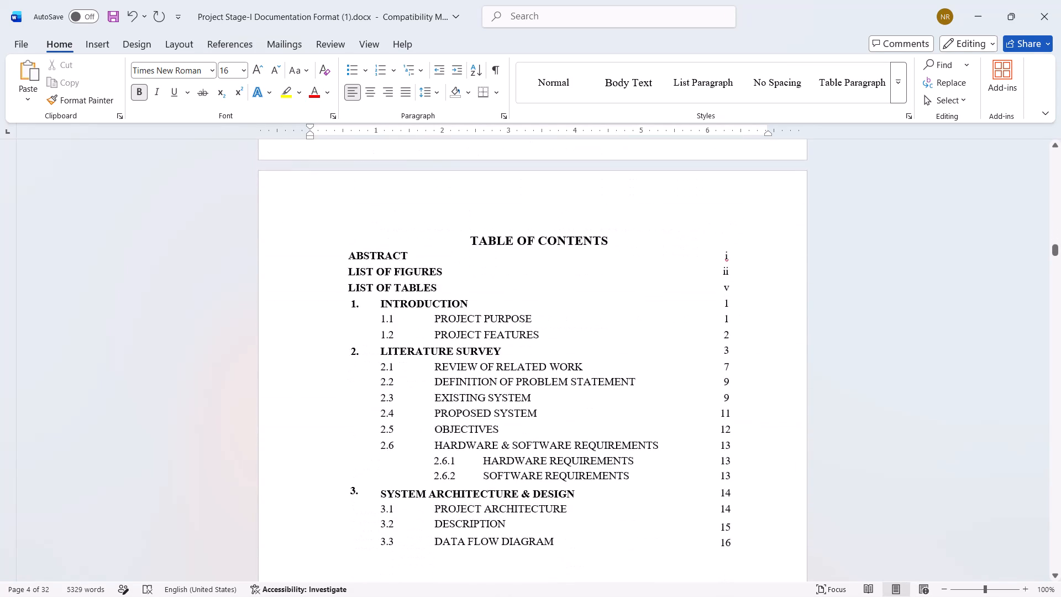
scroll(553, 375, "down", 3)
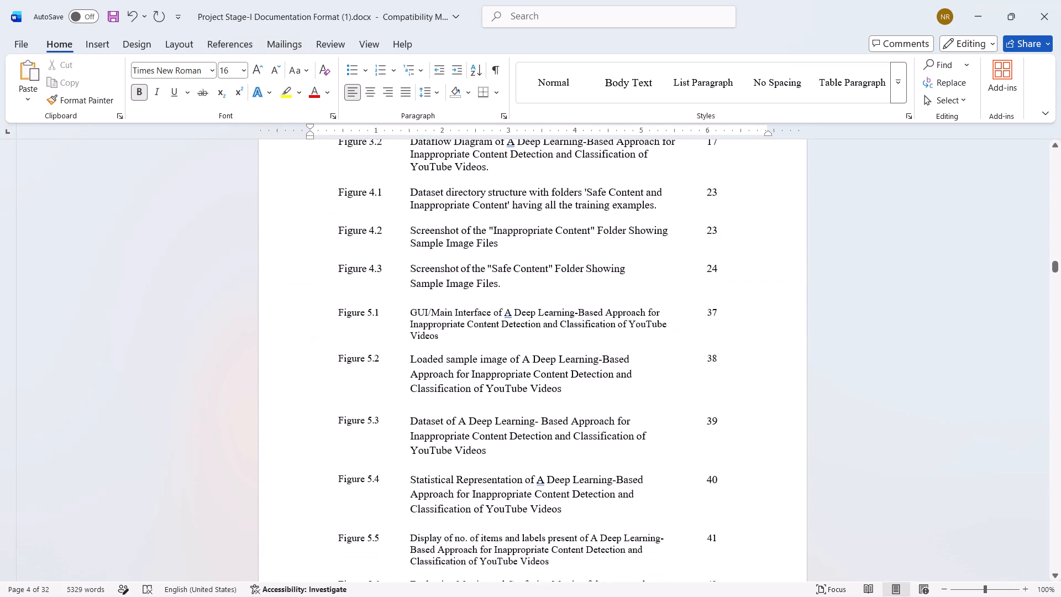
scroll(553, 375, "down", 1)
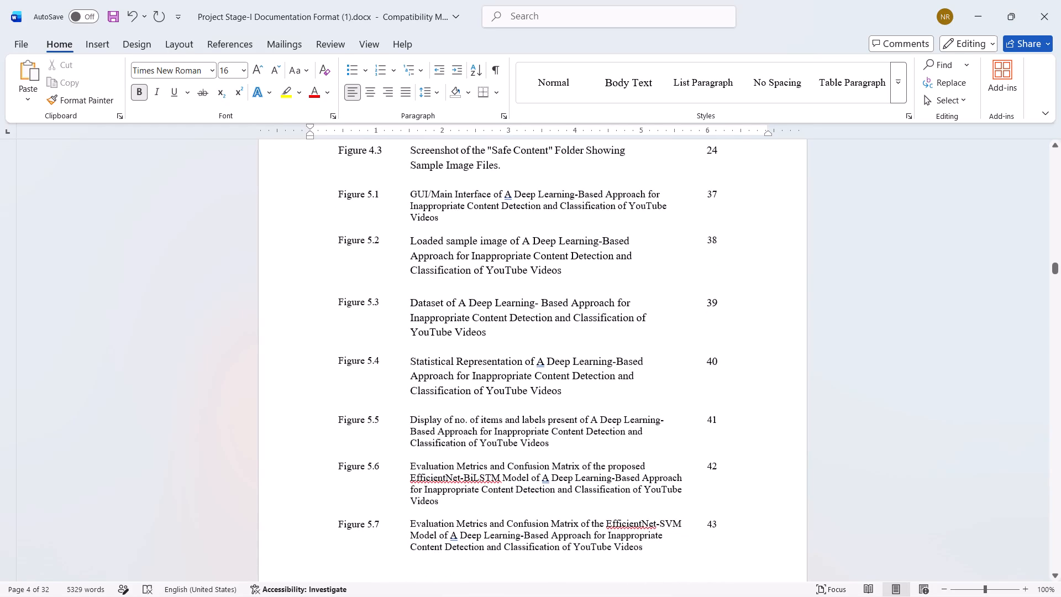
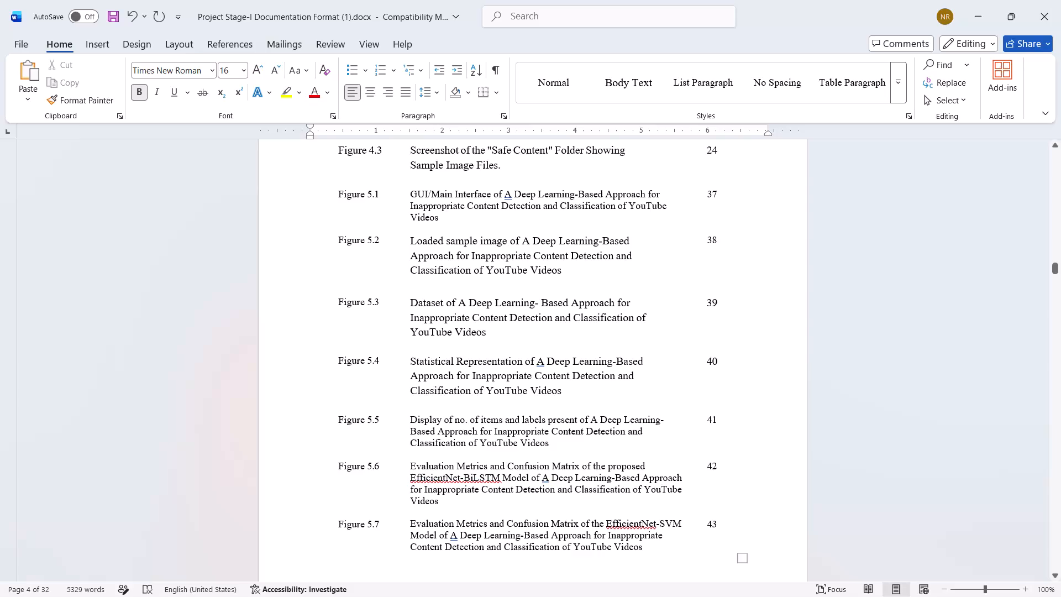
Review the template from the rest of the list of figures through chapter 1's Introduction, Project Purpose and Project Features sections.
scroll(614, 411, "down", 3)
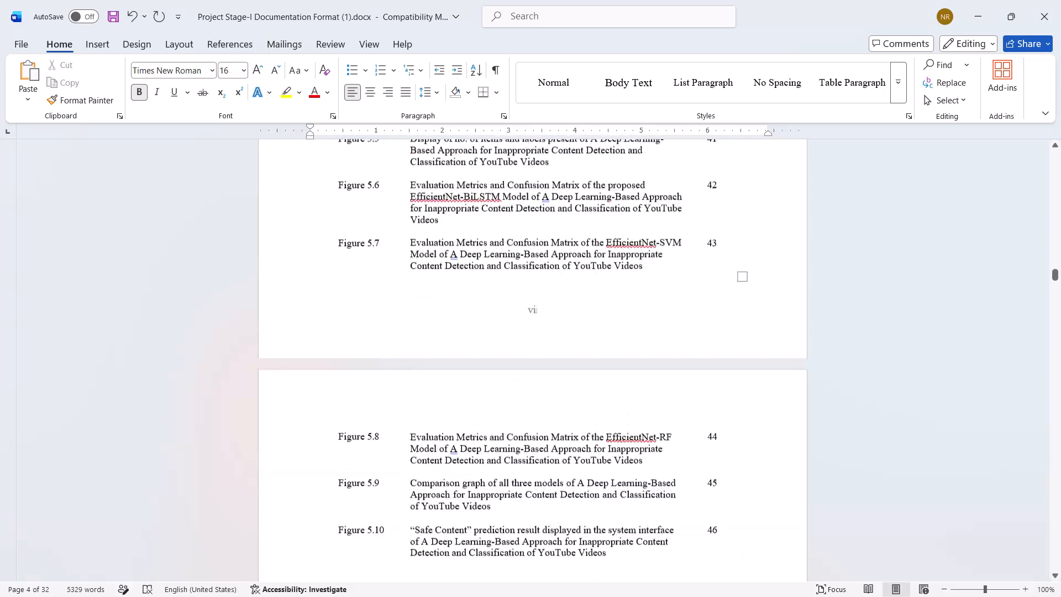
scroll(614, 411, "down", 3)
scroll(614, 411, "up", 1)
scroll(614, 411, "down", 2)
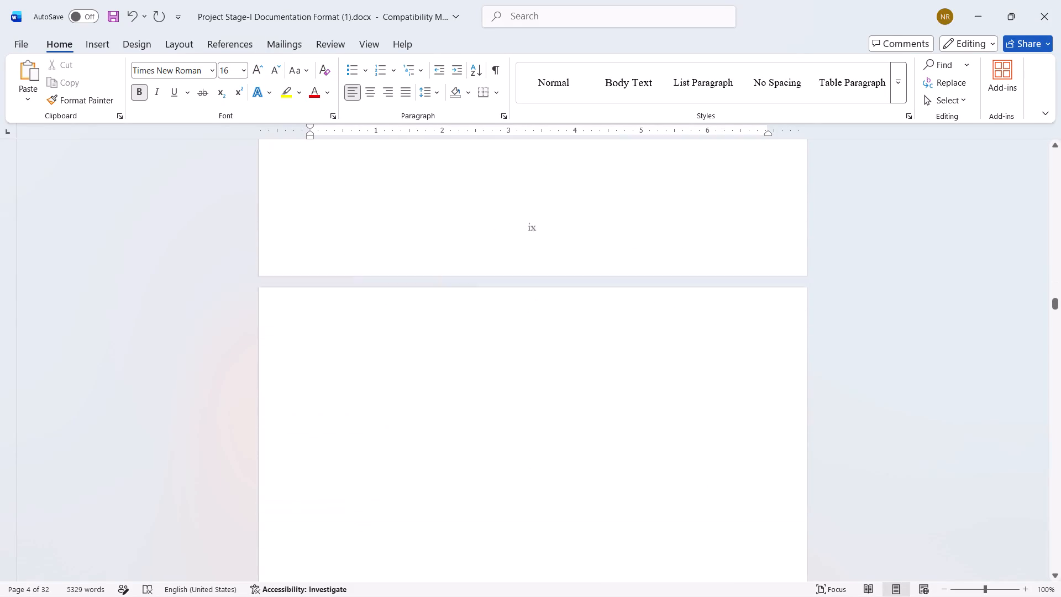
scroll(614, 411, "down", 5)
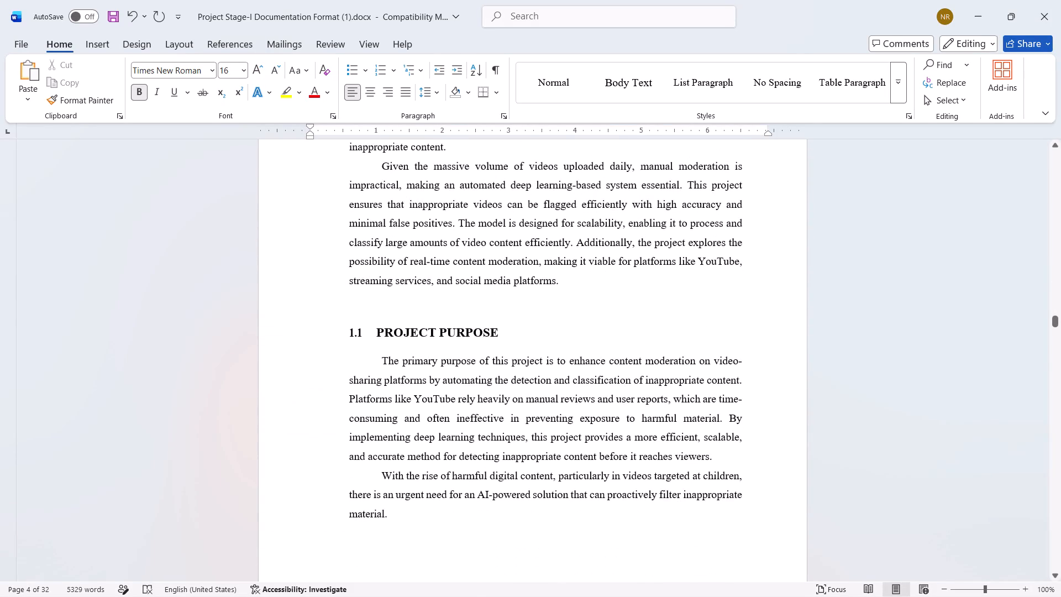
scroll(614, 411, "down", 4)
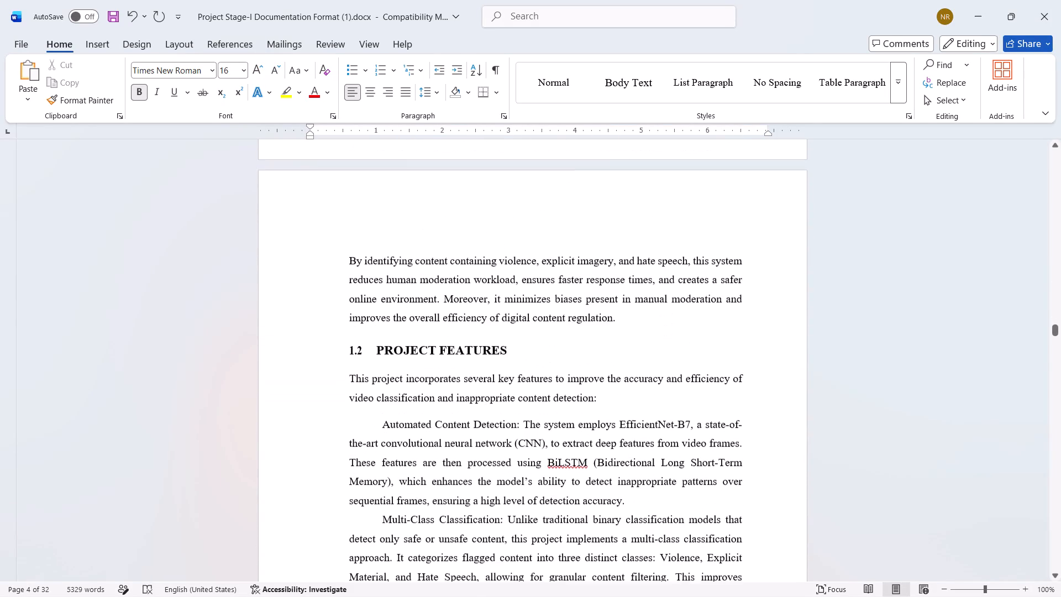
scroll(614, 411, "down", 1)
scroll(614, 411, "up", 1)
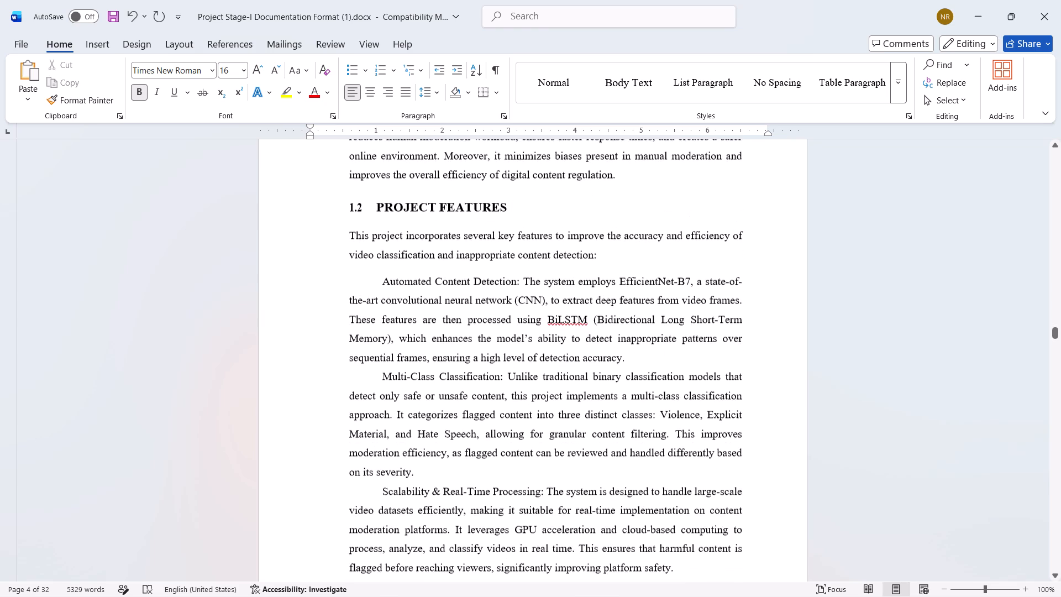
scroll(614, 411, "up", 3)
scroll(614, 411, "down", 1)
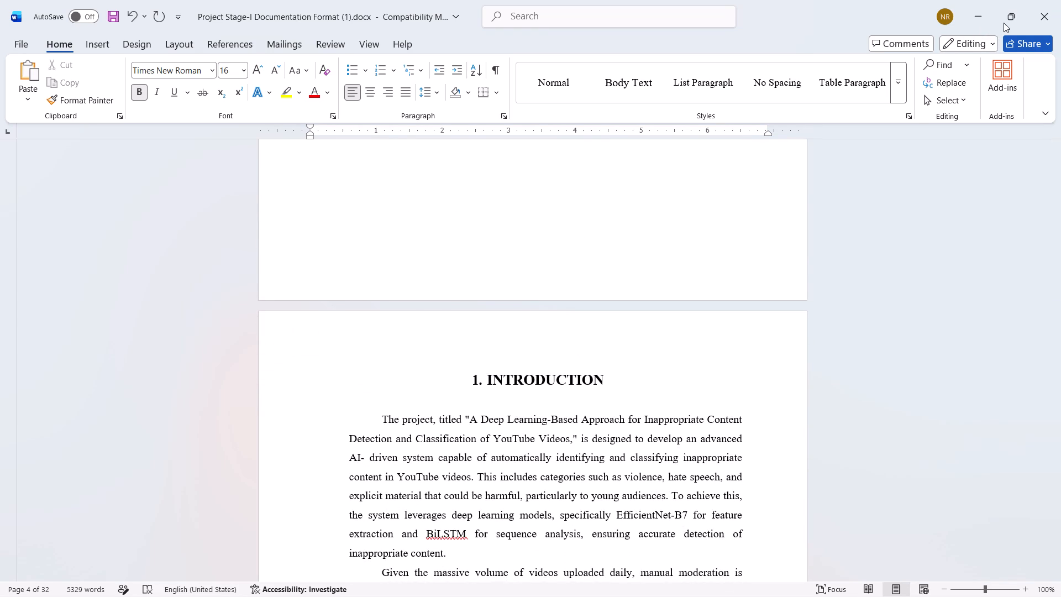
Restore the side-by-side view and copy the three paragraphs under the 1. INTRODUCTION heading in the existing report.
left_click(936, 53)
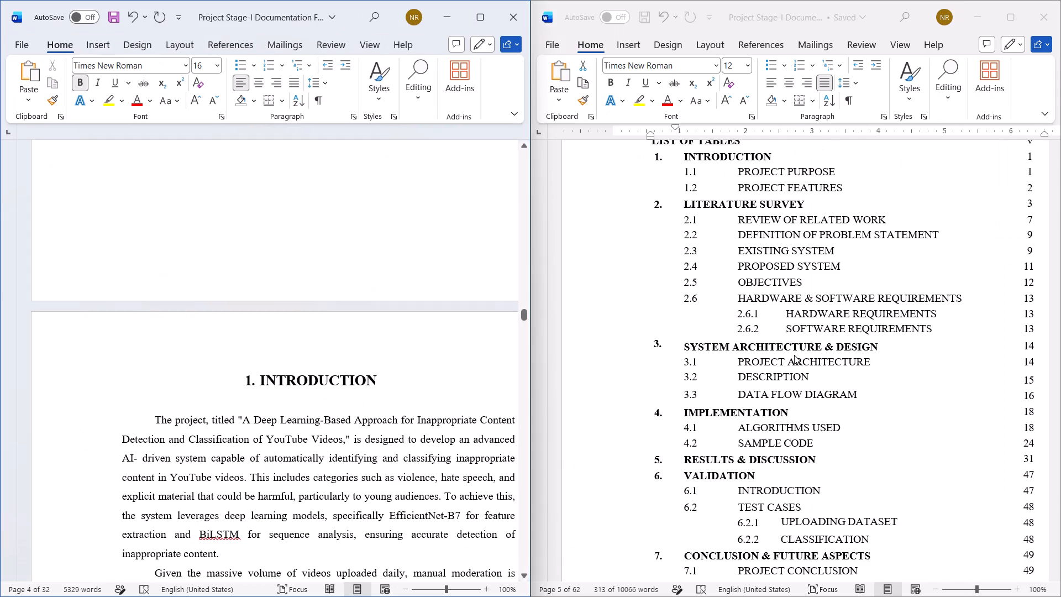
scroll(794, 355, "down", 17)
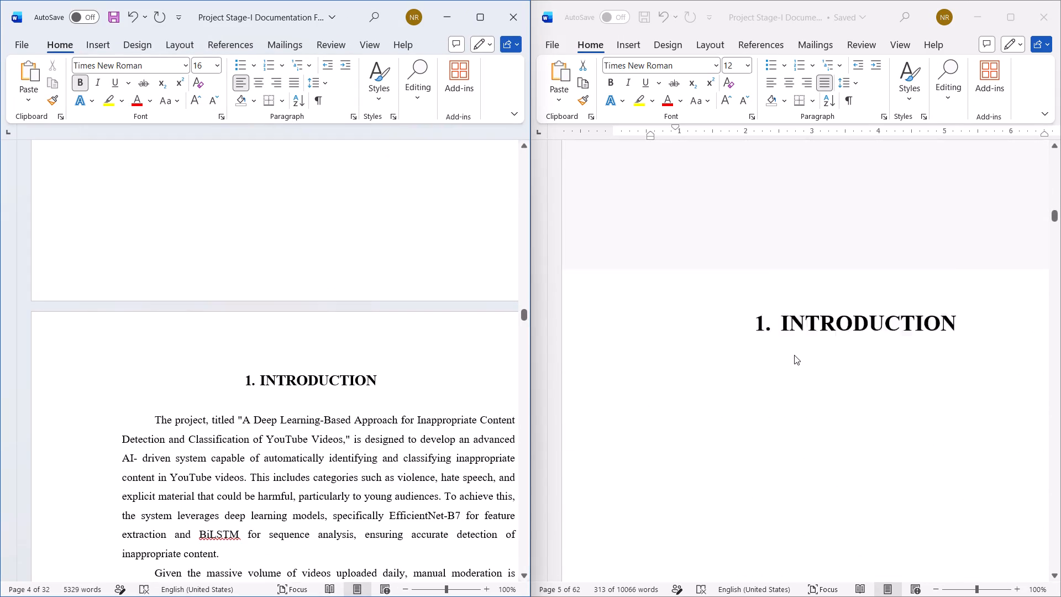
scroll(794, 355, "down", 1)
scroll(794, 355, "up", 4)
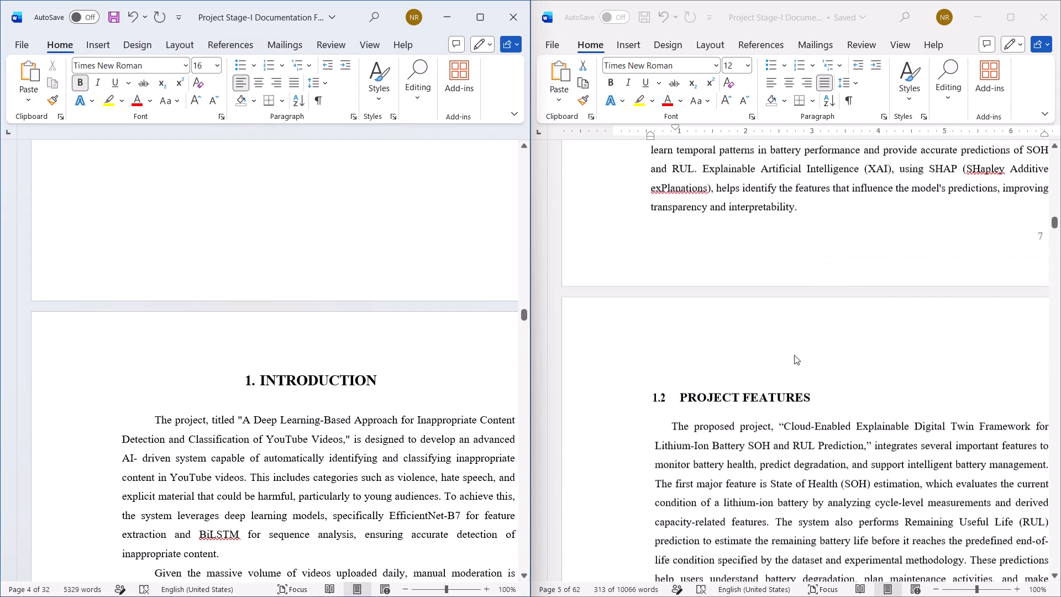
scroll(794, 355, "down", 1)
scroll(794, 355, "up", 2)
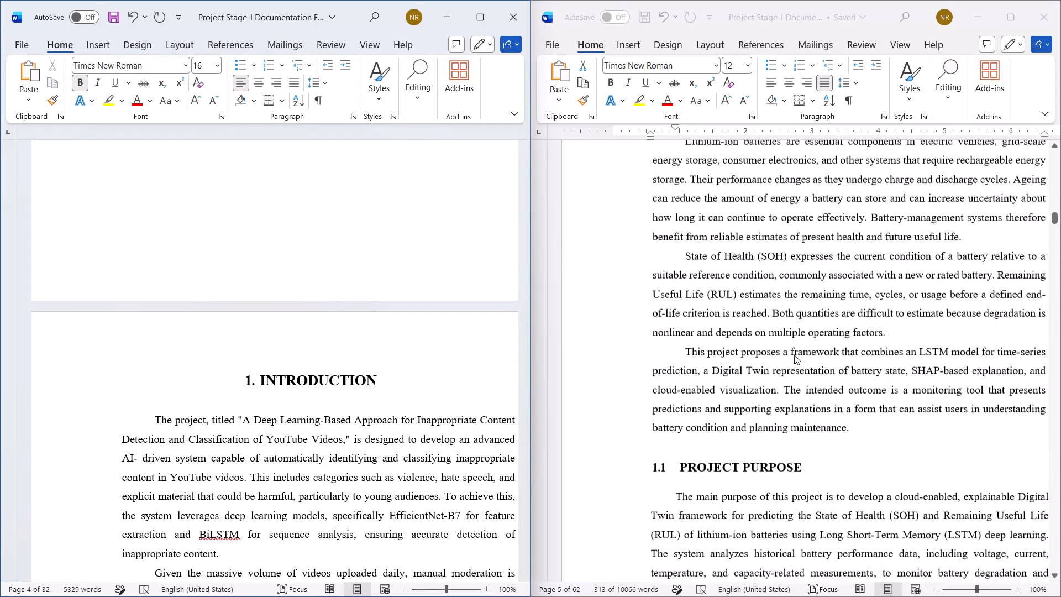
scroll(794, 355, "up", 2)
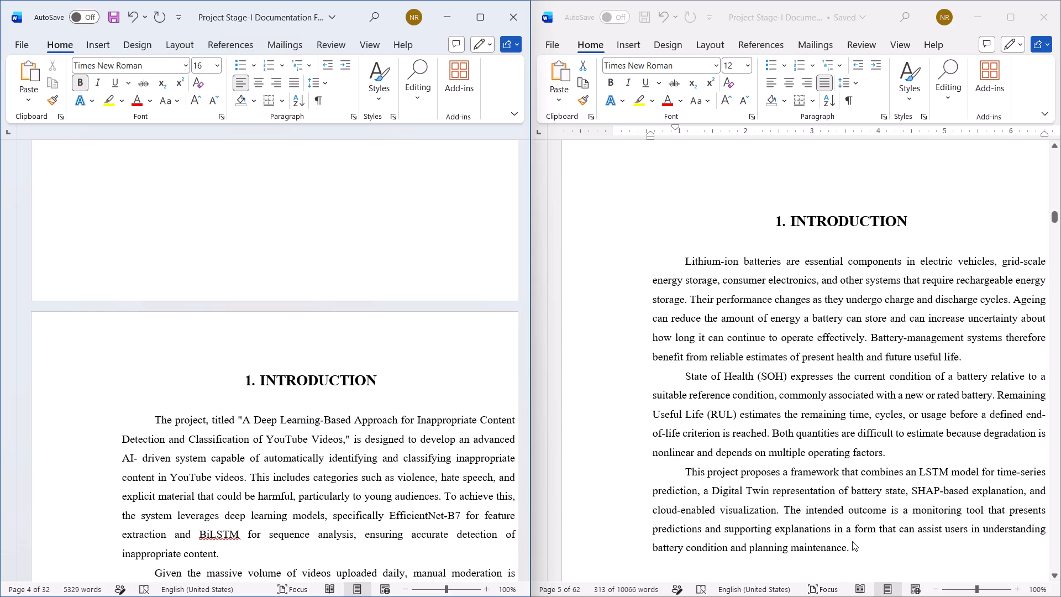
left_click(853, 544)
left_click_drag(850, 548, 733, 444)
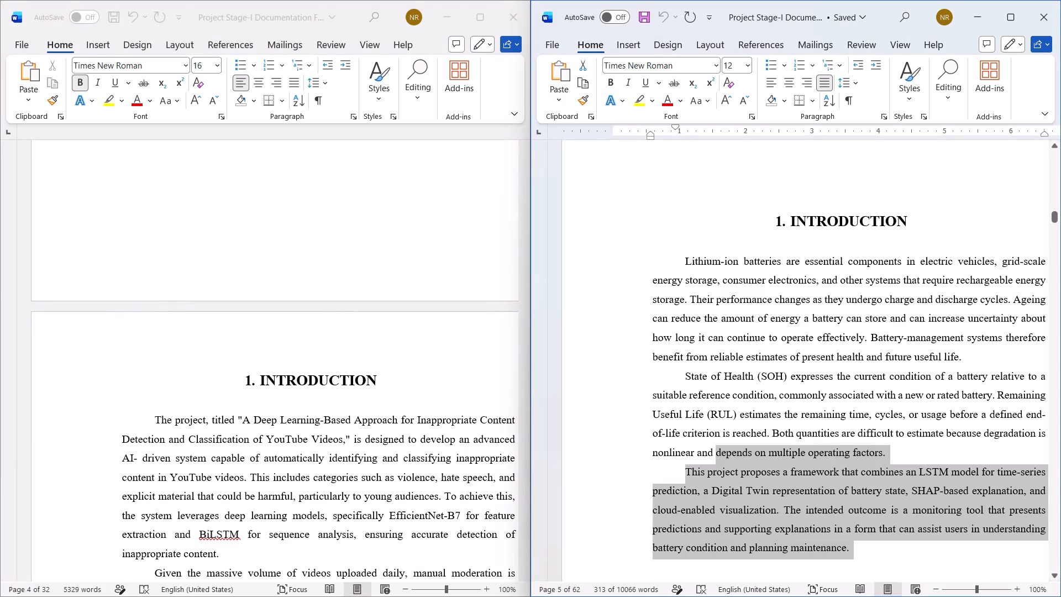
left_click_drag(733, 444, 686, 253)
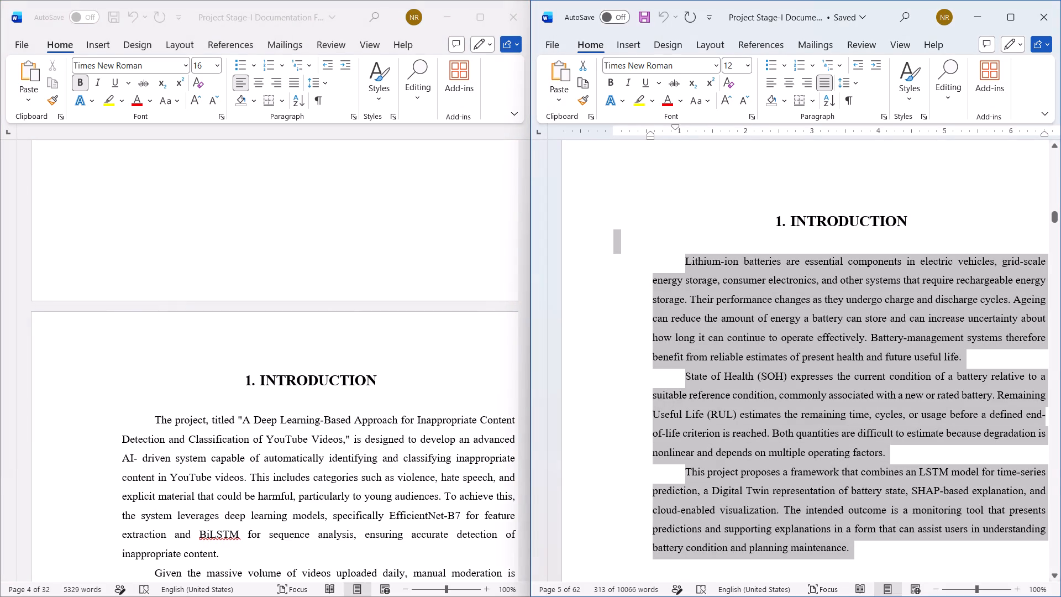
left_click_drag(686, 253, 687, 263)
key("ctrl+c")
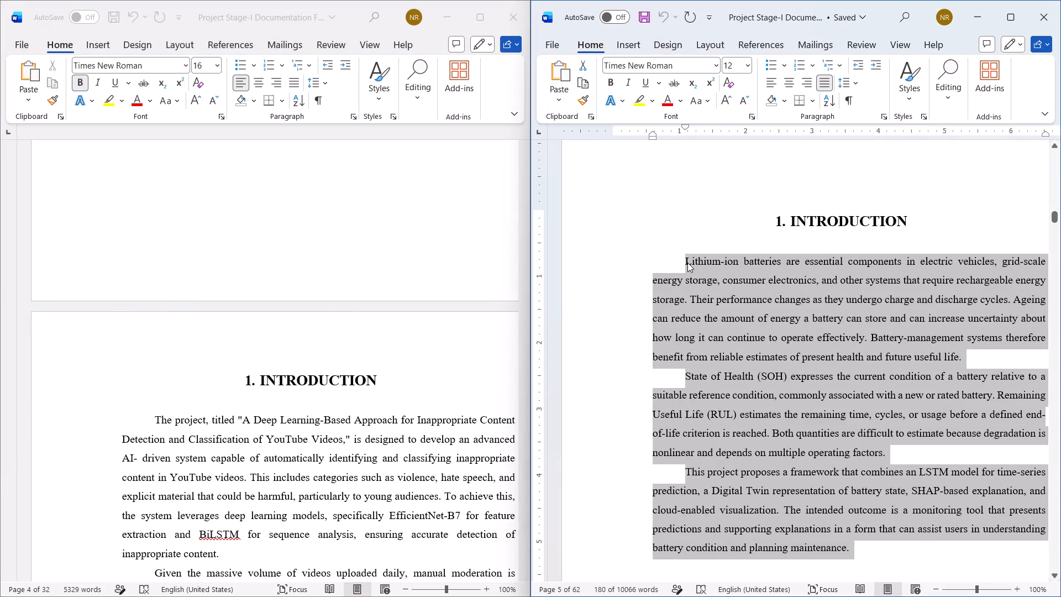
left_click(714, 410)
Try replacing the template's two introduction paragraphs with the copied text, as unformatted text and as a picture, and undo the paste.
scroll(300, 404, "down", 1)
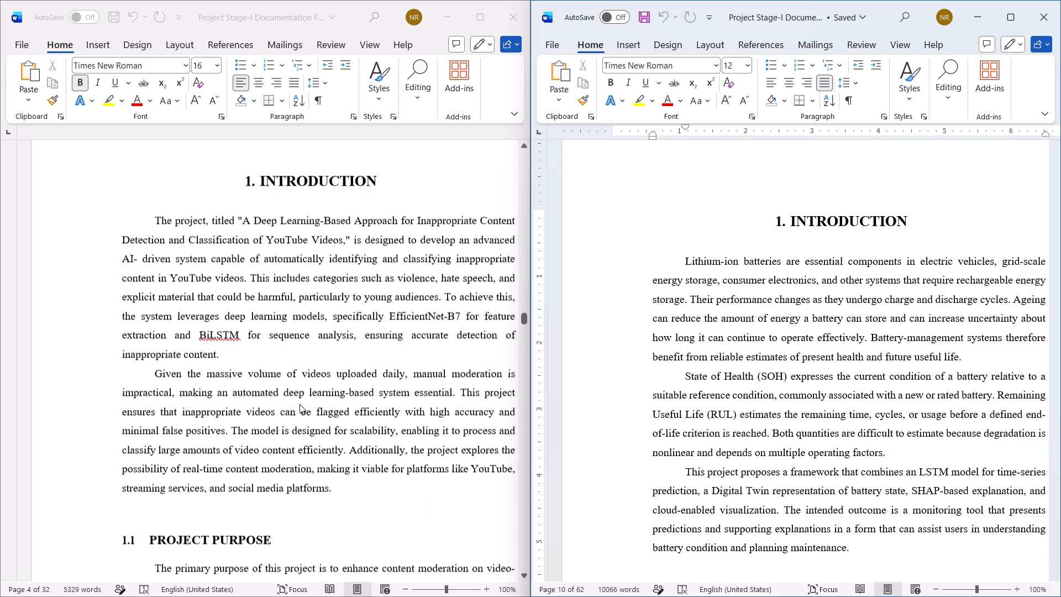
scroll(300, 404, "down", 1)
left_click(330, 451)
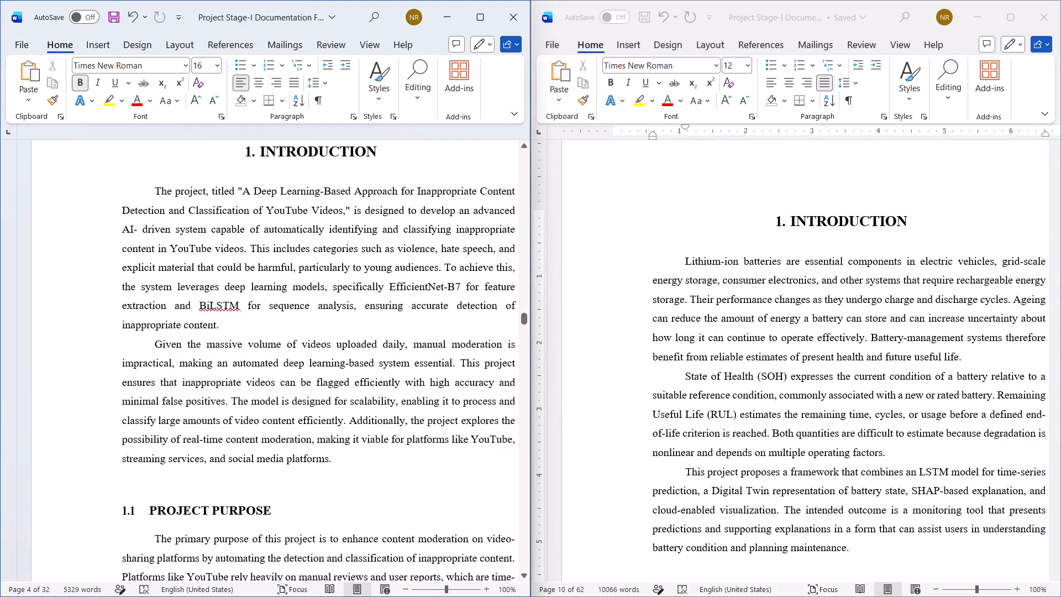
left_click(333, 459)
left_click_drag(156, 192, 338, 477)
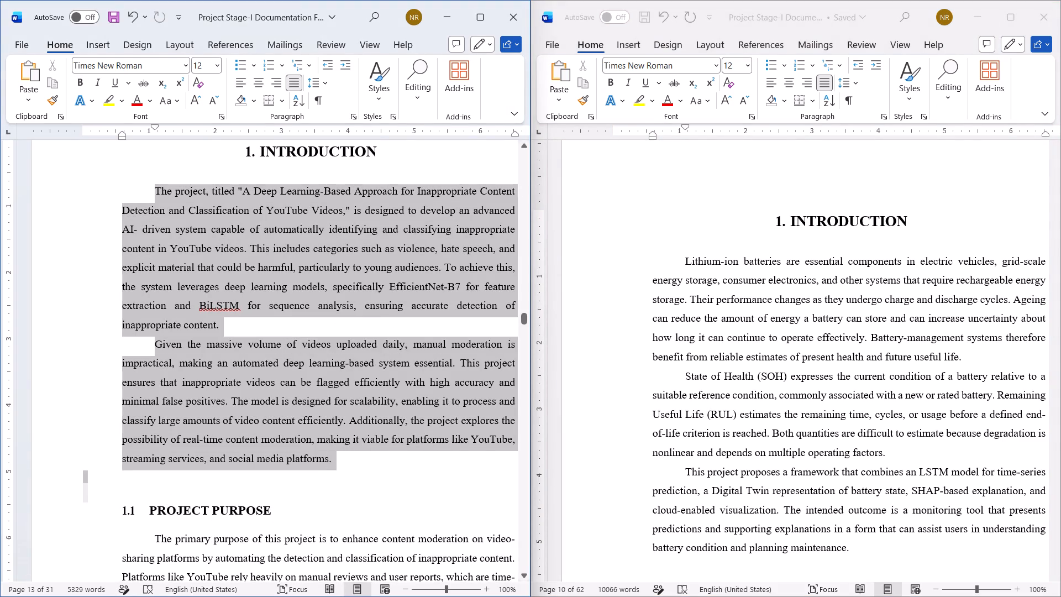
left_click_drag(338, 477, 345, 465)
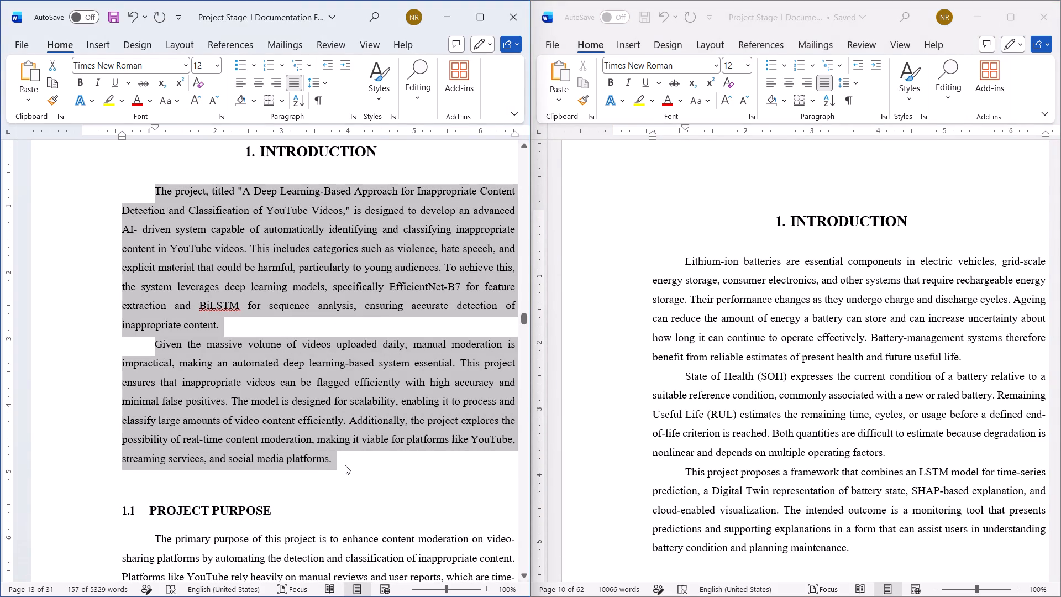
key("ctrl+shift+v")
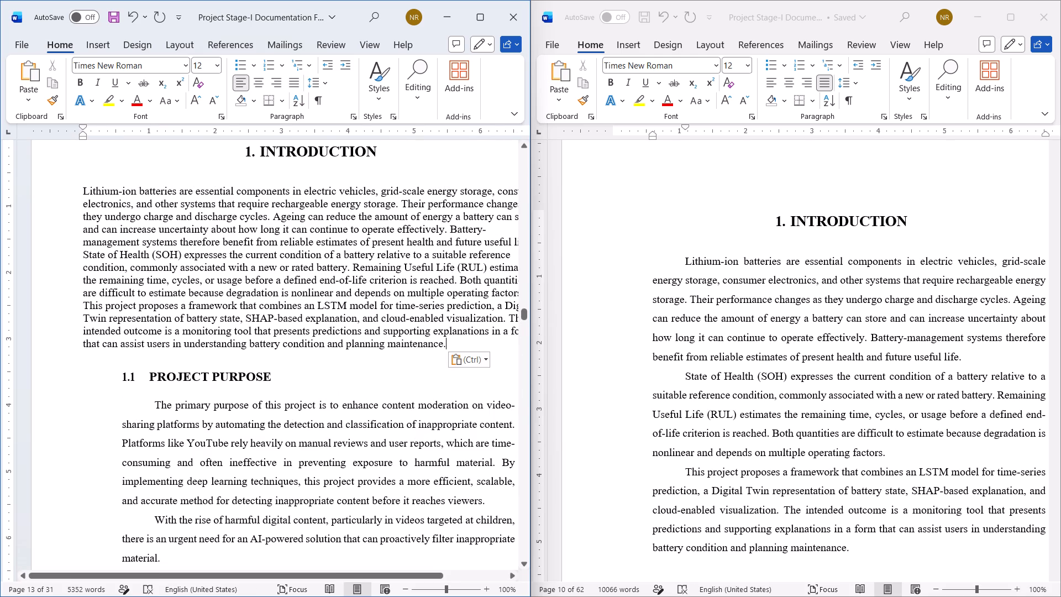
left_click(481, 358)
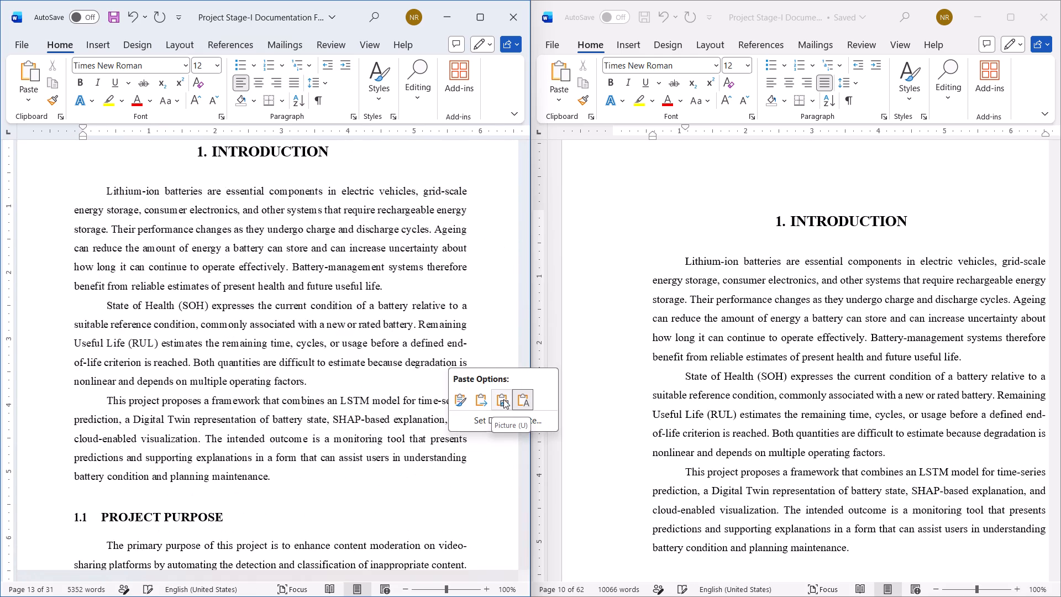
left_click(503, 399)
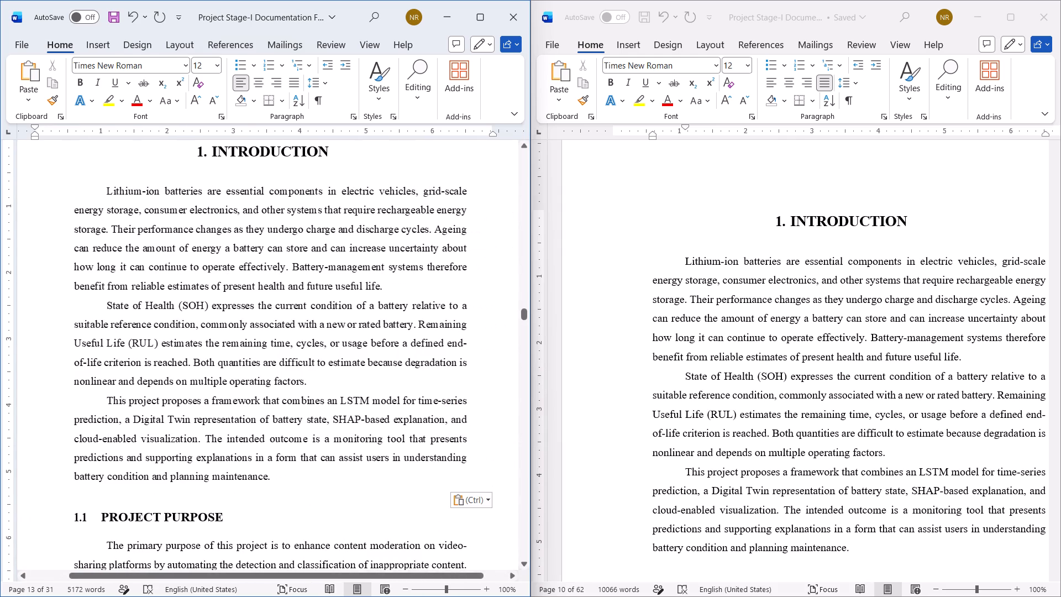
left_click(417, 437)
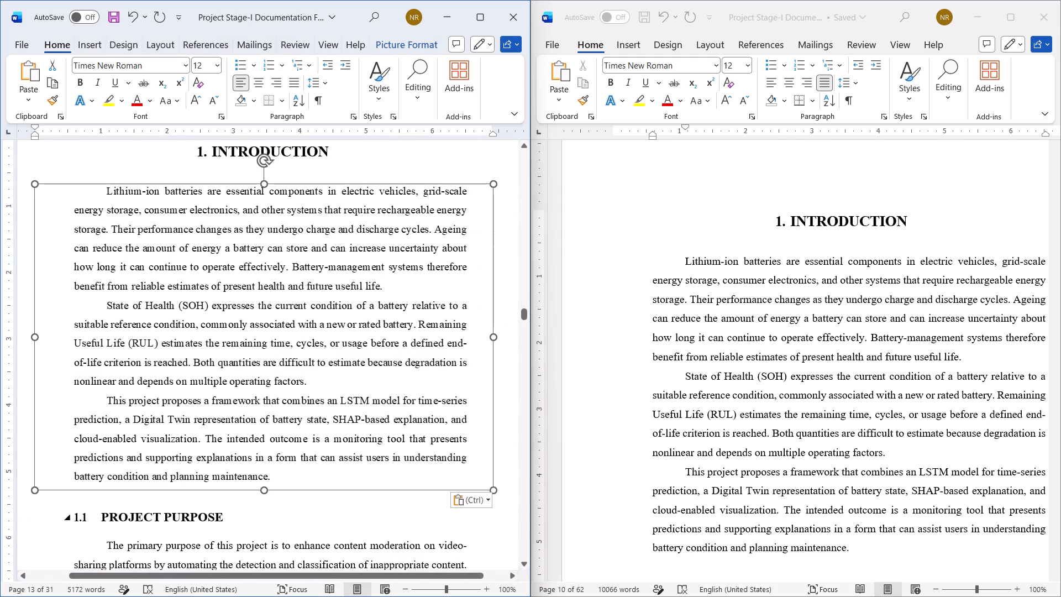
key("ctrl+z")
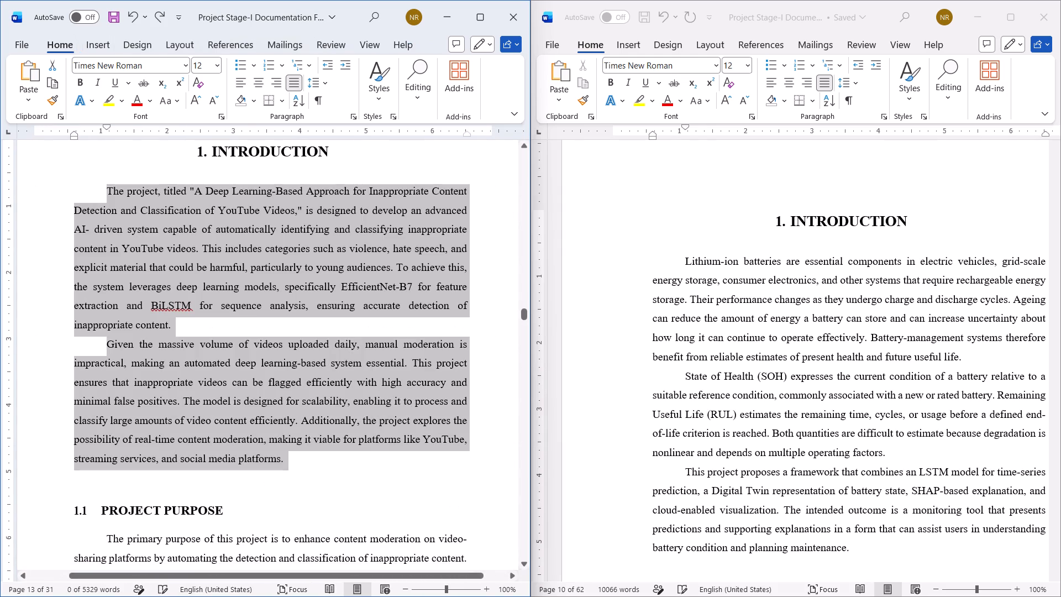
Replace the template's two introduction paragraphs with the copied ones, keeping their original formatting.
left_click(329, 463)
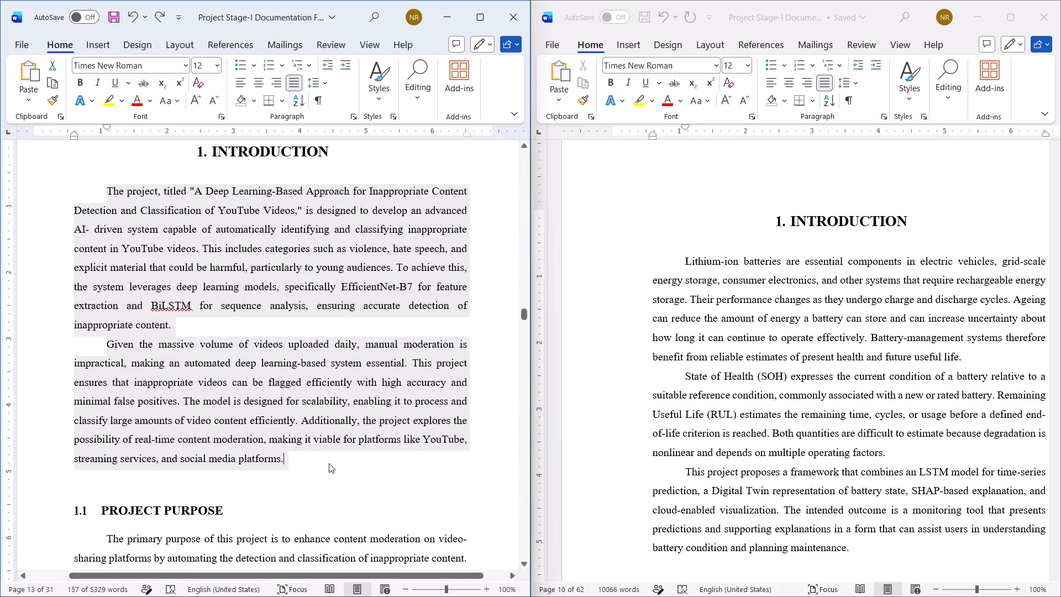
left_click(296, 458)
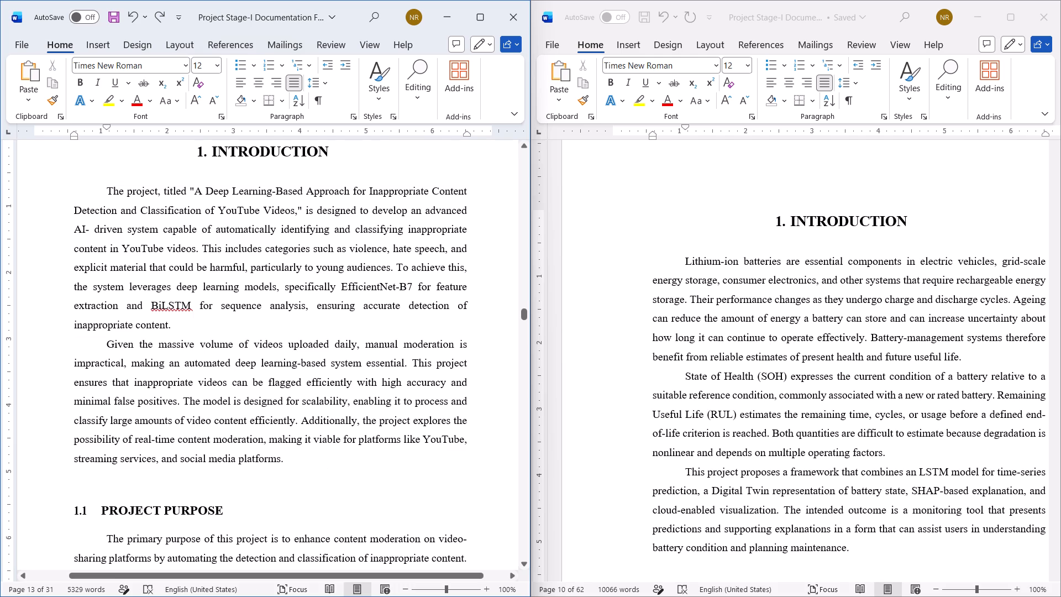
left_click(284, 367)
scroll(284, 367, "down", 2)
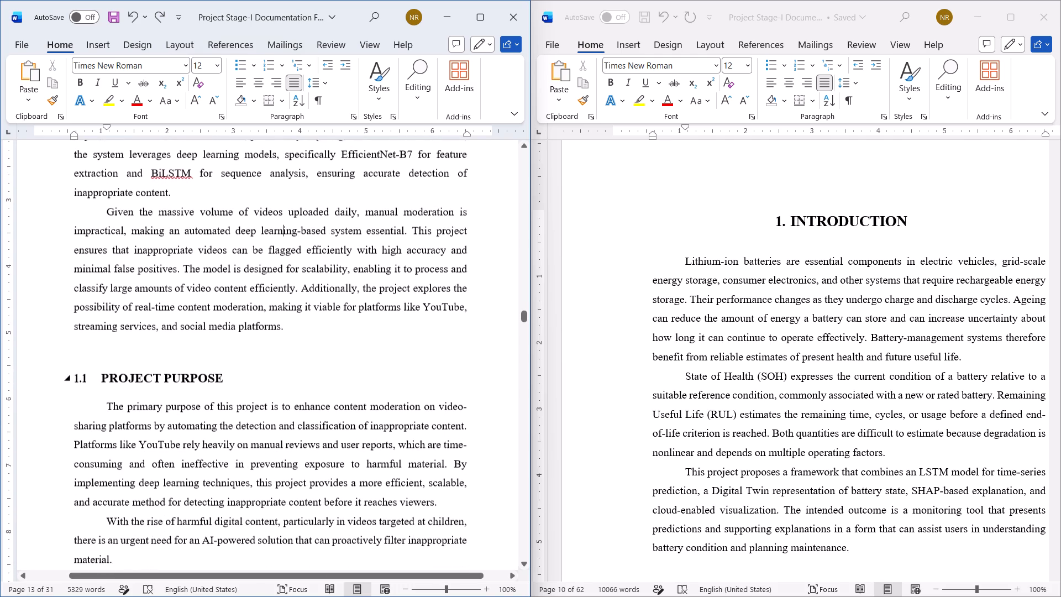
scroll(284, 367, "up", 1)
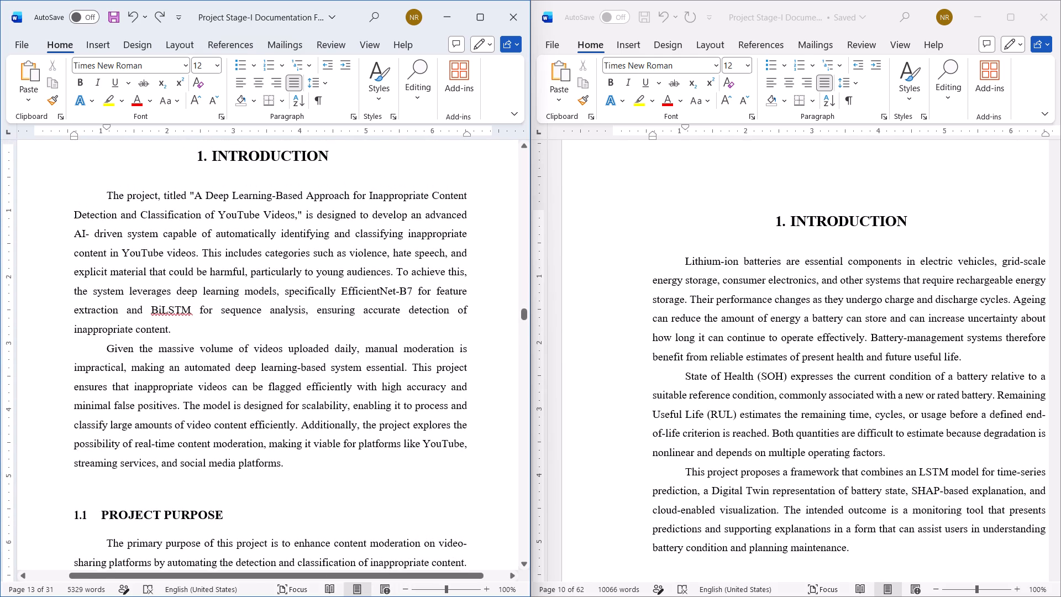
left_click_drag(290, 463, 134, 191)
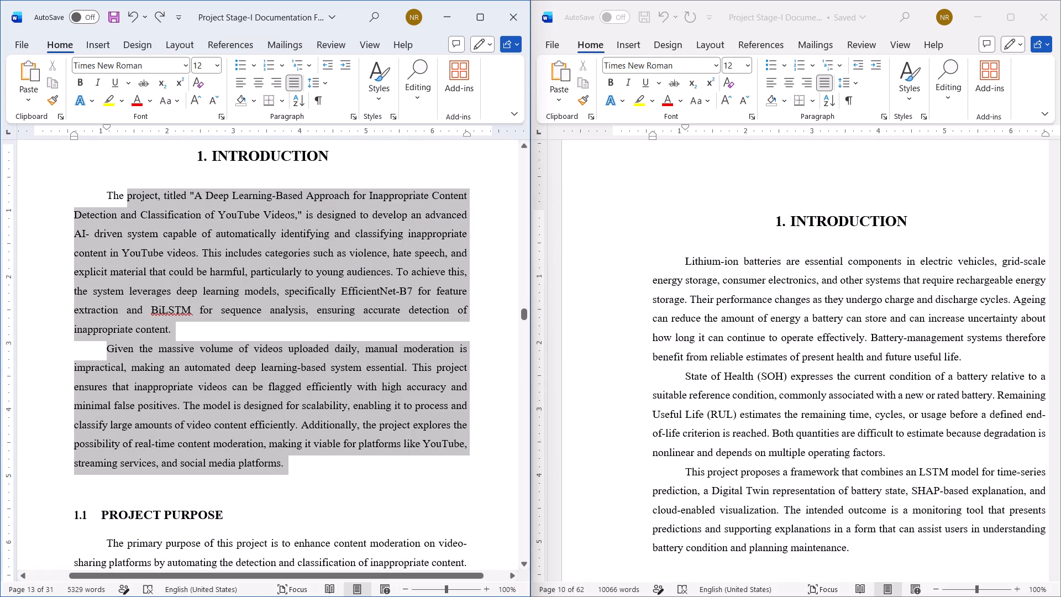
left_click_drag(134, 191, 117, 195)
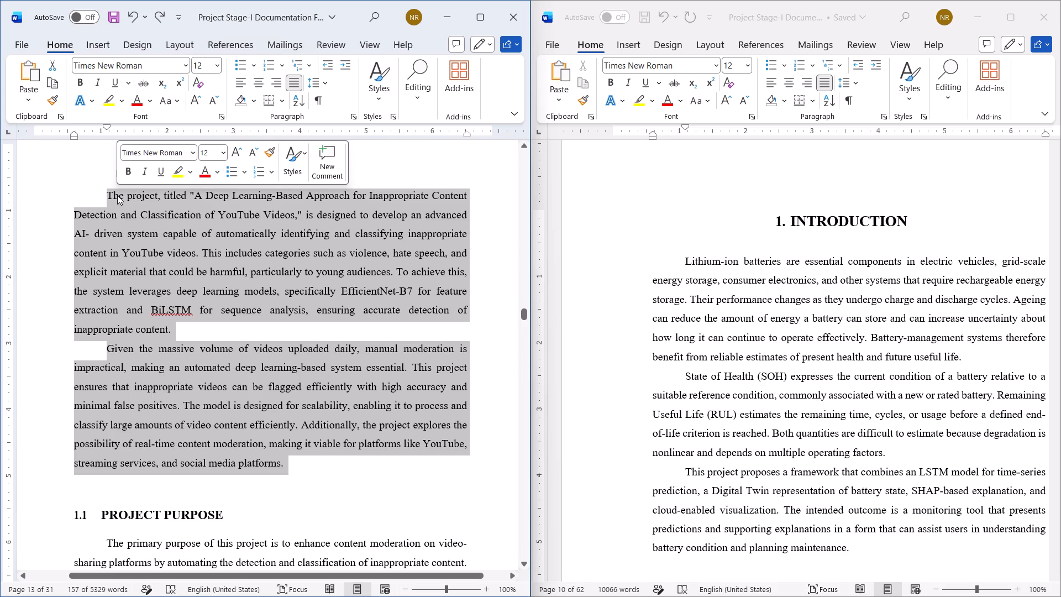
key("ctrl+v")
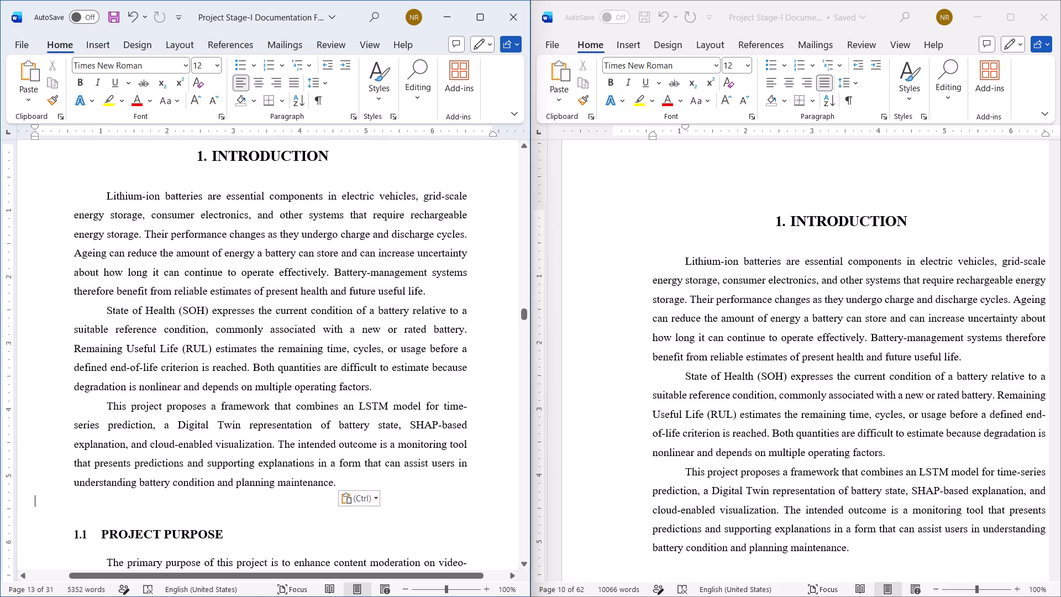
Check the template's pasted introduction and examine section 1.1 Project Purpose in both documents.
scroll(303, 418, "down", 3)
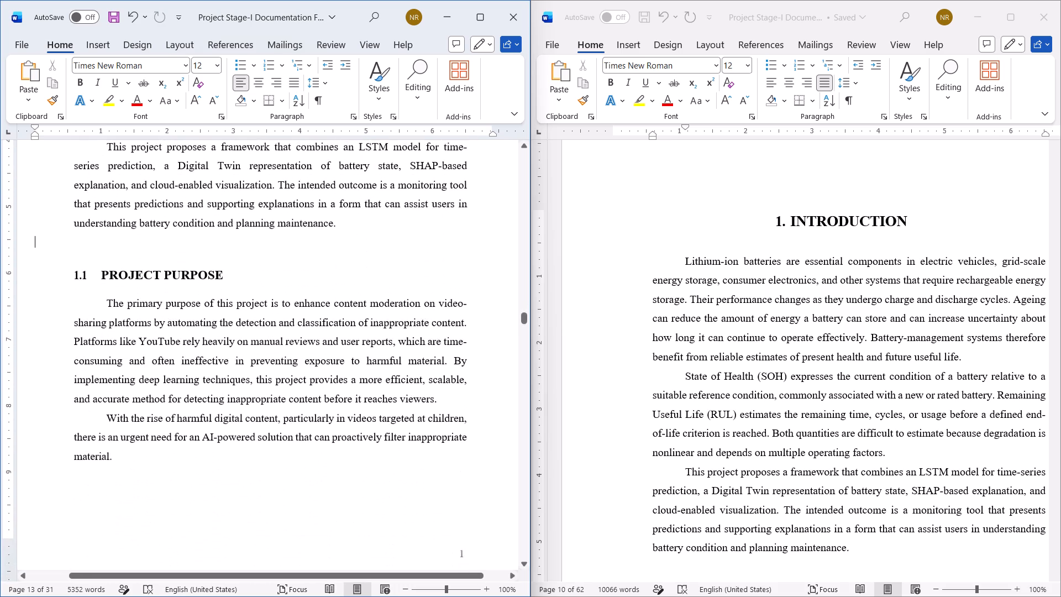
scroll(303, 418, "down", 1)
scroll(847, 433, "down", 3)
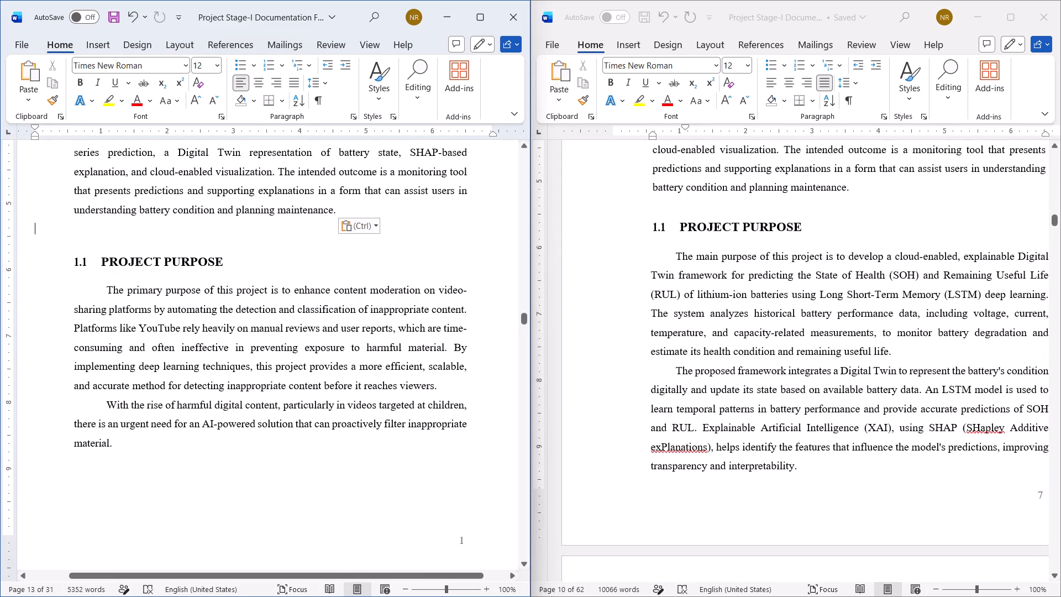
scroll(260, 342, "up", 3)
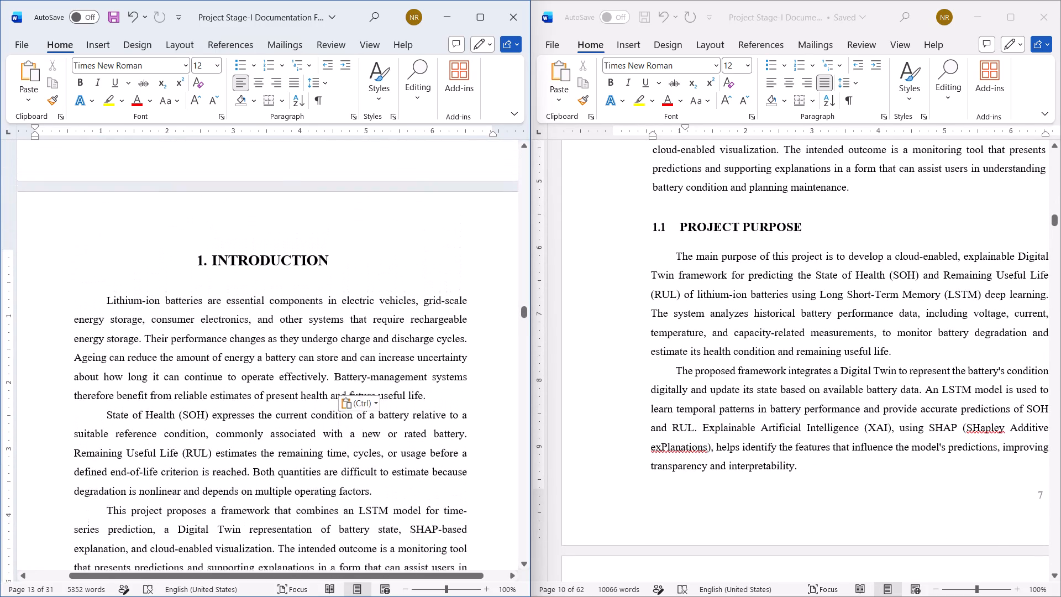
scroll(260, 342, "up", 1)
scroll(260, 342, "down", 2)
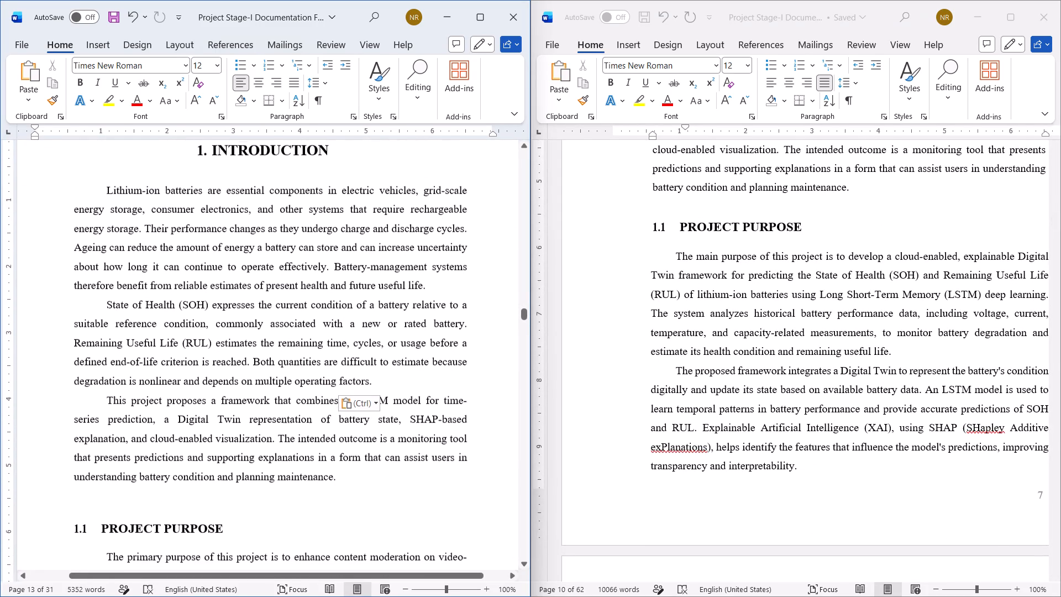
scroll(260, 342, "down", 4)
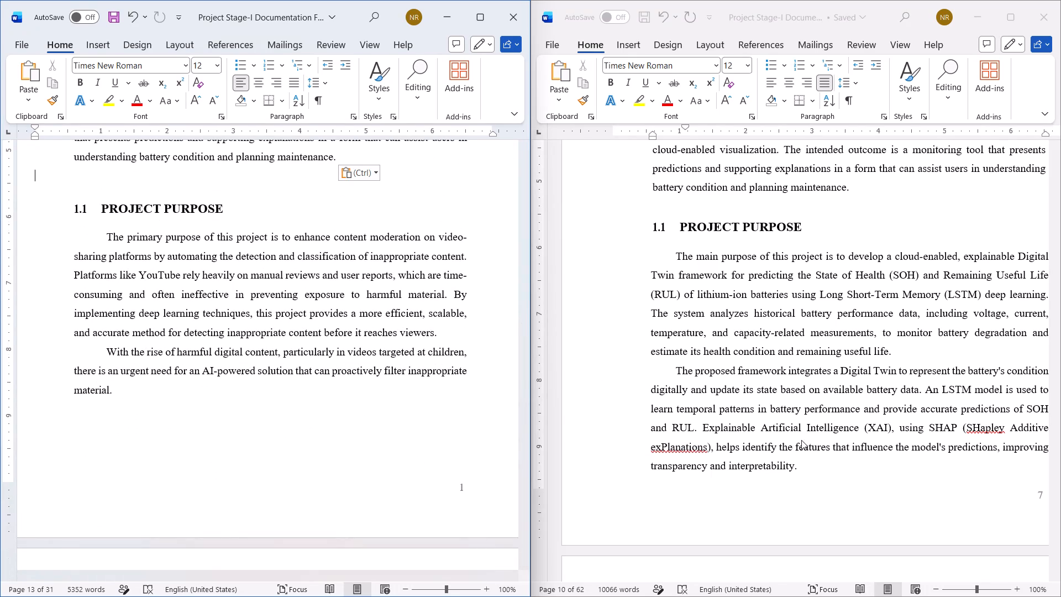
Copy the two paragraphs under the 1.1 PROJECT PURPOSE heading in the existing report.
left_click(797, 461)
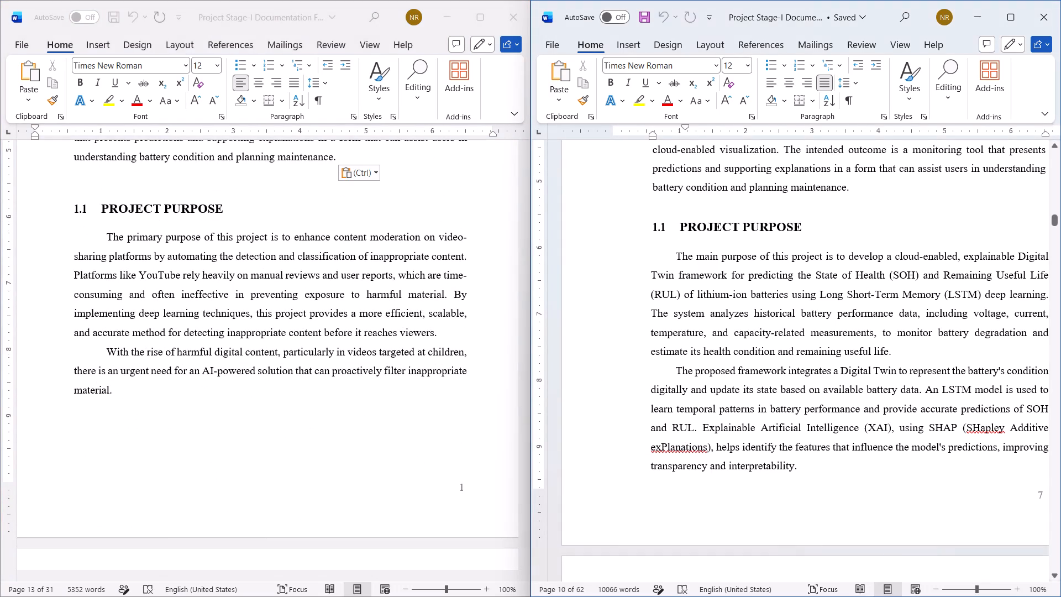
left_click_drag(797, 466, 667, 282)
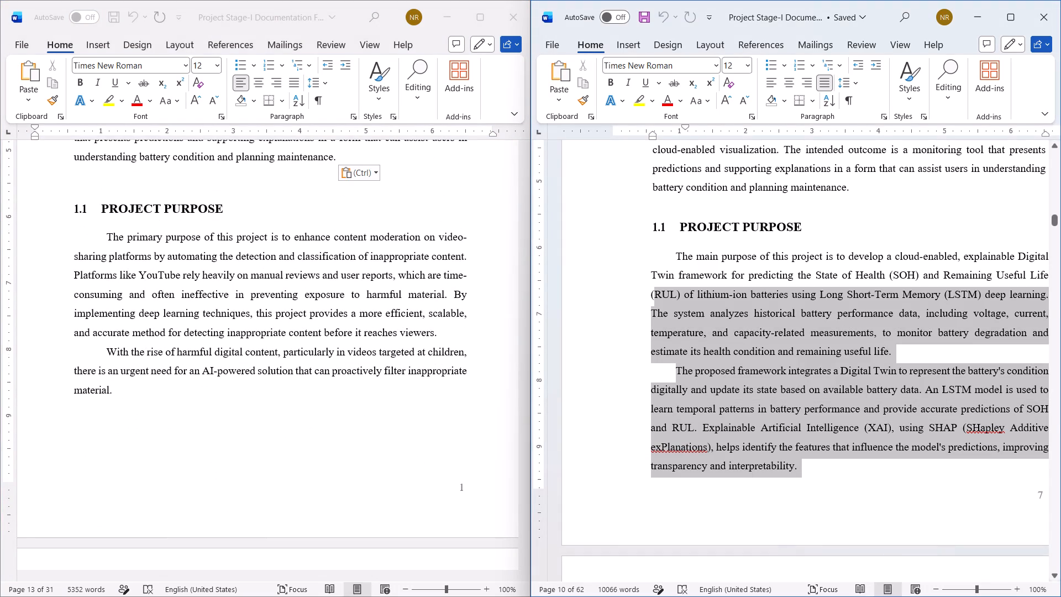
left_click_drag(667, 282, 677, 256)
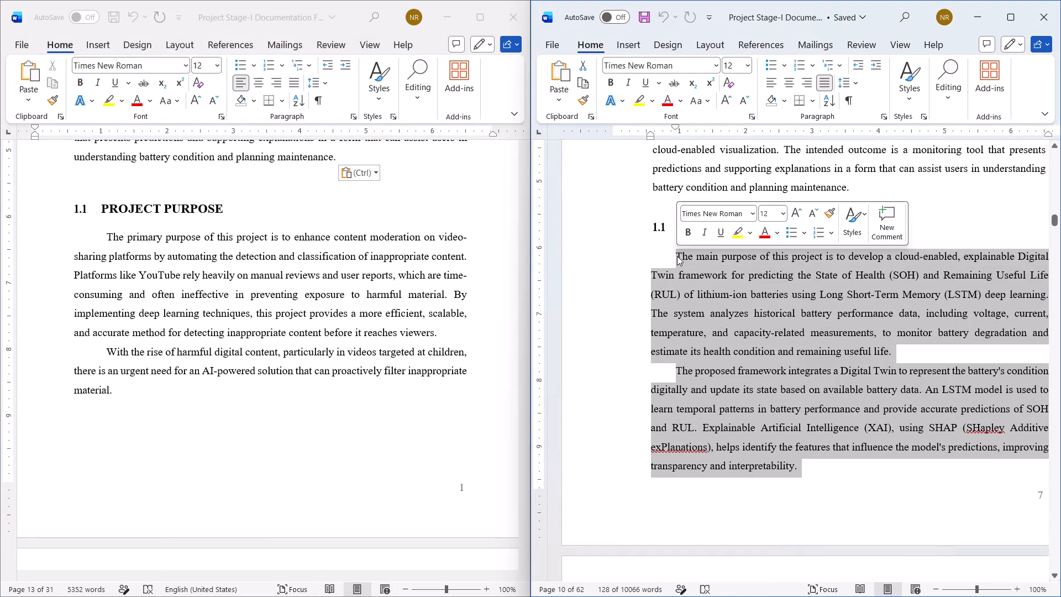
key("ctrl+c")
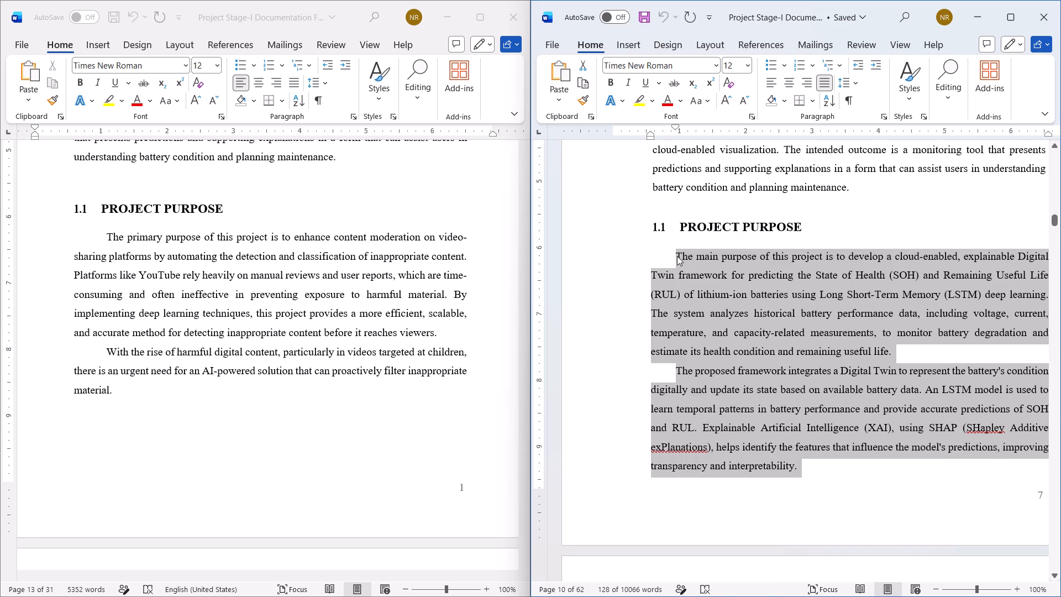
left_click(675, 267)
Replace the template's two paragraphs directly under 1.1 PROJECT PURPOSE with the copied ones, keeping their original formatting.
scroll(671, 267, "up", 1)
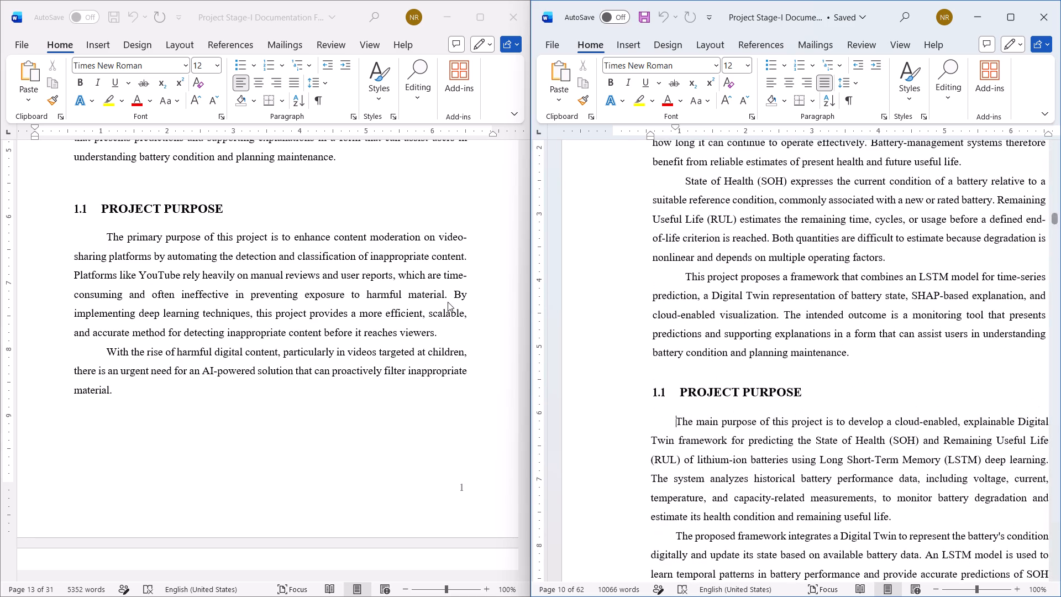
scroll(448, 302, "up", 2)
scroll(407, 327, "up", 2)
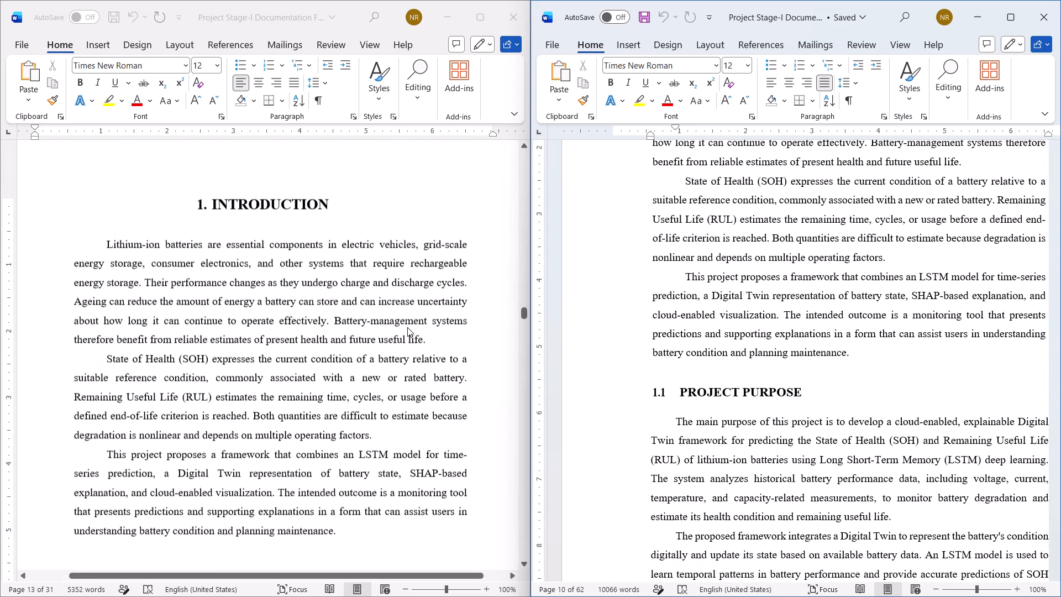
scroll(705, 373, "up", 2)
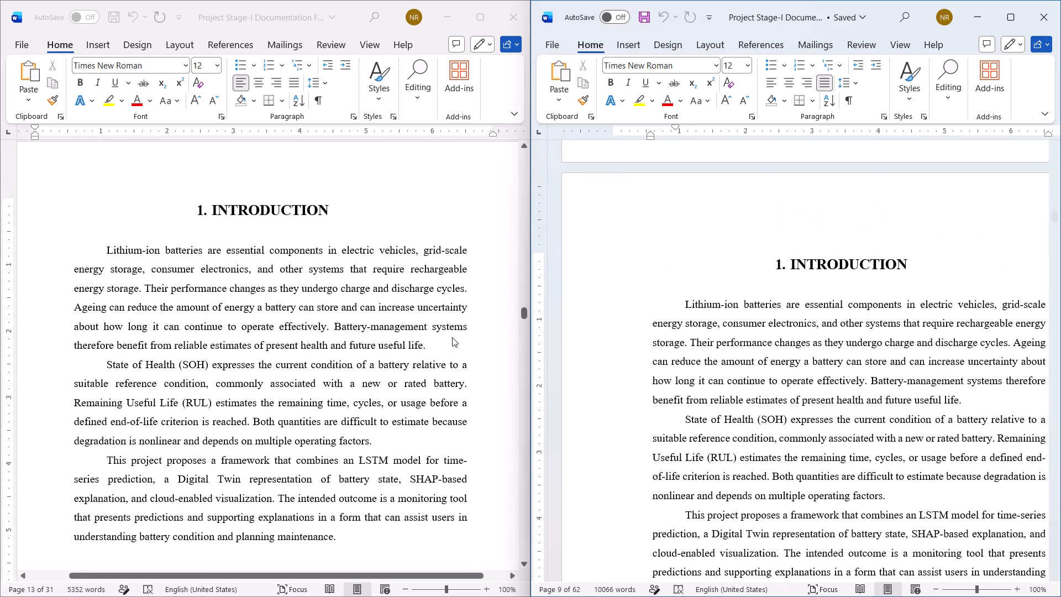
scroll(419, 421, "down", 1)
left_click(345, 433)
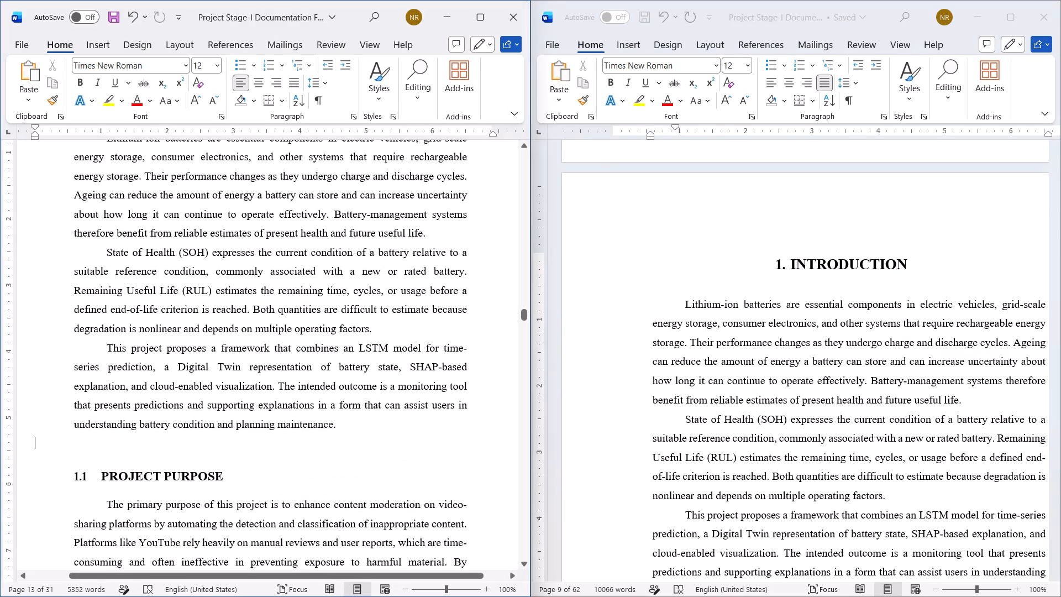
scroll(283, 449, "up", 1)
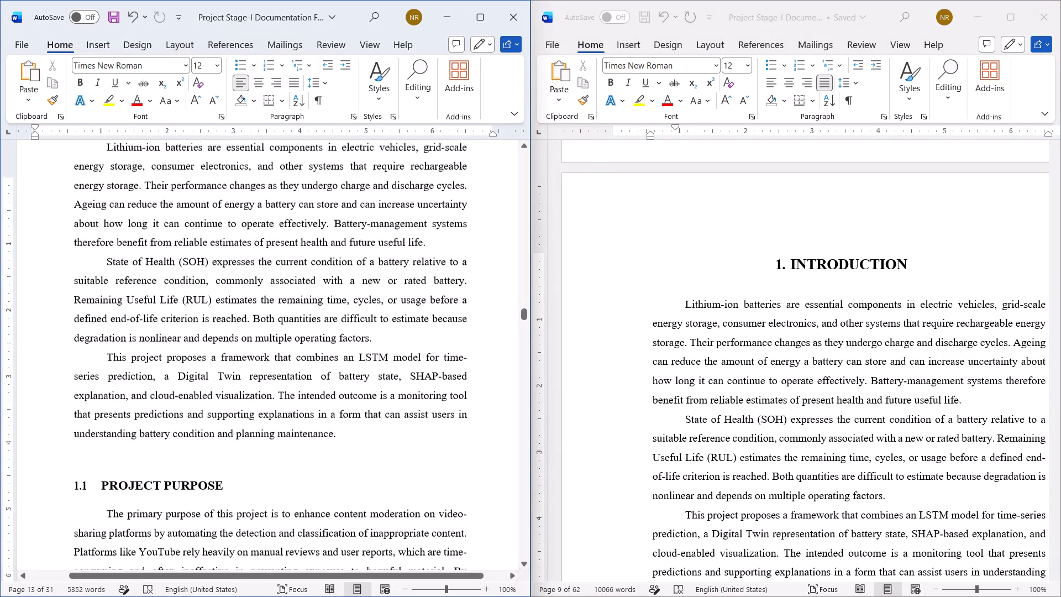
scroll(283, 449, "up", 1)
scroll(283, 449, "down", 3)
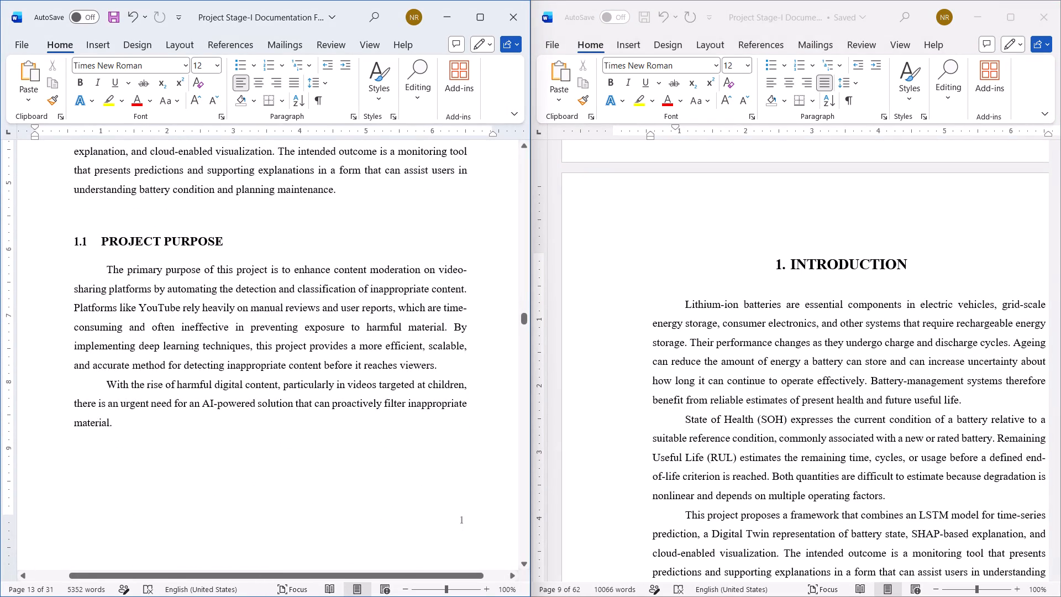
left_click_drag(124, 417, 105, 348)
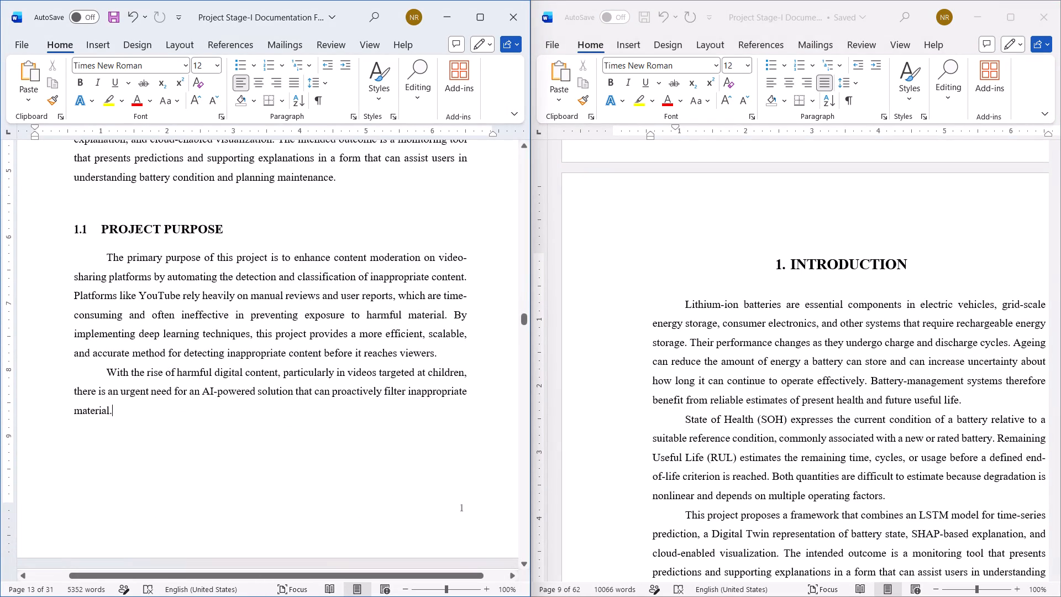
left_click_drag(105, 348, 107, 268)
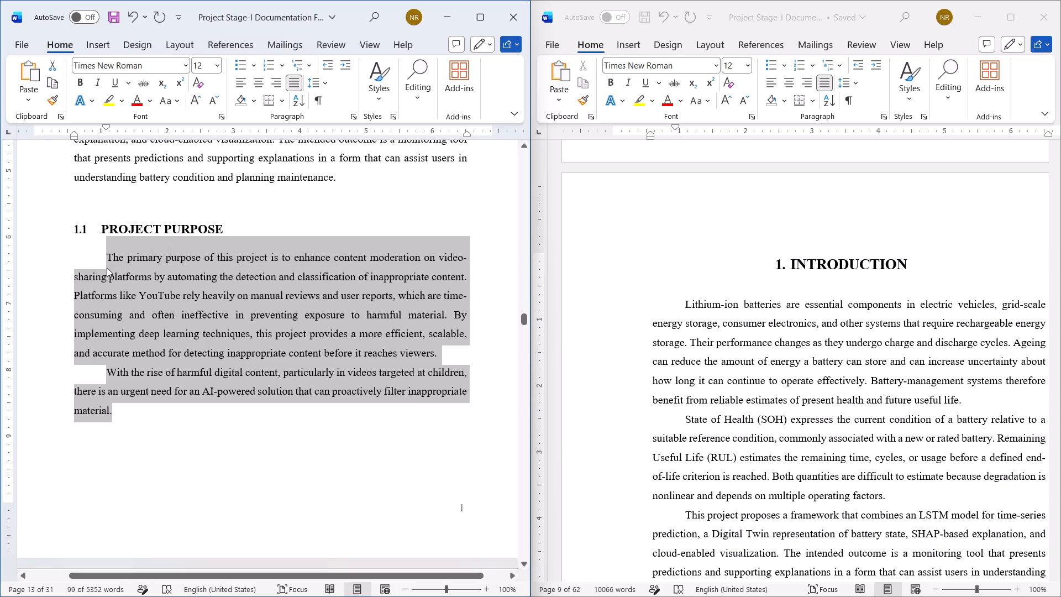
key("ctrl+v")
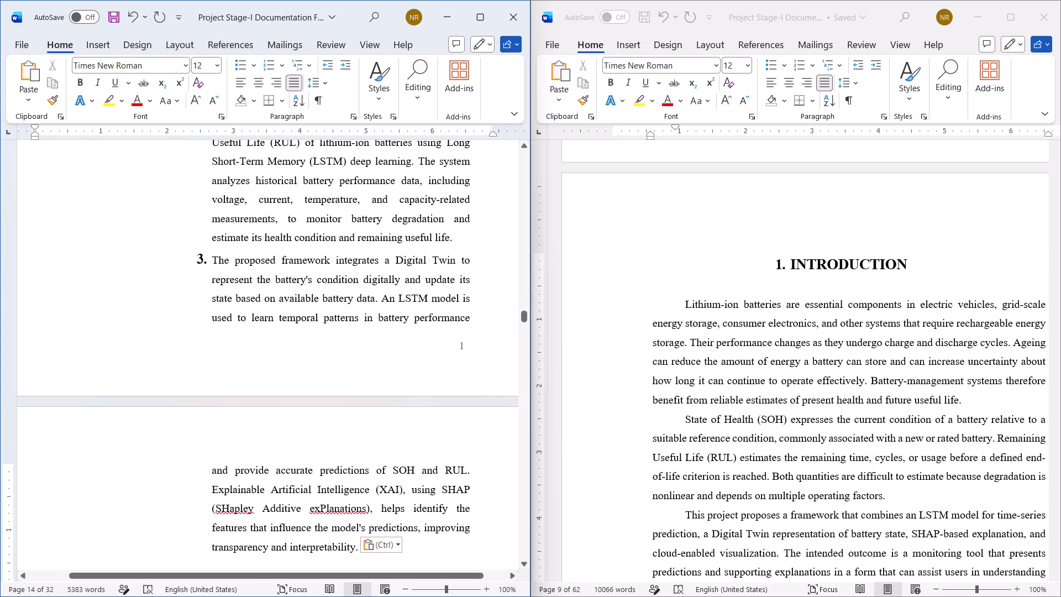
left_click(387, 543)
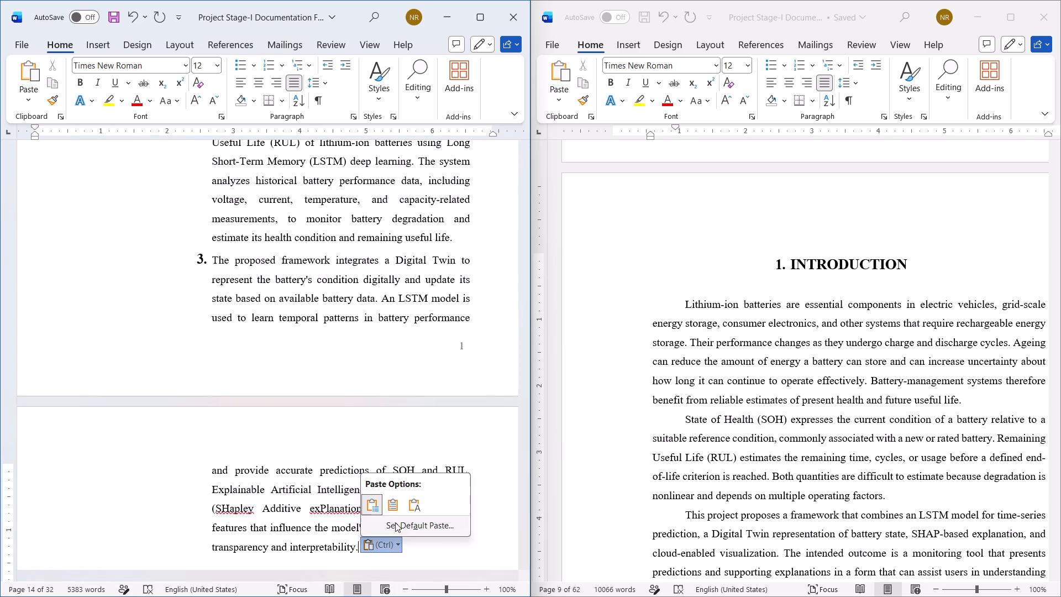
left_click(393, 509)
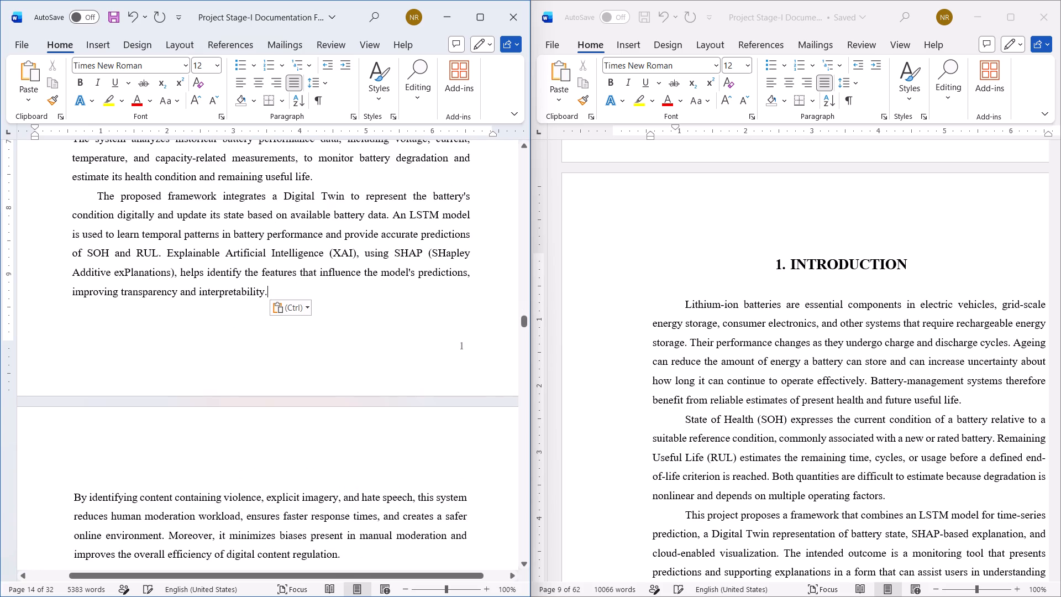
Add an unnumbered blank line between the template's 1.1 PROJECT PURPOSE heading and its first paragraph.
scroll(343, 366, "up", 2)
scroll(343, 366, "down", 1)
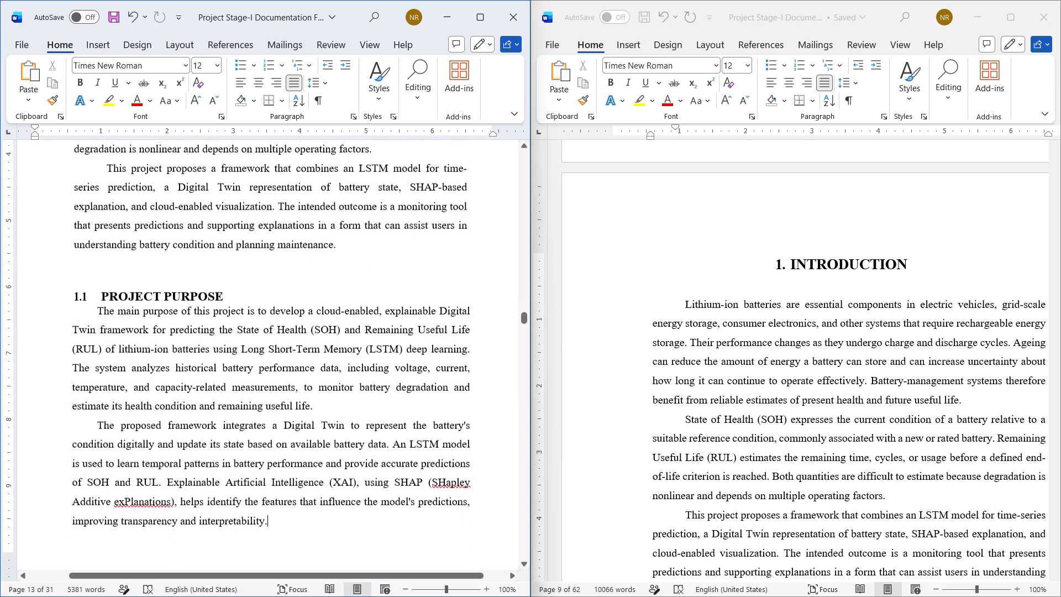
scroll(343, 366, "down", 1)
left_click(244, 284)
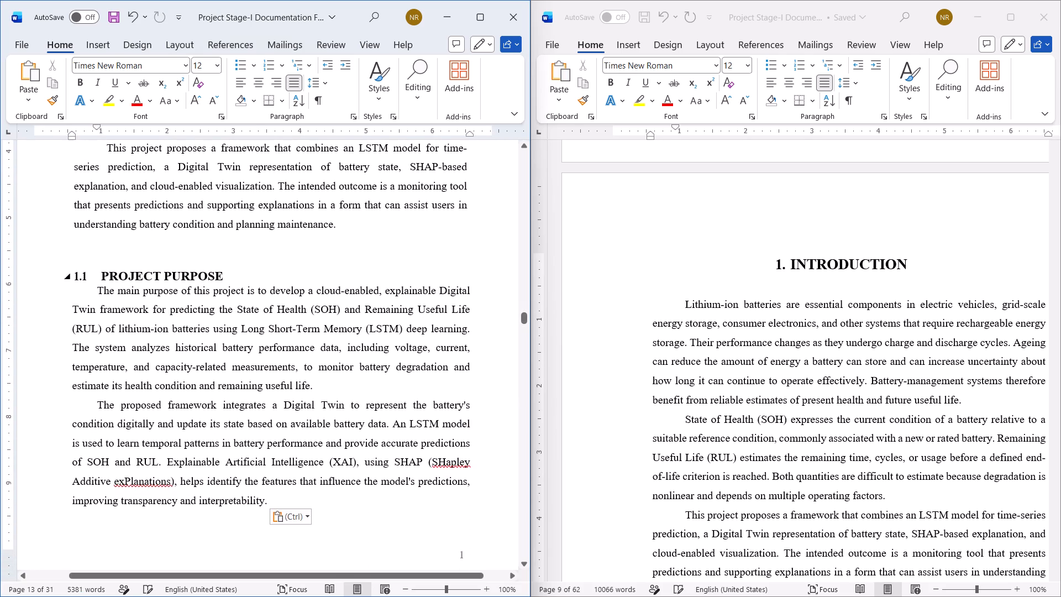
left_click(243, 280)
key("Return")
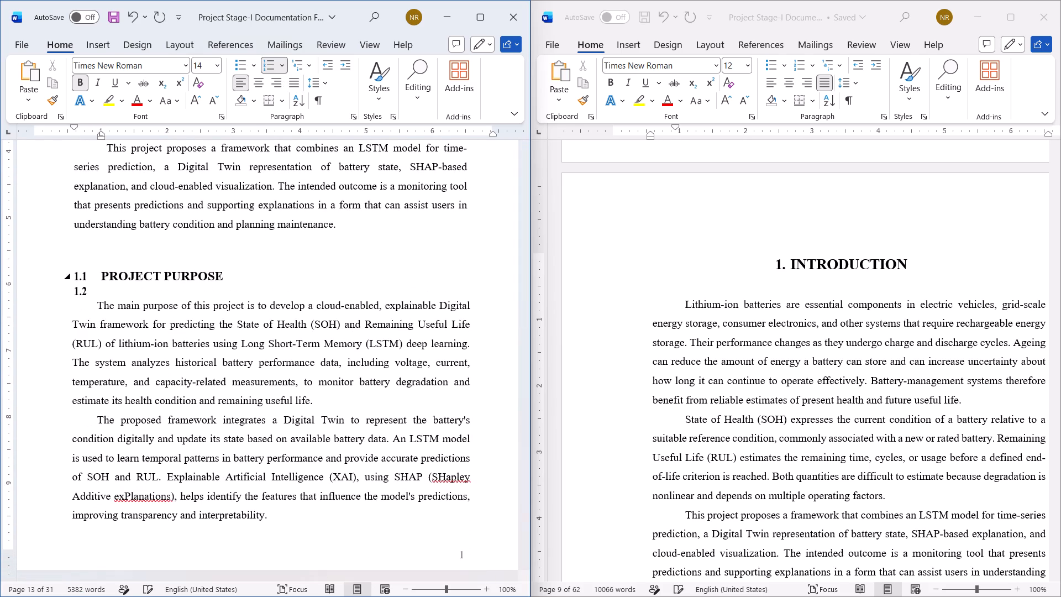
key("BackSpace")
Examine the end of section 1.1 and the start of section 1.2 PROJECT FEATURES in both documents.
scroll(265, 376, "down", 2)
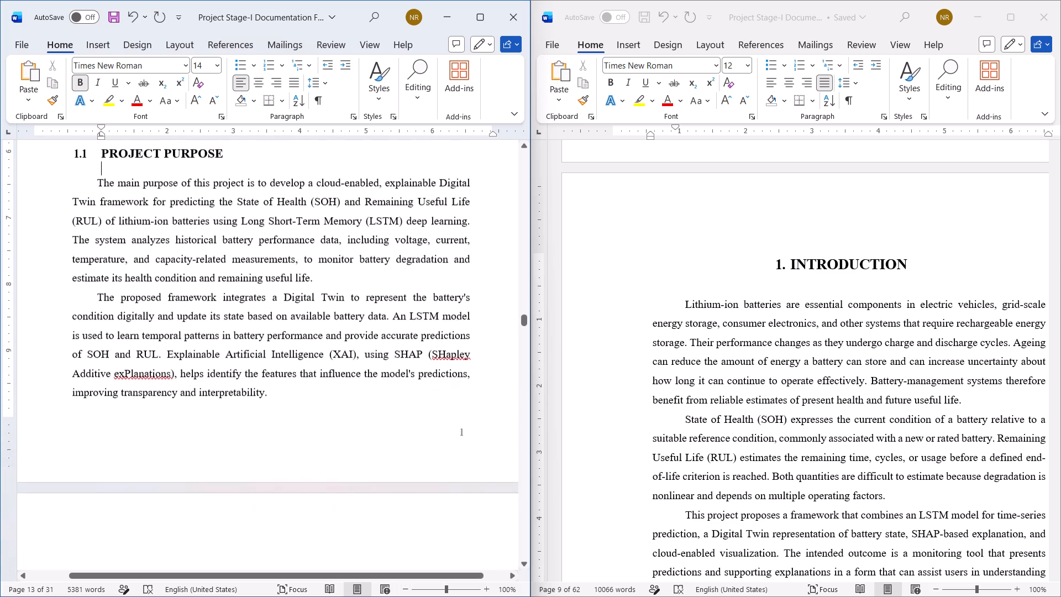
scroll(265, 376, "down", 2)
scroll(805, 358, "down", 2)
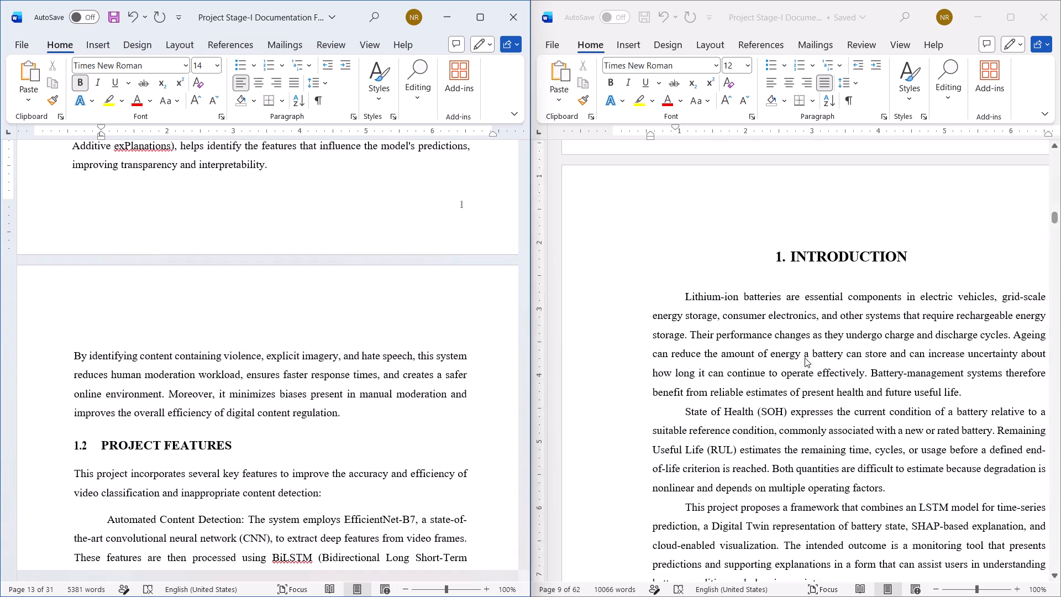
scroll(805, 358, "down", 3)
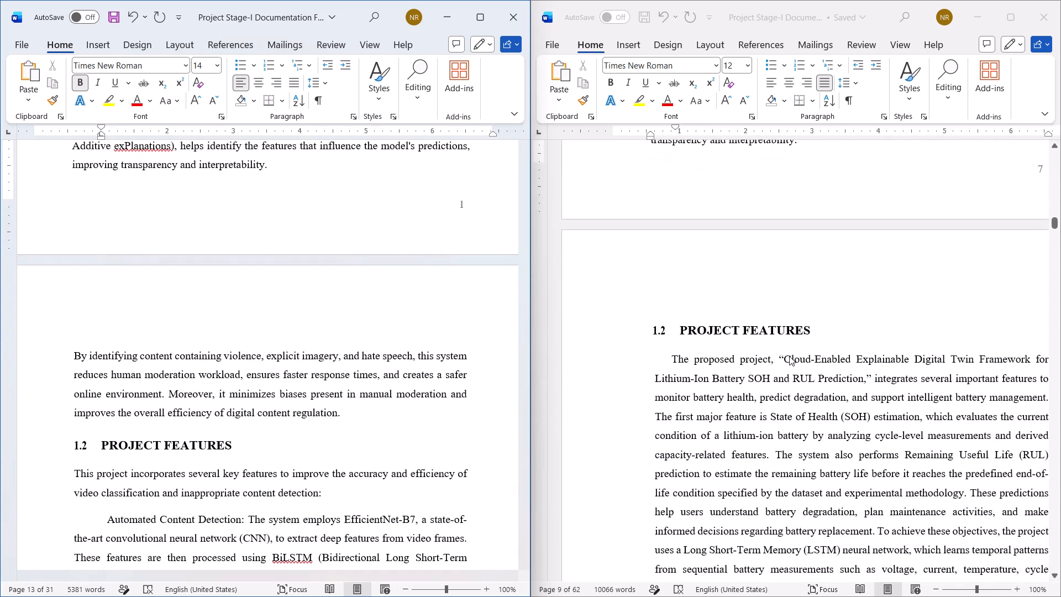
left_click(145, 334)
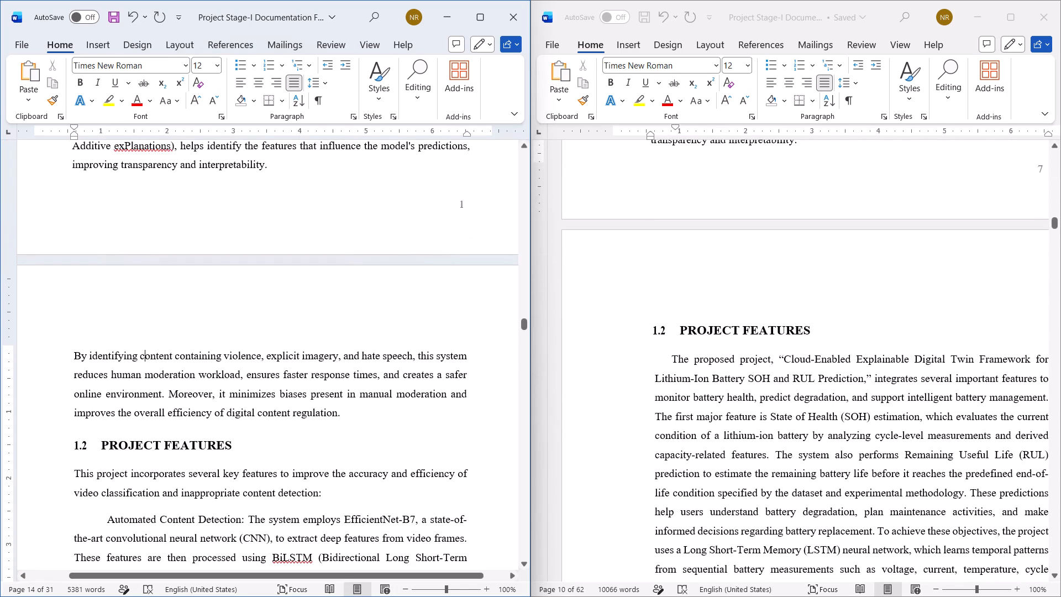
key("Up")
scroll(145, 334, "up", 2)
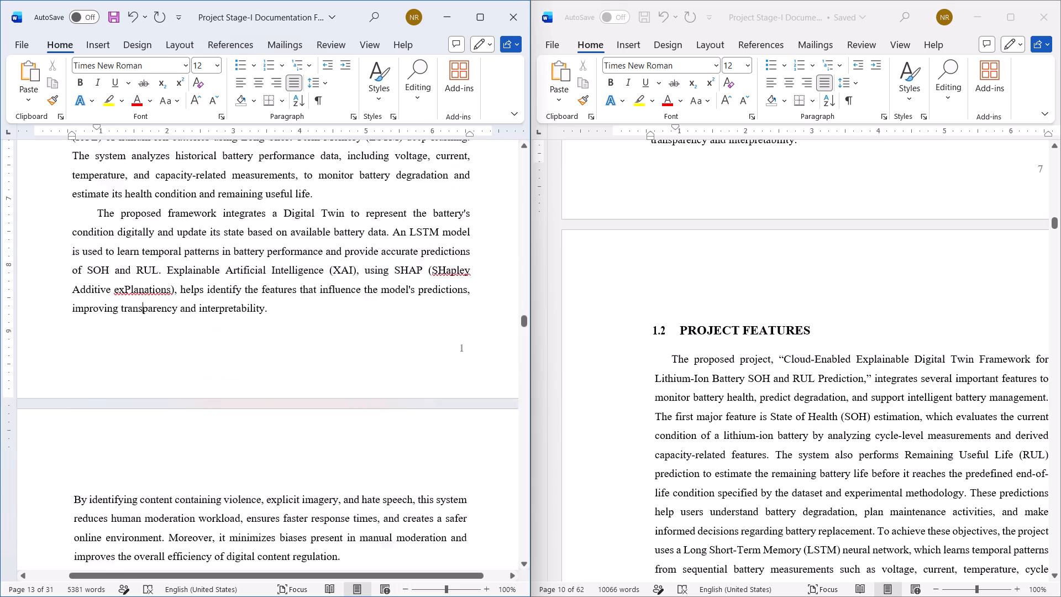
scroll(145, 334, "up", 1)
scroll(145, 334, "down", 1)
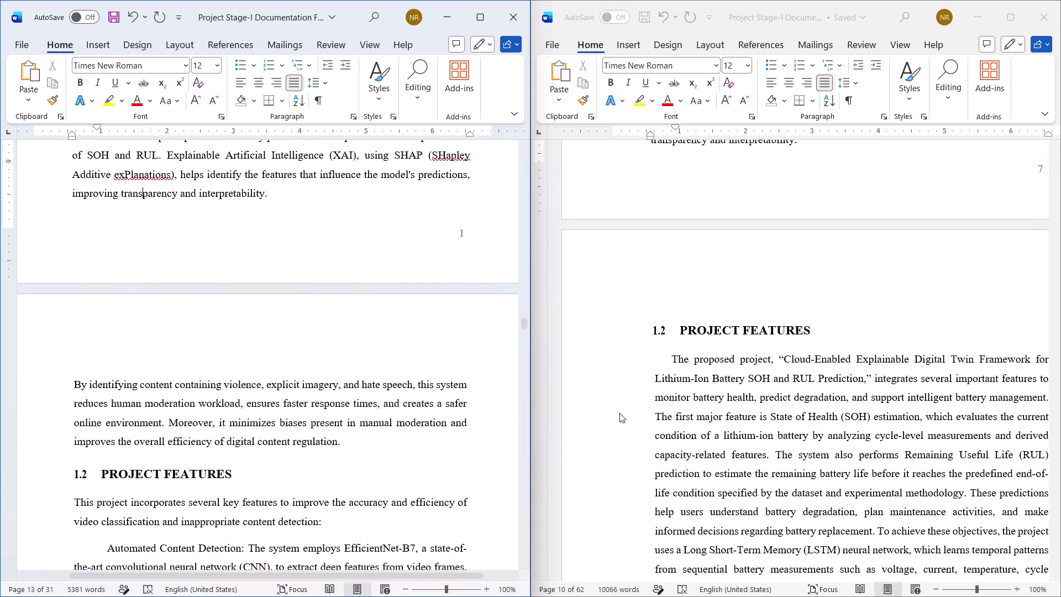
Look through section 1.2 PROJECT FEATURES in the existing report to its last paragraph.
scroll(619, 413, "down", 1)
scroll(759, 516, "down", 2)
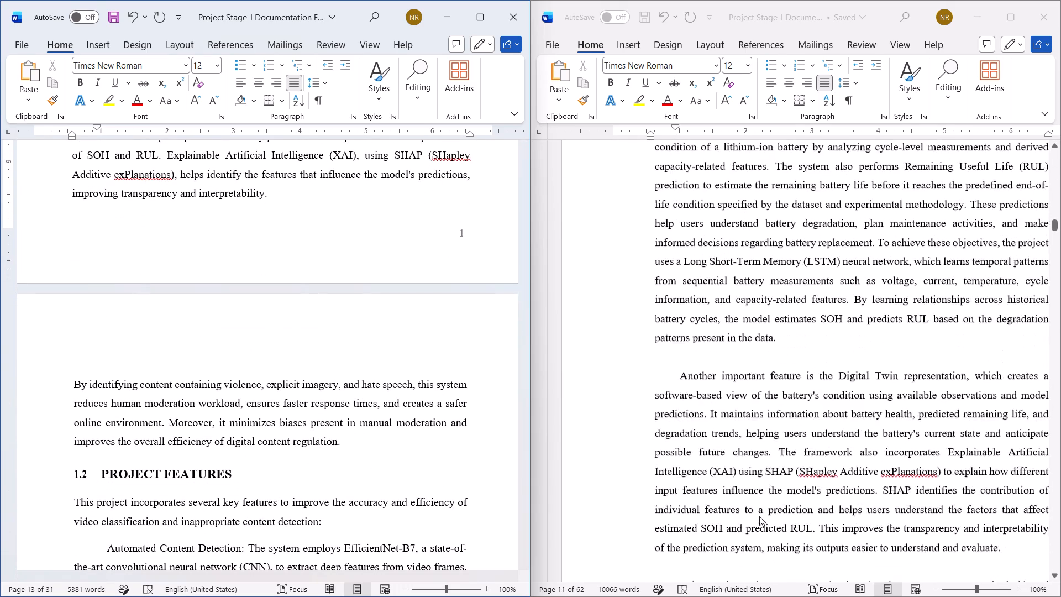
scroll(759, 516, "down", 5)
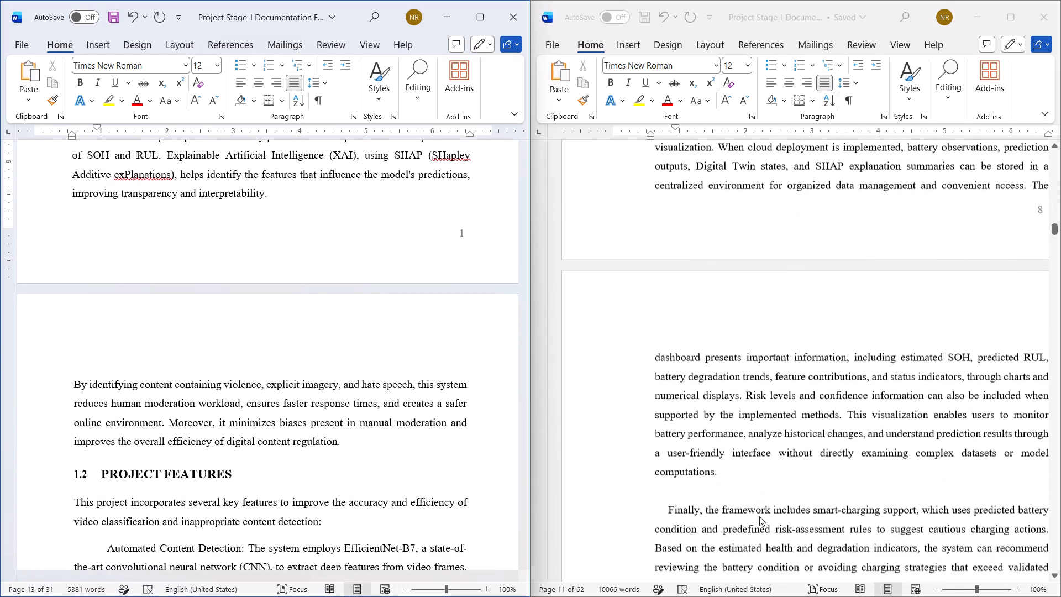
scroll(759, 516, "down", 4)
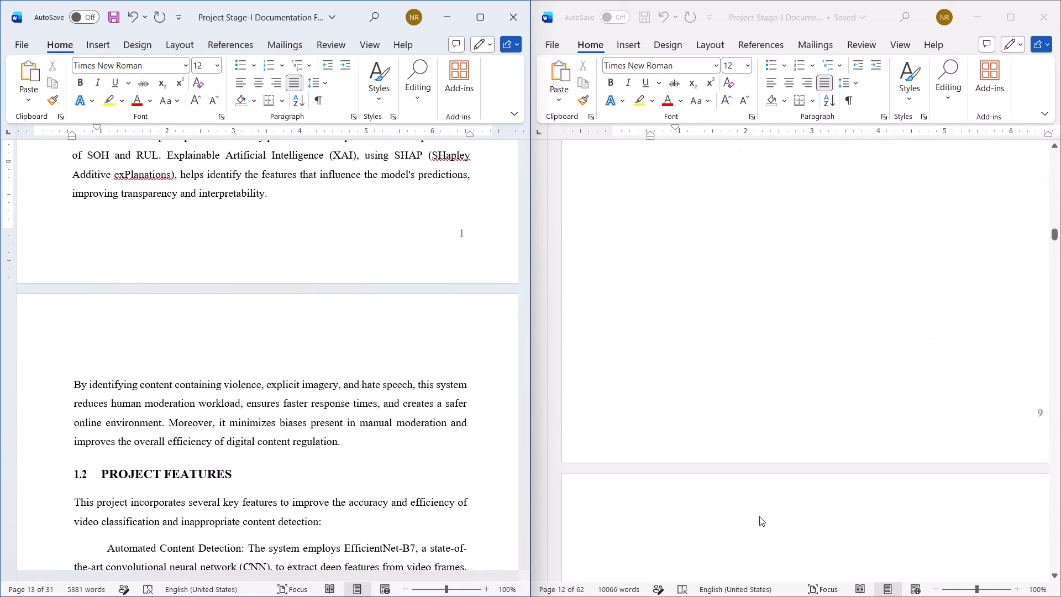
scroll(759, 516, "down", 2)
Copy the four body paragraphs of section 1.2 PROJECT FEATURES from the existing report, from "The proposed project" to "predictive maintenance.".
scroll(759, 516, "up", 2)
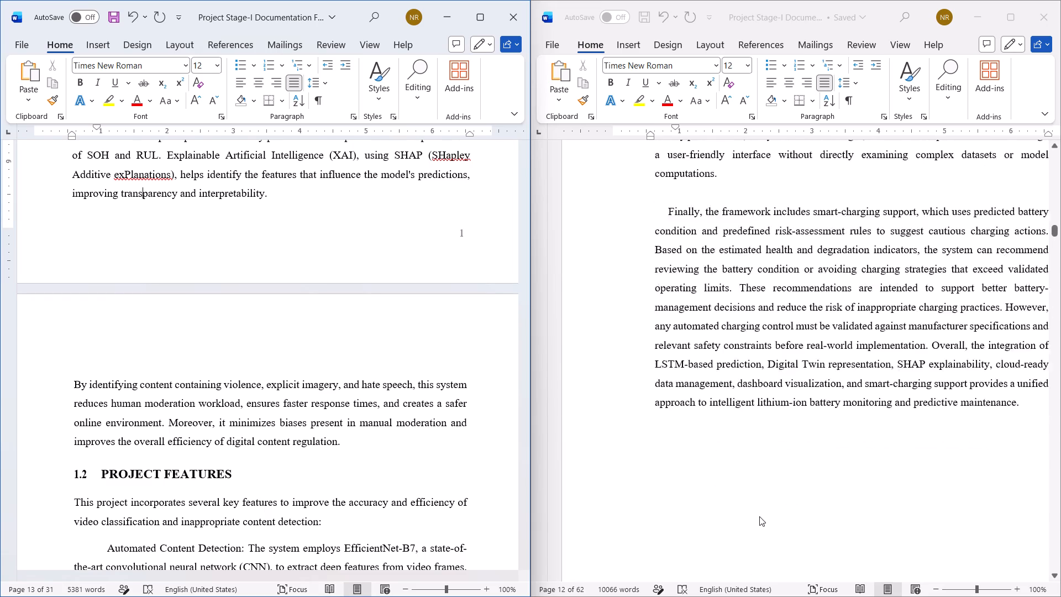
scroll(759, 516, "up", 8)
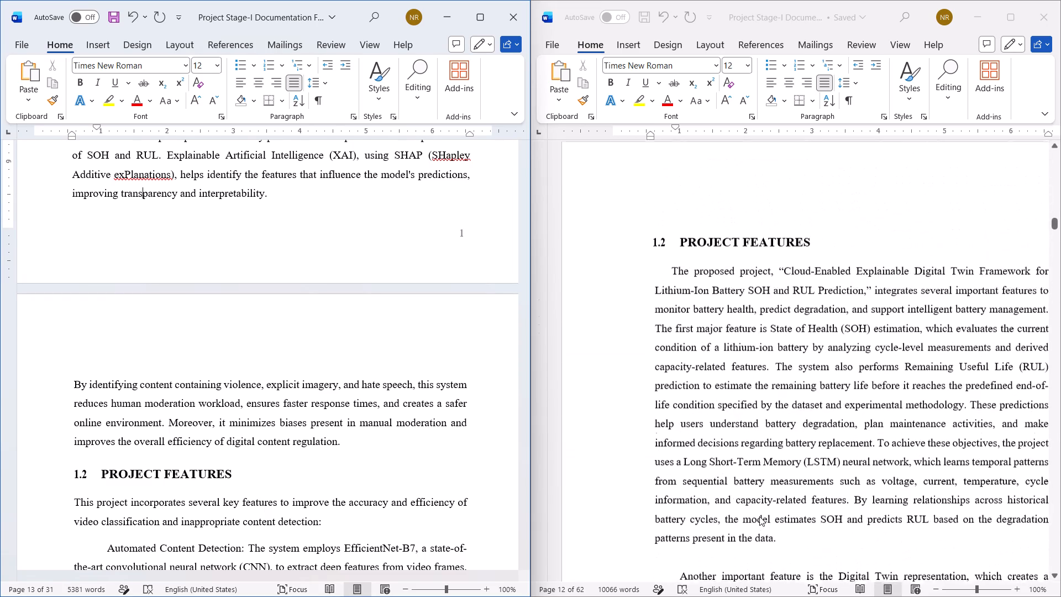
scroll(759, 516, "up", 2)
scroll(713, 505, "down", 1)
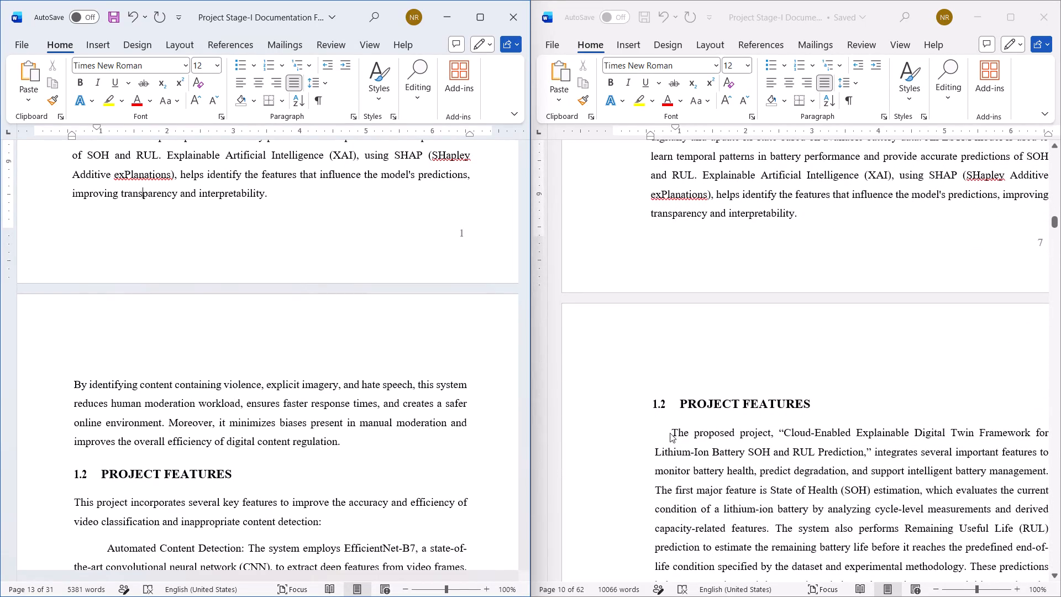
left_click(670, 433)
left_click_drag(672, 432, 757, 502)
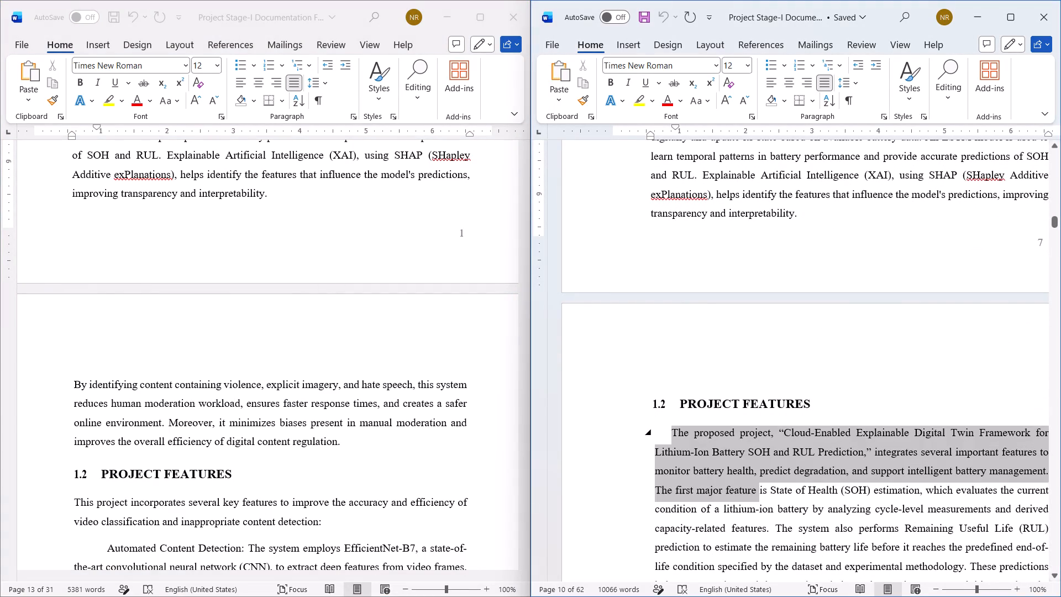
left_click_drag(757, 502, 858, 585)
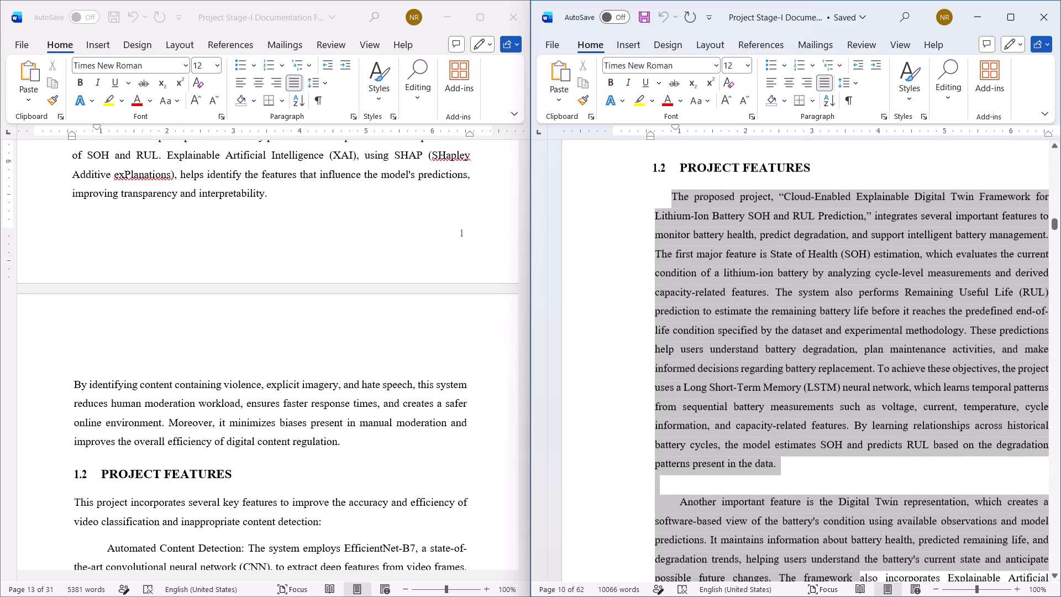
left_click_drag(858, 585, 862, 578)
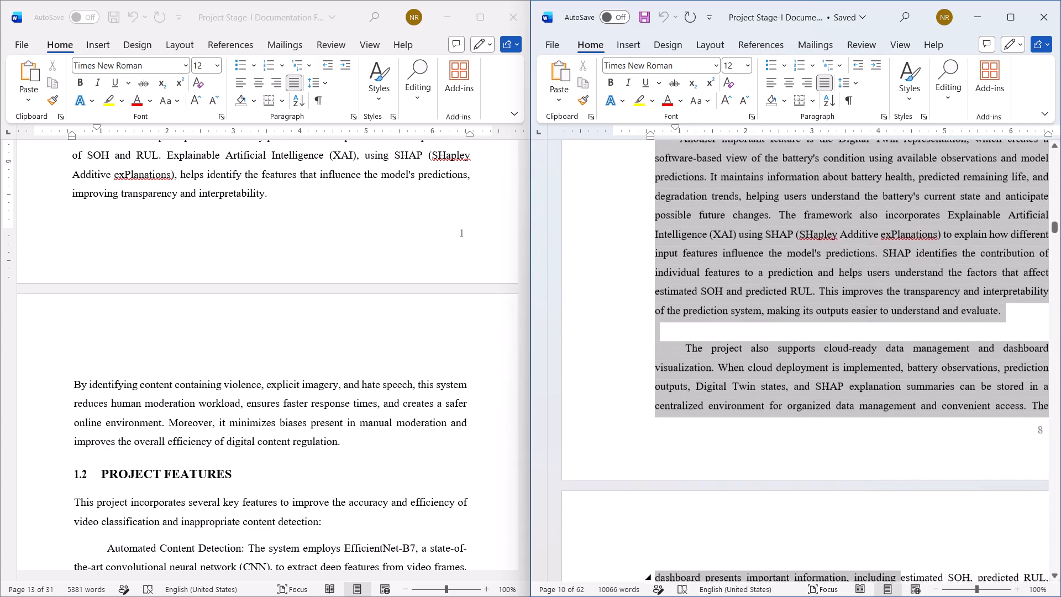
left_click_drag(862, 578, 863, 578)
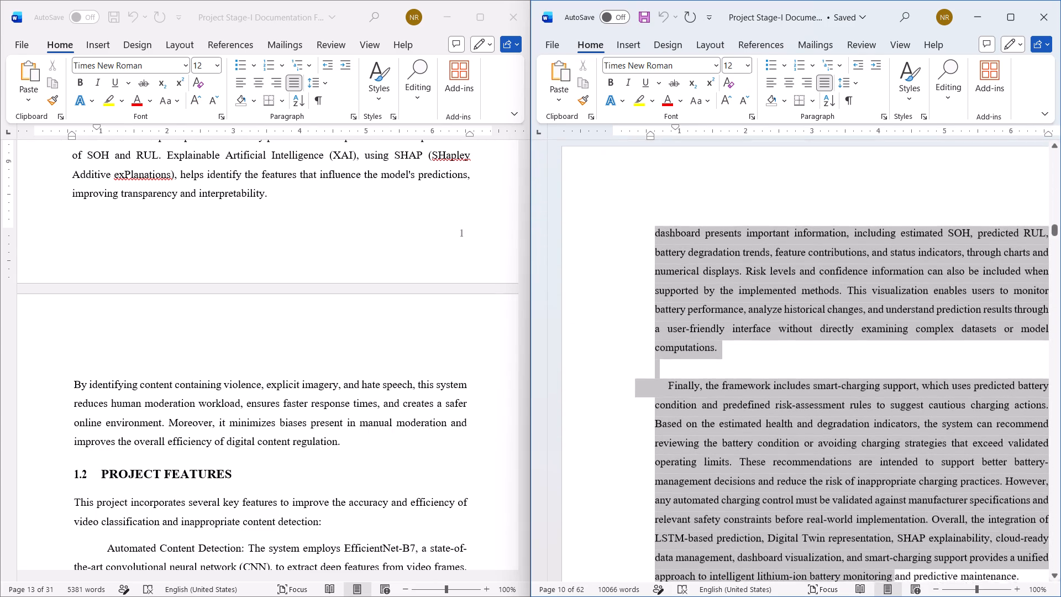
left_click_drag(863, 578, 1015, 447)
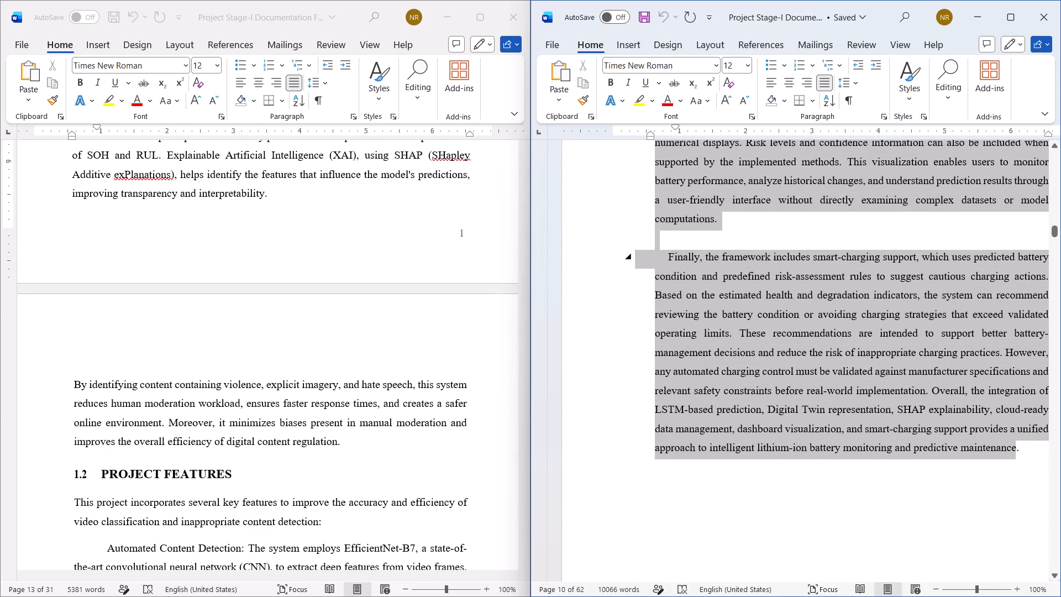
left_click_drag(1015, 447, 1018, 449)
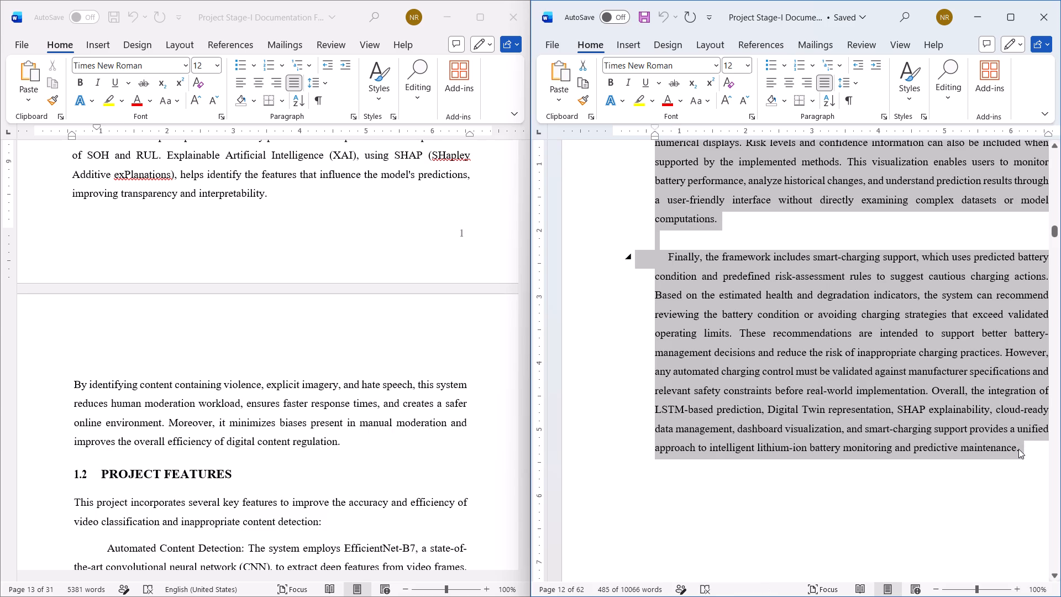
key("ctrl+c")
Replace all of the template's body text under 1.2 PROJECT FEATURES with the copied paragraphs.
left_click(302, 389)
scroll(302, 389, "down", 1)
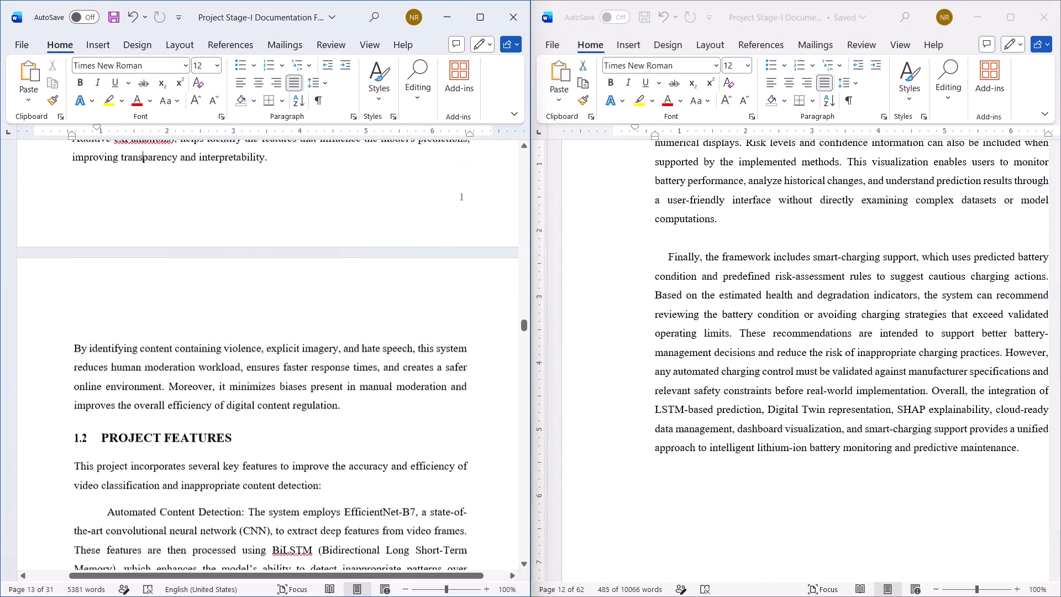
scroll(302, 389, "down", 1)
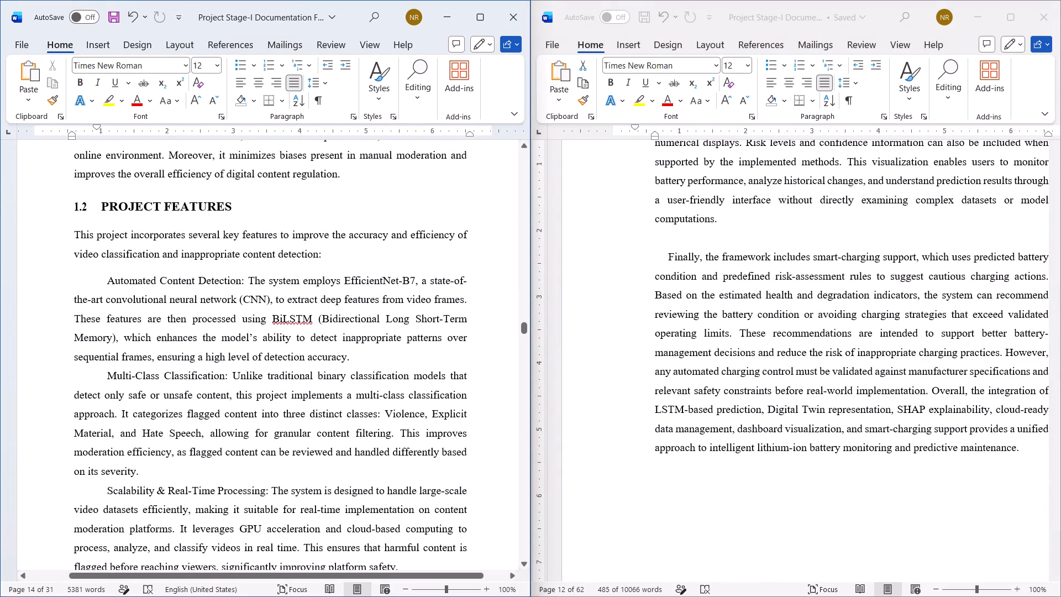
left_click_drag(73, 233, 300, 553)
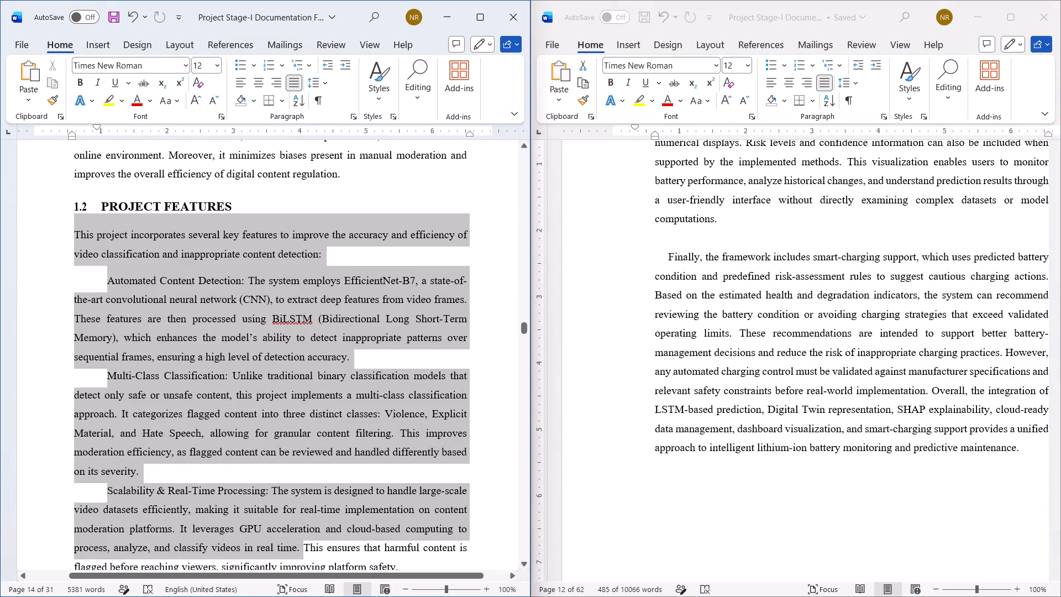
left_click_drag(300, 553, 451, 258)
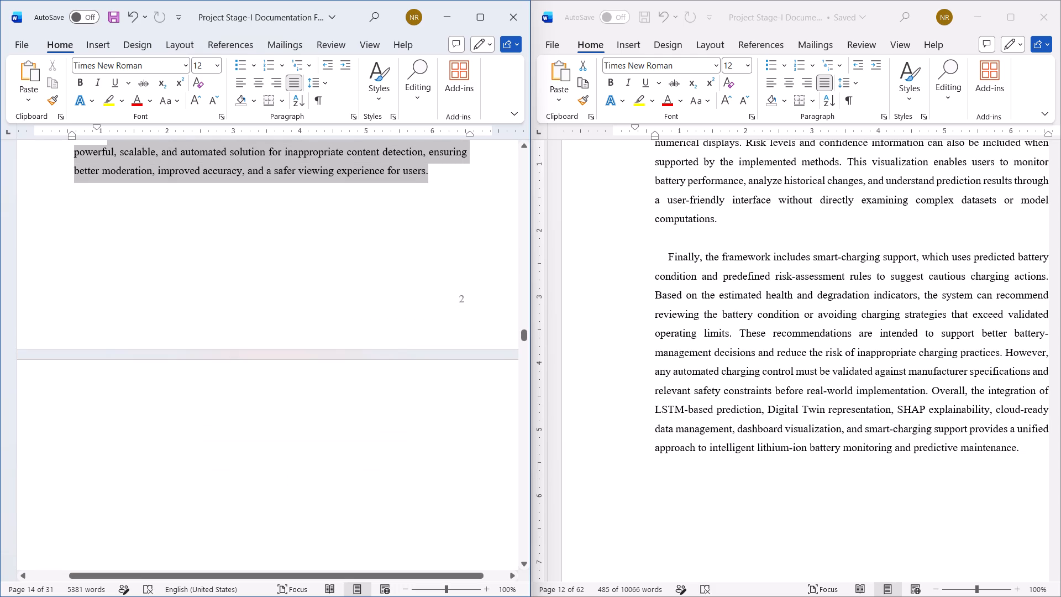
left_click_drag(451, 258, 455, 259)
key("ctrl+v")
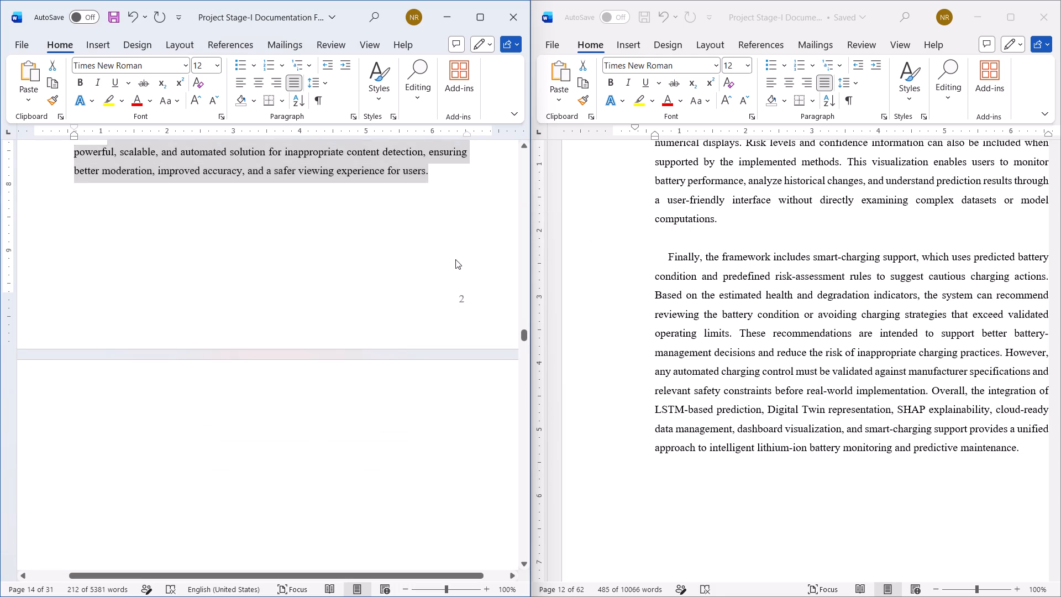
Add an unnumbered blank line between the template's 1.2 PROJECT FEATURES heading and its first paragraph.
scroll(306, 295, "up", 2)
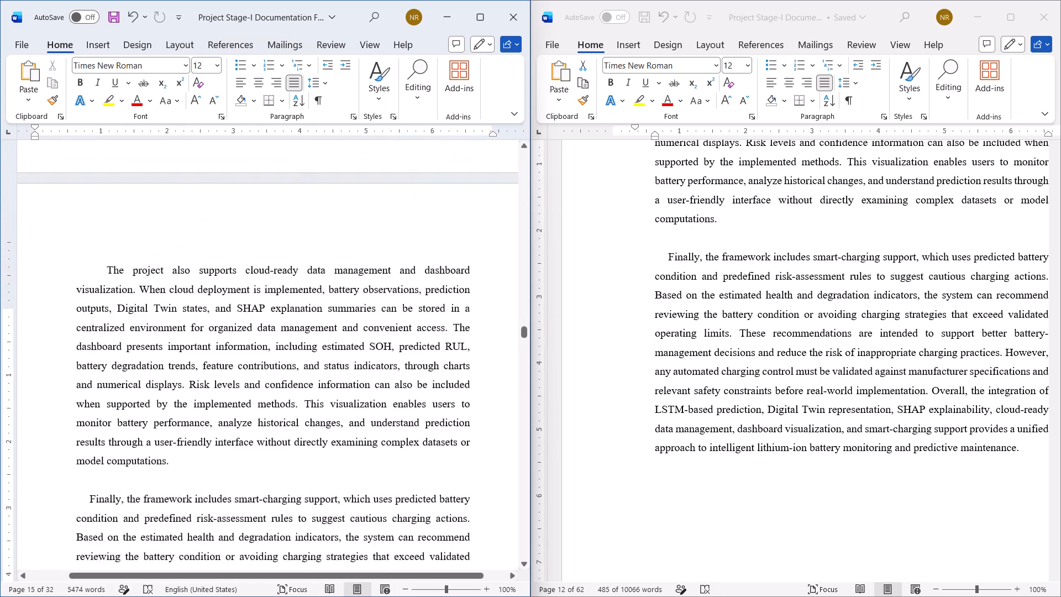
scroll(306, 295, "up", 6)
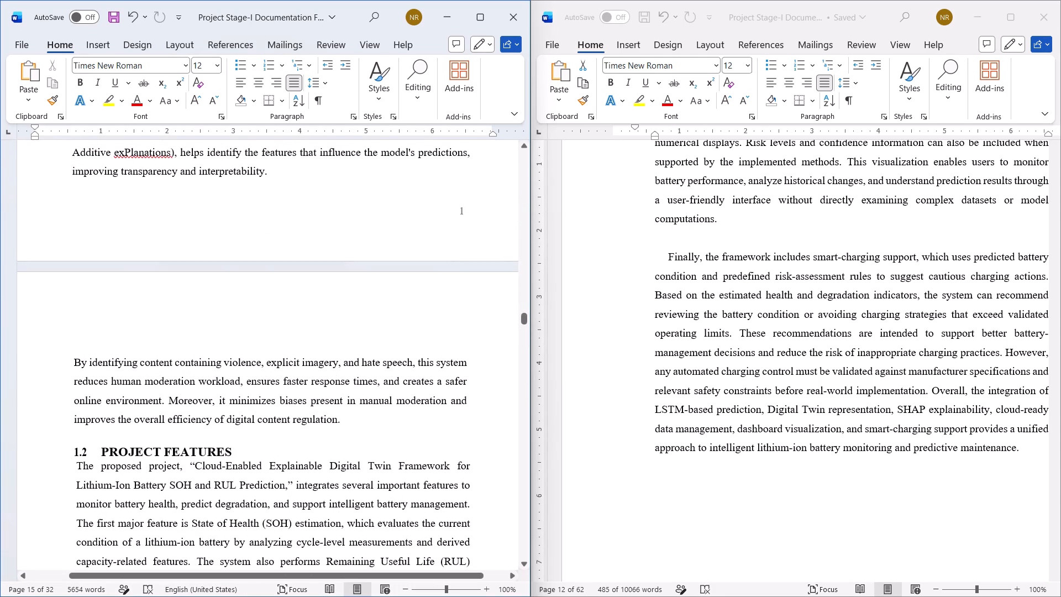
left_click(251, 447)
key("Return")
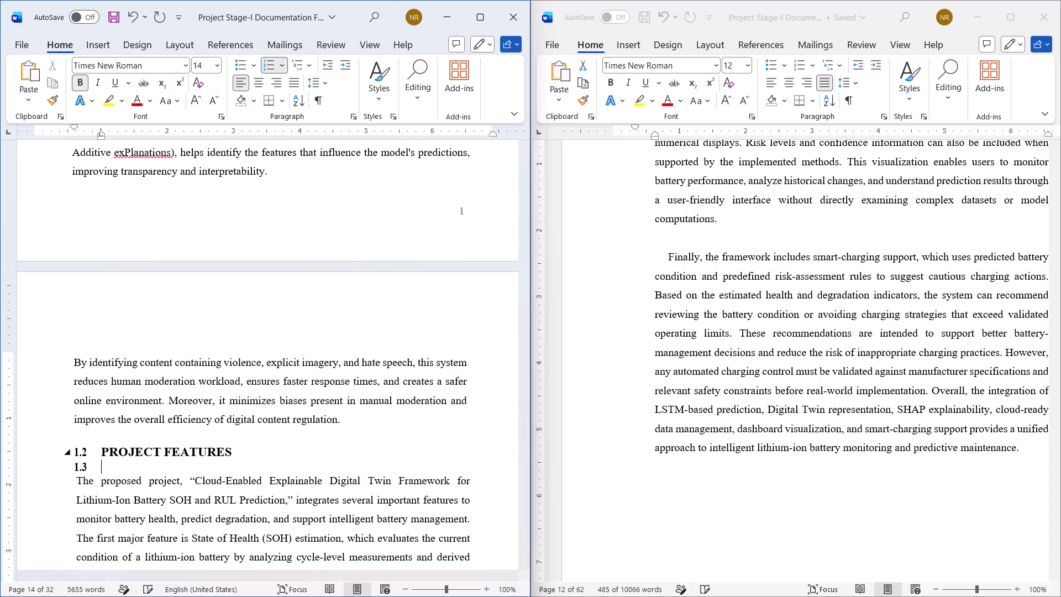
key("BackSpace")
Remove the leading spaces before "Another important feature" in the template's section 1.2.
scroll(192, 482, "down", 2)
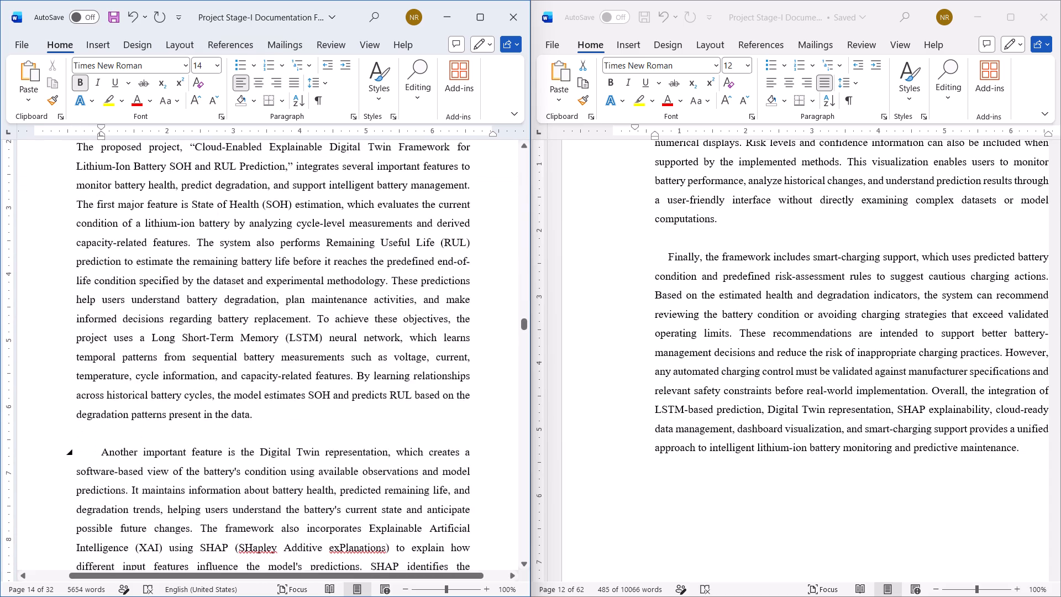
left_click(102, 448)
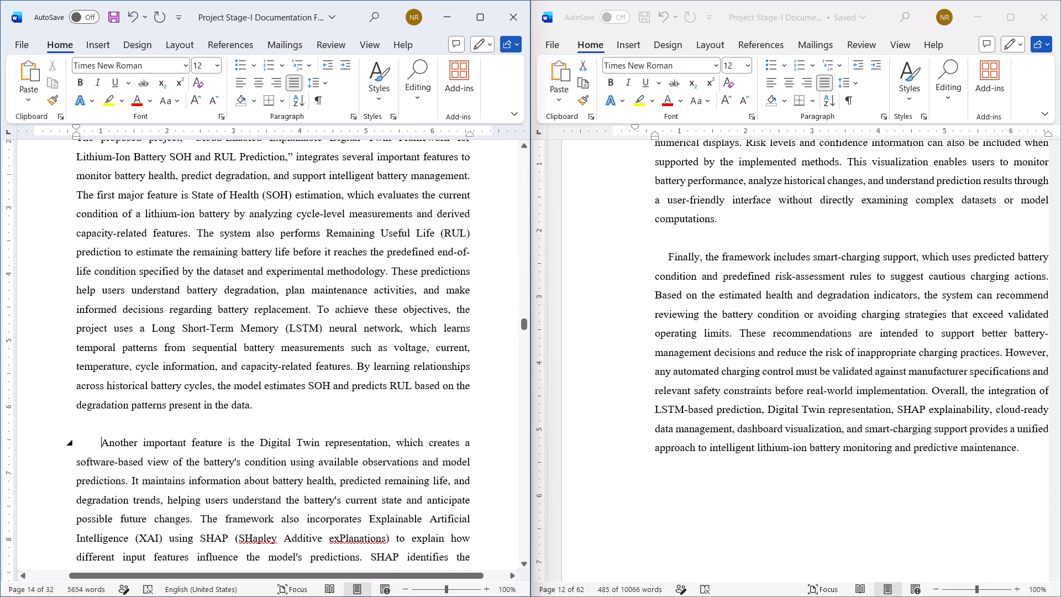
key("shift+Left")
key("shift+Left")
key("shift+Left")
key("shift+Left")
key("shift+Left")
key("shift+Left")
key("shift+Left")
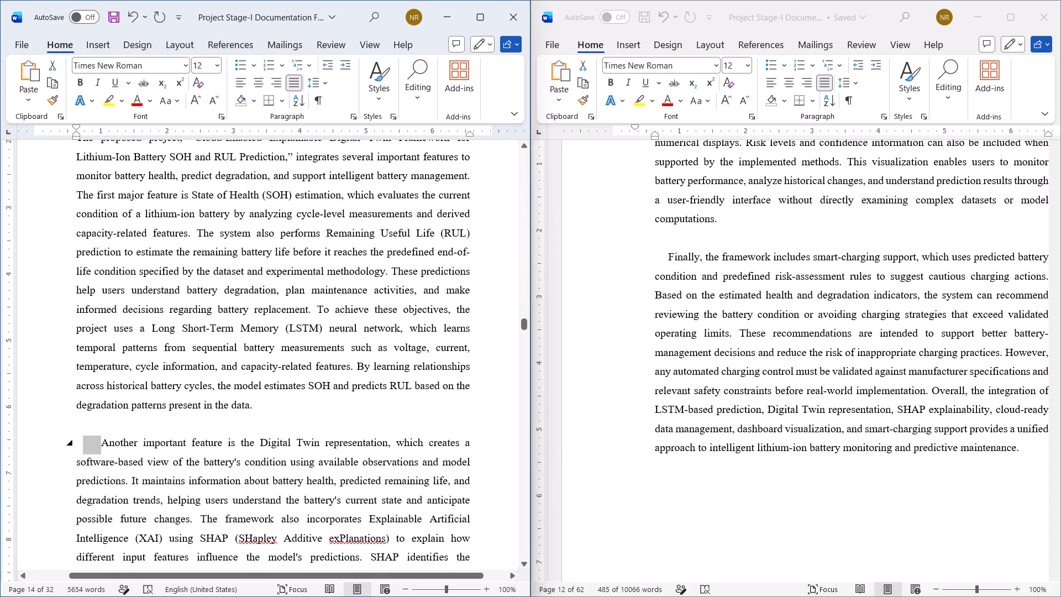
key("shift+Left")
key("shift+Left")
key("BackSpace")
Remove the leading spaces before "The project also supports" in the template's section 1.2.
scroll(102, 448, "down", 3)
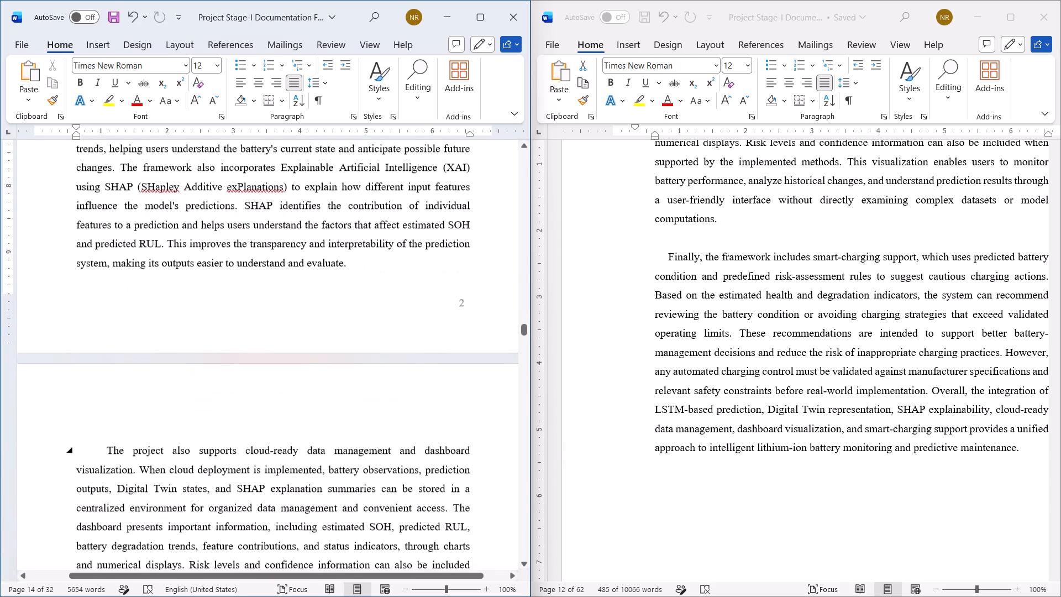
left_click(108, 449)
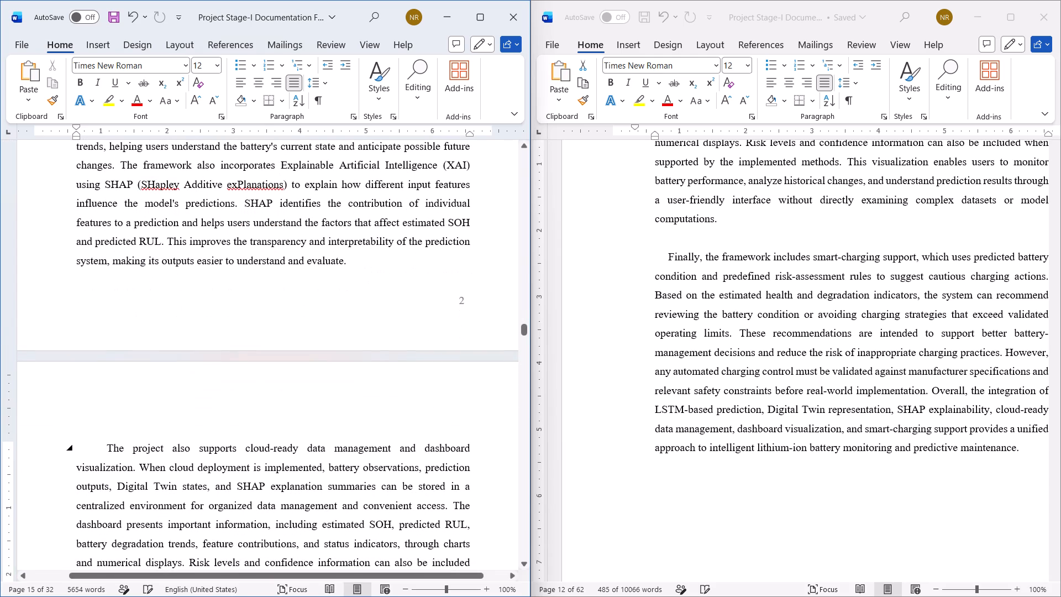
key("shift+Left")
key("shift+Left")
key("shift+Left")
key("shift+Left")
key("shift+Left")
key("shift+Left")
key("shift+Left")
key("shift+Left")
key("shift+Left")
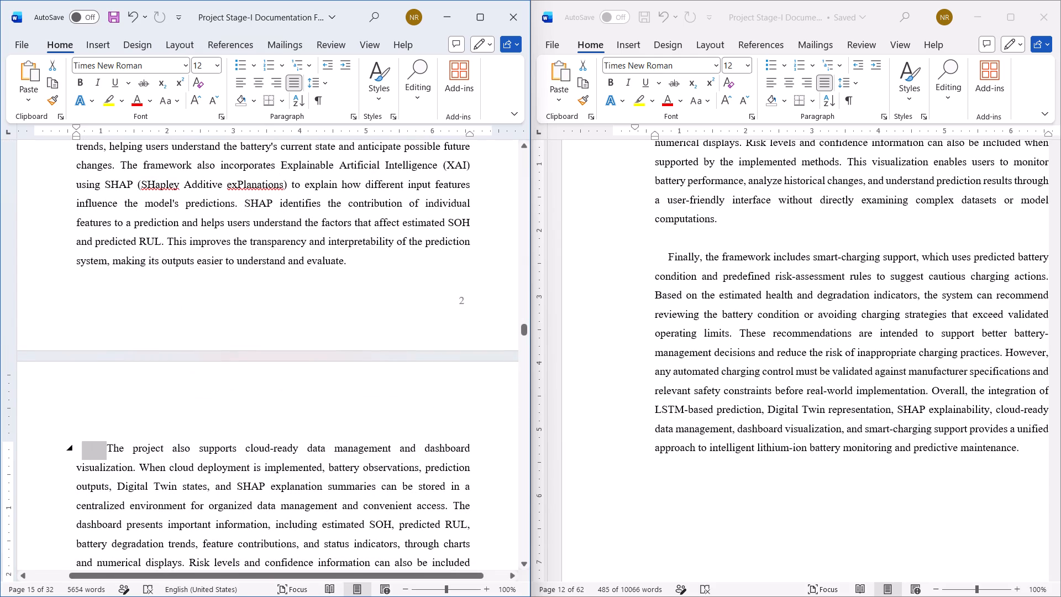
key("shift+Left")
key("shift+Left")
key("shift+Left")
key("shift+Right")
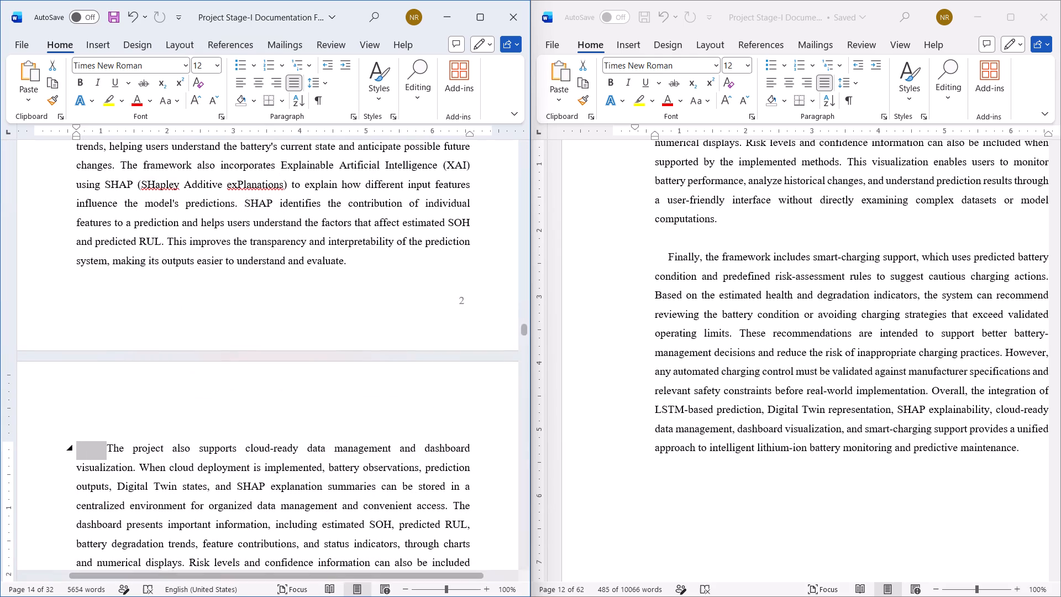
key("BackSpace")
Remove the leading spaces before "Finally, the framework includes" in the template's section 1.2.
scroll(108, 449, "down", 2)
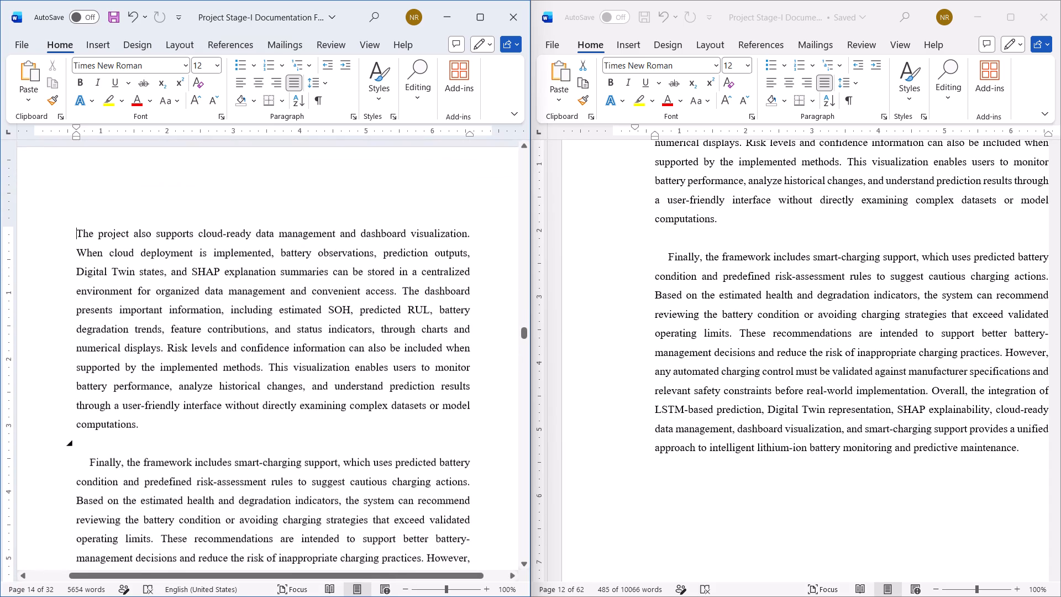
left_click(91, 464)
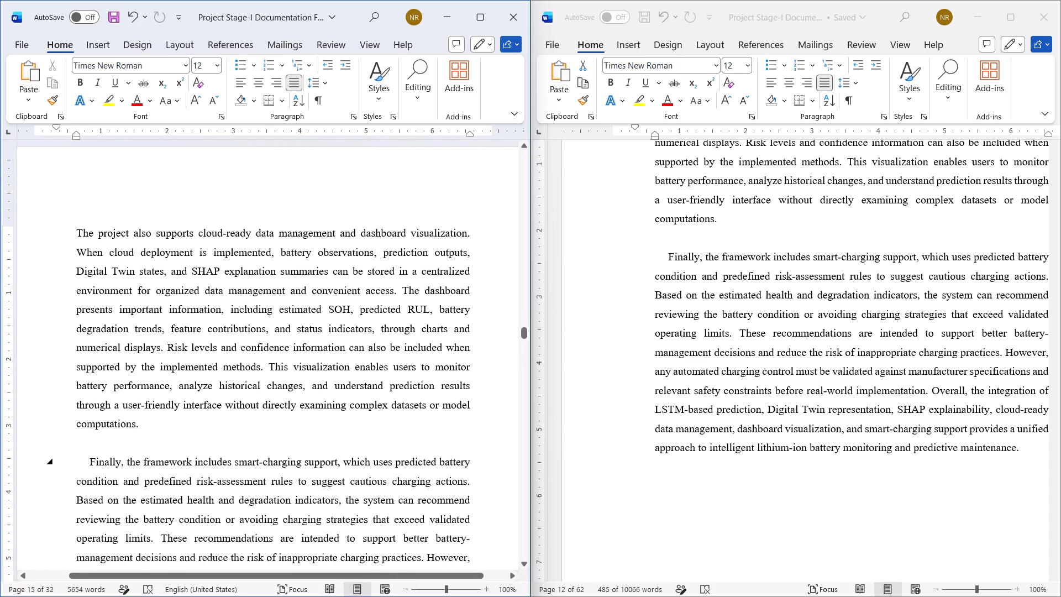
key("Left")
key("Right")
key("shift+Left")
key("shift+Left")
key("shift+Left")
key("shift+Left")
key("shift+Left")
key("shift+Left")
key("shift+Left")
key("shift+Left")
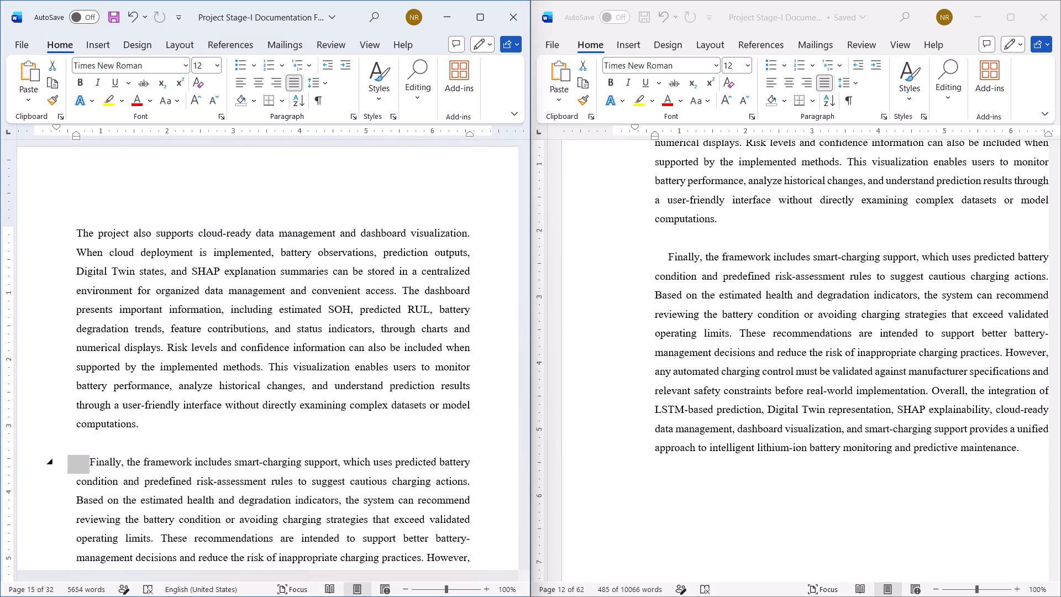
key("shift+Left")
key("shift+Left")
key("shift+Left")
key("shift+Left")
key("shift+Left")
key("shift+Right")
key("BackSpace")
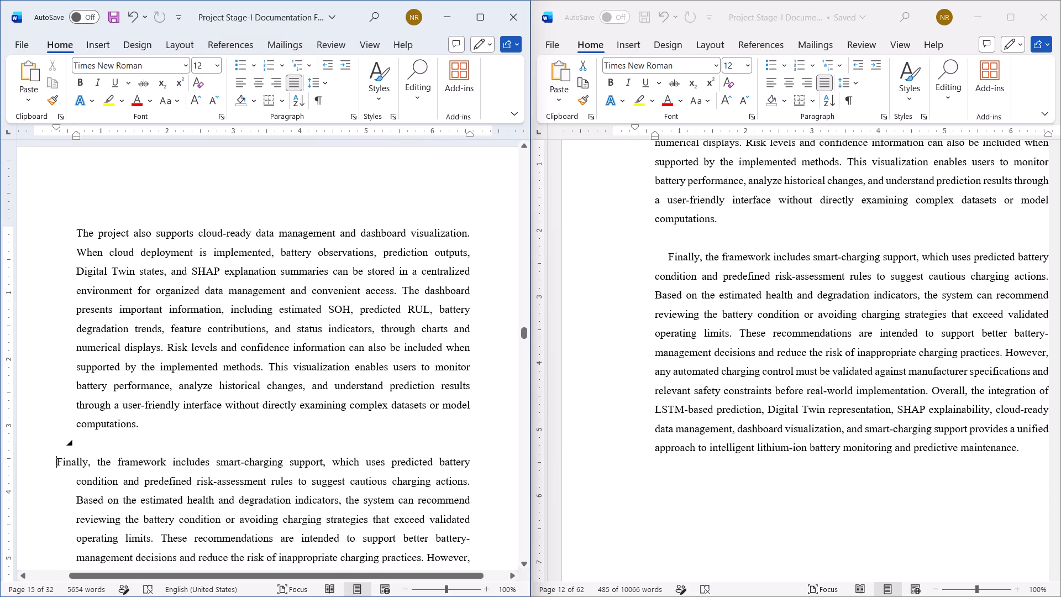
Copy all body text of the existing report's 2. LITERATURE REVIEW, from "Research on battery health estimation" through "validation, and safe deployment.".
scroll(155, 474, "down", 1)
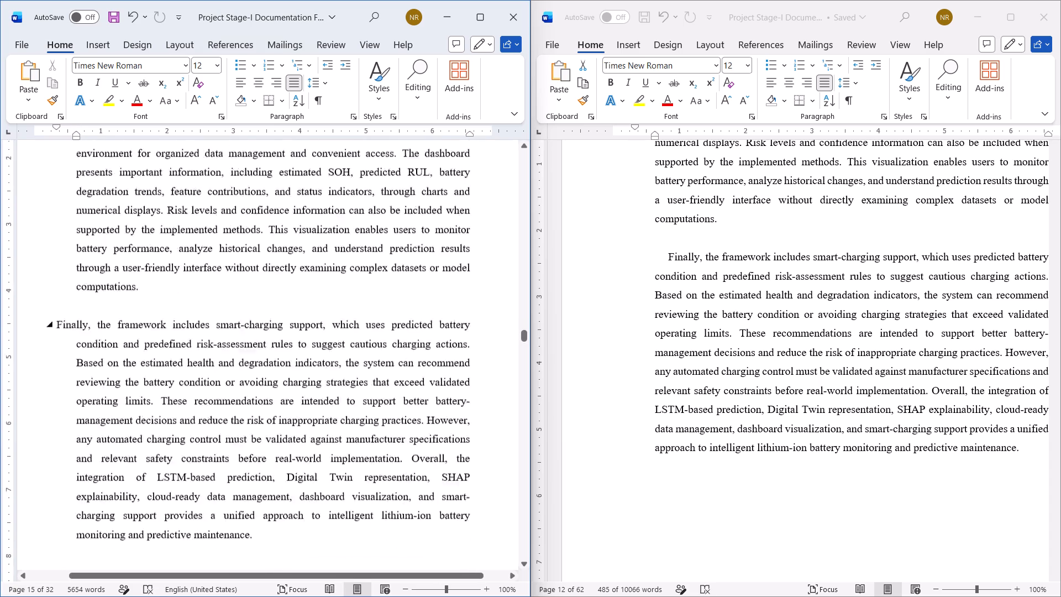
scroll(155, 474, "down", 5)
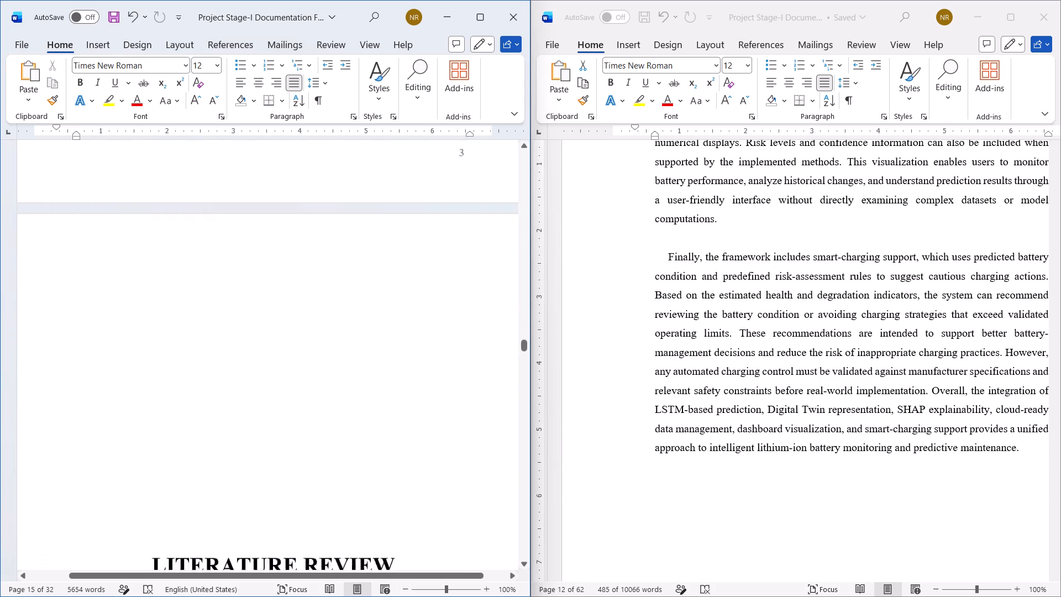
scroll(155, 474, "down", 2)
scroll(739, 417, "down", 2)
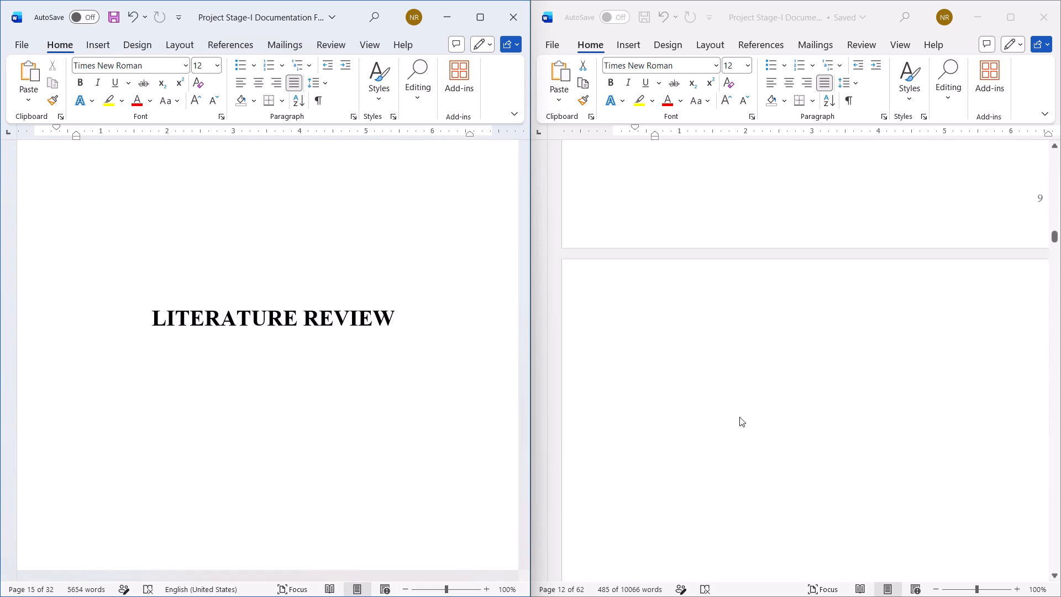
scroll(739, 417, "down", 6)
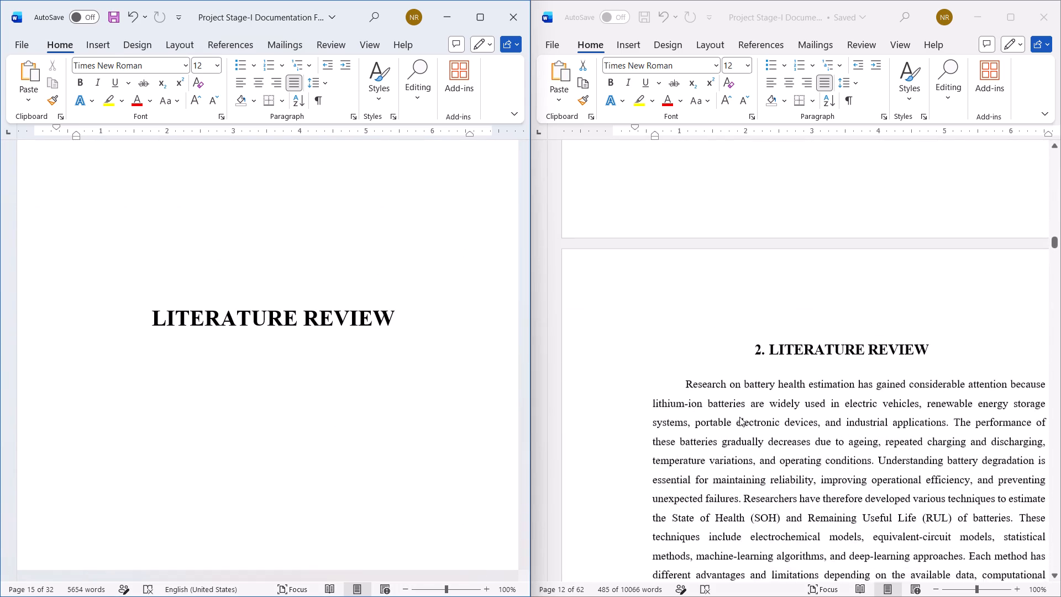
scroll(739, 417, "down", 2)
scroll(365, 361, "down", 2)
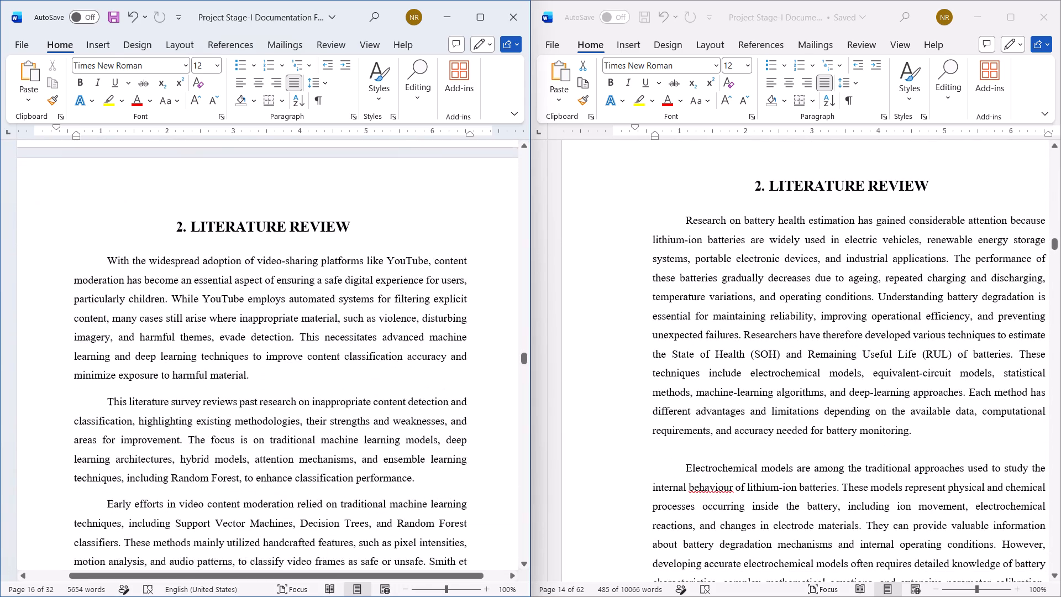
scroll(365, 361, "down", 2)
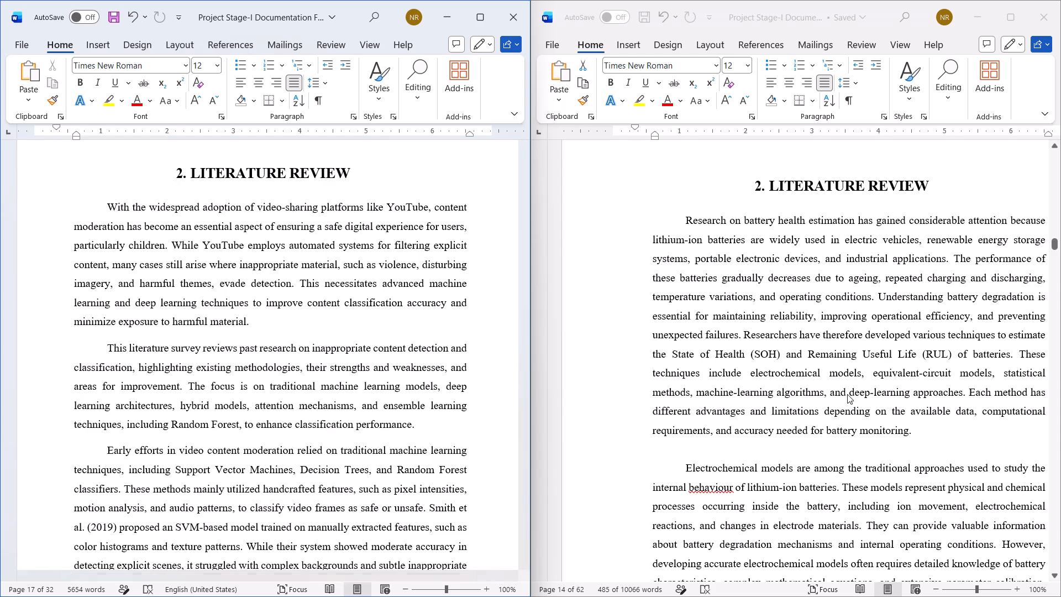
left_click(688, 219)
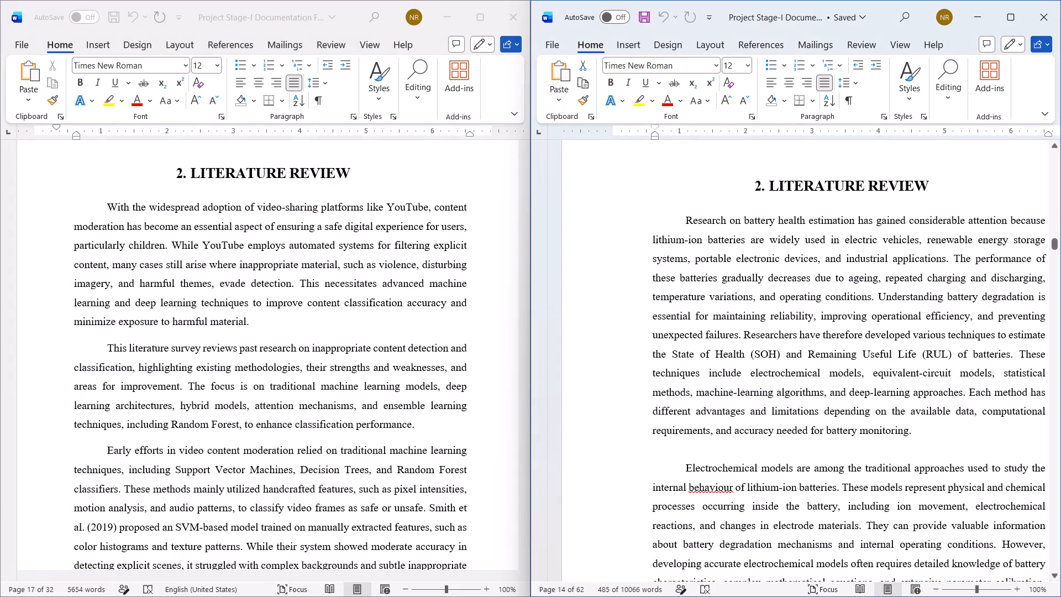
left_click(685, 219)
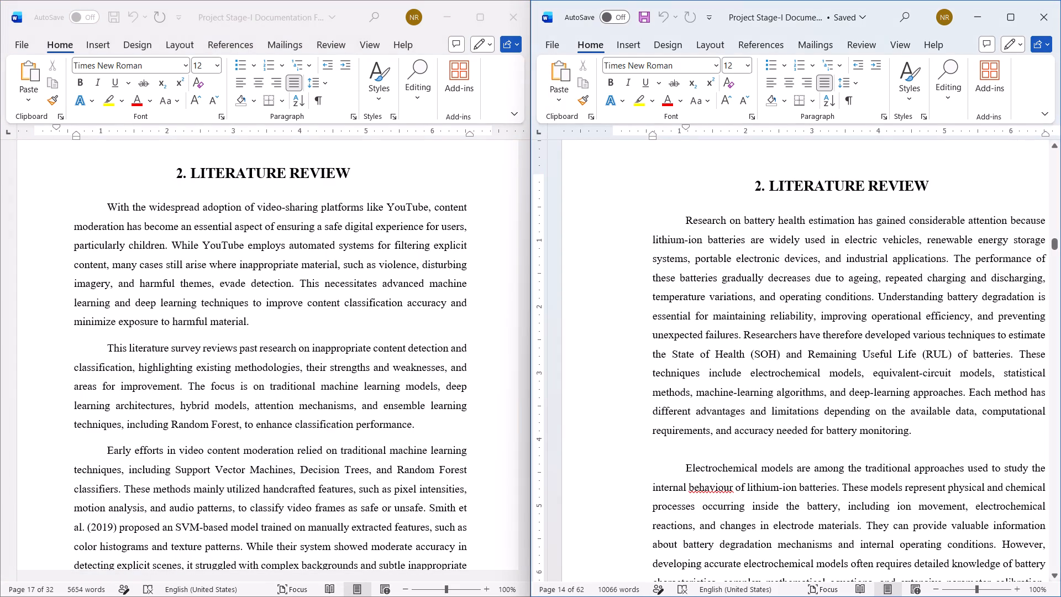
left_click_drag(685, 221, 882, 473)
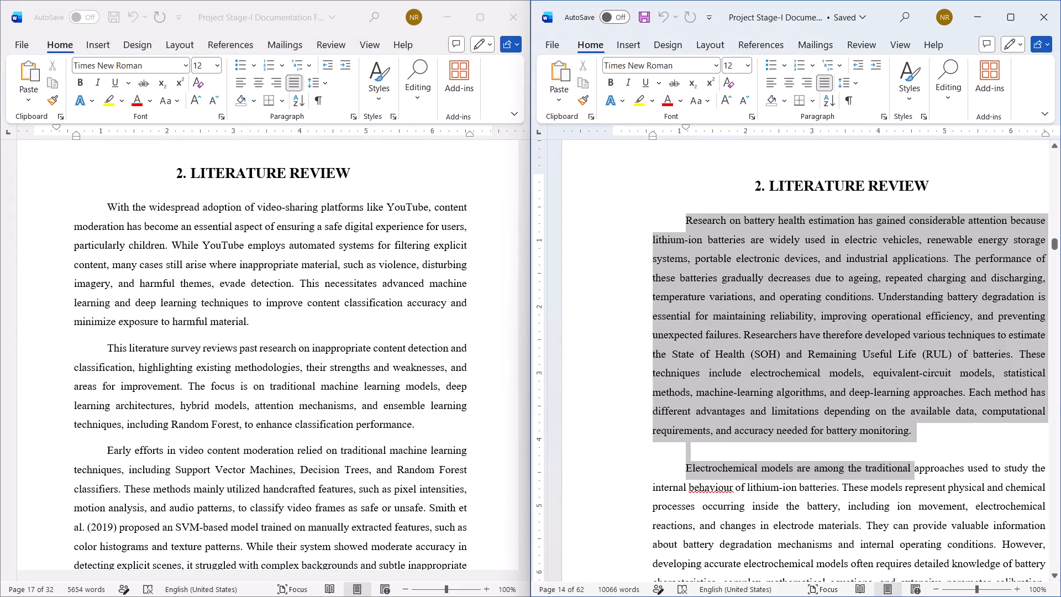
left_click_drag(882, 473, 886, 596)
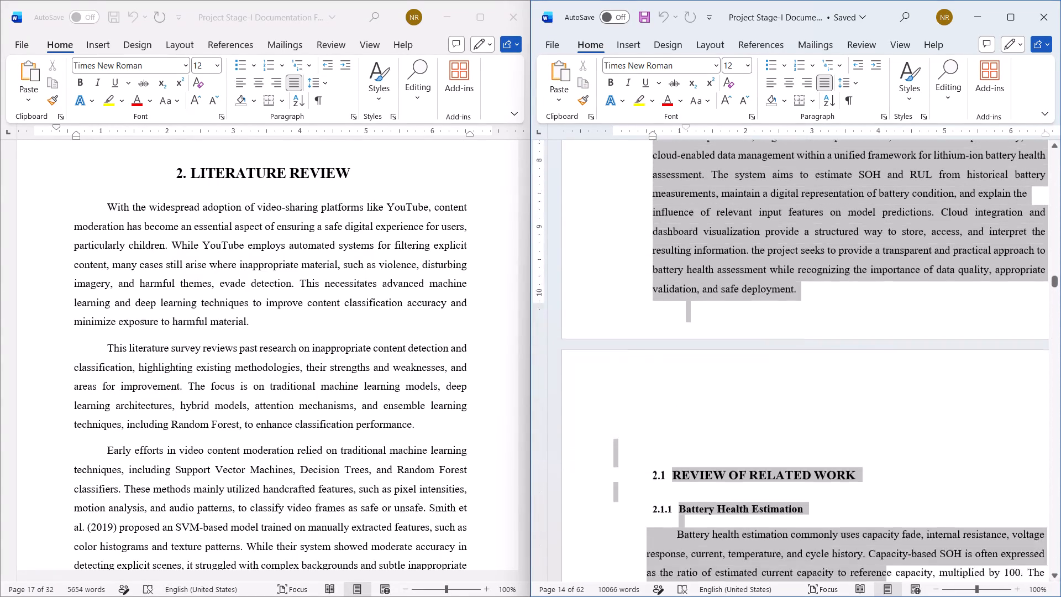
left_click_drag(886, 596, 817, 501)
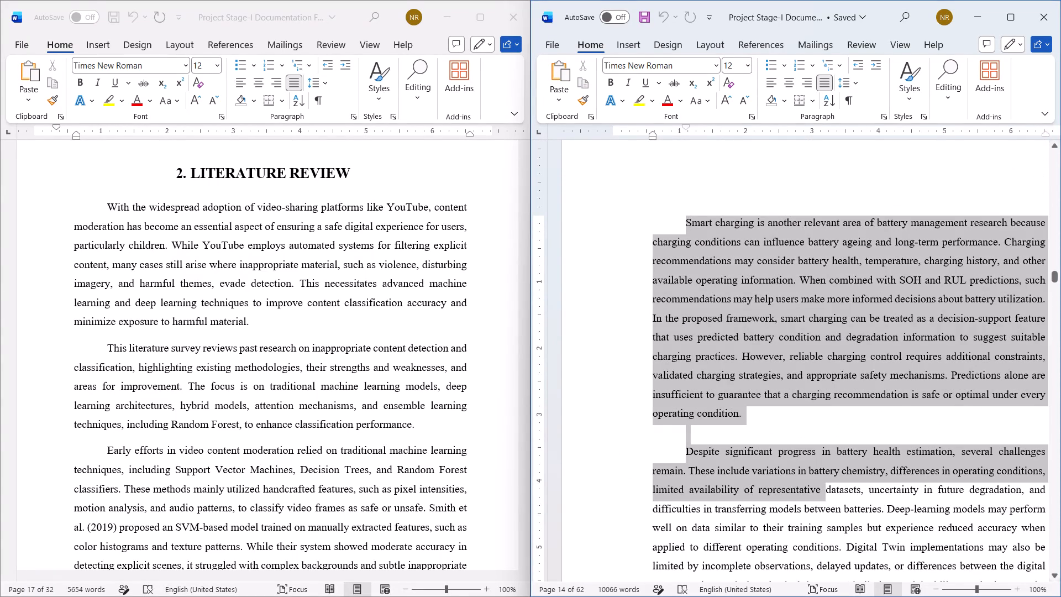
left_click_drag(817, 501, 818, 596)
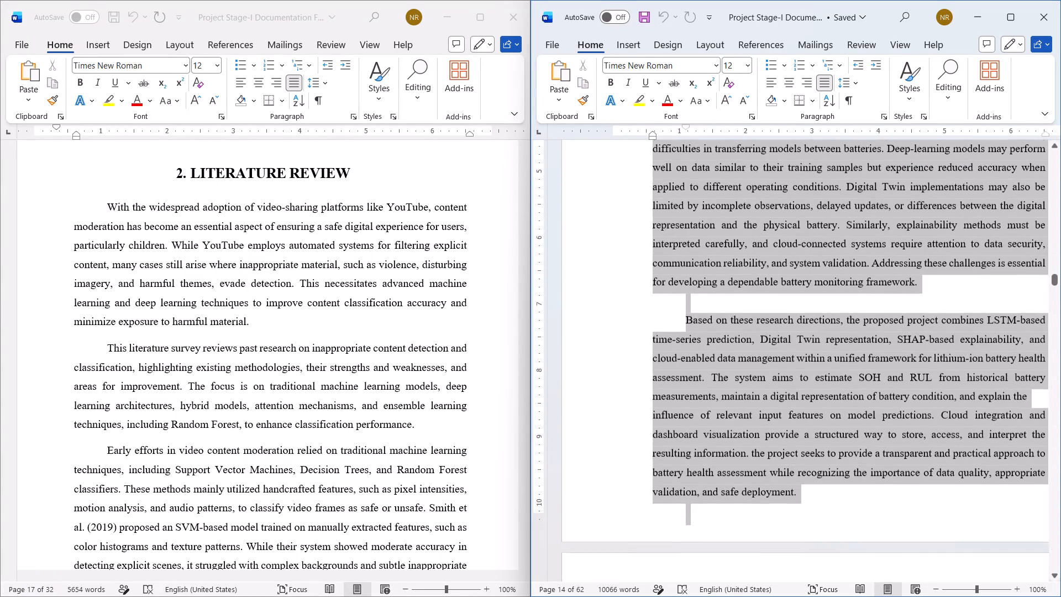
left_click_drag(818, 596, 816, 392)
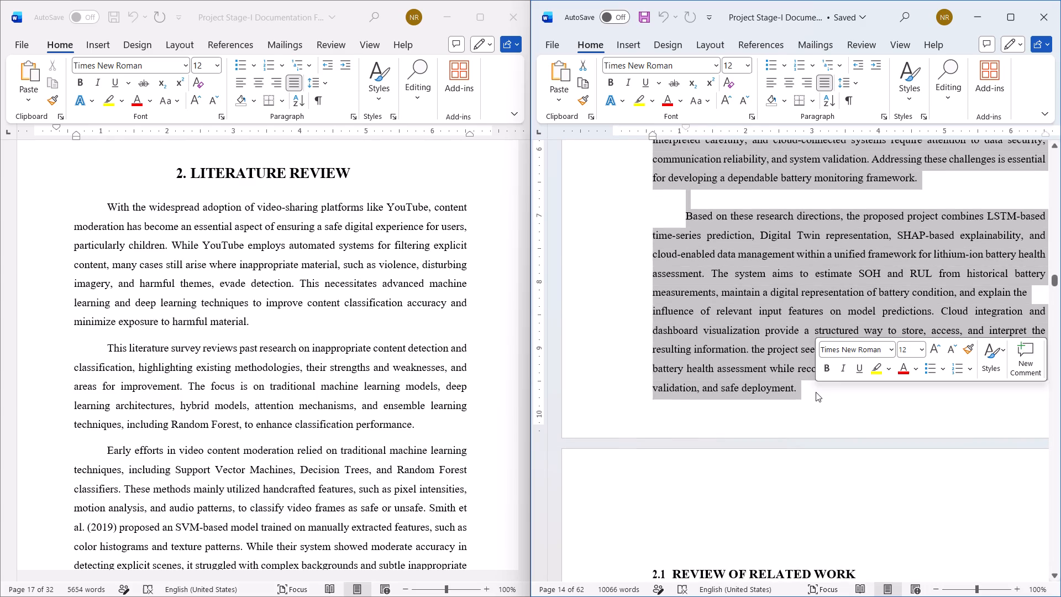
key("ctrl+c")
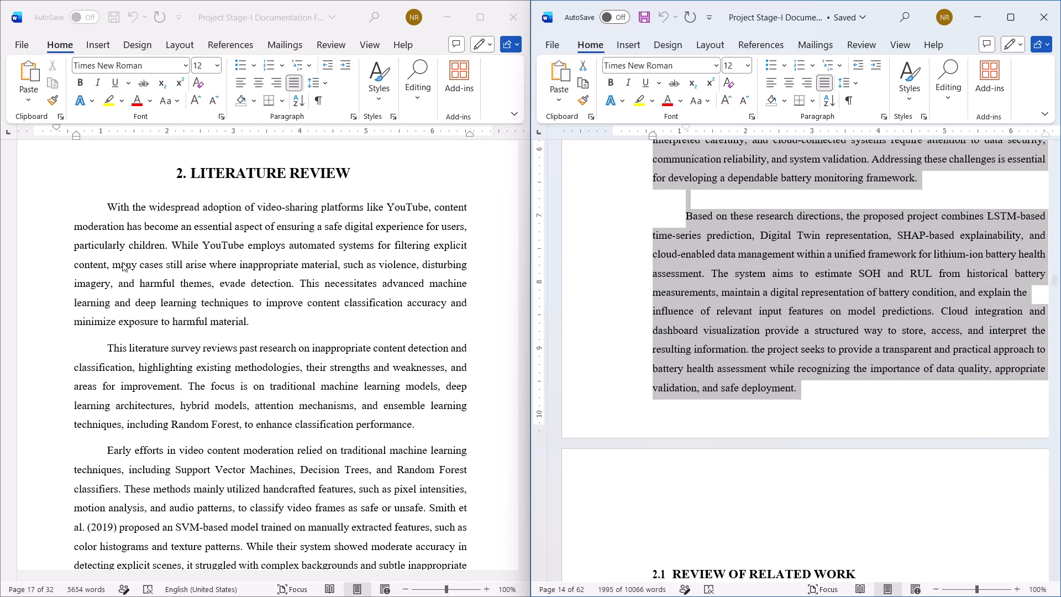
Replace the template's 2. LITERATURE REVIEW body text, from "With the widespread adoption" up to heading 2.1, with the copied battery literature review.
left_click(122, 262)
left_click_drag(107, 203, 208, 314)
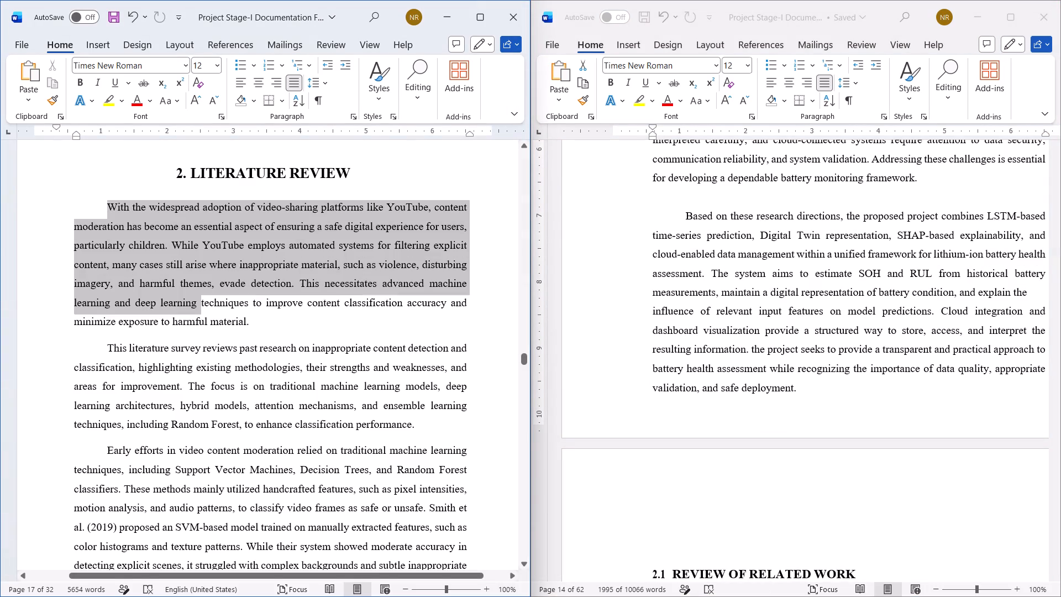
left_click_drag(208, 314, 266, 596)
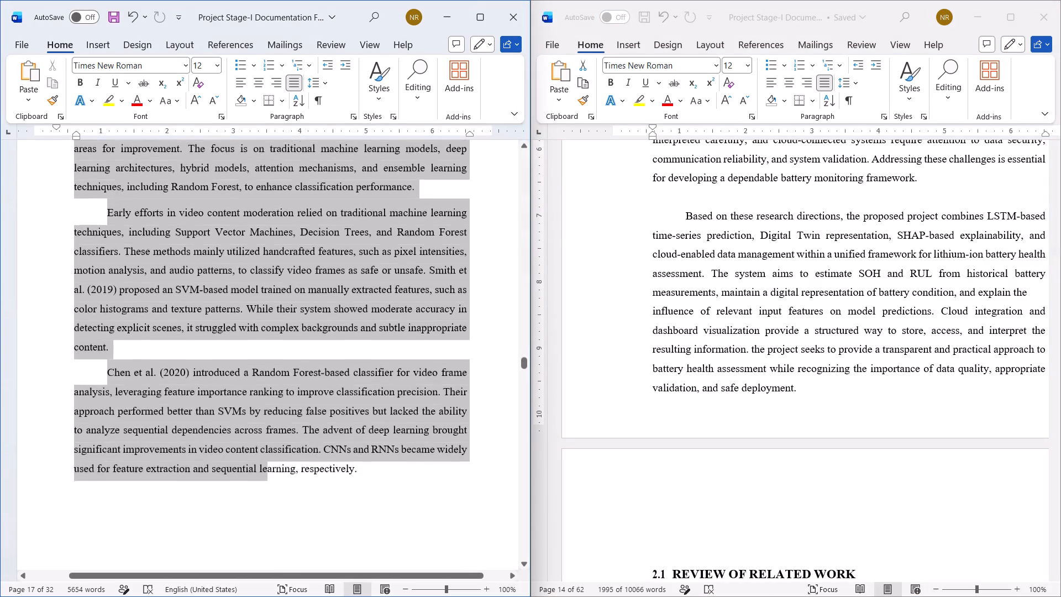
left_click_drag(266, 596, 358, 543)
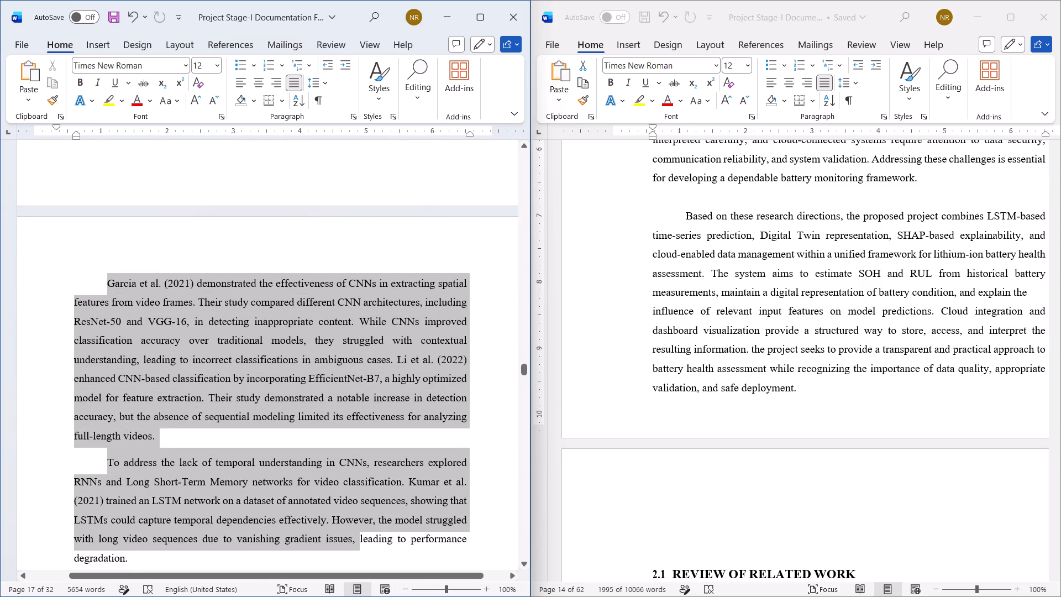
left_click_drag(358, 543, 358, 594)
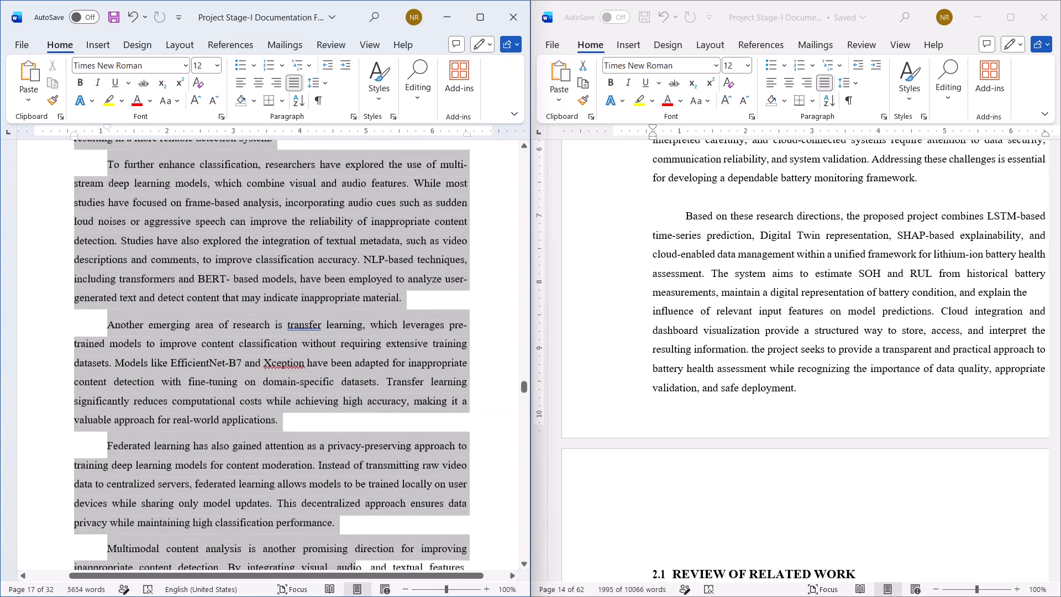
left_click_drag(358, 594, 398, 575)
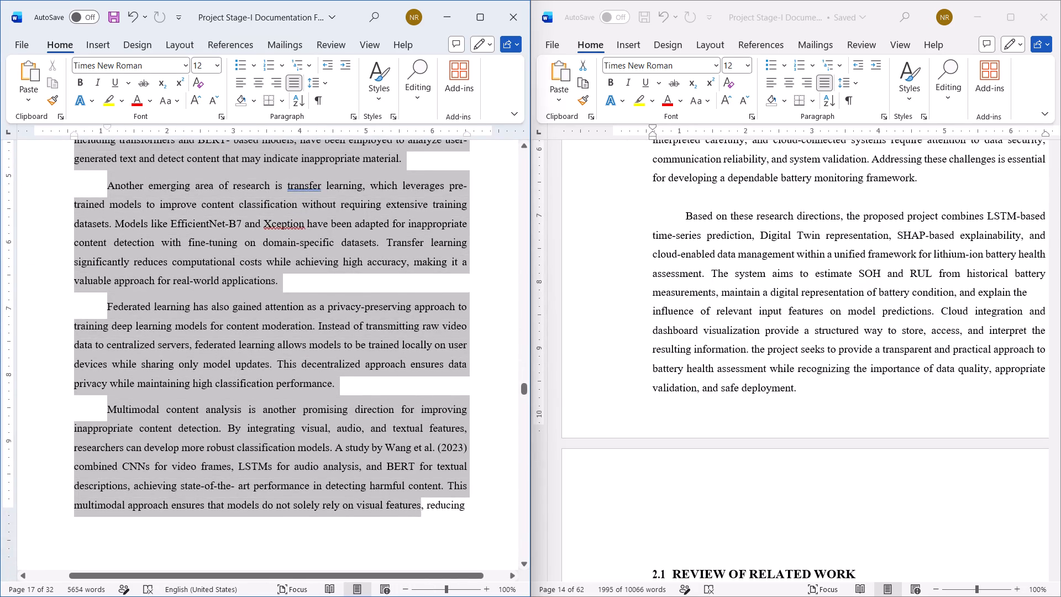
left_click_drag(398, 575, 396, 578)
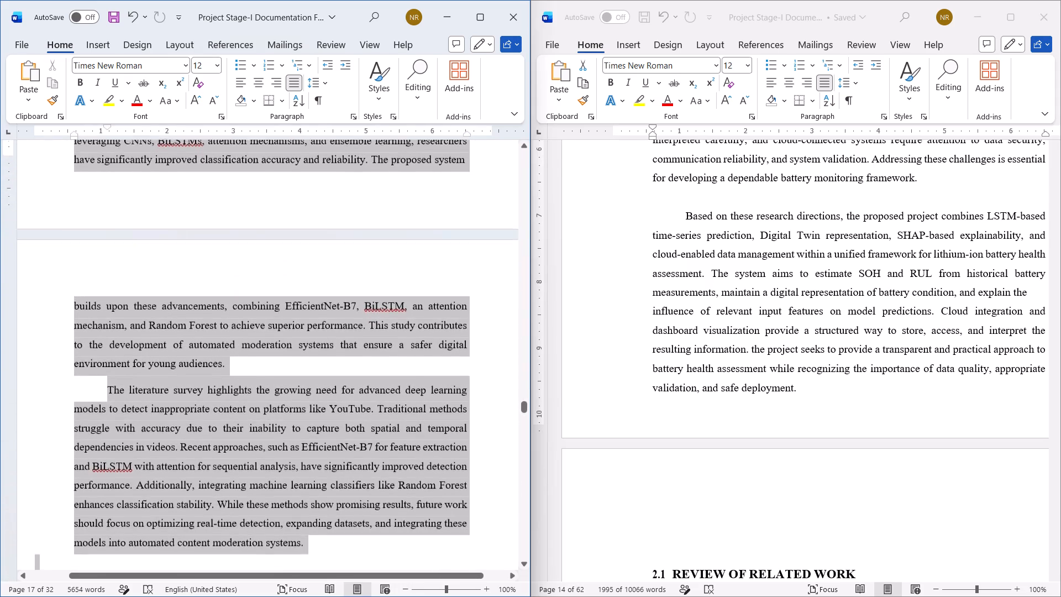
left_click_drag(396, 578, 355, 406)
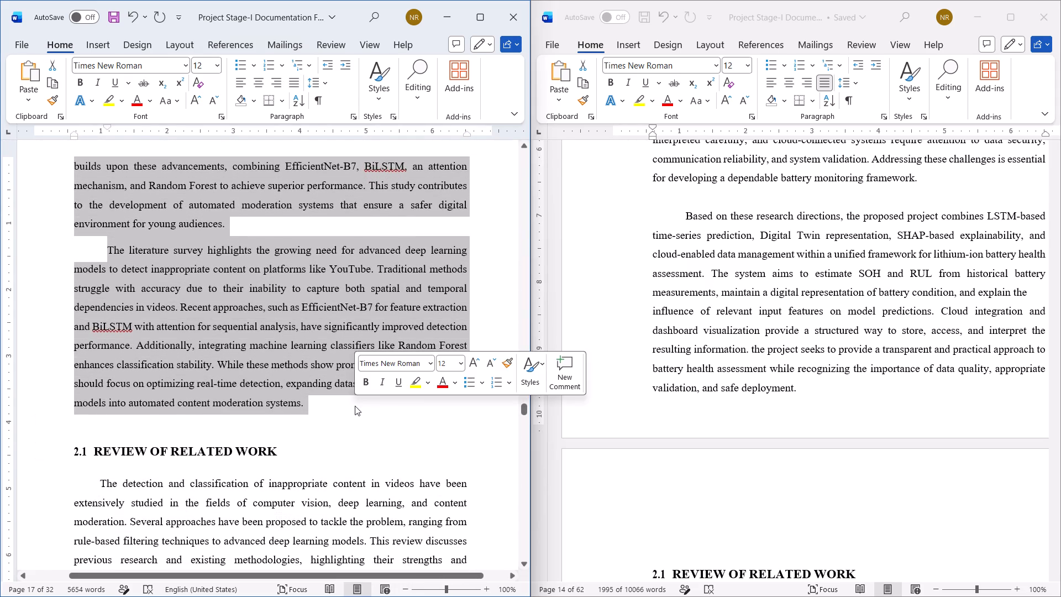
key("ctrl+v")
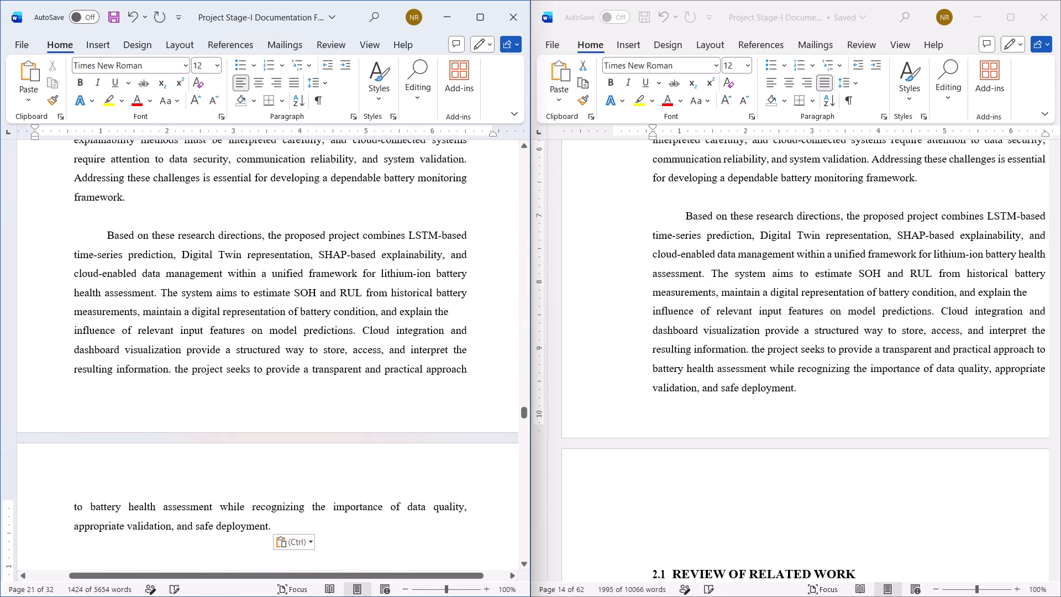
Check the paragraph spacing and indents of the pasted Literature Review text, down to the template's sections 2.1 and 2.1.1.
scroll(266, 425, "down", 2)
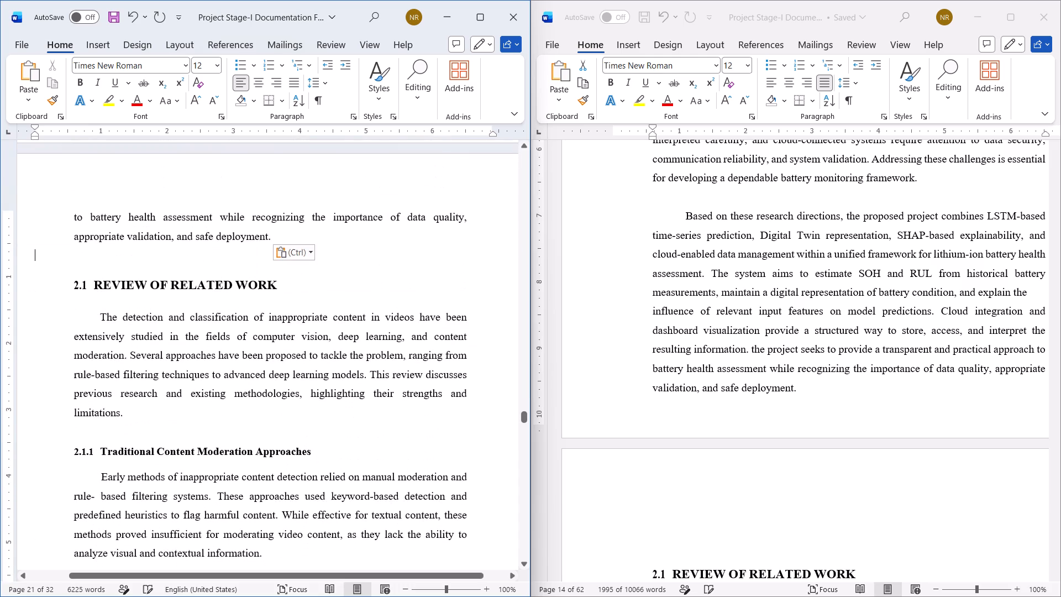
scroll(266, 425, "up", 3)
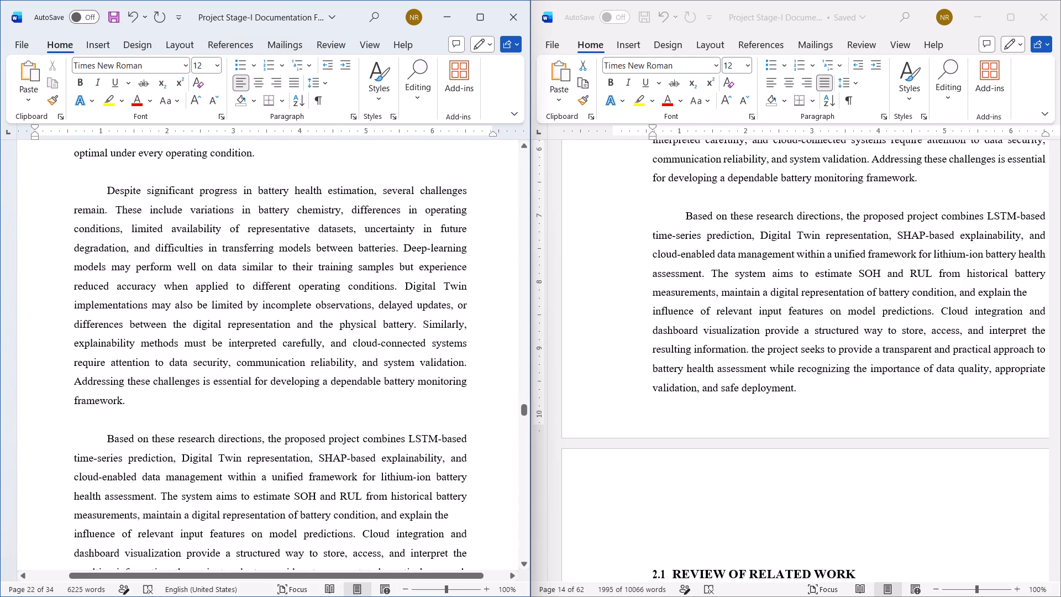
left_click(112, 442)
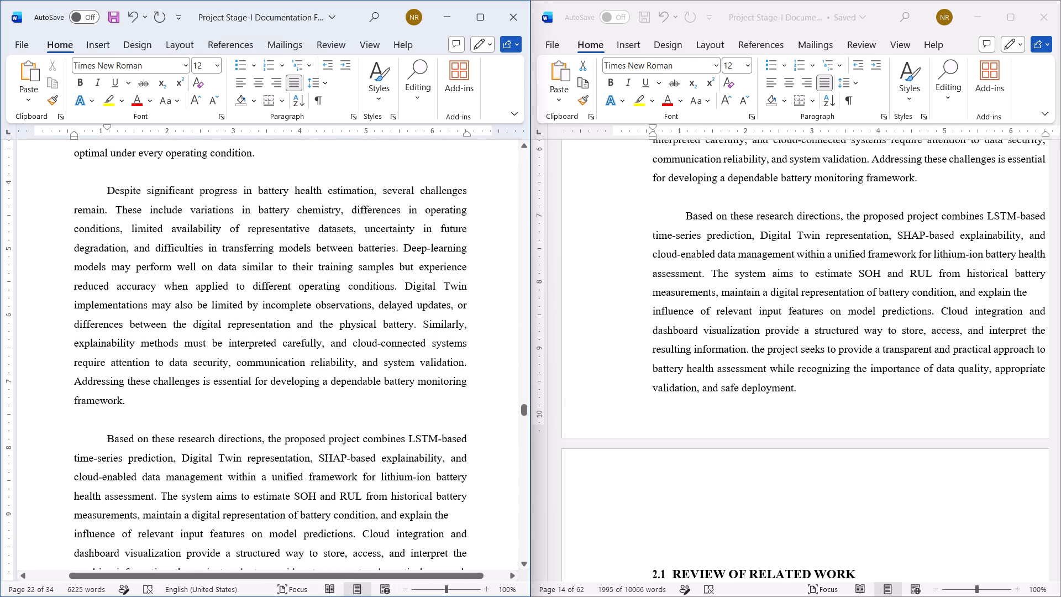
left_click(106, 442)
scroll(106, 442, "up", 4)
scroll(106, 442, "down", 4)
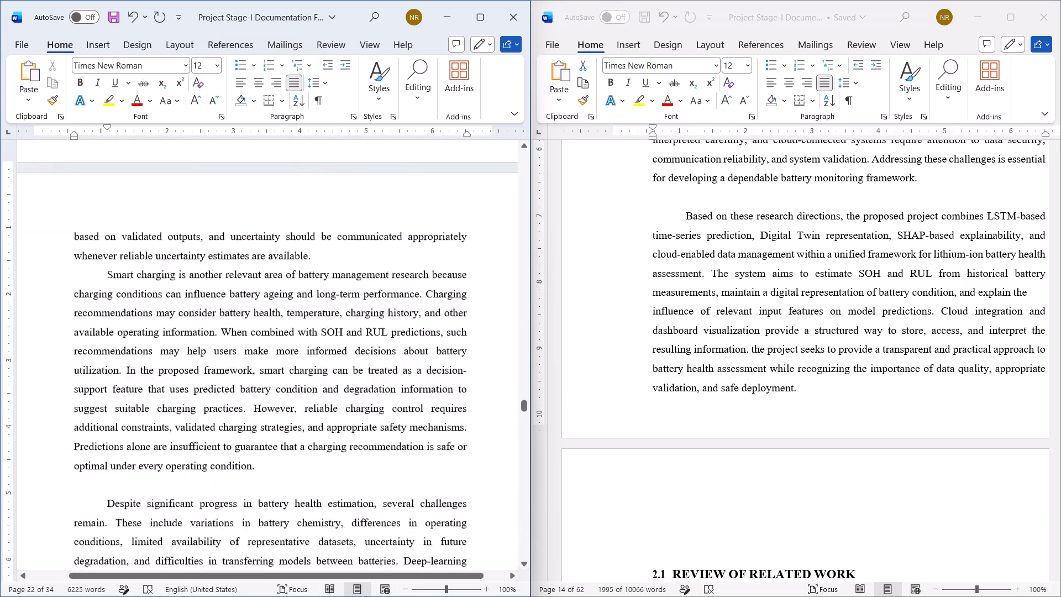
scroll(106, 442, "down", 3)
scroll(106, 442, "up", 2)
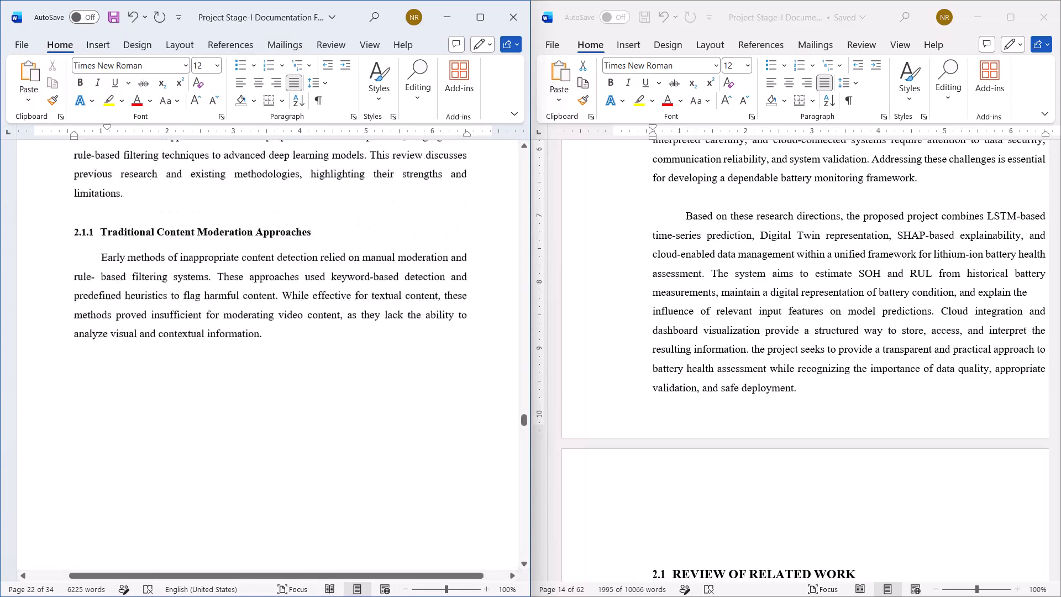
scroll(106, 442, "up", 1)
scroll(831, 490, "down", 1)
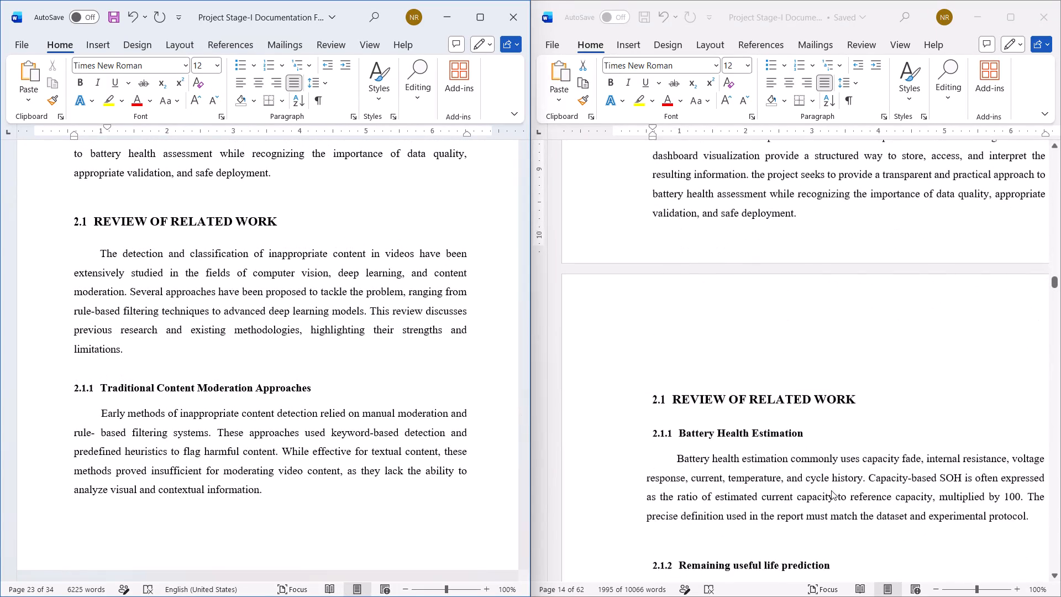
Delete the introductory paragraph and the blank lines between the template's 2.1 REVIEW OF RELATED WORK and 2.1.1 headings, matching the existing report.
scroll(831, 490, "down", 1)
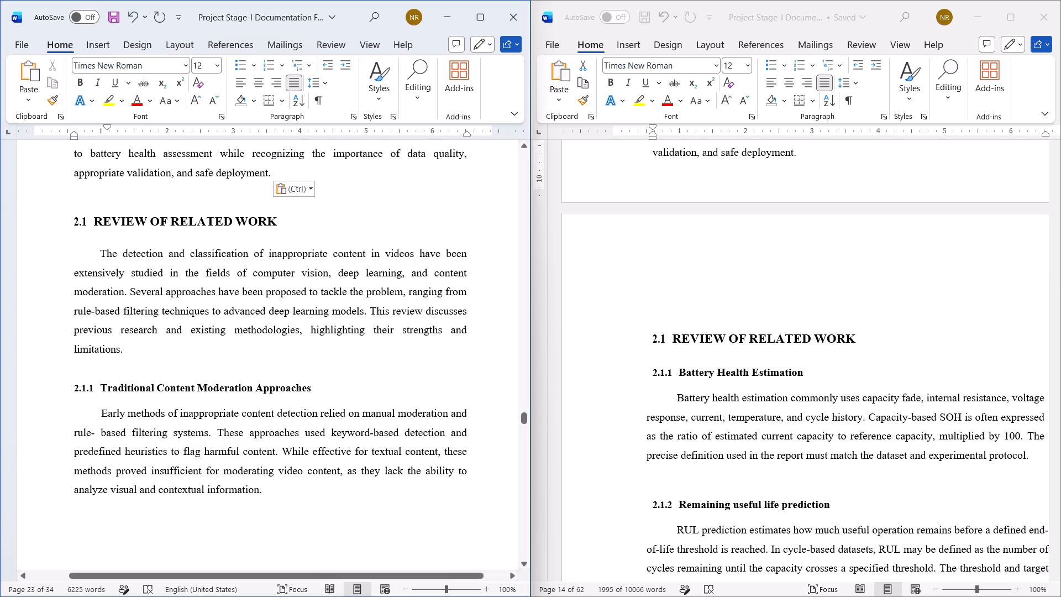
scroll(650, 416, "down", 1)
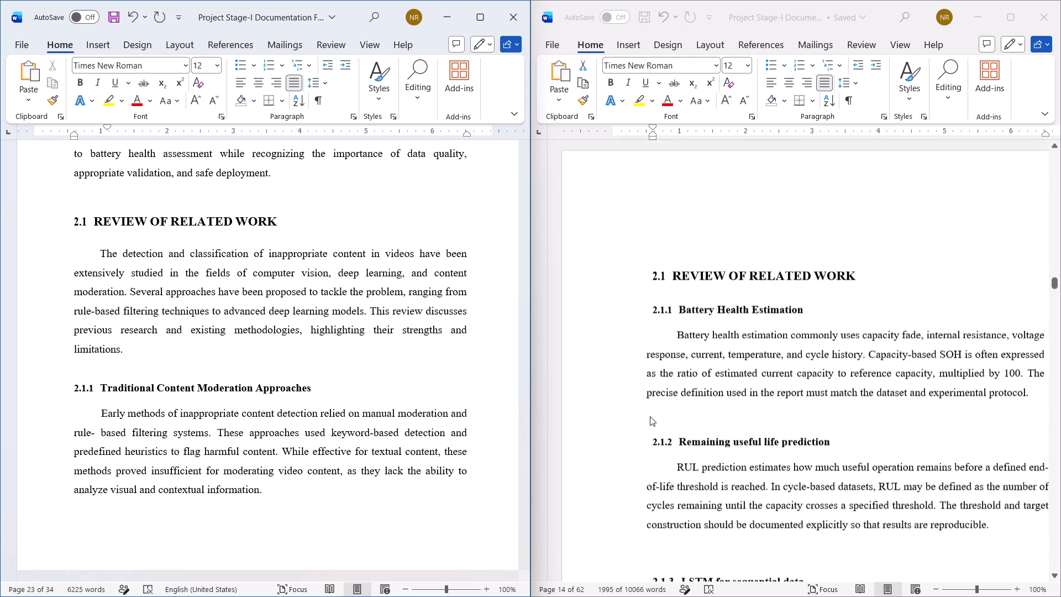
scroll(650, 416, "down", 1)
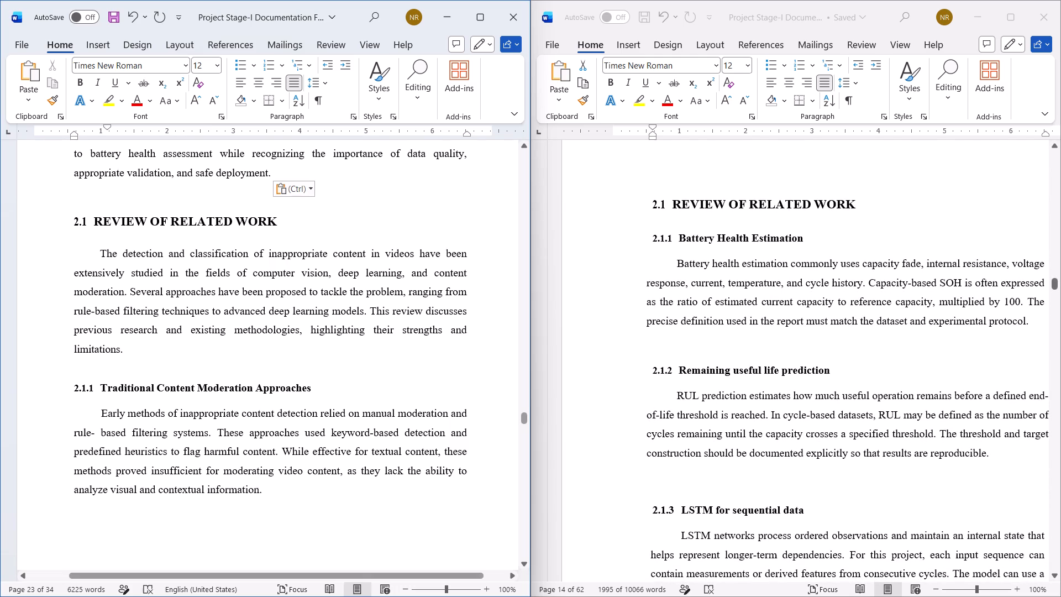
left_click_drag(132, 348, 109, 261)
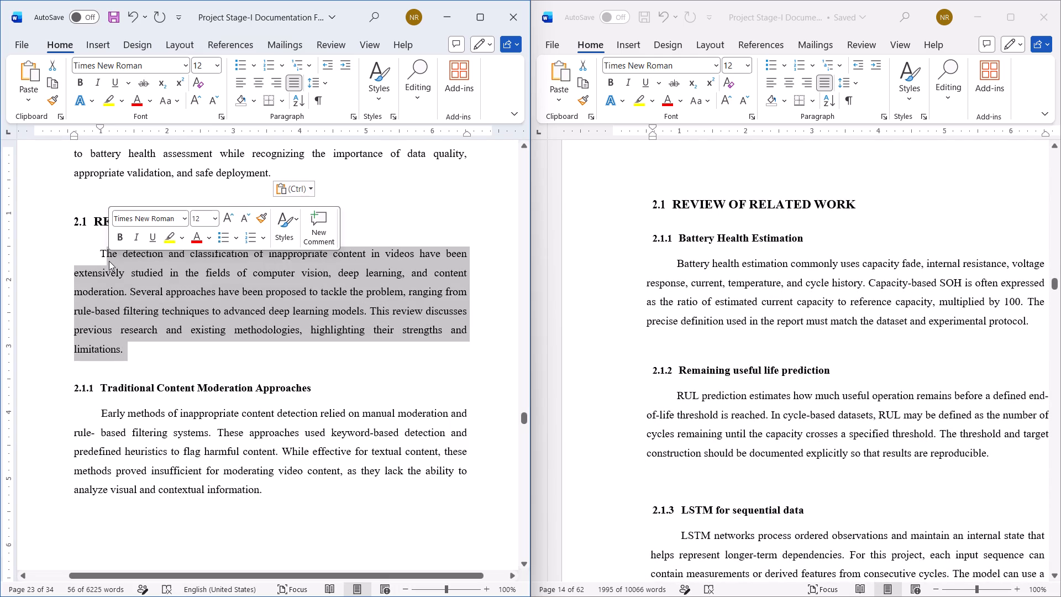
key("BackSpace")
key("BackSpace")
key("BackSpace")
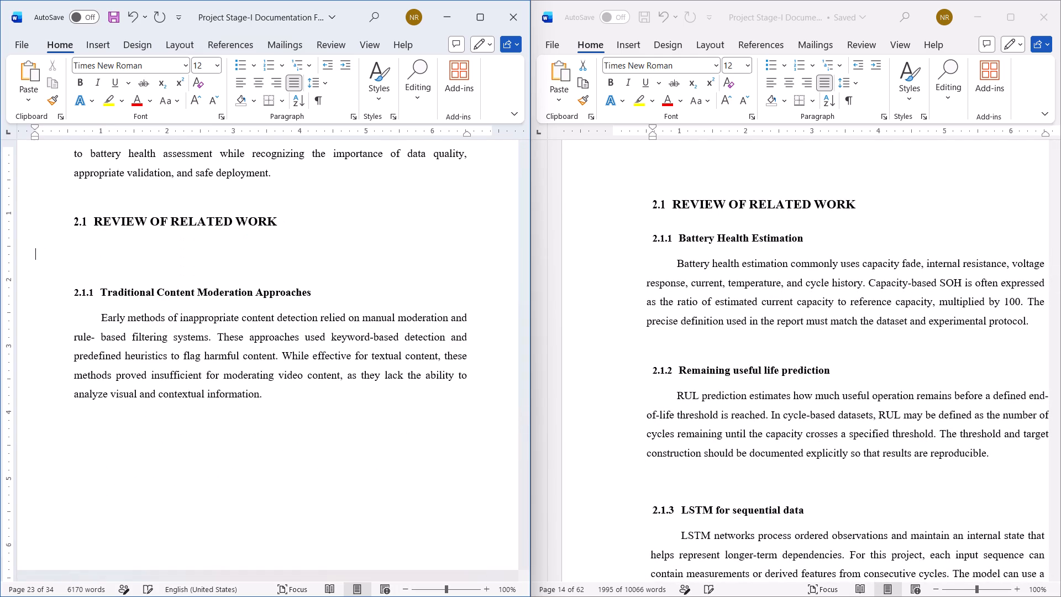
key("BackSpace")
key("BackSpace")
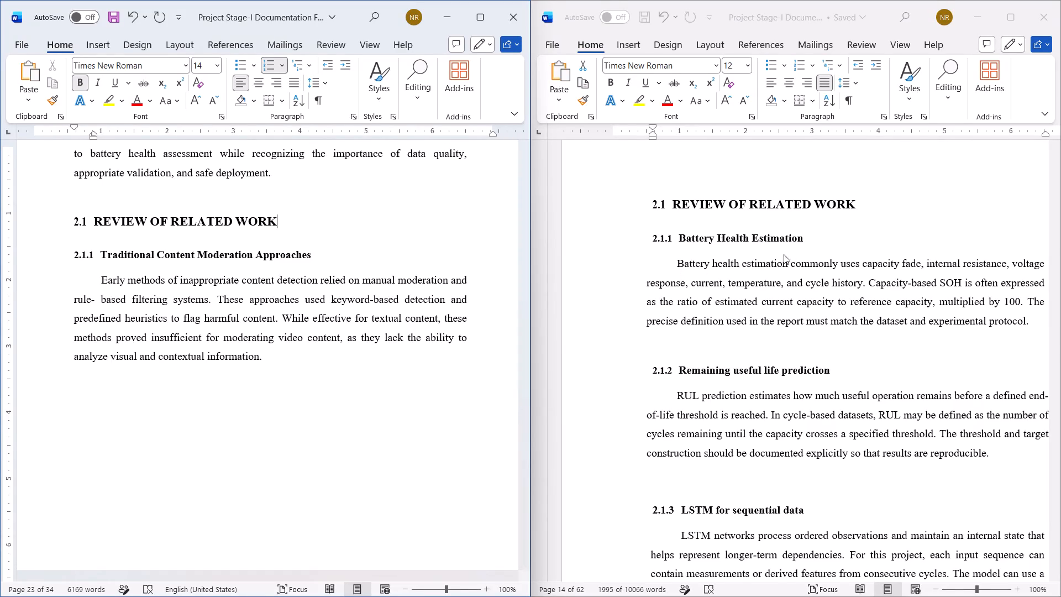
Replace the template's 2.1.1 heading text "Traditional Content Moderation Approaches" with "Battery Health Estimation" copied from the existing report.
left_click(807, 238)
left_click_drag(805, 238, 691, 238)
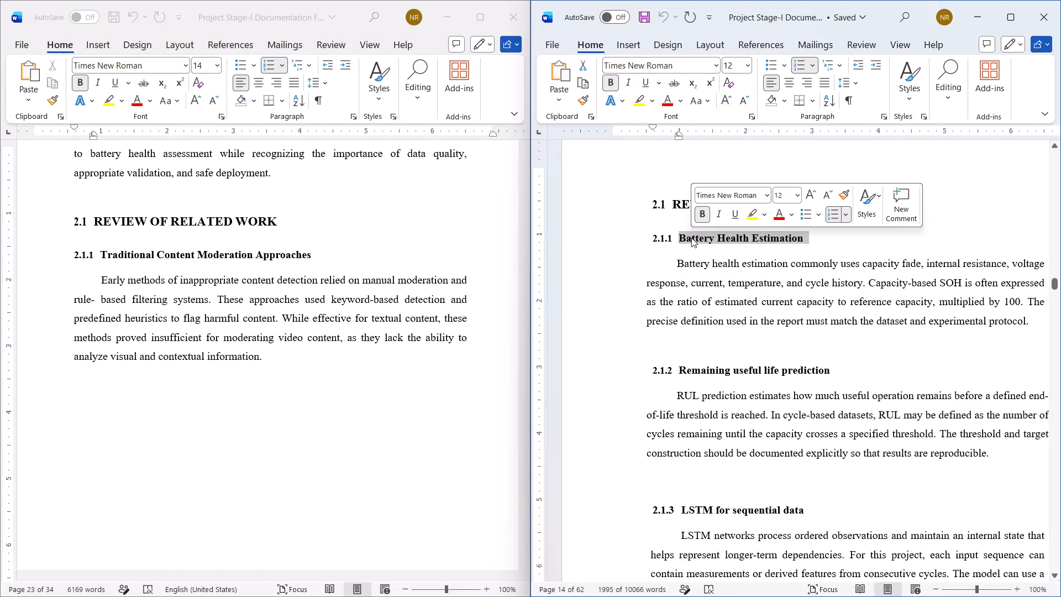
key("ctrl+c")
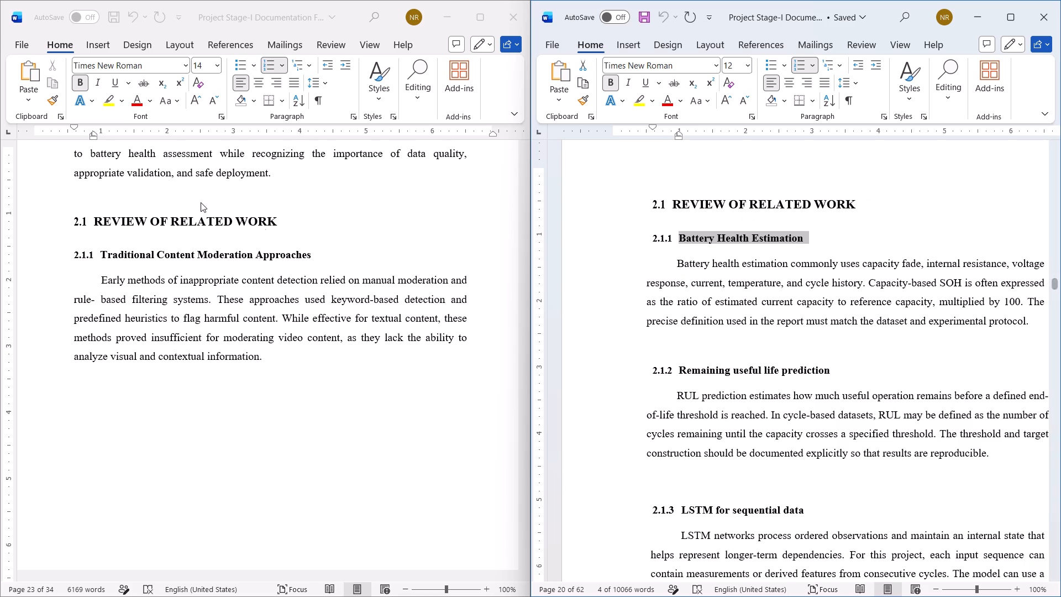
left_click(311, 254)
left_click_drag(311, 255, 282, 254)
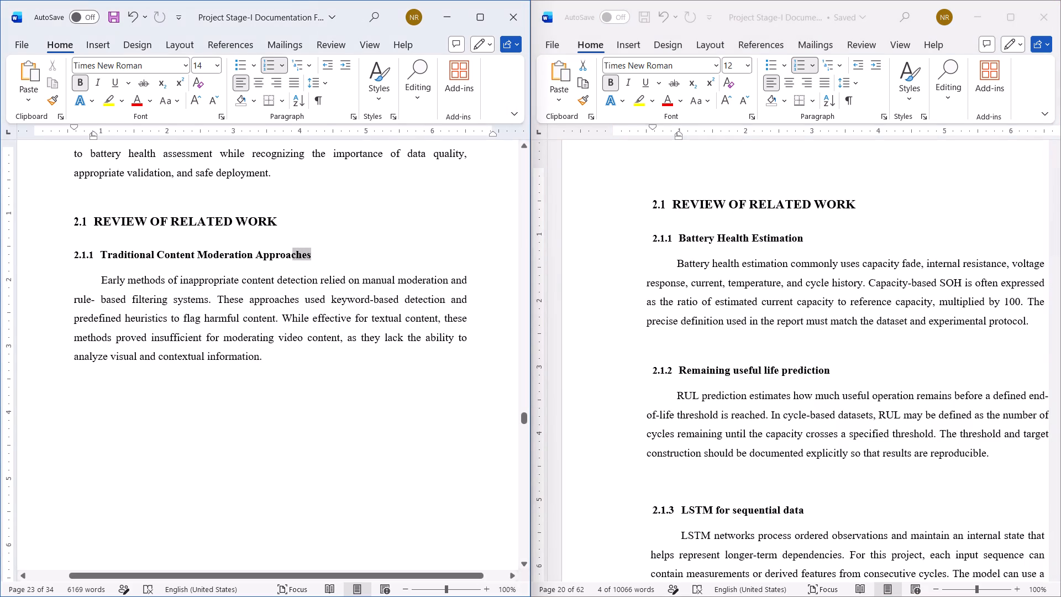
left_click_drag(282, 254, 96, 258)
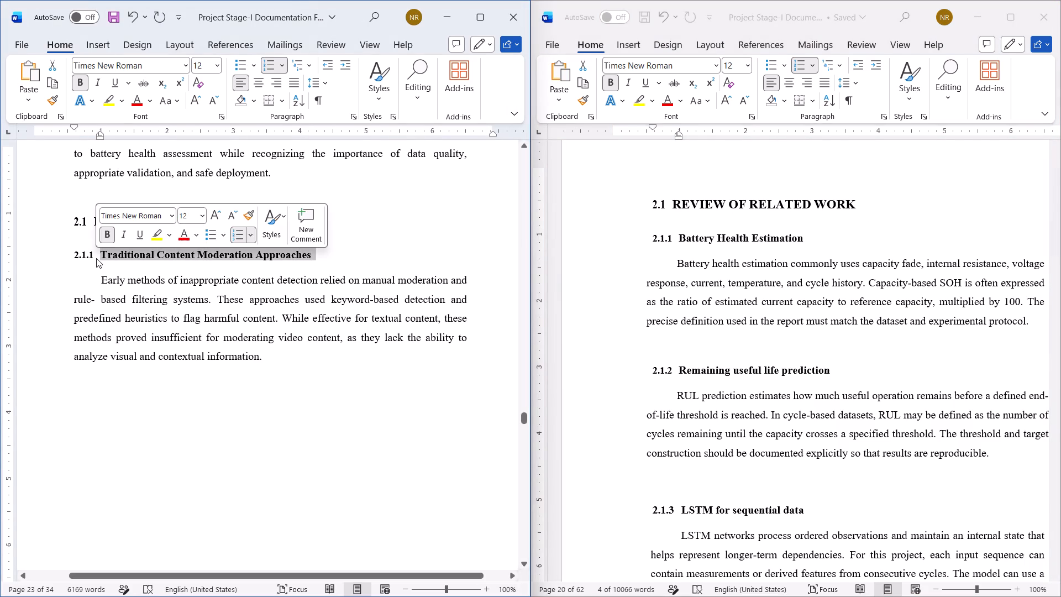
key("ctrl+v")
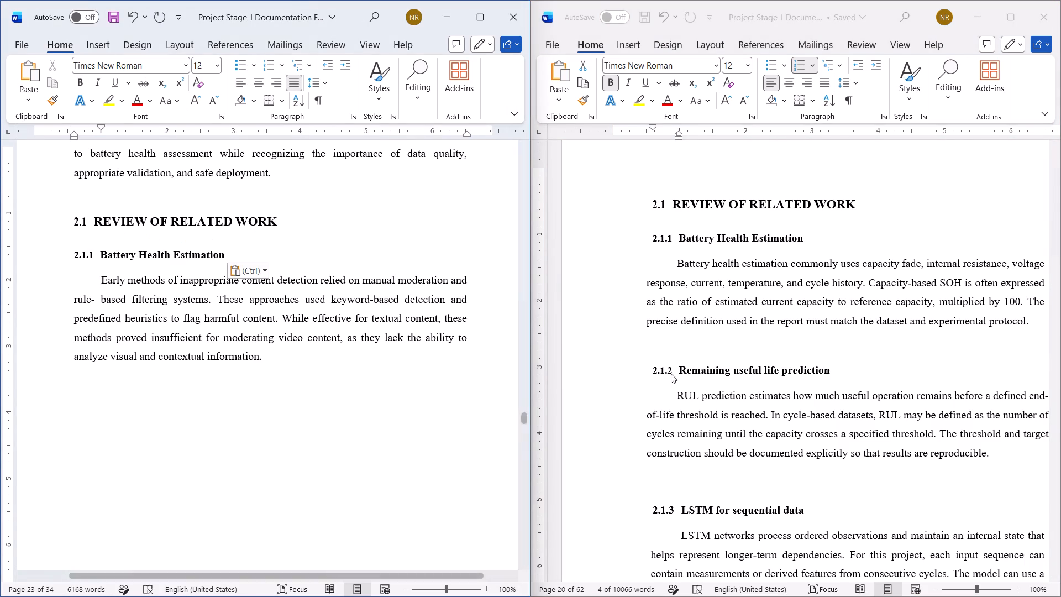
Replace the template's 2.1.1 body paragraph with the existing report's Battery Health Estimation paragraph, using the paste option that leaves it unnumbered.
left_click(680, 261)
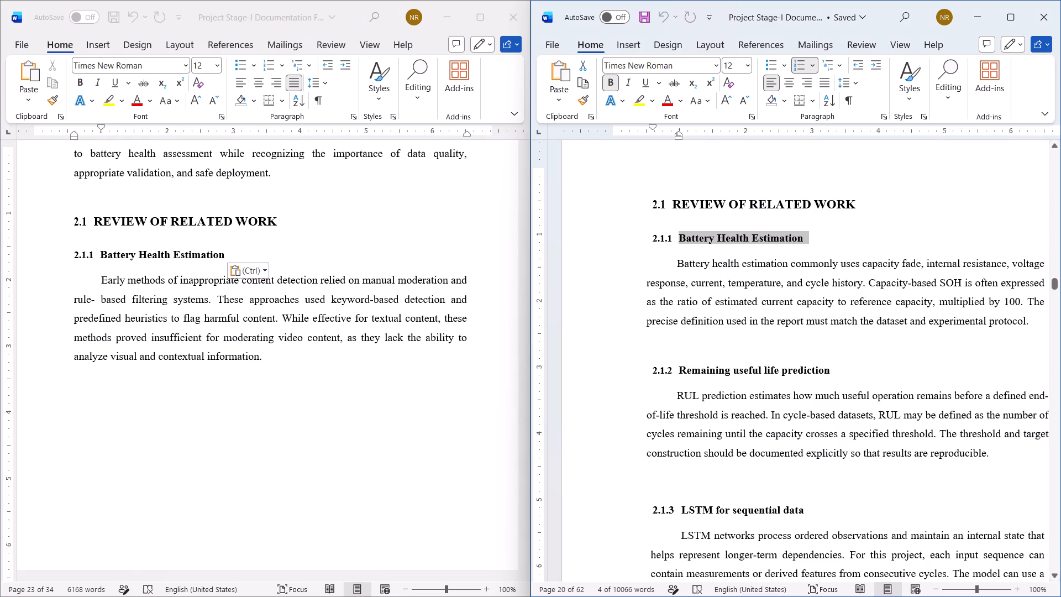
left_click_drag(679, 263, 1002, 328)
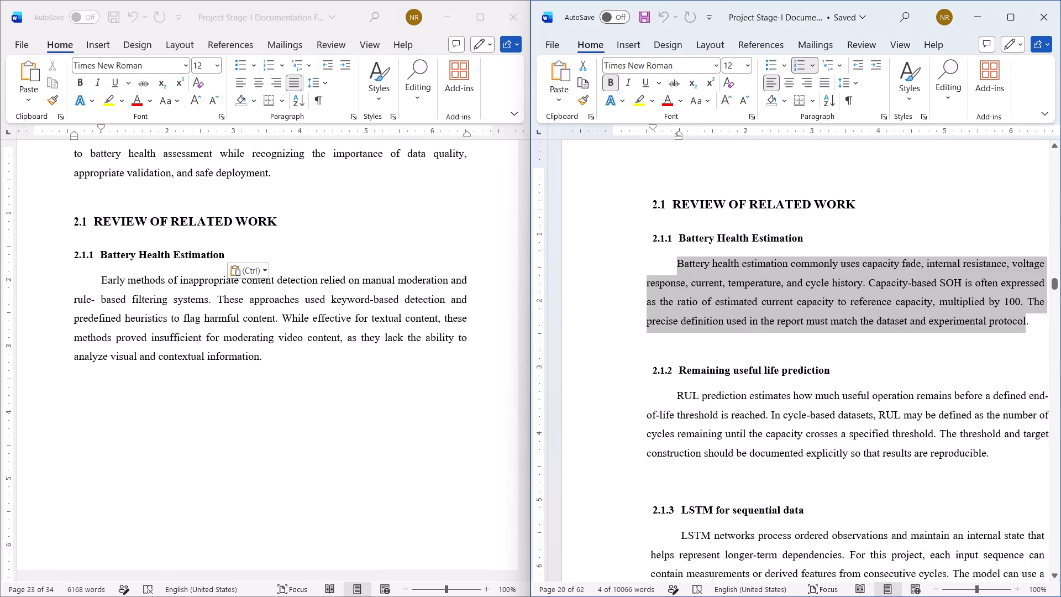
left_click_drag(1002, 328, 1060, 326)
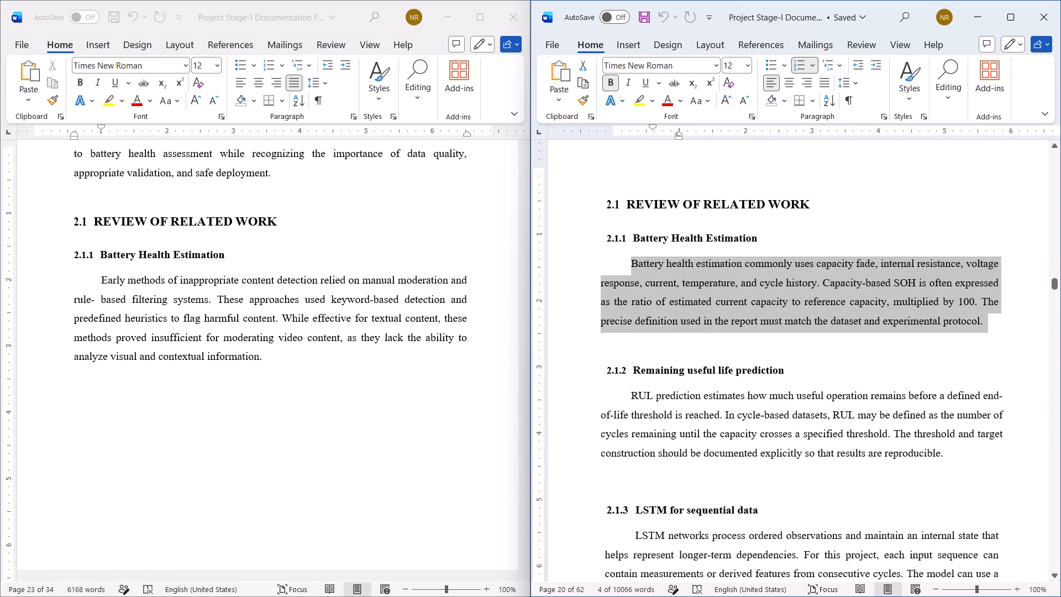
left_click_drag(1060, 326, 992, 329)
key("ctrl+c")
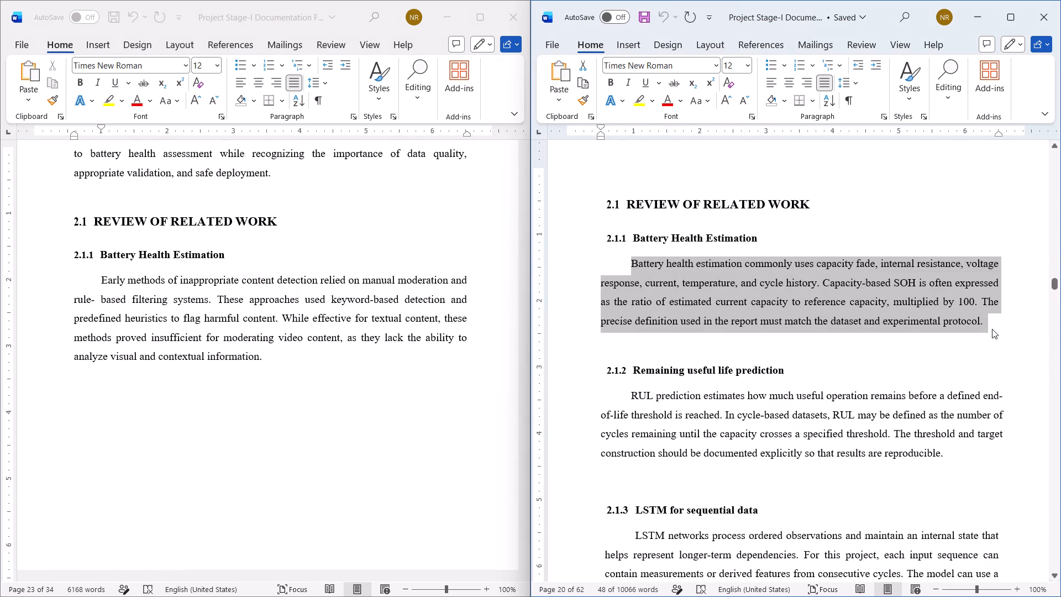
left_click(113, 285)
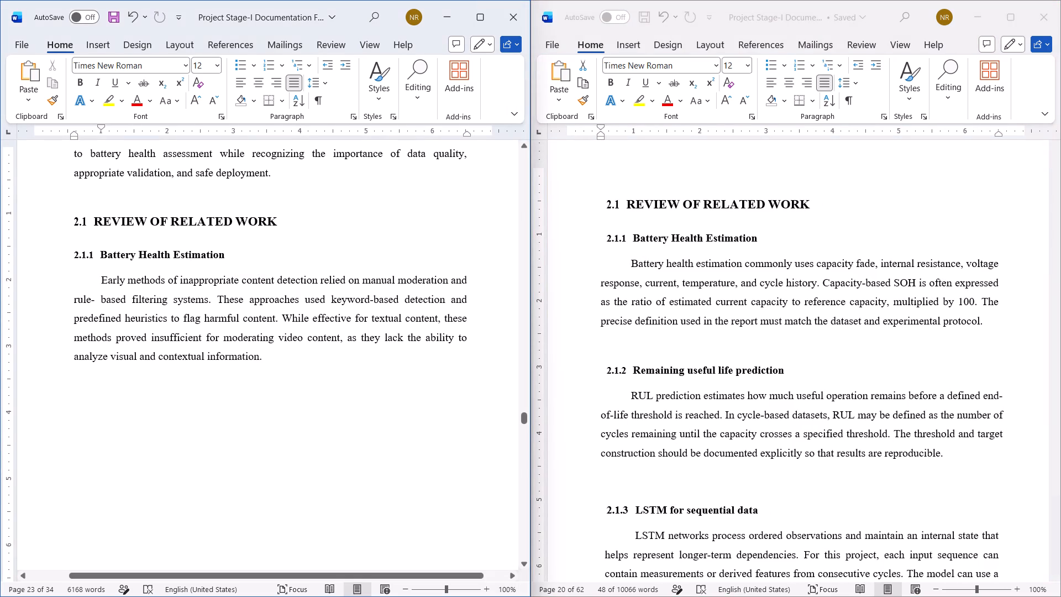
left_click_drag(102, 282, 256, 356)
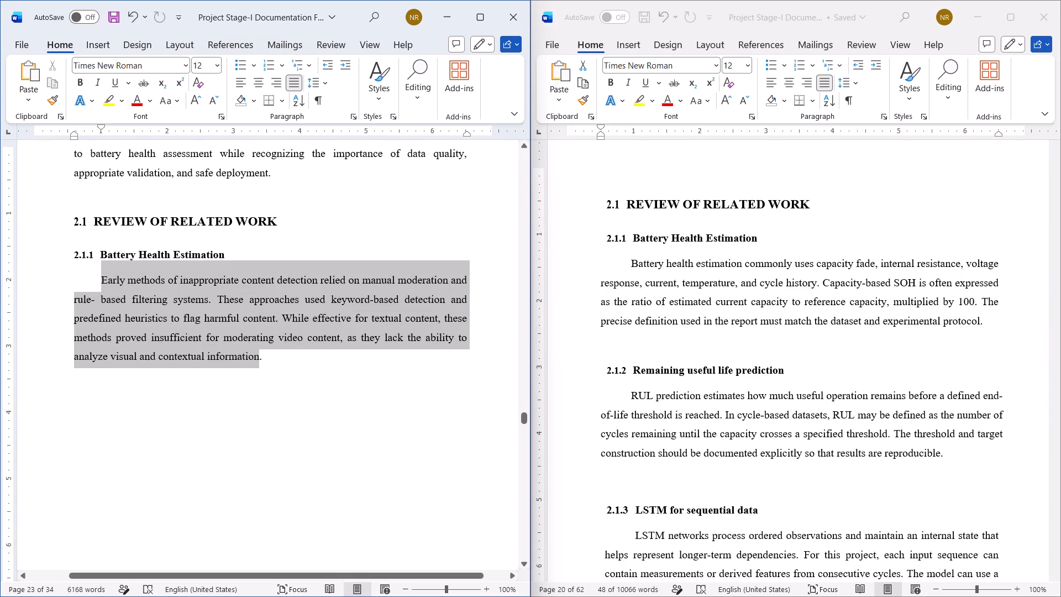
left_click_drag(256, 356, 264, 357)
key("ctrl+v")
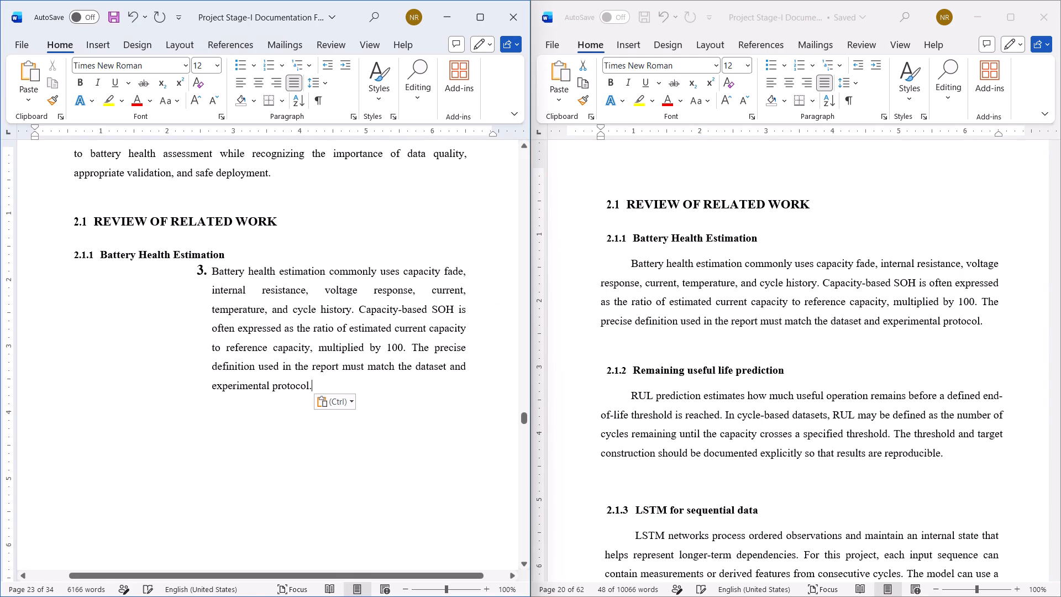
left_click(336, 398)
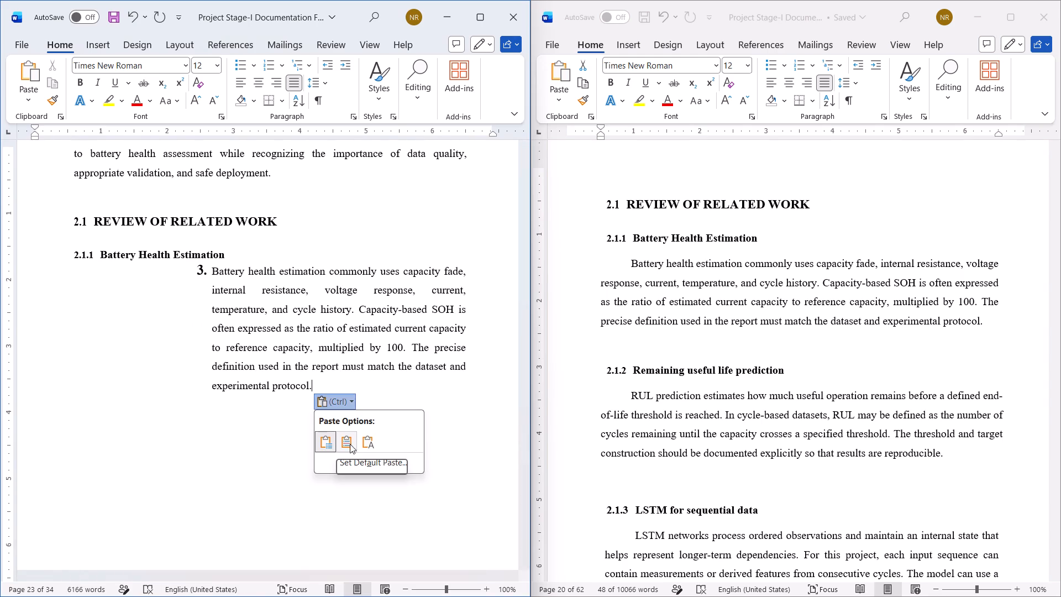
left_click(347, 441)
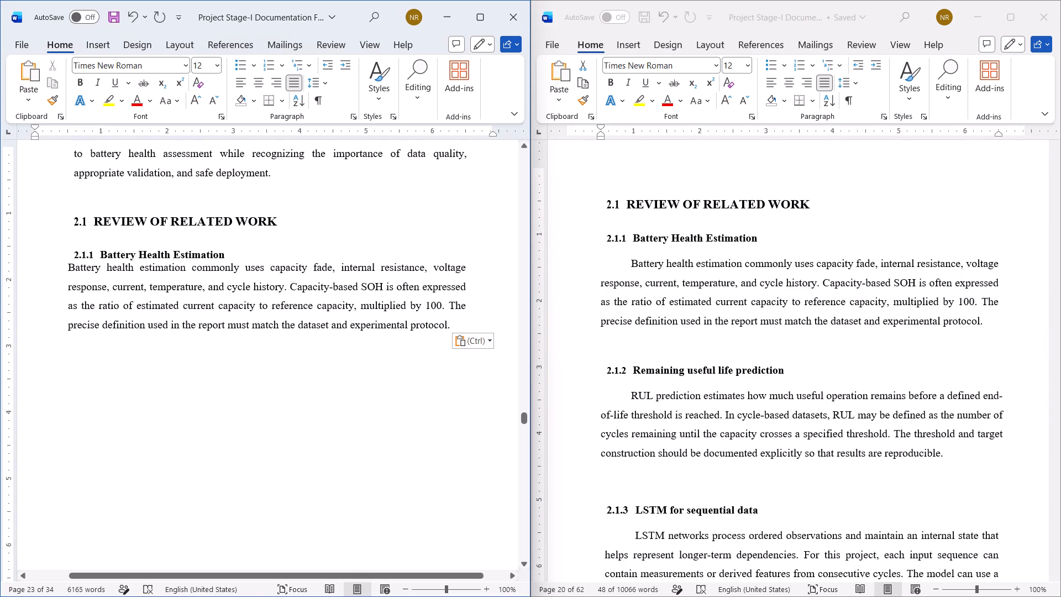
Insert an unnumbered blank line between the 2.1.1 Battery Health Estimation heading and its paragraph.
left_click(239, 261)
left_click(237, 257)
key("Return")
key("BackSpace")
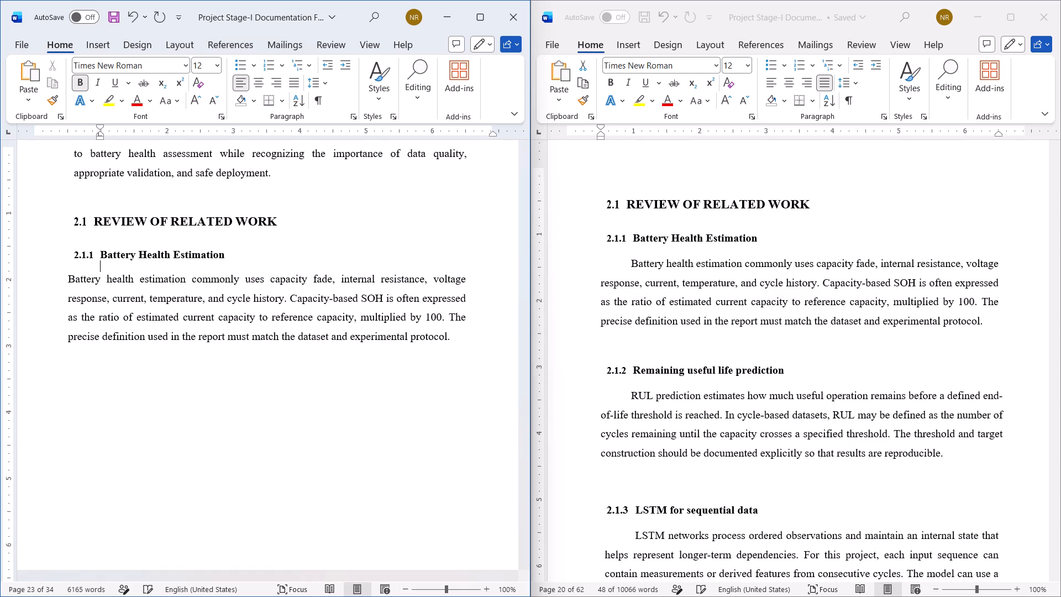
Delete the page break and blank lines between the 2.1.1 paragraph and the 2.1.2 Machine Learning-Based Approaches heading.
scroll(232, 289, "down", 3)
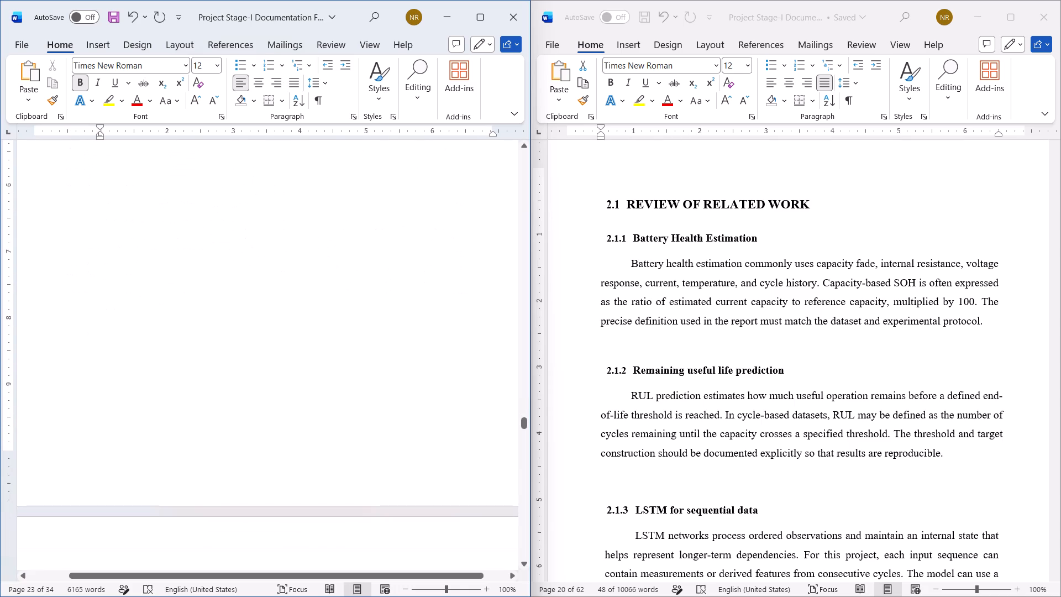
scroll(232, 289, "down", 1)
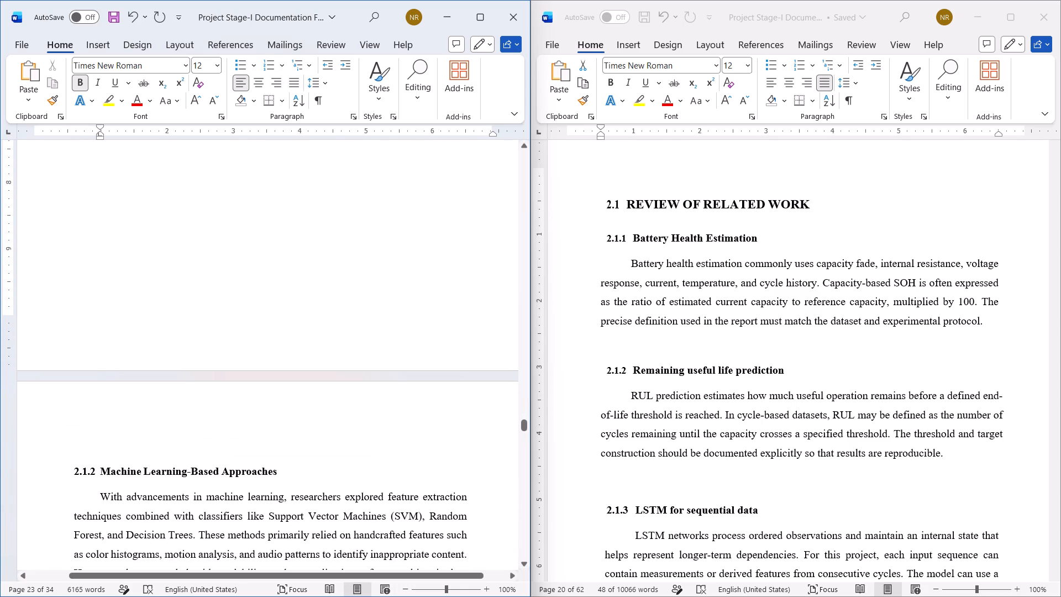
double_click(261, 258)
key("ctrl+a")
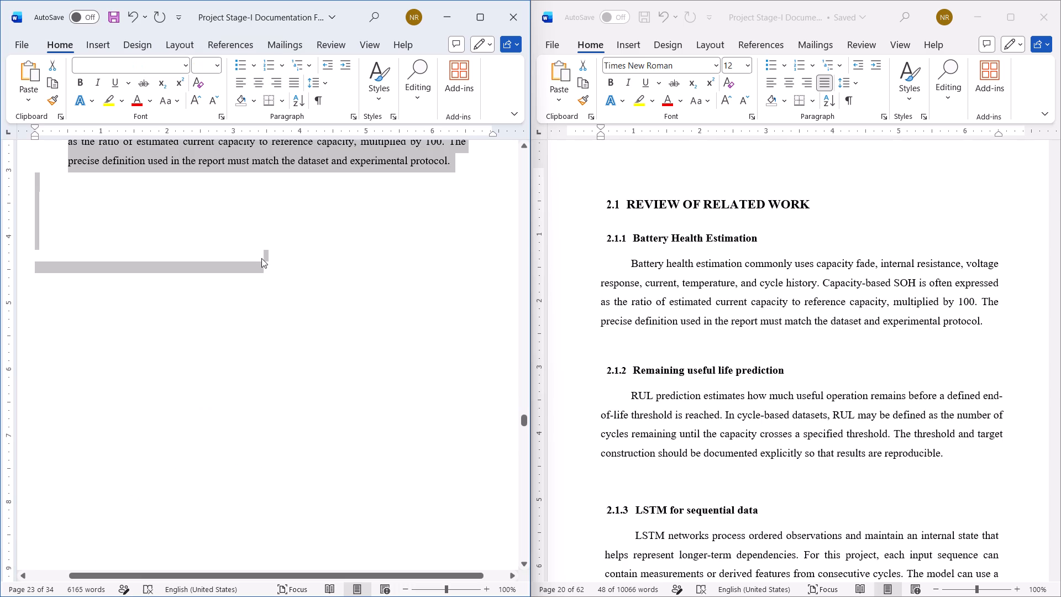
left_click(267, 265)
left_click_drag(265, 266, 69, 227)
key("BackSpace")
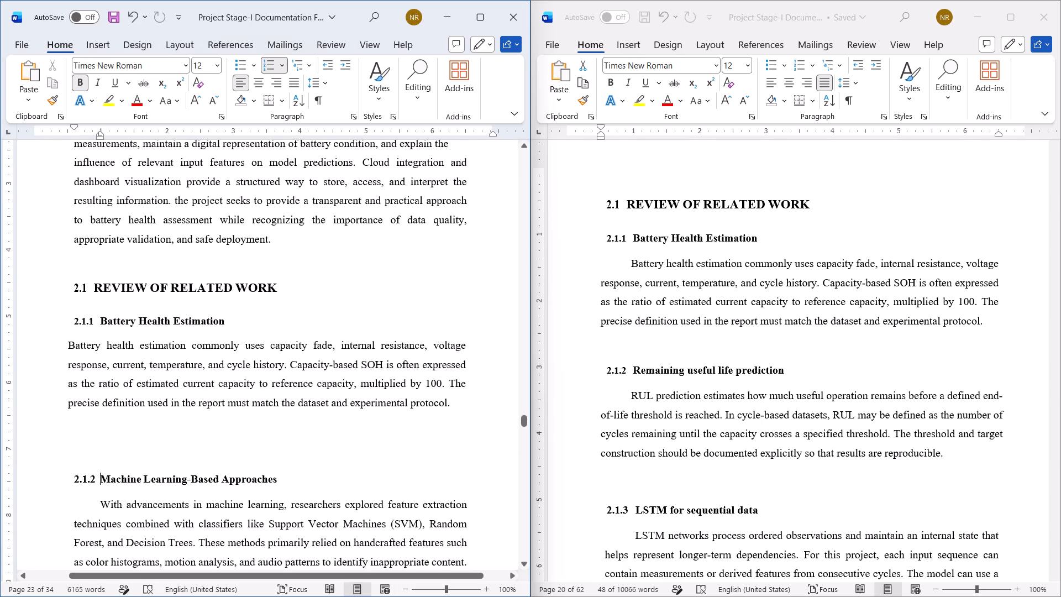
key("Up")
key("BackSpace")
key("BackSpace")
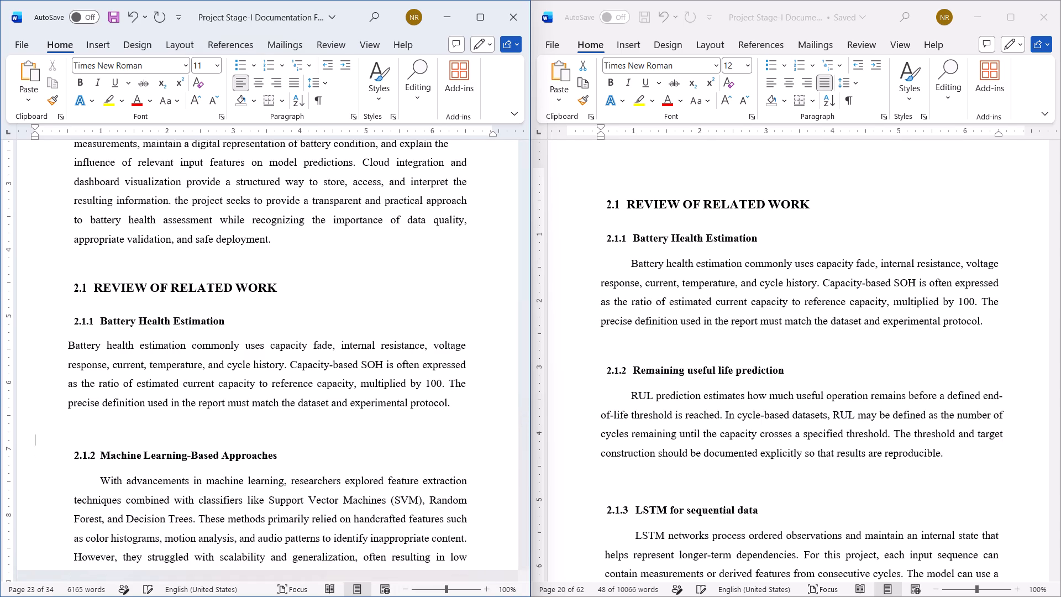
key("BackSpace")
Replace the template's 2.1.2 heading text "Machine Learning-Based Approaches" with "Remaining useful life prediction" copied from the existing report.
scroll(187, 454, "down", 1)
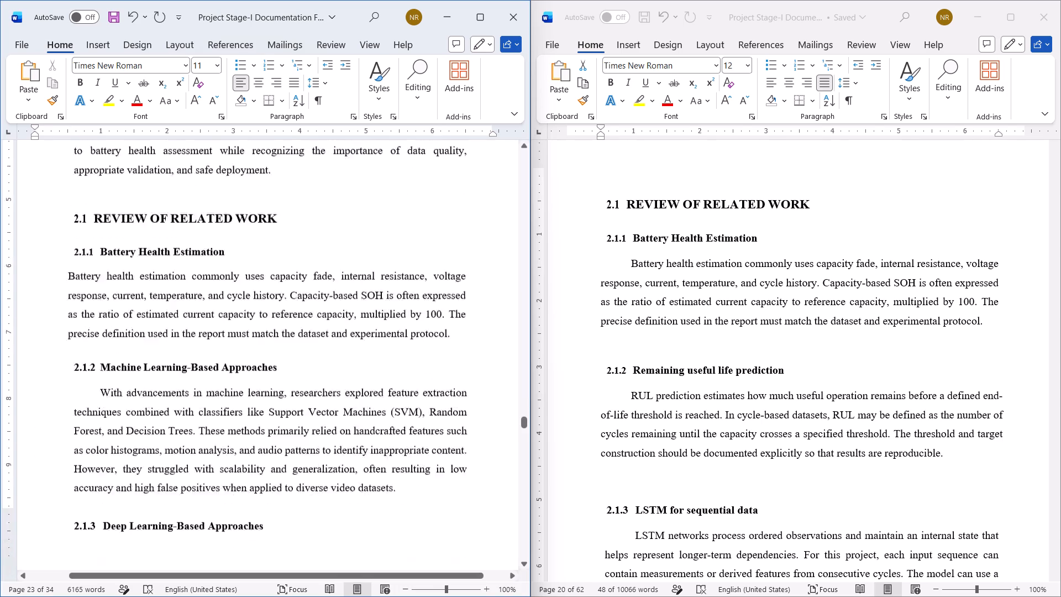
scroll(187, 454, "down", 1)
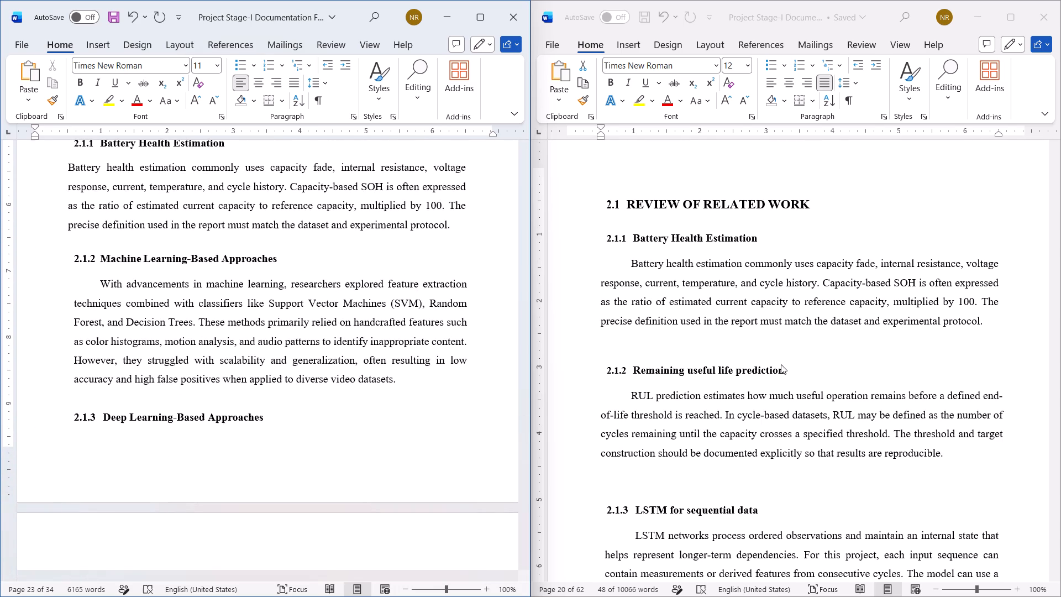
left_click(785, 366)
left_click_drag(785, 370, 663, 374)
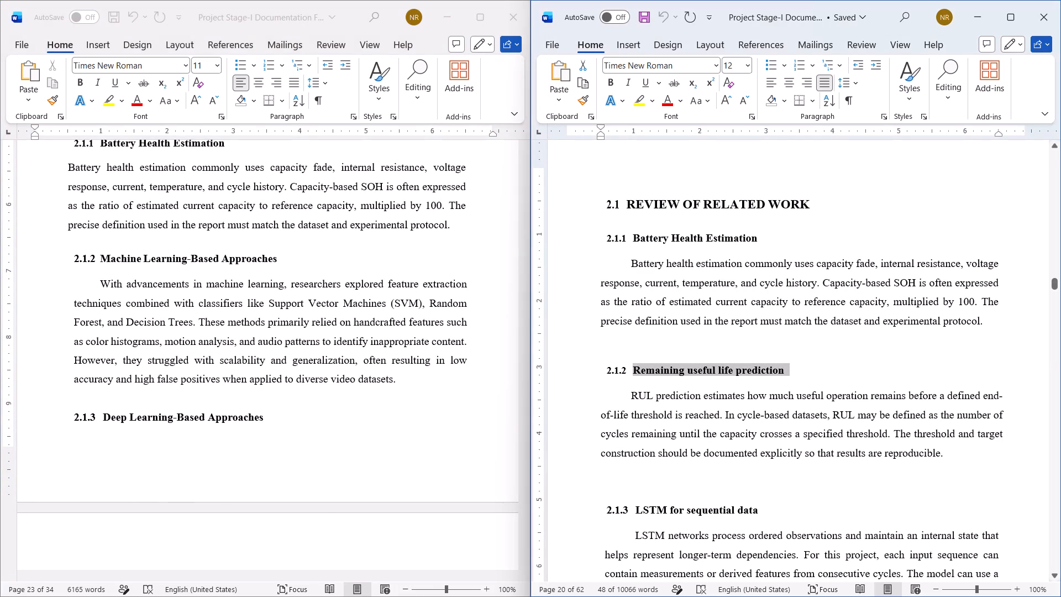
left_click_drag(663, 374, 654, 374)
key("ctrl+c")
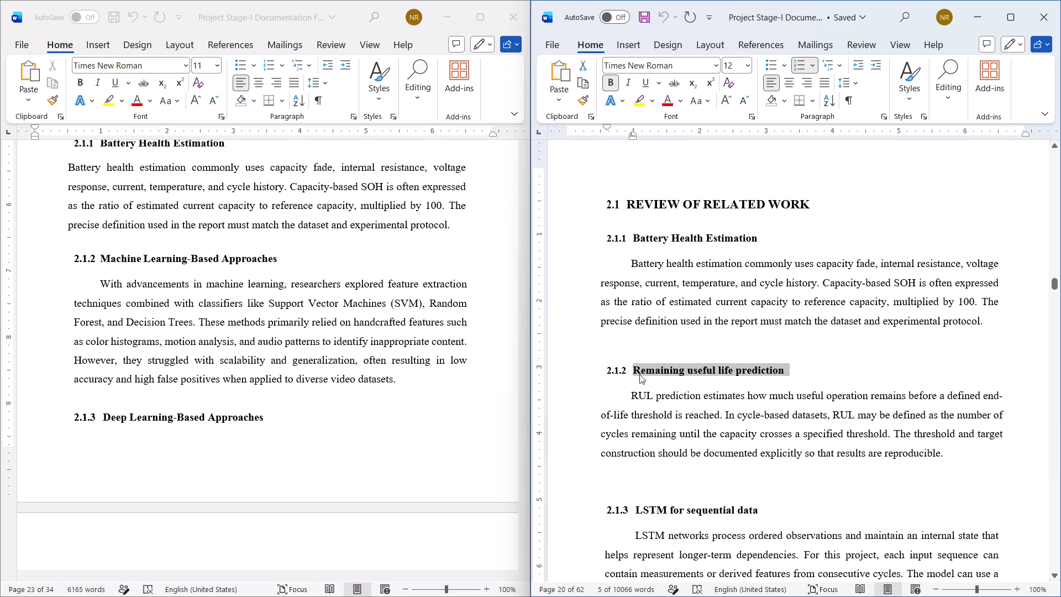
left_click(274, 256)
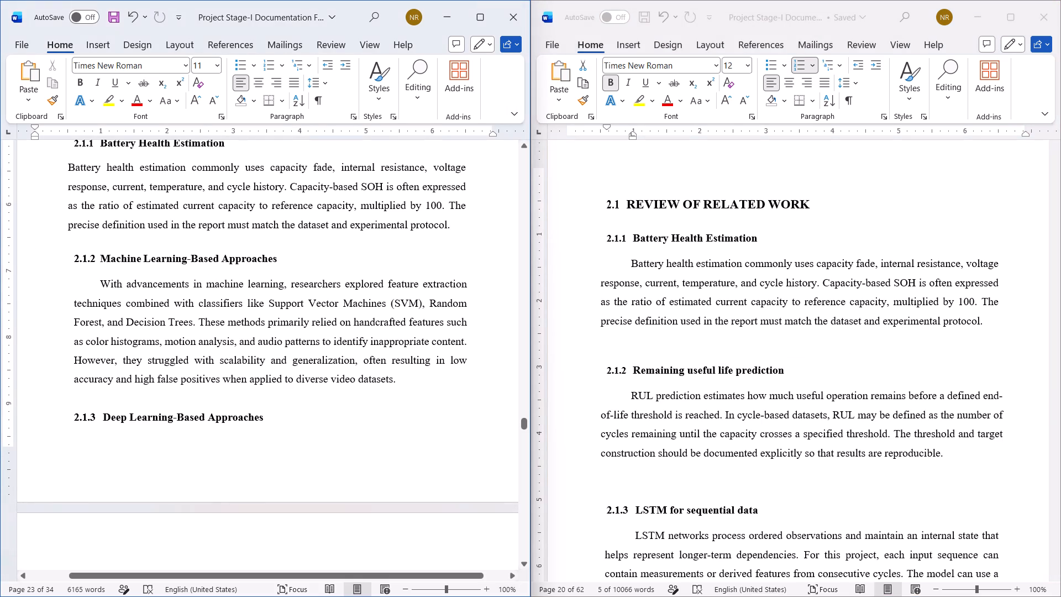
left_click_drag(278, 259, 127, 257)
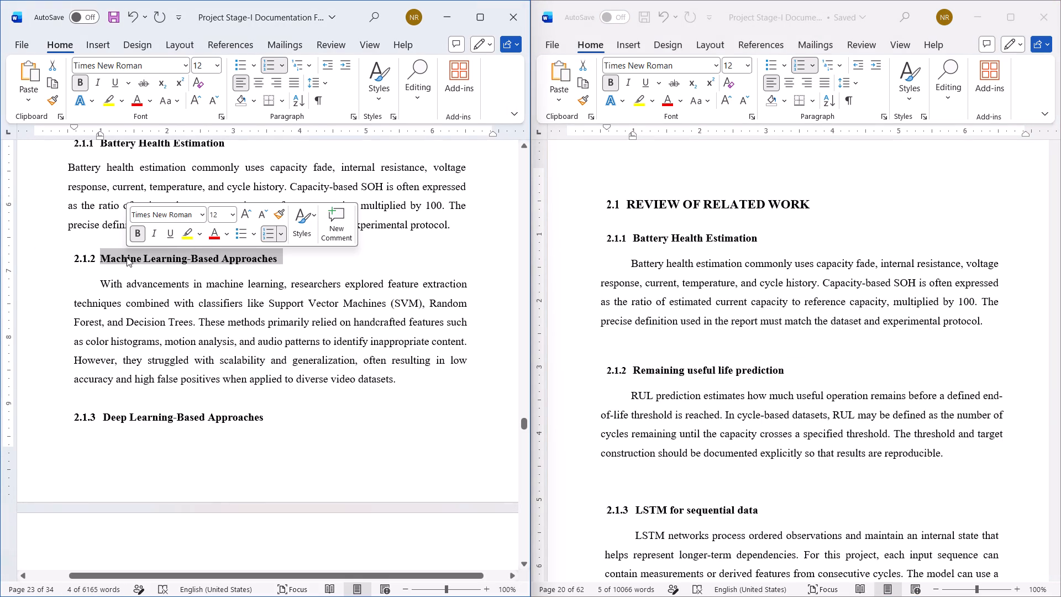
key("ctrl+v")
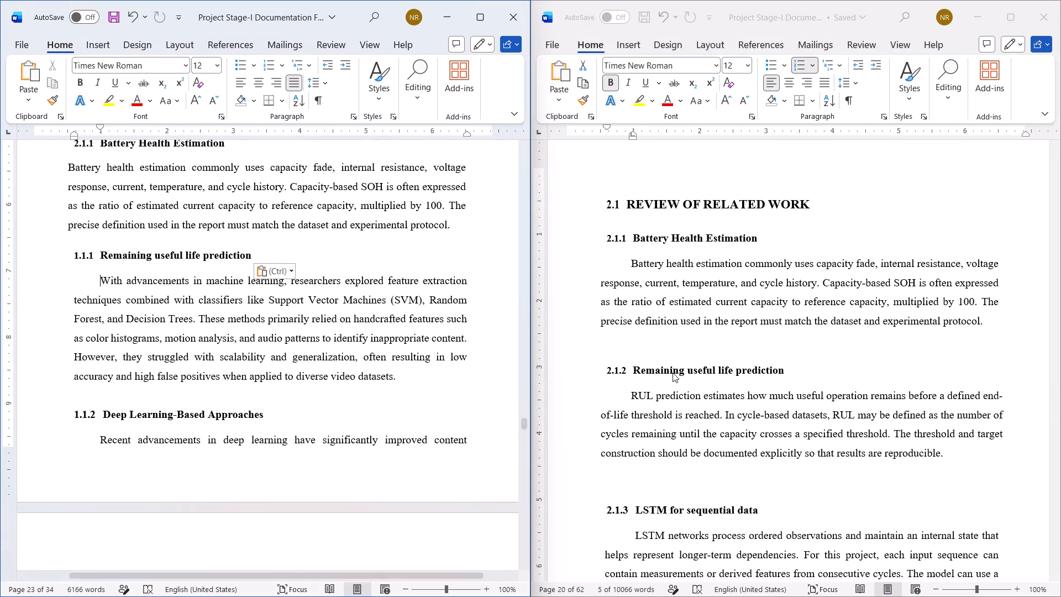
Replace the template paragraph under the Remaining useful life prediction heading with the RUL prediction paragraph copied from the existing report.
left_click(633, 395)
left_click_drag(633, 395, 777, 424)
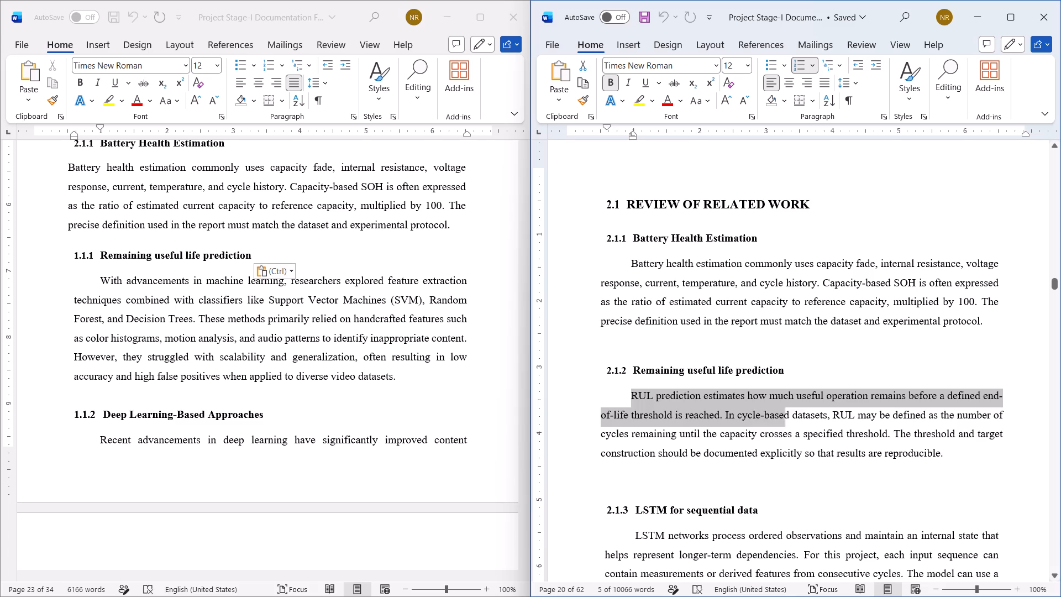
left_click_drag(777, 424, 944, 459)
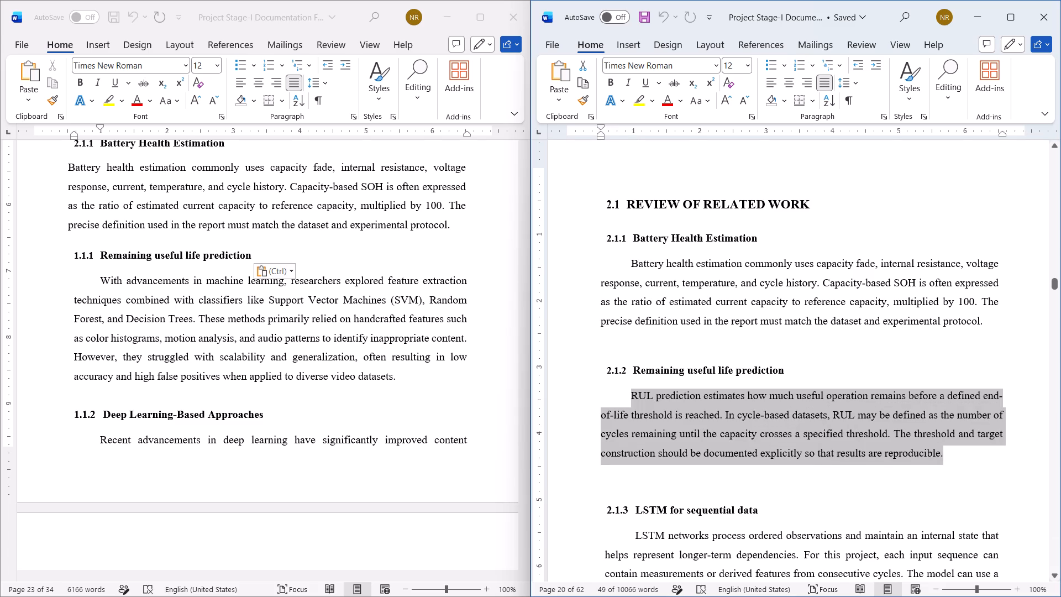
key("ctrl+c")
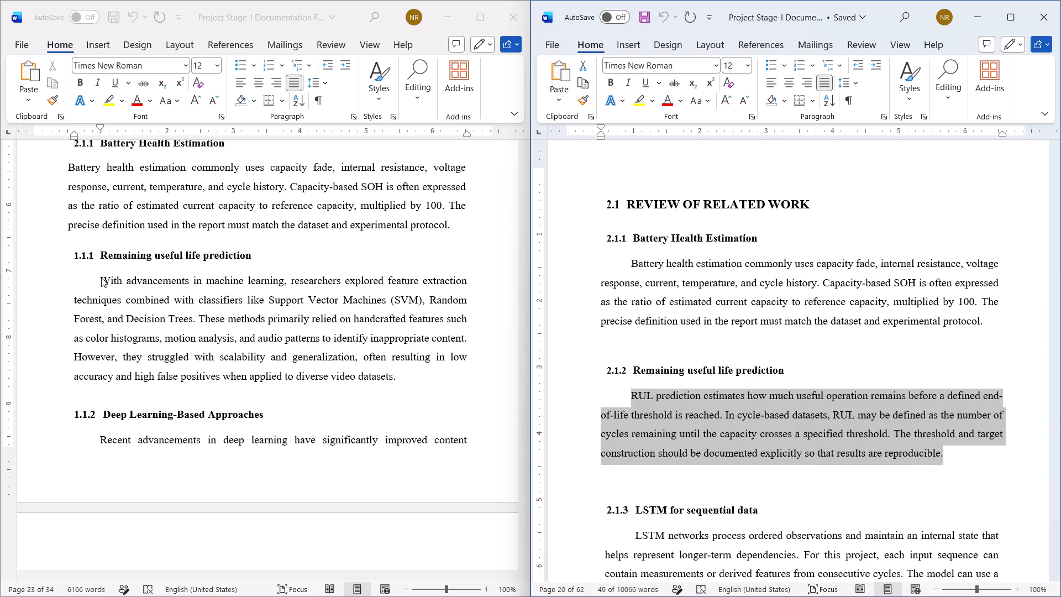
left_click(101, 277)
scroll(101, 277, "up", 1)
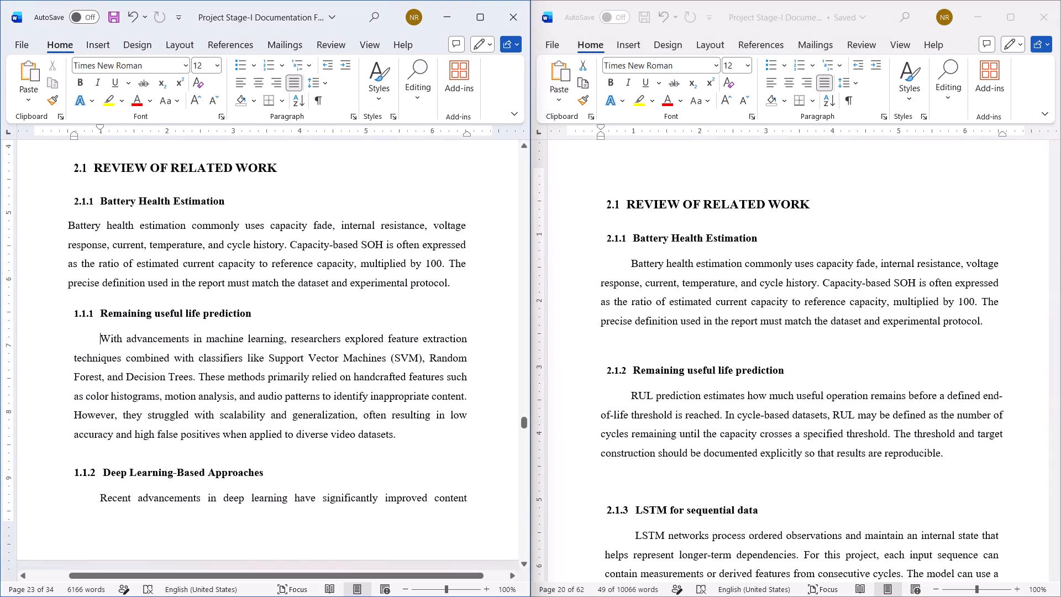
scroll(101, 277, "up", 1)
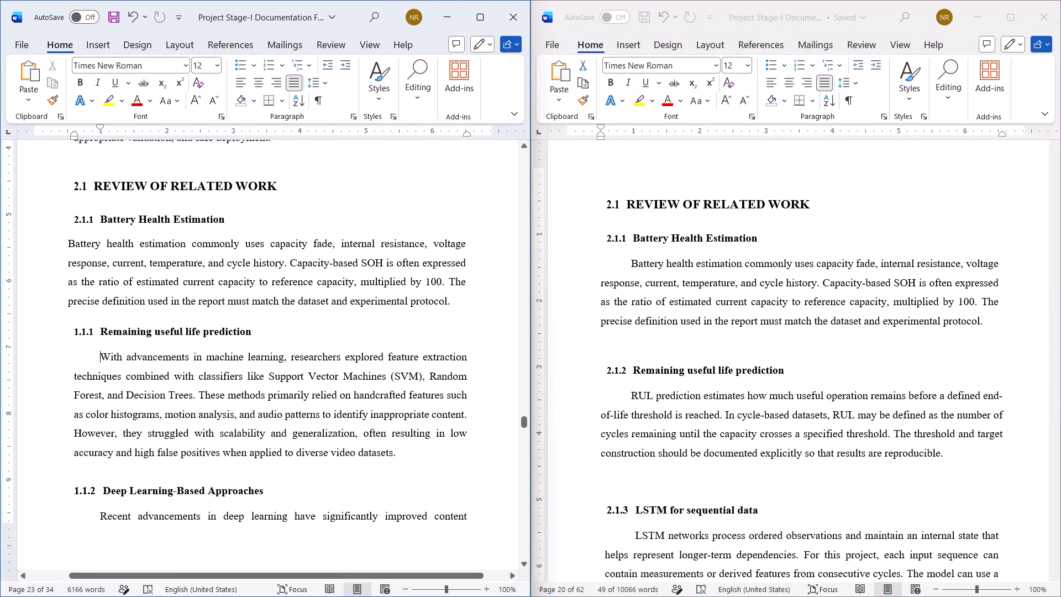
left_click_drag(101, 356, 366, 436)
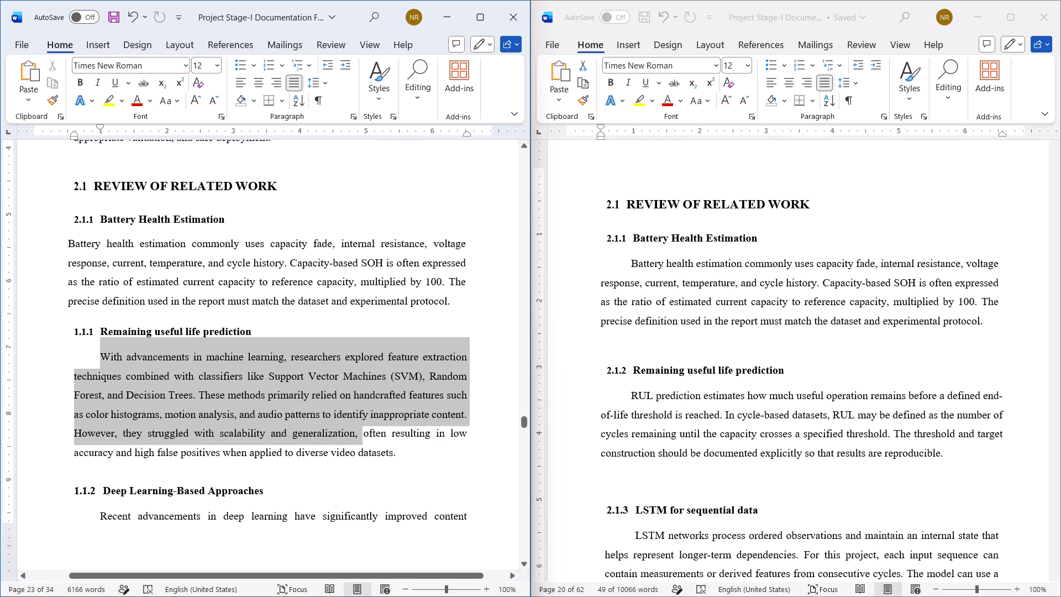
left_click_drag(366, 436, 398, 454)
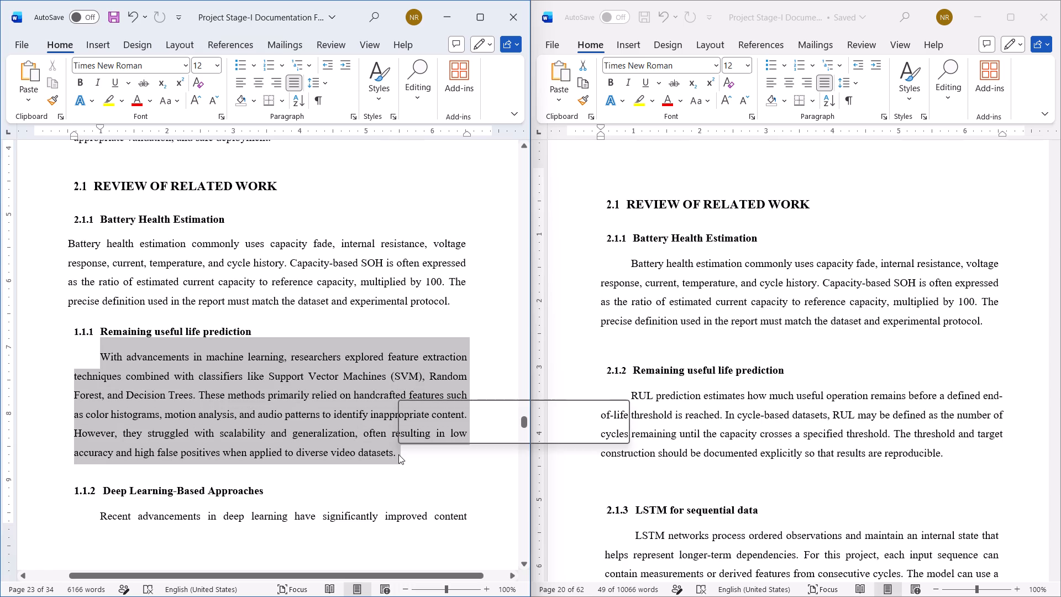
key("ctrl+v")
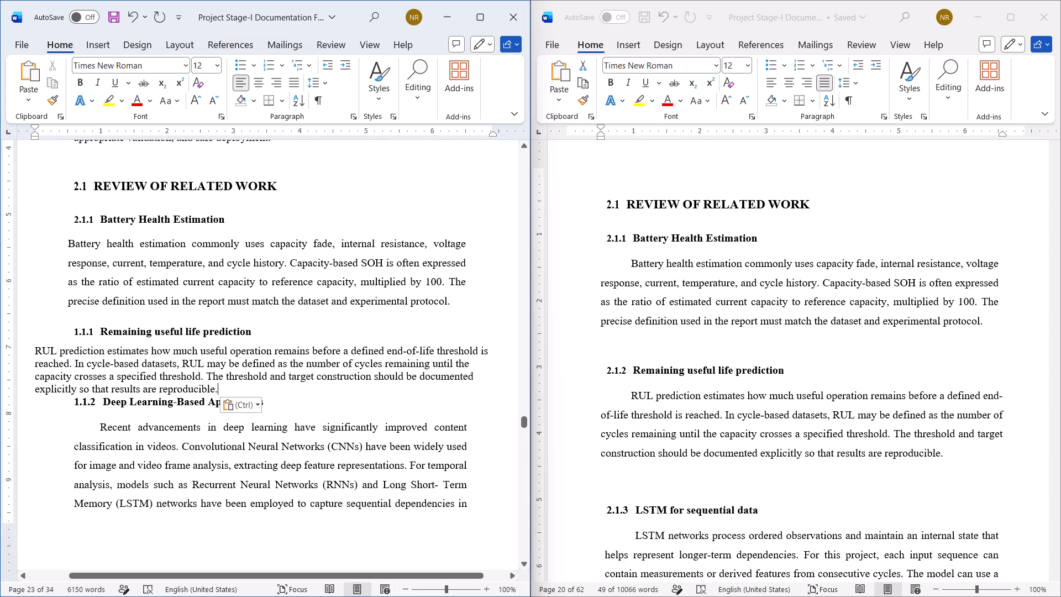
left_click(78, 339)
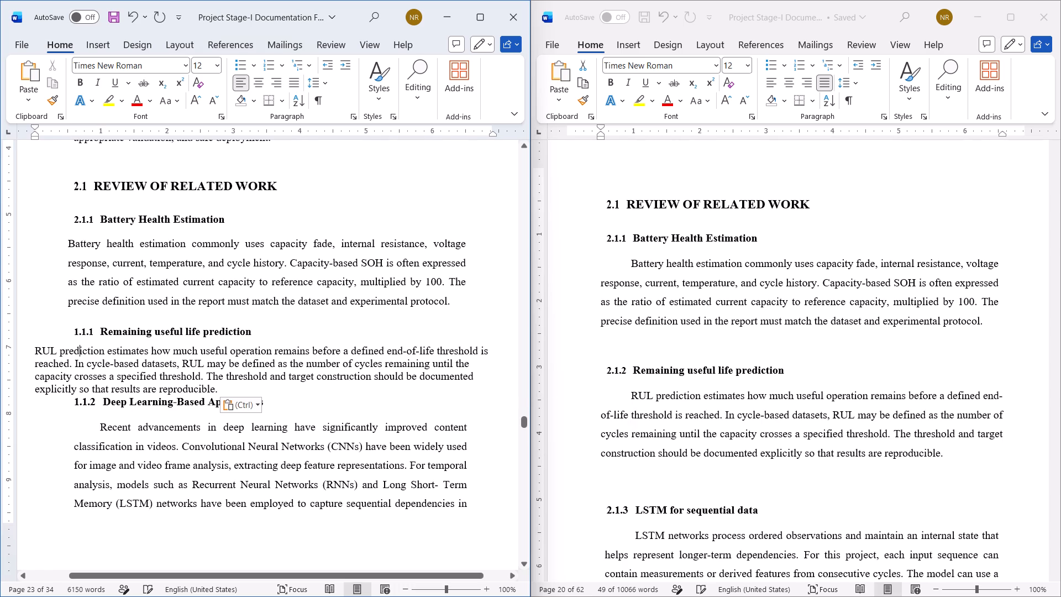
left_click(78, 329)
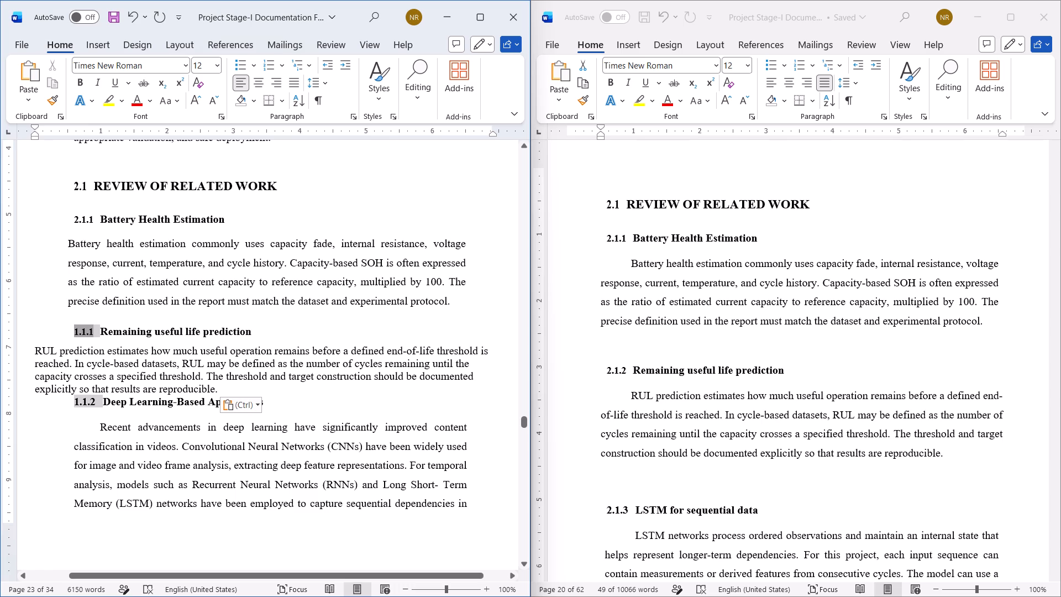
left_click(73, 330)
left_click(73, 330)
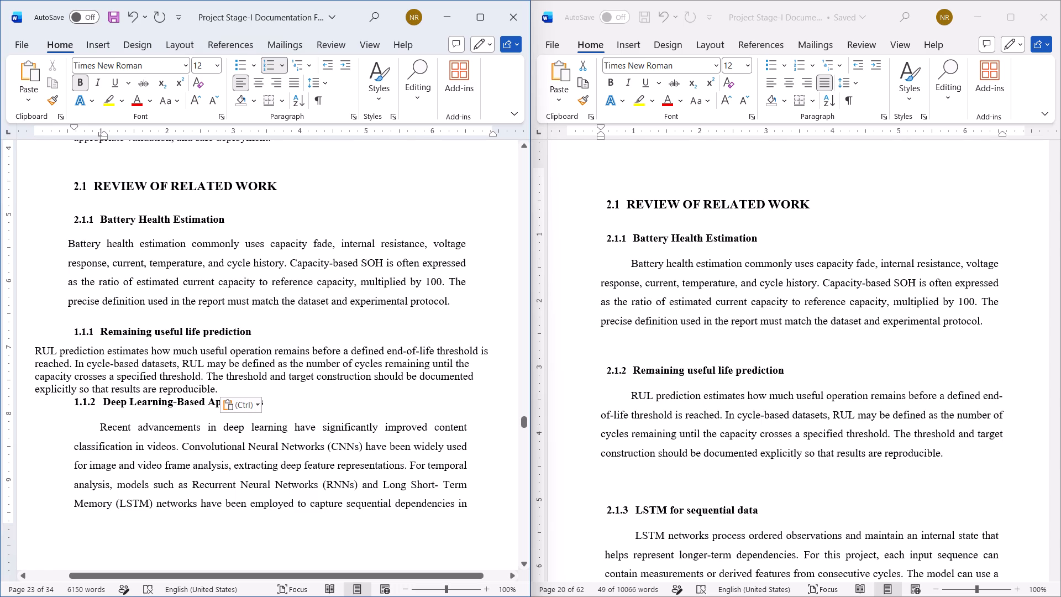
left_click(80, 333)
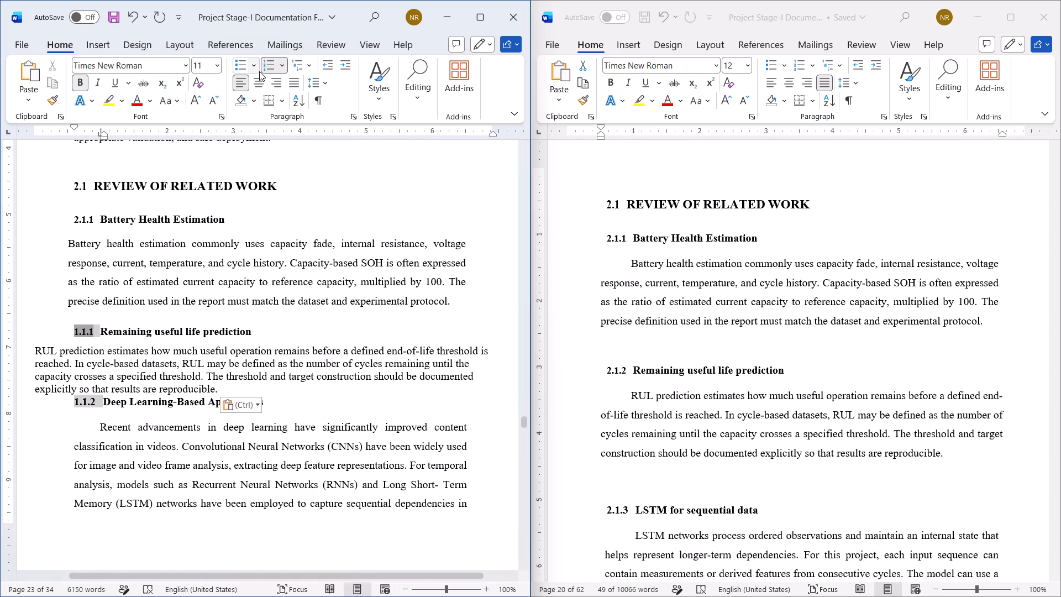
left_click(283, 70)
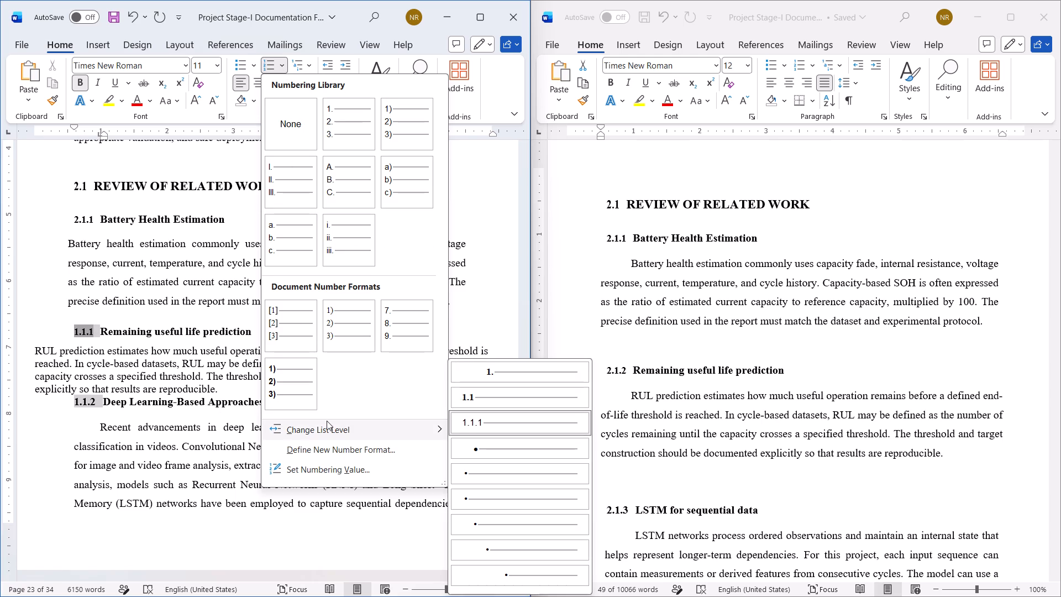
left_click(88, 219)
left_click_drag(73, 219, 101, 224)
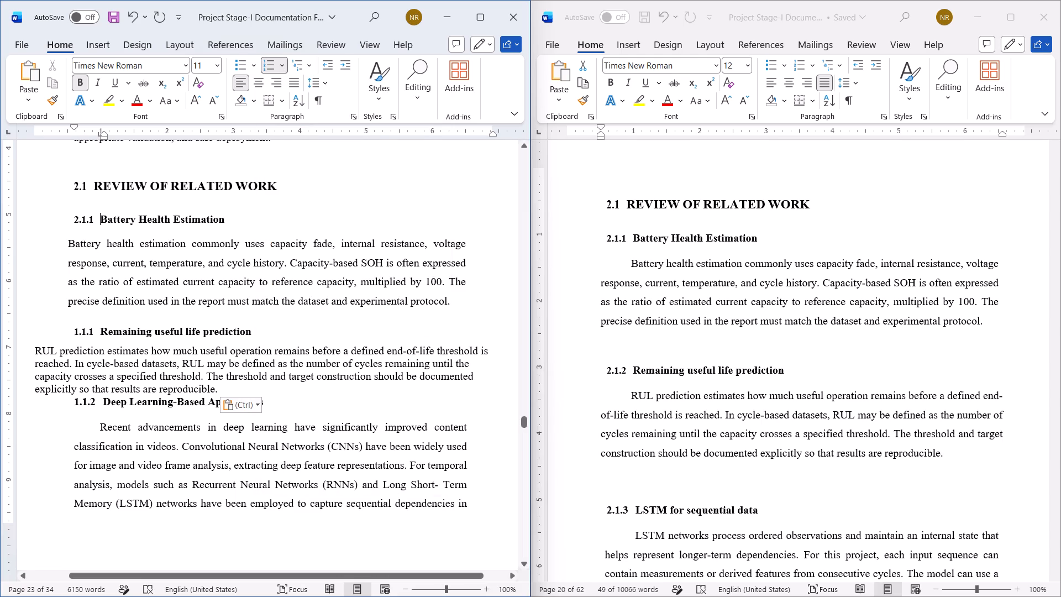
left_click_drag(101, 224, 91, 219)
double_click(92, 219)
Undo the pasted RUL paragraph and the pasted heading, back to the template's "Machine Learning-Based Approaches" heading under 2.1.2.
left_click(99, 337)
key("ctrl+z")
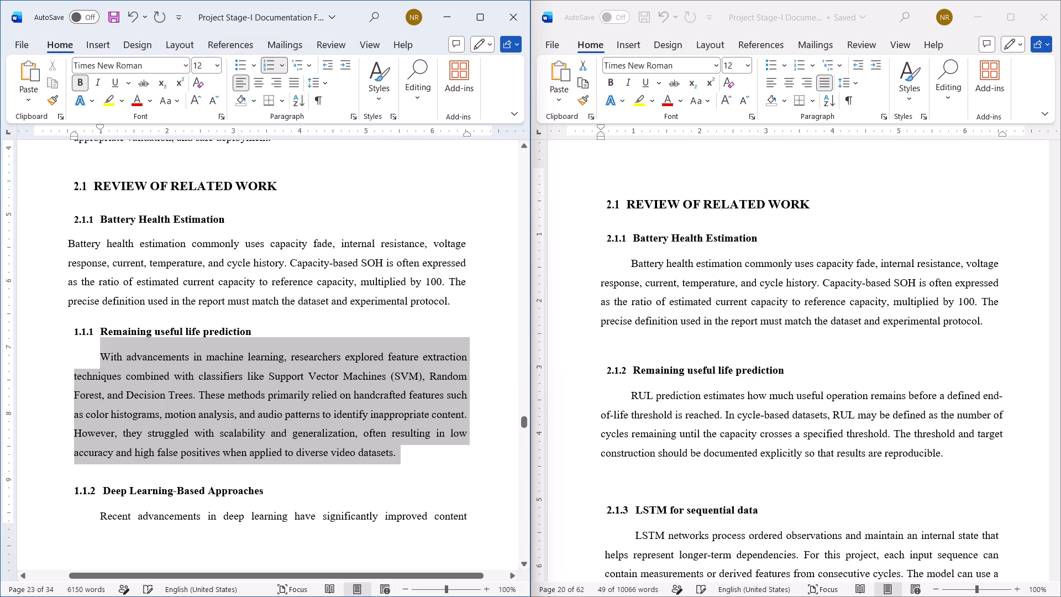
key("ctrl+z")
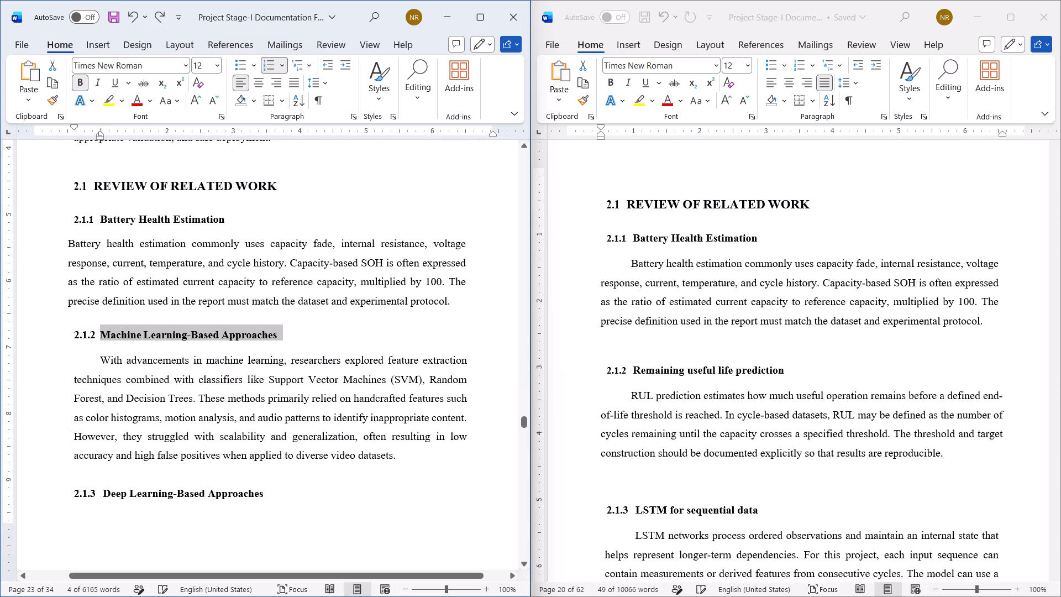
Rewrite the 2.1.2 heading "Machine Learning-Based Approaches" in place as "Remaining useful life prediction", keeping its numbering.
left_click(334, 341)
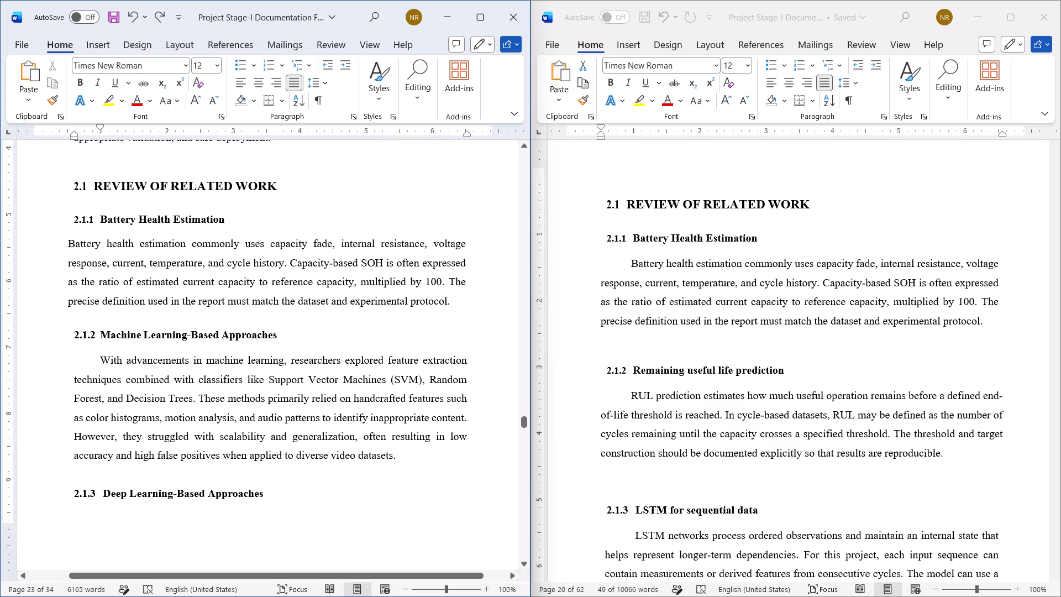
left_click(277, 336)
key("BackSpace")
key("BackSpace")
key("BackSpace")
key("BackSpace")
key("BackSpace")
key("BackSpace")
key("BackSpace")
key("BackSpace")
key("BackSpace")
key("BackSpace")
key("BackSpace")
key("BackSpace")
key("BackSpace")
key("BackSpace")
key("BackSpace")
key("BackSpace")
key("BackSpace")
key("BackSpace")
key("BackSpace")
key("BackSpace")
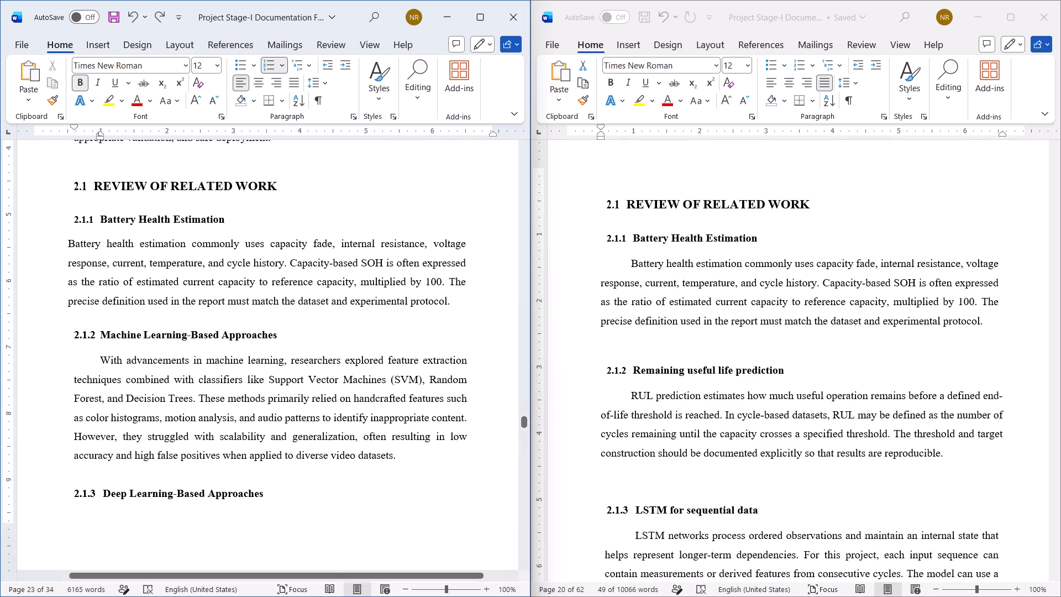
key("BackSpace")
key("BackSpace")
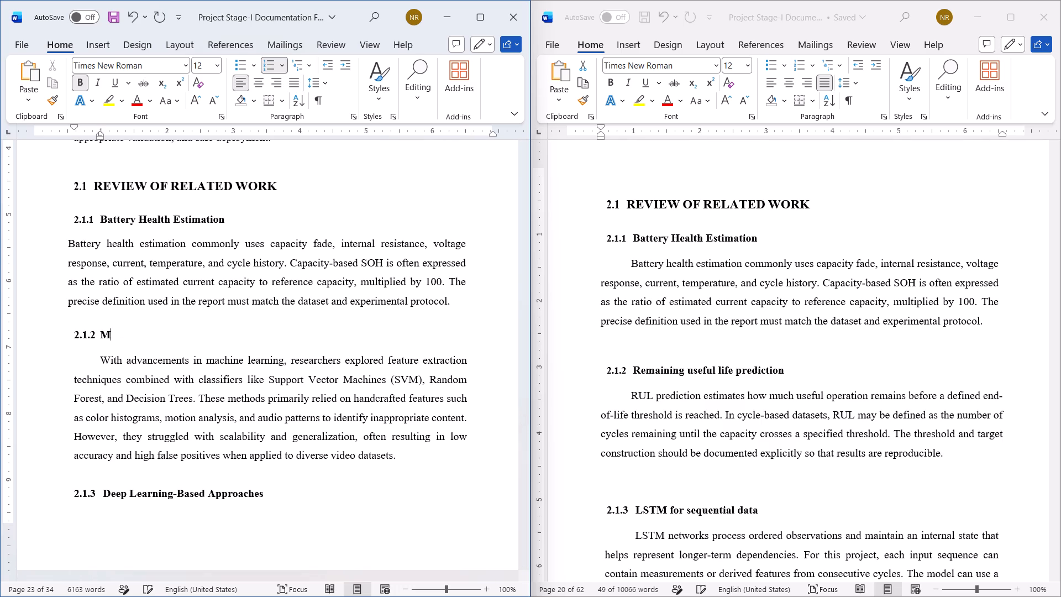
key("BackSpace")
key("shift+r")
key("e")
type("ma")
type("ining")
key("space")
type("useful li")
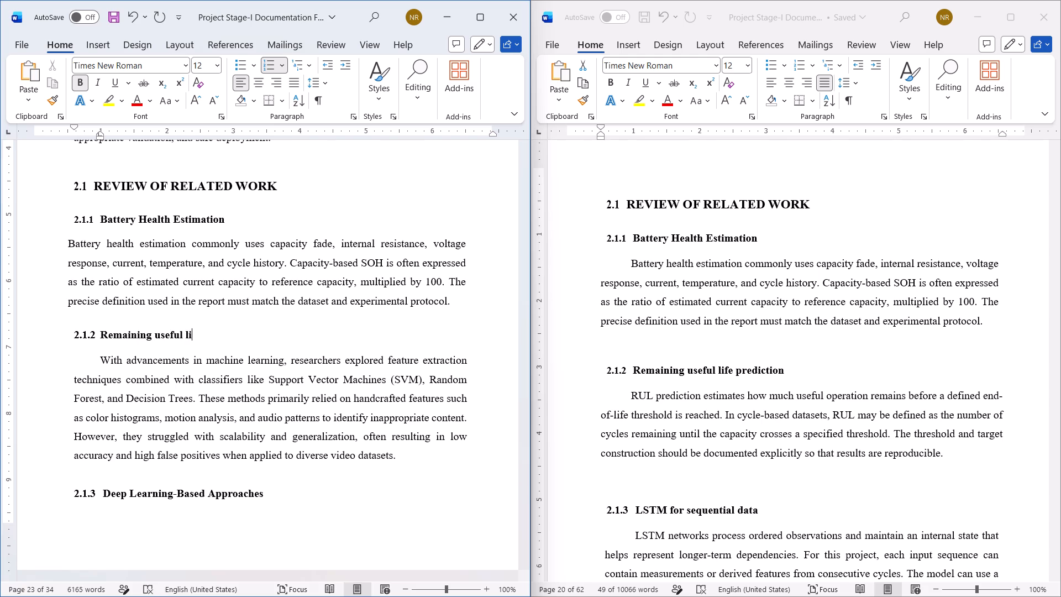
type("fe p")
type("re")
type("dic")
type("tion")
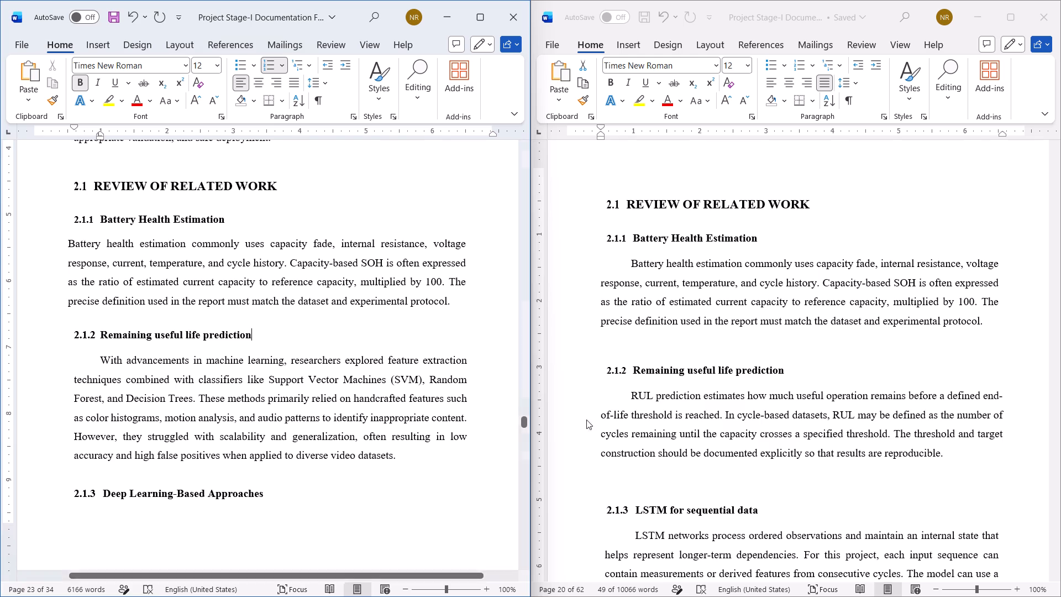
Replace the template's 2.1.2 body paragraph with the RUL prediction paragraph copied from the existing report.
left_click(938, 457)
left_click(943, 457)
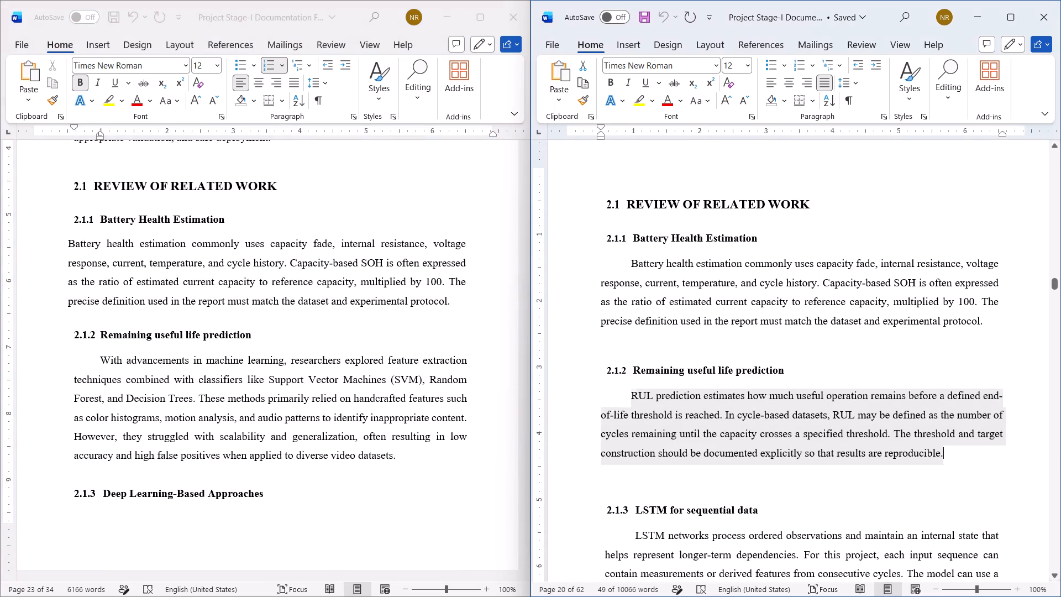
left_click_drag(943, 457, 644, 402)
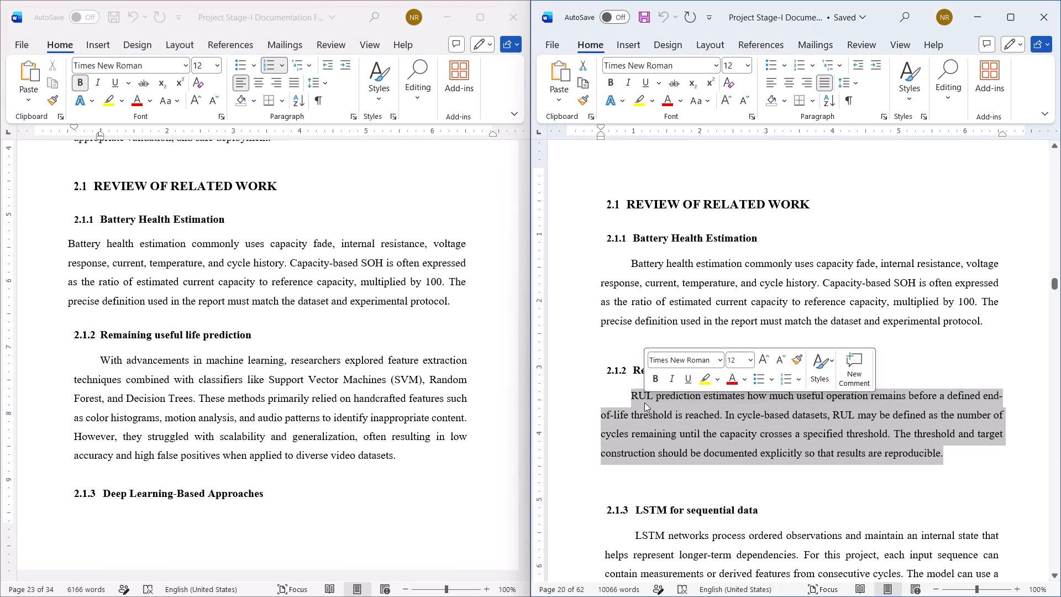
key("ctrl+c")
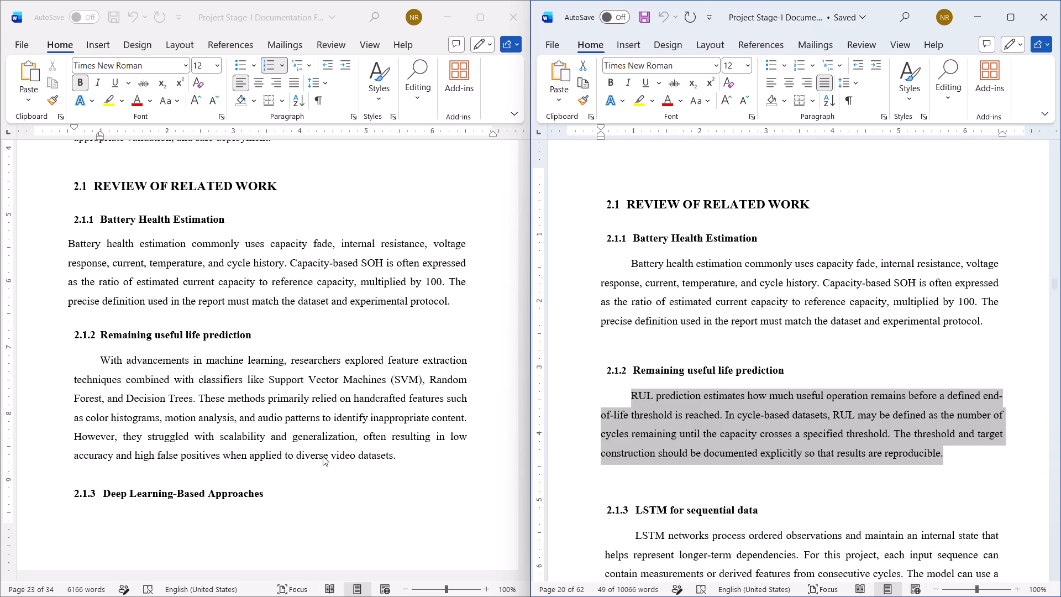
left_click(405, 461)
left_click_drag(398, 457, 97, 369)
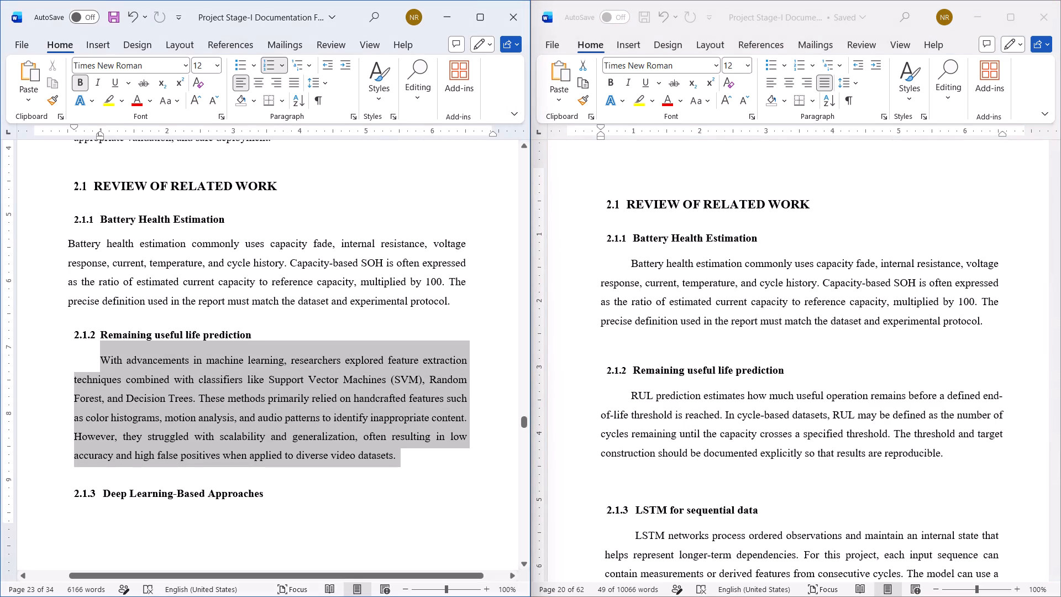
left_click_drag(97, 369, 99, 369)
key("ctrl+v")
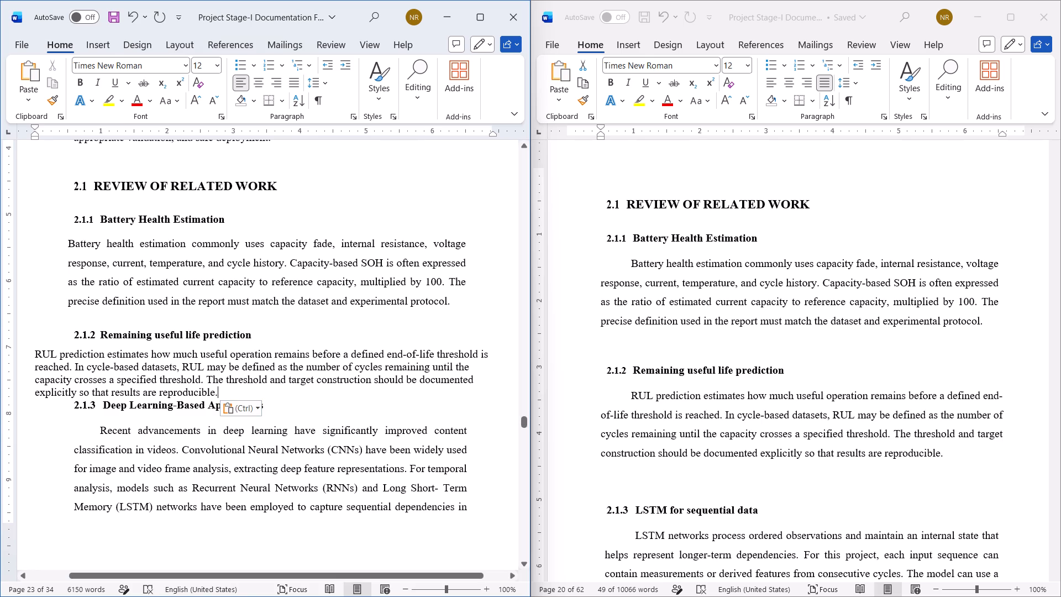
Justify the RUL prediction paragraph under 2.1.2 and increase its line spacing to match the 2.1.1 paragraph.
left_click_drag(220, 394, 41, 355)
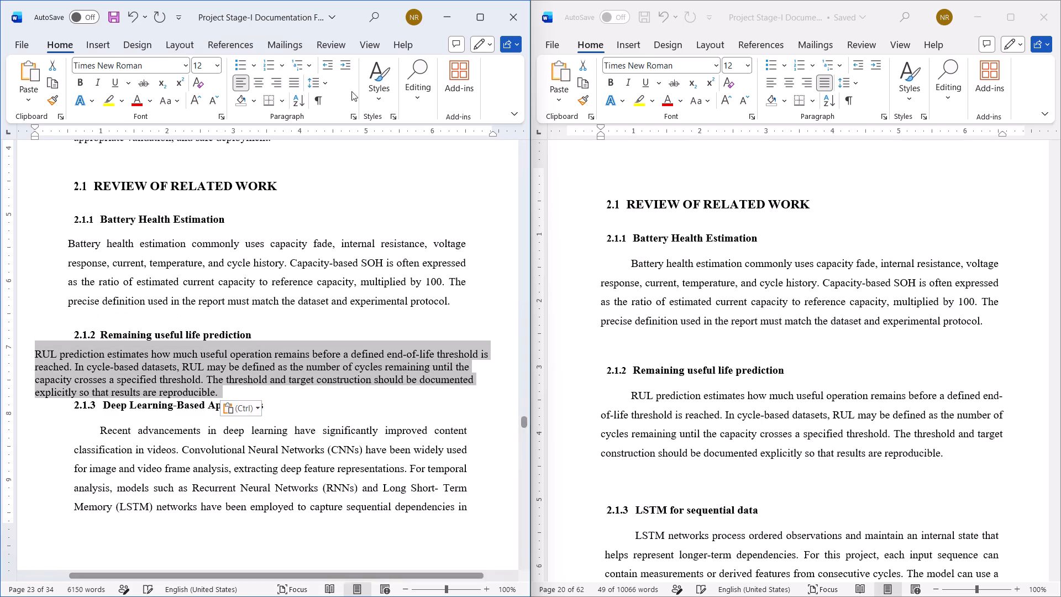
left_click(295, 82)
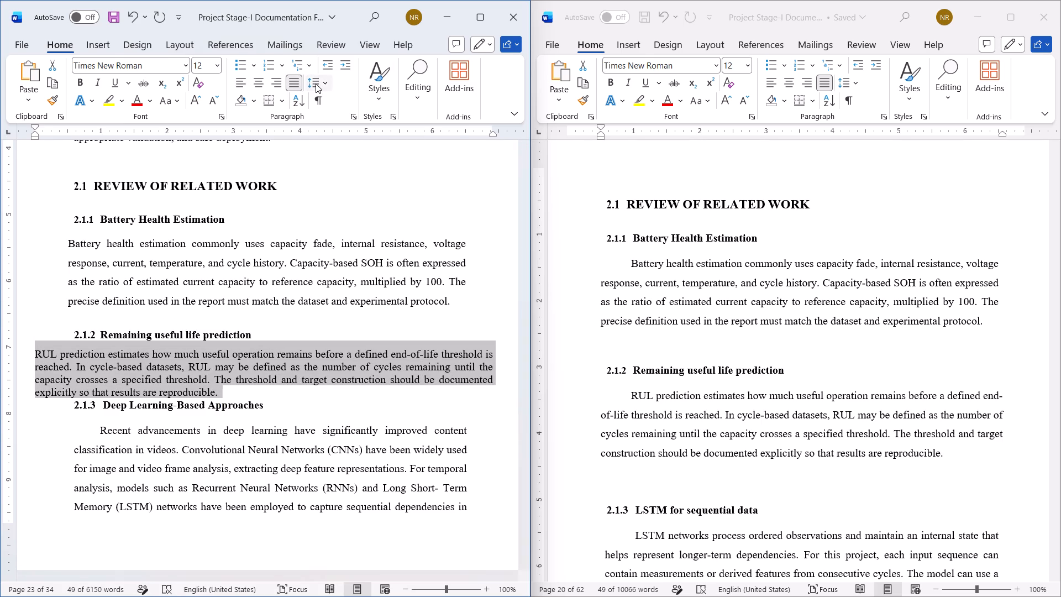
left_click(316, 83)
left_click(341, 137)
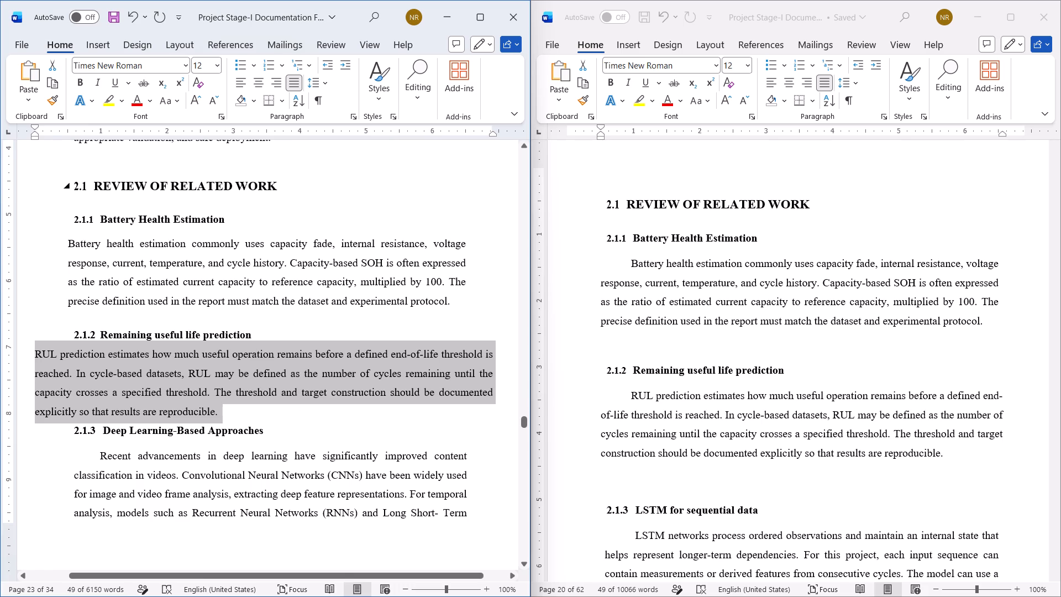
left_click(259, 423)
scroll(259, 423, "down", 1)
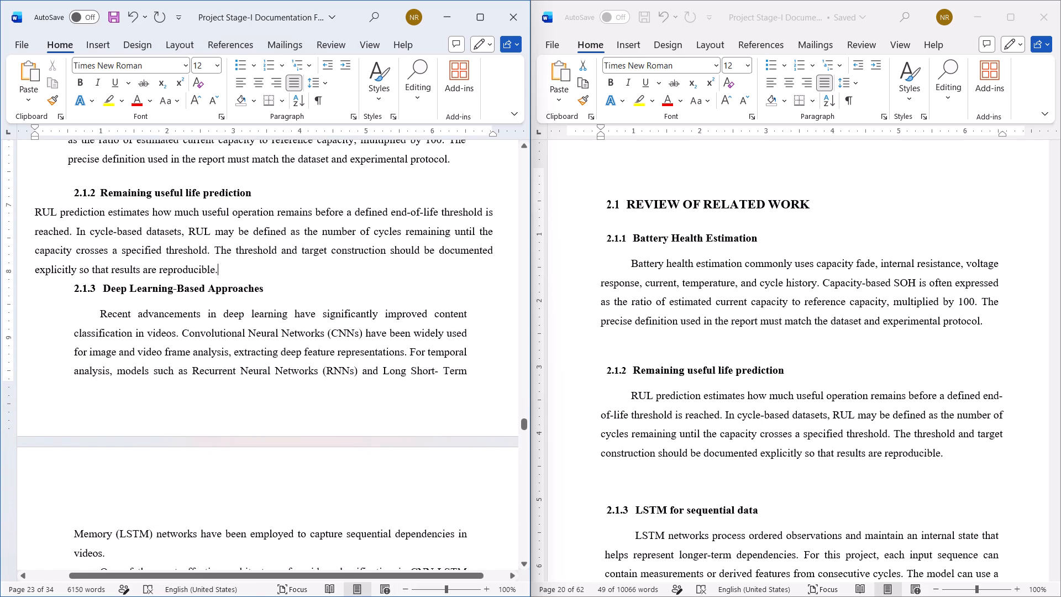
Rewrite the 2.1.3 heading "Deep Learning-Based Approaches" in place as "LSTM for sequential data", keeping its numbering.
scroll(736, 464, "down", 1)
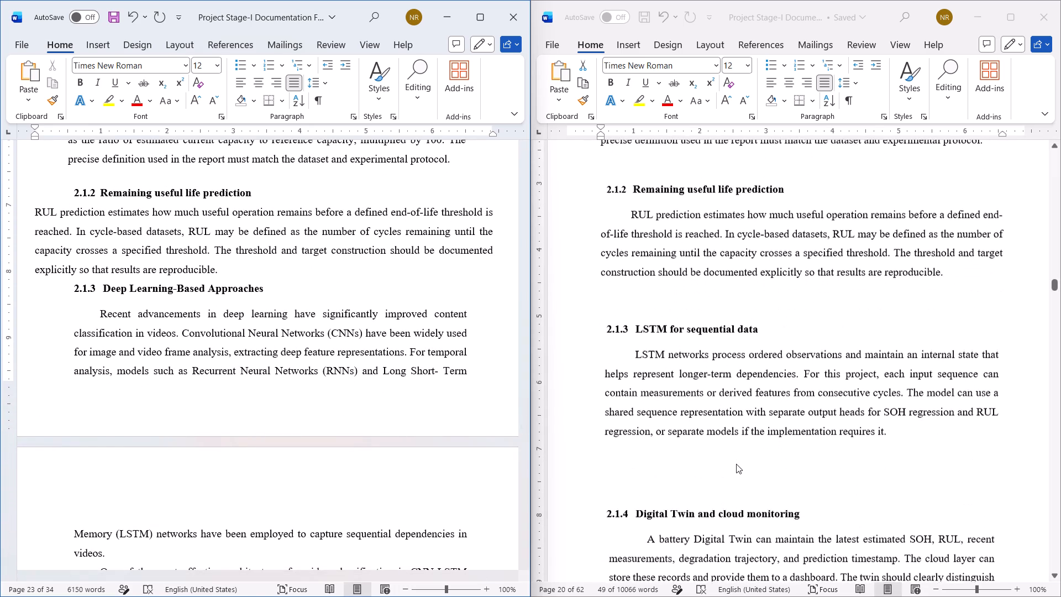
left_click(264, 296)
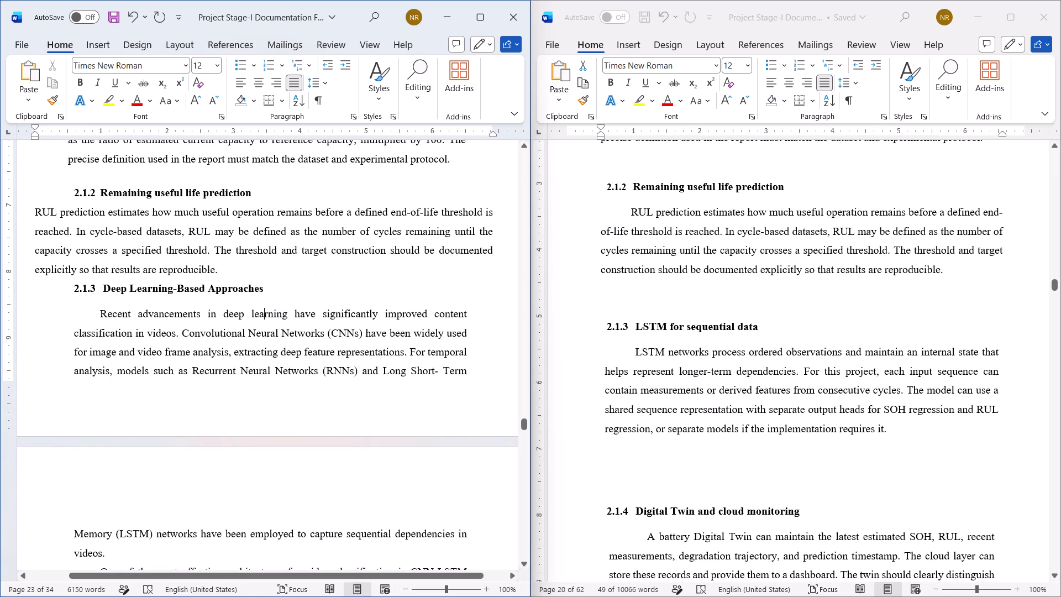
left_click(264, 288)
key("BackSpace")
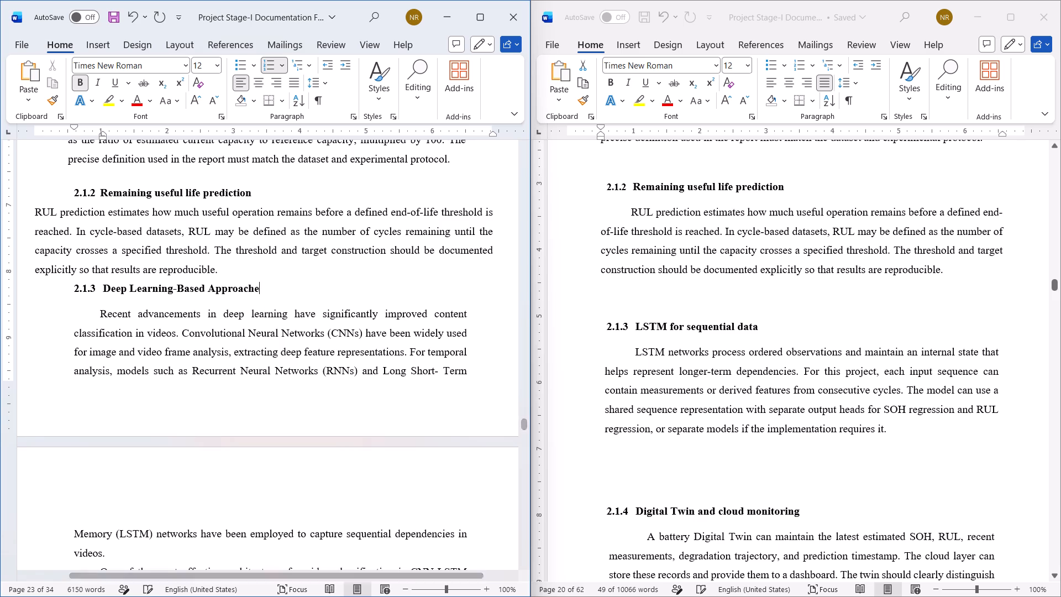
key("BackSpace")
key("BackSpace")
key("BackSpace")
key("BackSpace")
key("BackSpace")
key("BackSpace")
key("BackSpace")
key("BackSpace")
key("BackSpace")
key("BackSpace")
key("BackSpace")
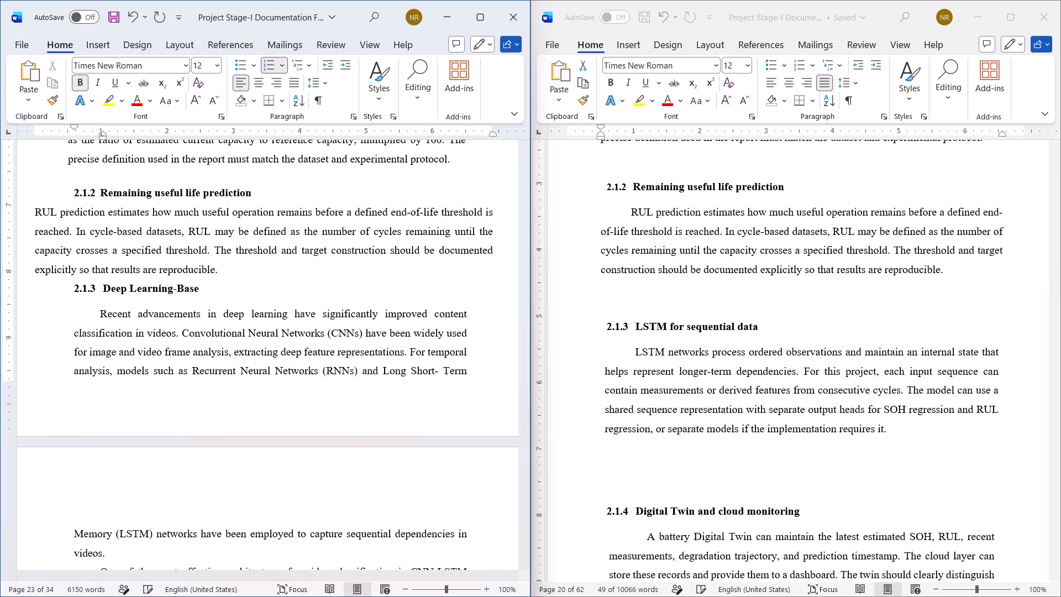
key("BackSpace")
key("BackSpace")
key("BackSpace")
key("BackSpace")
key("BackSpace")
key("BackSpace")
key("BackSpace")
key("BackSpace")
key("BackSpace")
key("BackSpace")
key("BackSpace")
key("BackSpace")
key("BackSpace")
key("BackSpace")
key("BackSpace")
key("BackSpace")
key("BackSpace")
key("BackSpace")
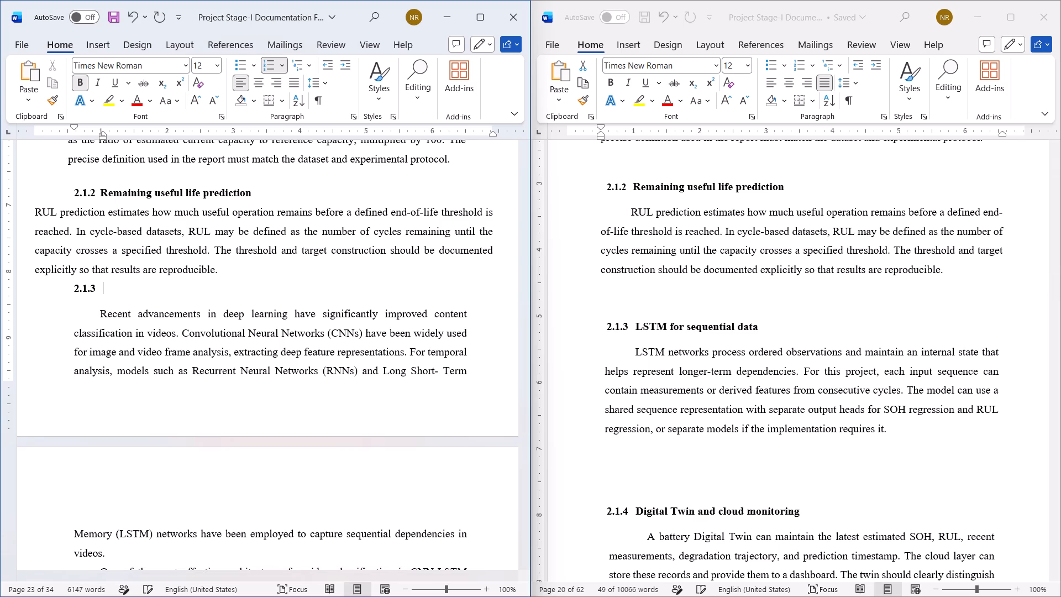
type("Lstm")
key("BackSpace")
key("BackSpace")
key("BackSpace")
type("STM")
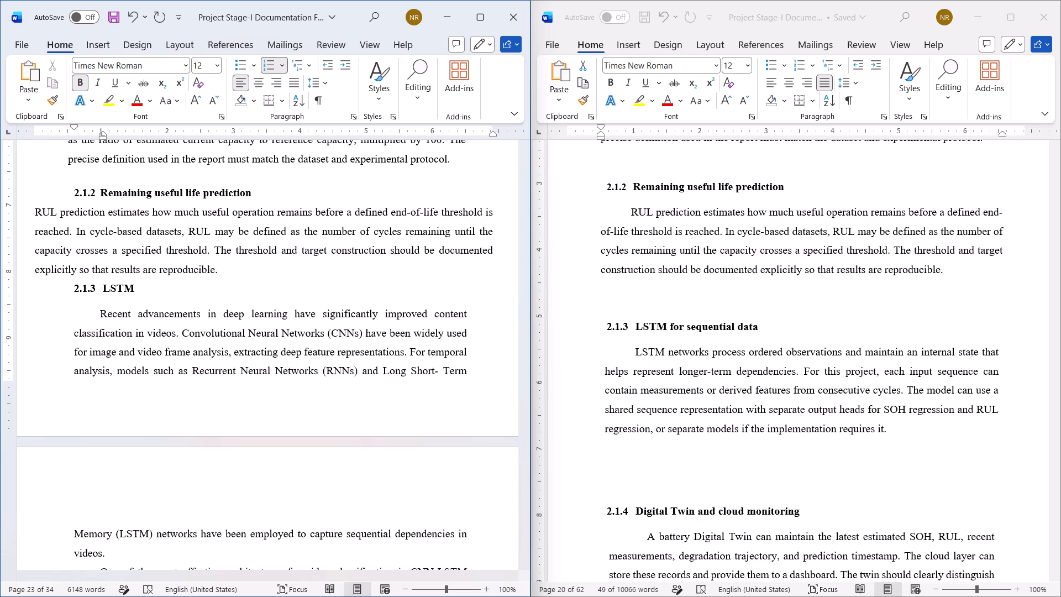
type("for")
key("space")
type("se")
key("q")
type("uen")
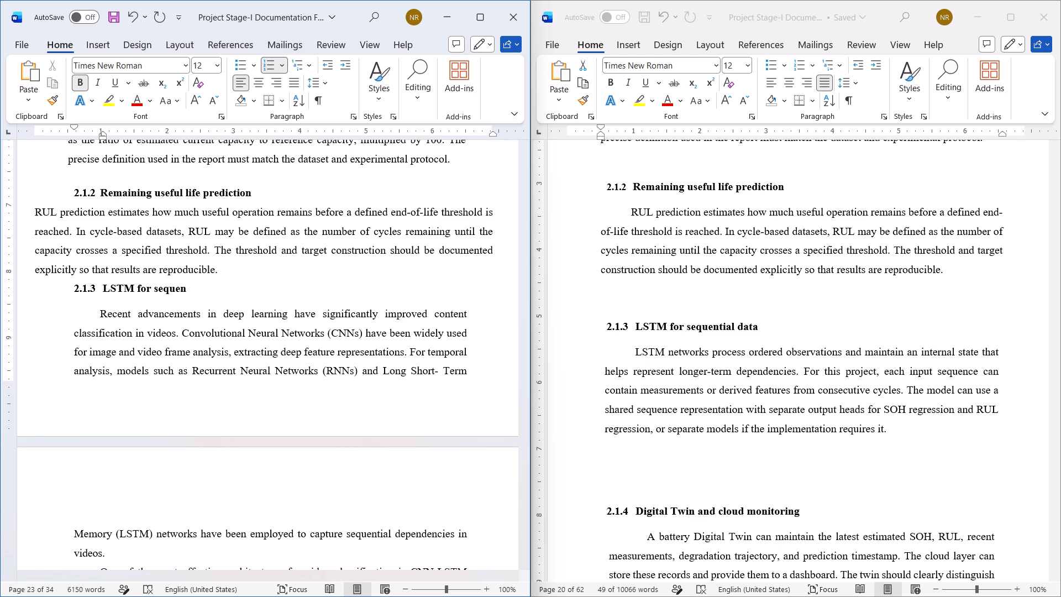
type("tial")
key("space")
type("data")
Replace the template's two body paragraphs under 2.1.3 with the LSTM networks paragraph copied from the existing report.
left_click(897, 432)
left_click(891, 429)
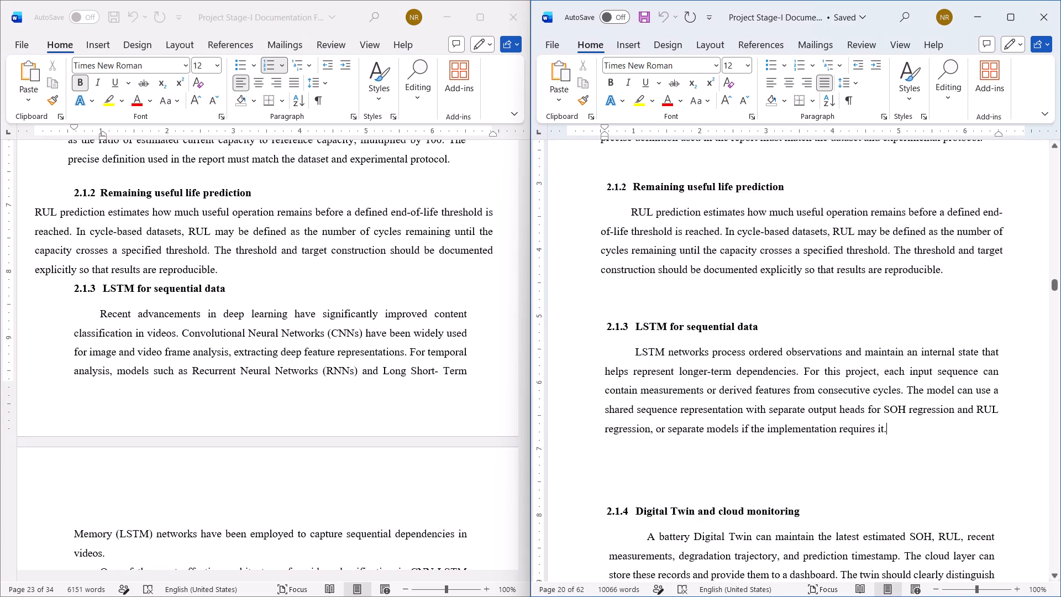
left_click_drag(887, 429, 618, 365)
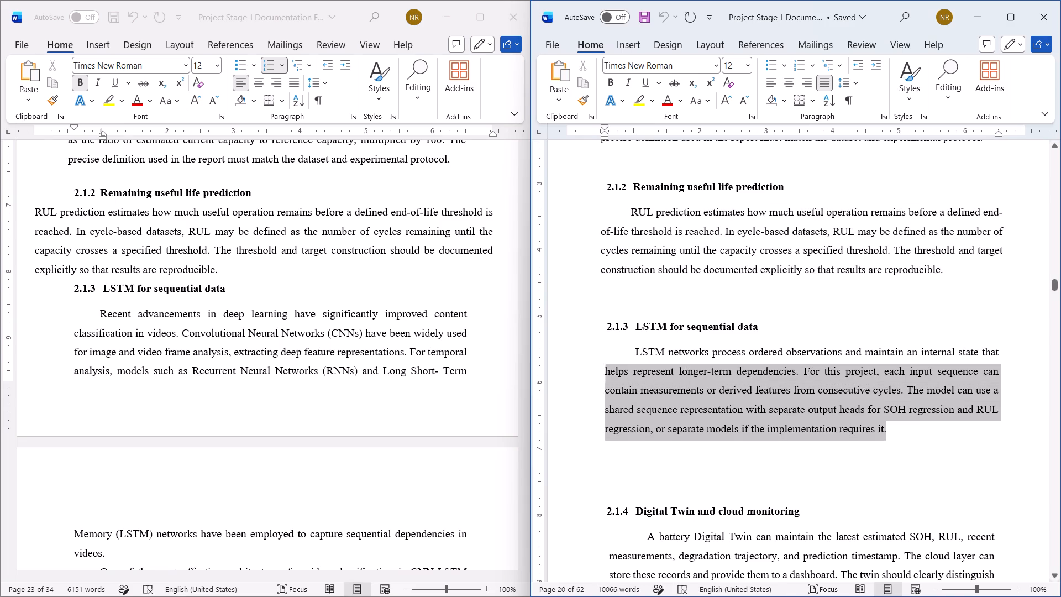
left_click_drag(618, 365, 631, 360)
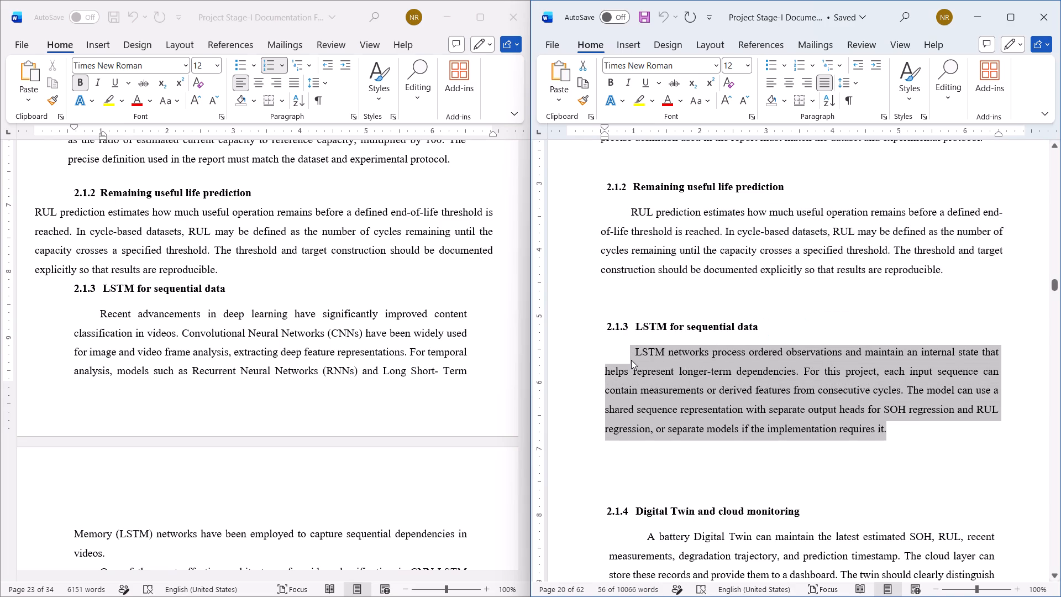
key("ctrl+c")
left_click(146, 327)
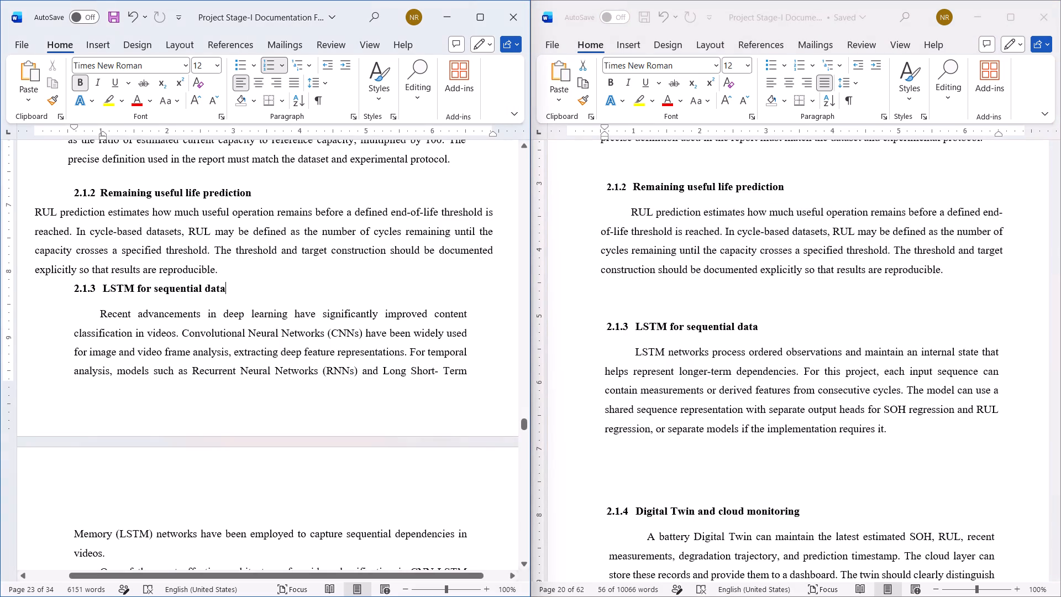
left_click(99, 314)
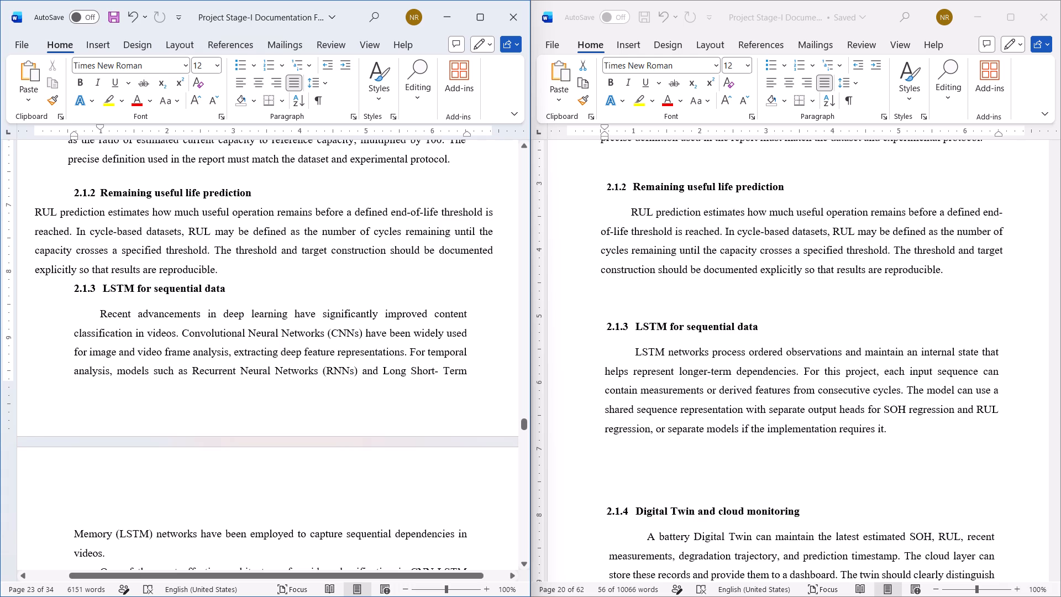
left_click(98, 312)
left_click_drag(98, 312, 393, 492)
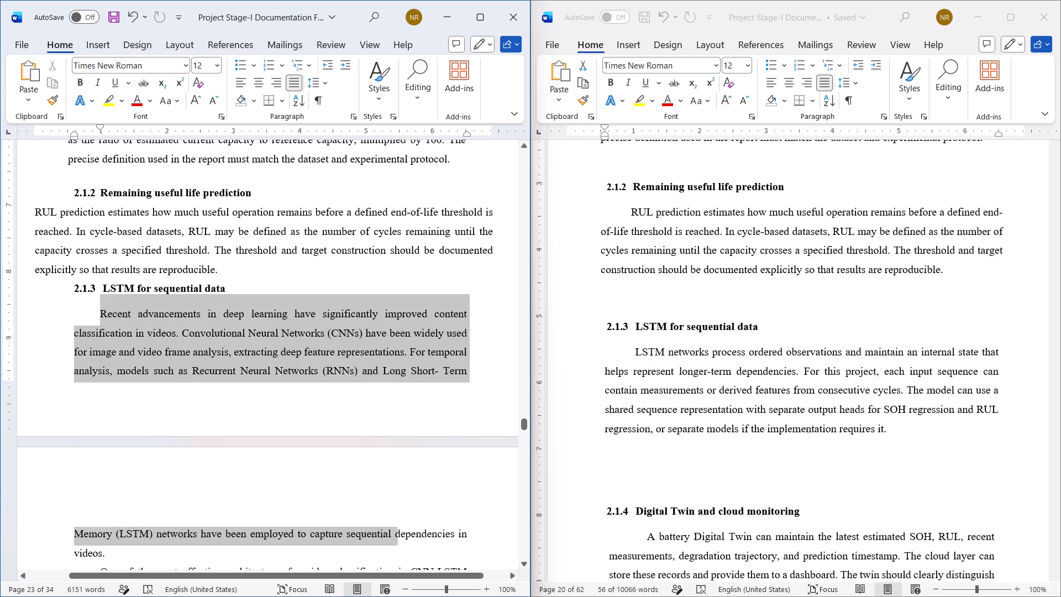
left_click_drag(393, 492, 451, 468)
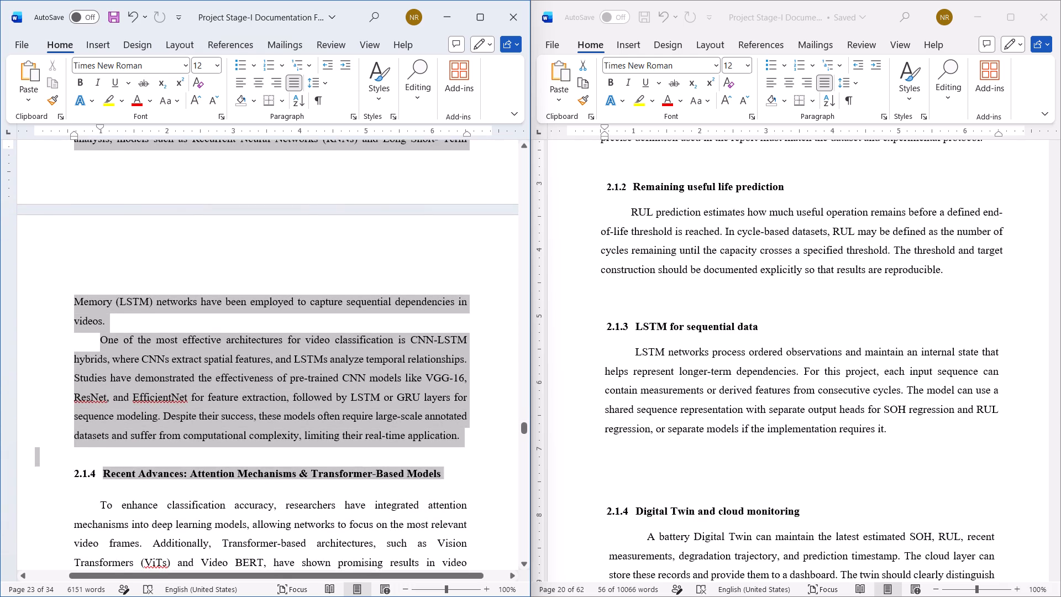
left_click_drag(451, 468, 472, 446)
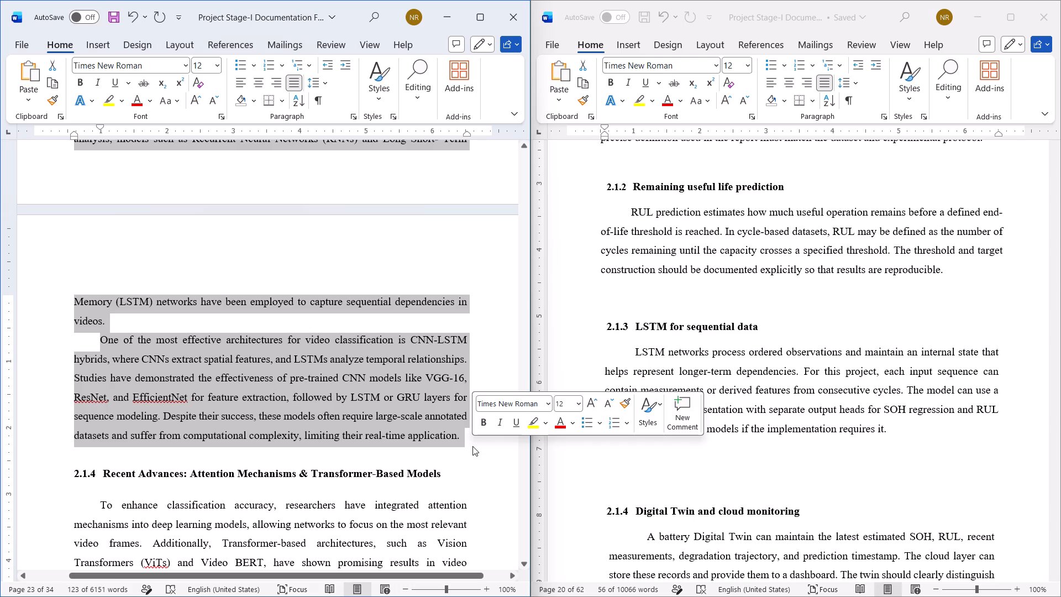
key("ctrl+v")
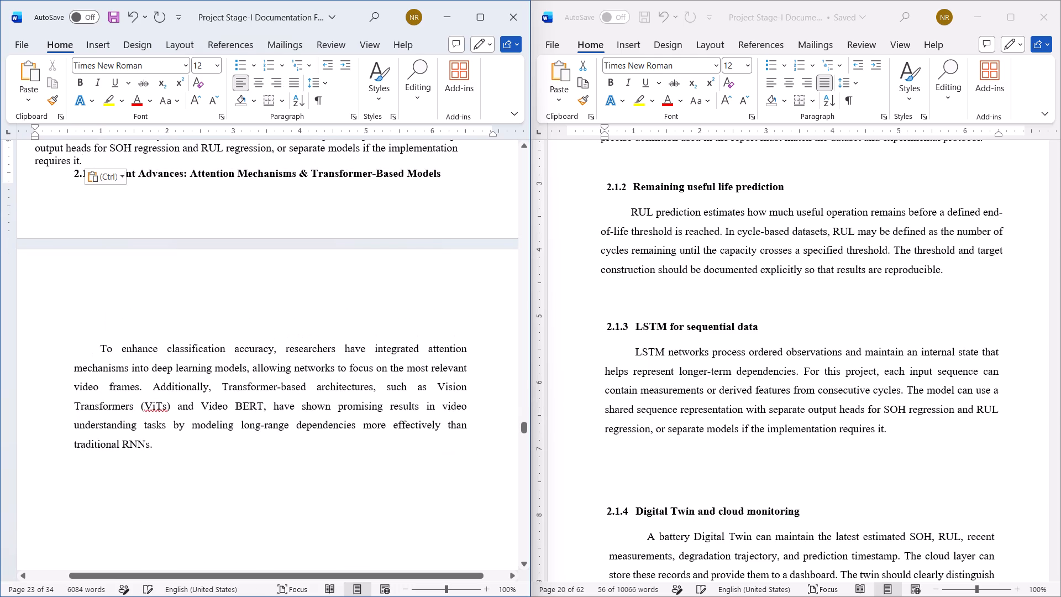
Justify the LSTM paragraph under 2.1.3 and increase its line spacing to match the 2.1.2 paragraph.
scroll(312, 342, "up", 2)
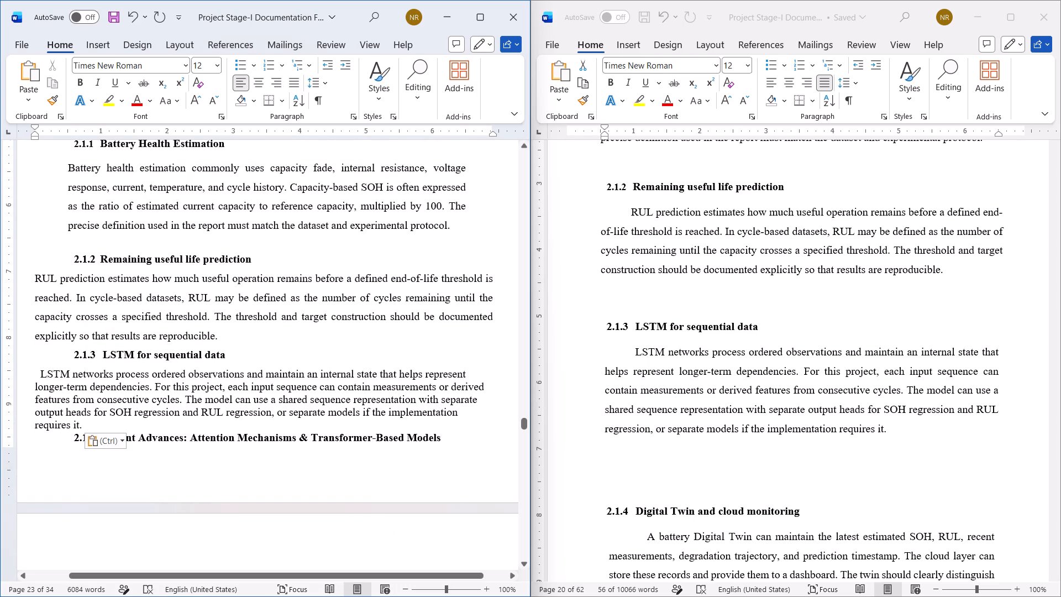
left_click_drag(38, 372, 88, 422)
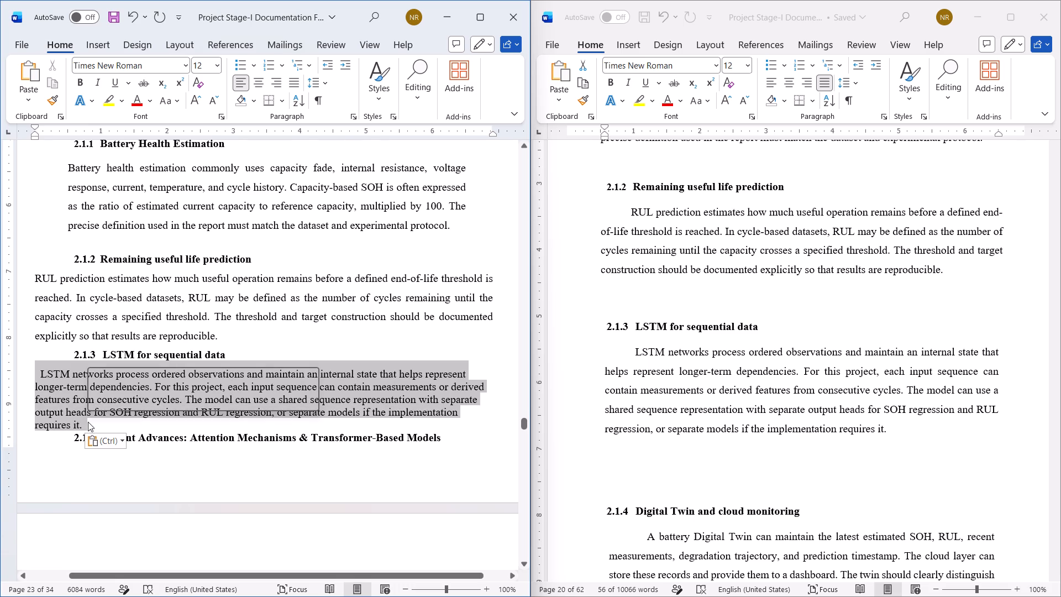
left_click(290, 78)
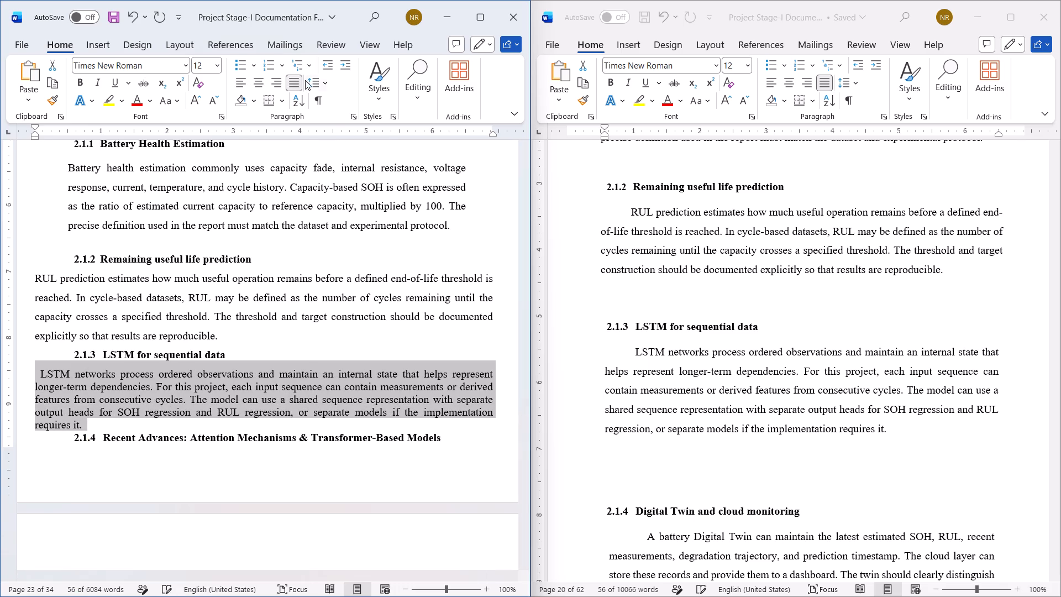
left_click(320, 81)
left_click(332, 143)
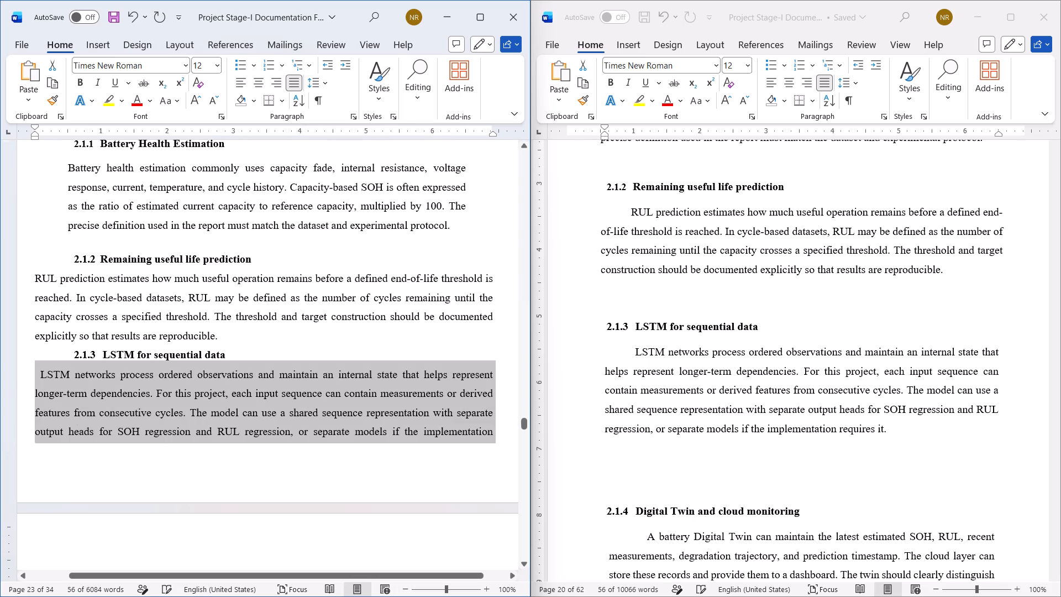
left_click(291, 322)
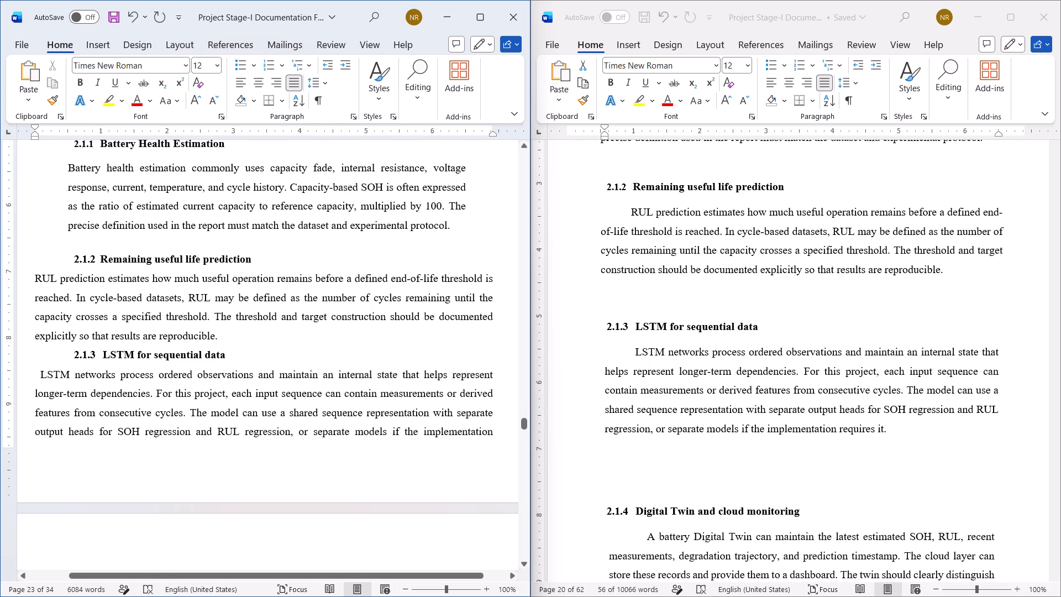
Indent the RUL prediction paragraph under 2.1.2 from both sides, with its left edge near the heading number and its first line at about 1 inch.
scroll(272, 331, "down", 1)
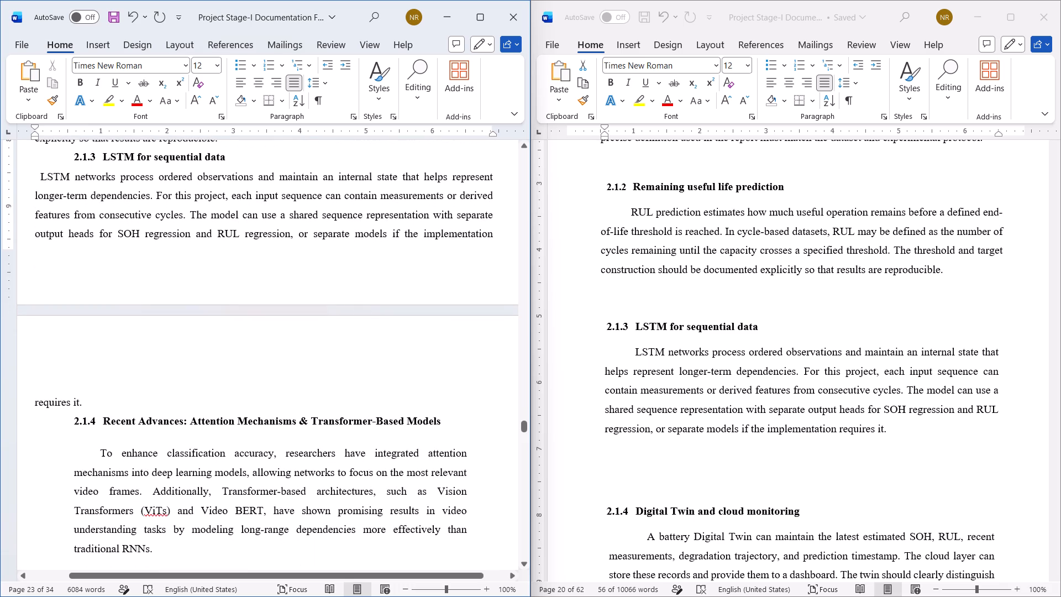
scroll(189, 350, "up", 1)
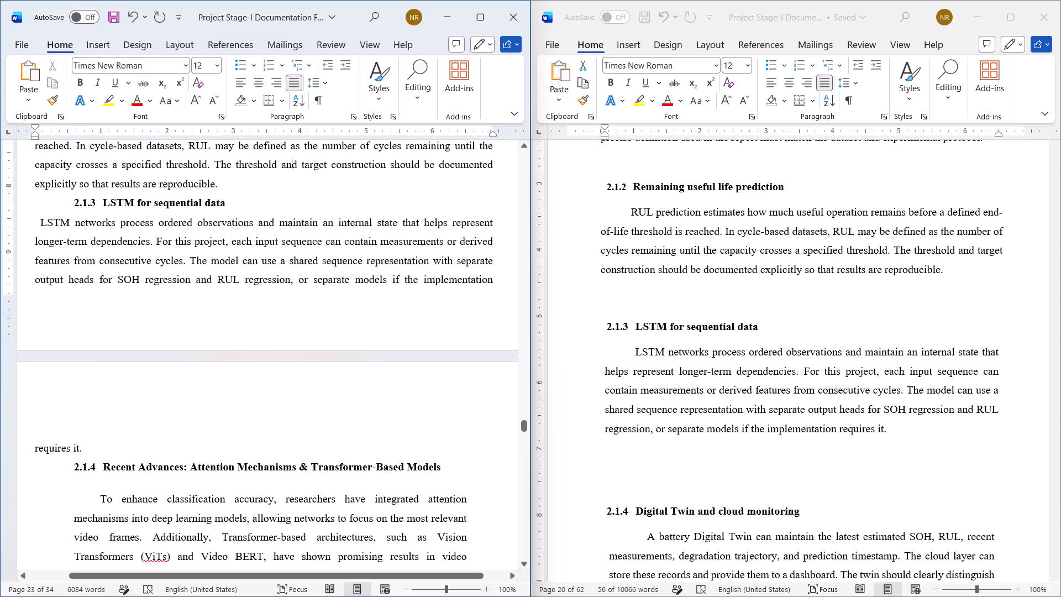
scroll(137, 299, "up", 1)
left_click(38, 281)
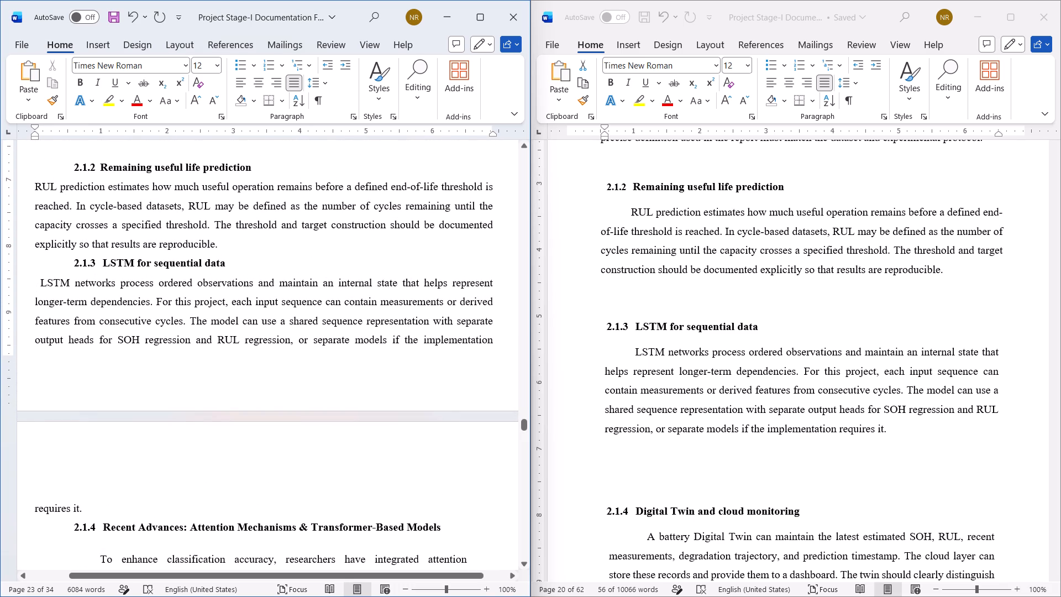
left_click_drag(35, 186, 215, 244)
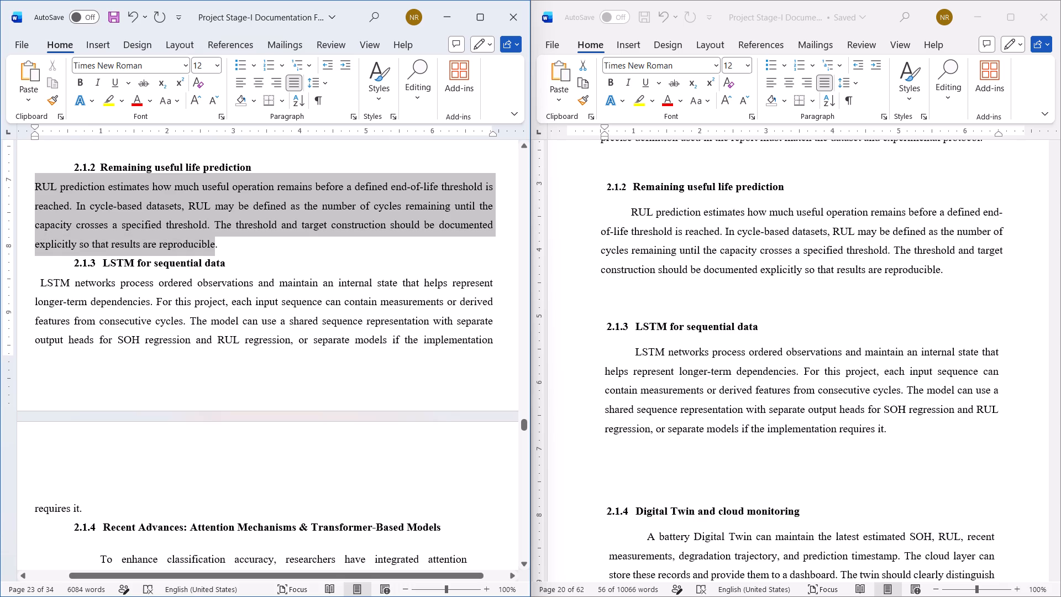
left_click_drag(215, 244, 218, 244)
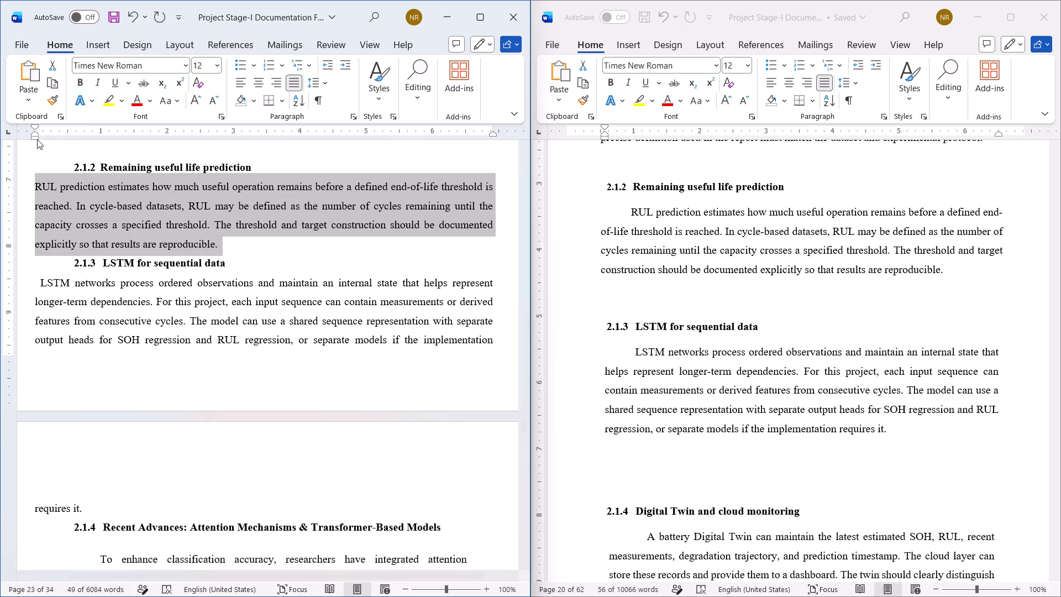
left_click_drag(34, 136, 70, 142)
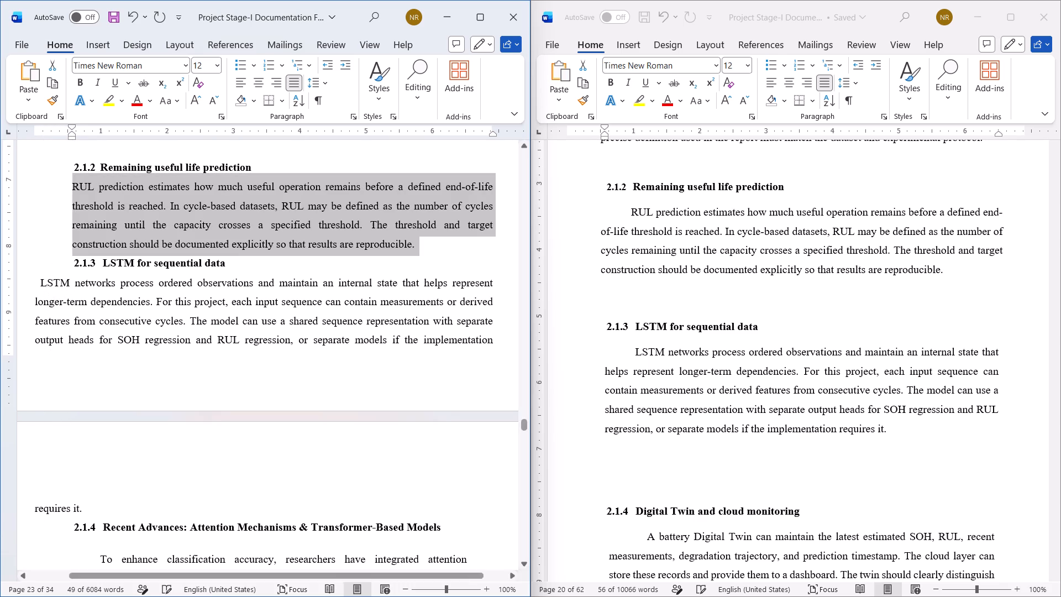
left_click_drag(73, 125, 99, 129)
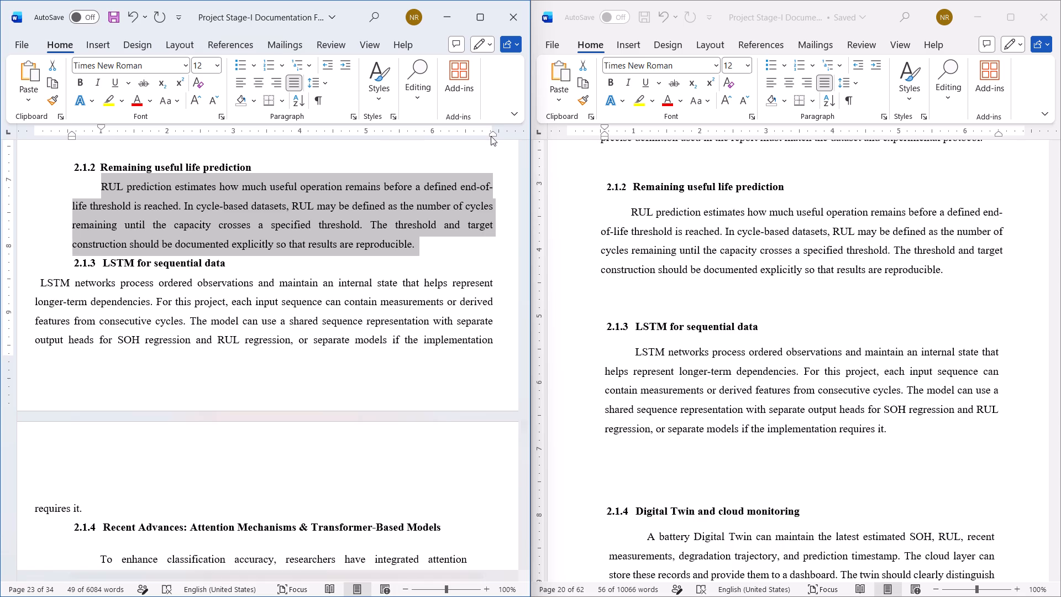
left_click_drag(491, 135, 470, 137)
left_click(333, 380)
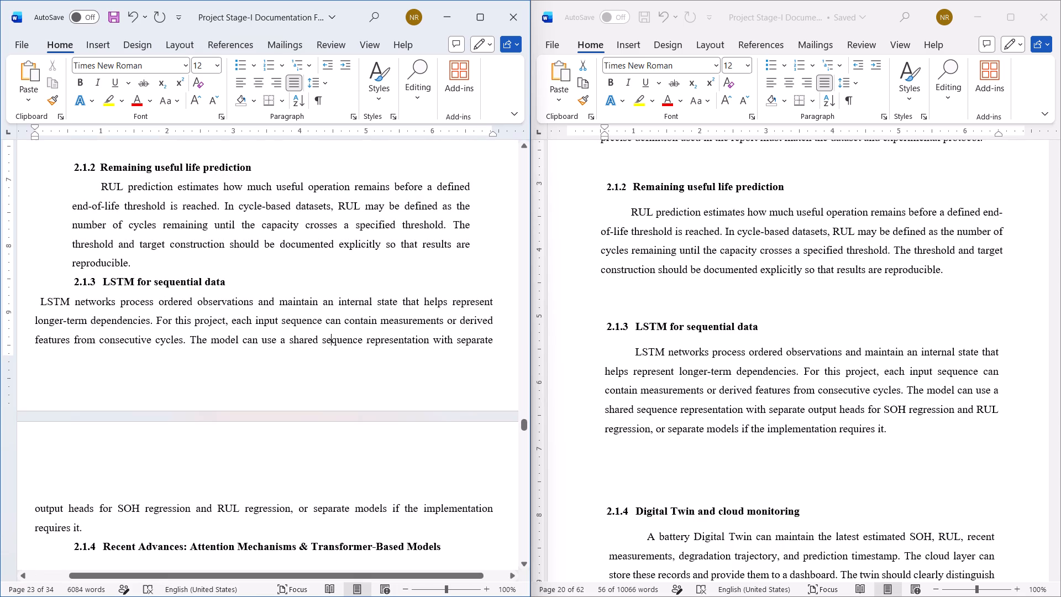
Give the LSTM paragraph under 2.1.3 the same left, right and first-line indents as the 2.1.2 paragraph.
left_click_drag(38, 301, 192, 371)
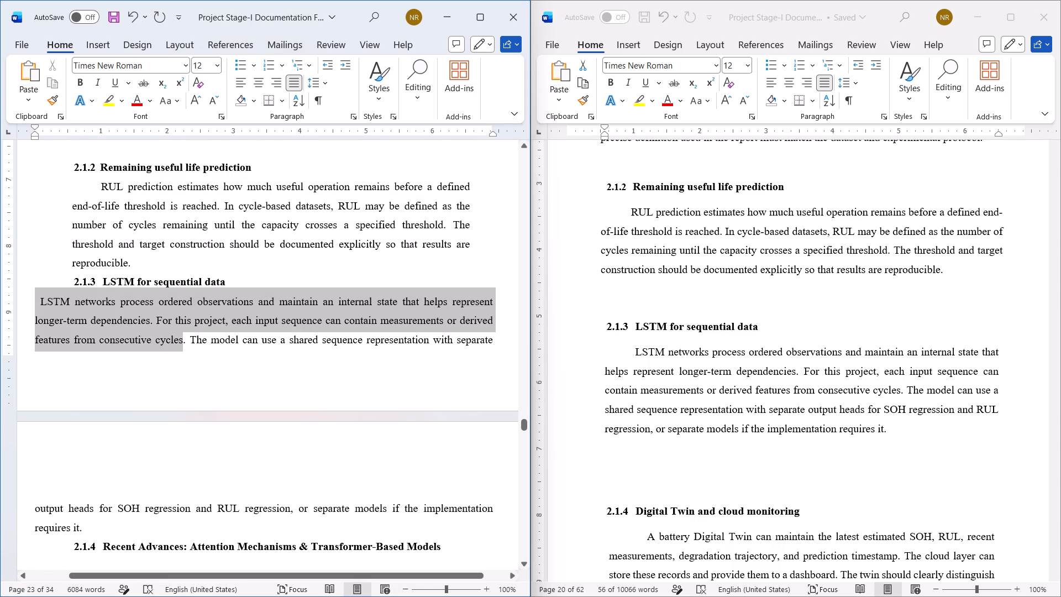
left_click_drag(192, 371, 403, 541)
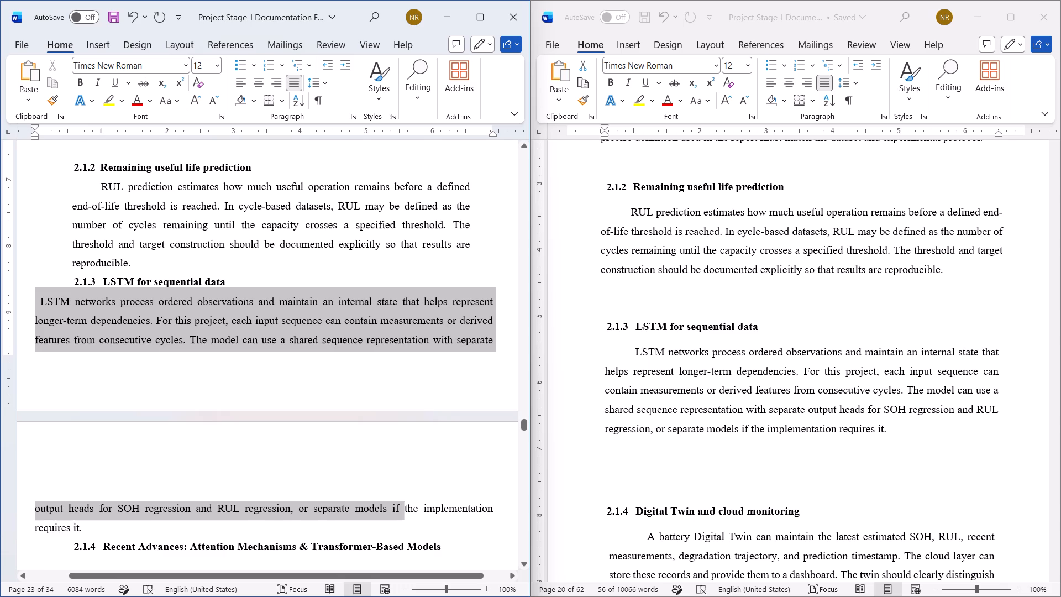
left_click_drag(403, 541, 409, 521)
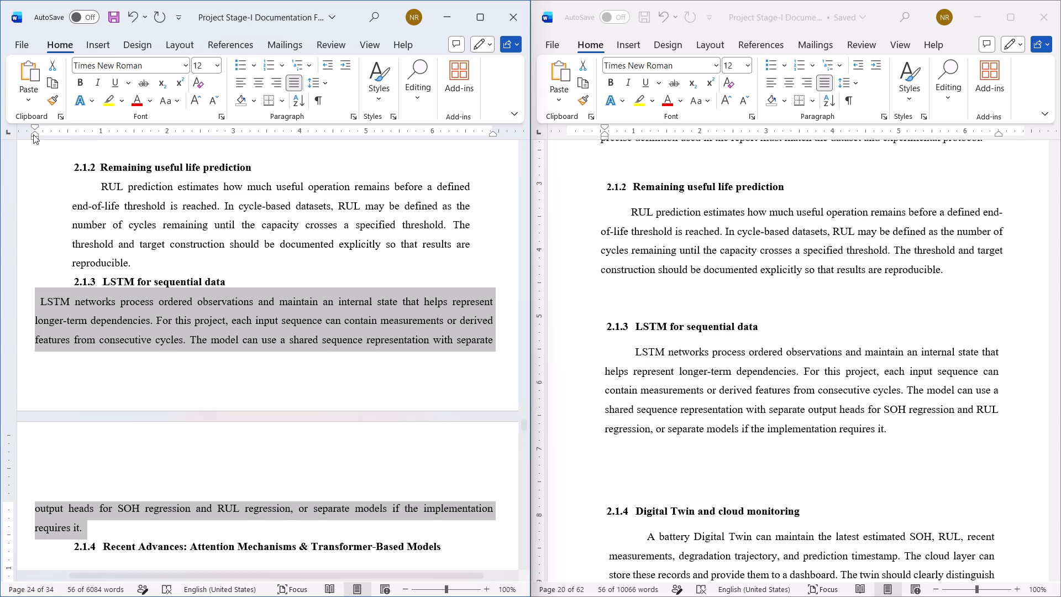
left_click_drag(34, 134, 70, 137)
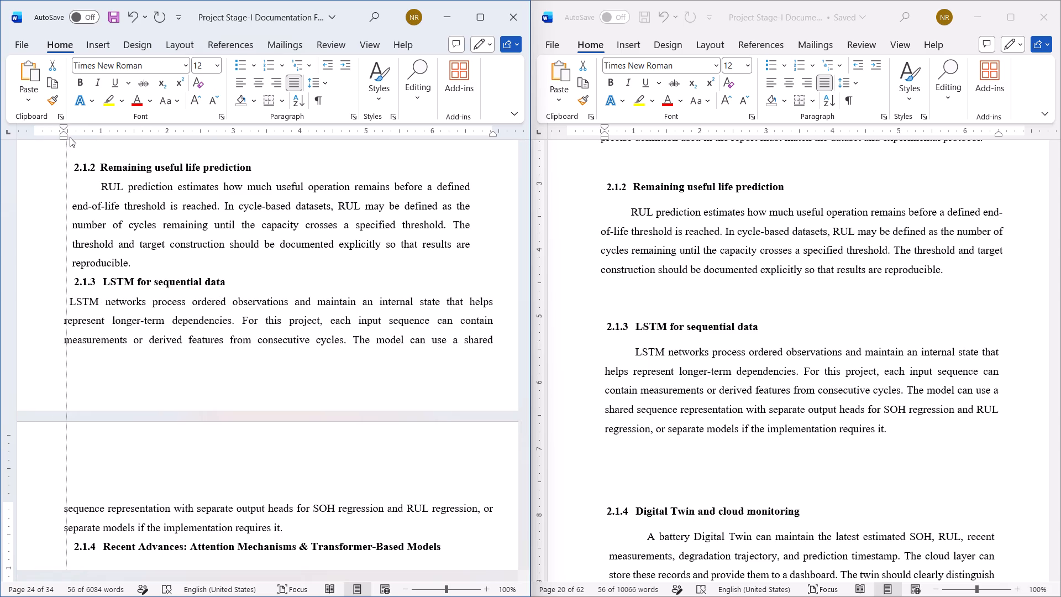
left_click_drag(70, 137, 72, 137)
left_click_drag(72, 125, 87, 127)
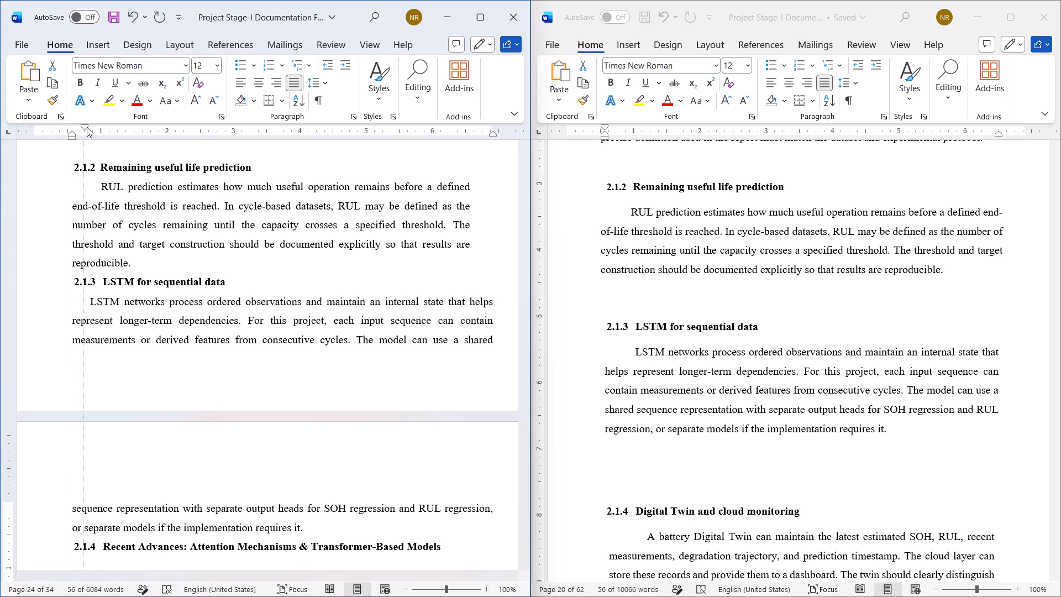
left_click_drag(87, 127, 100, 127)
left_click_drag(495, 133, 469, 133)
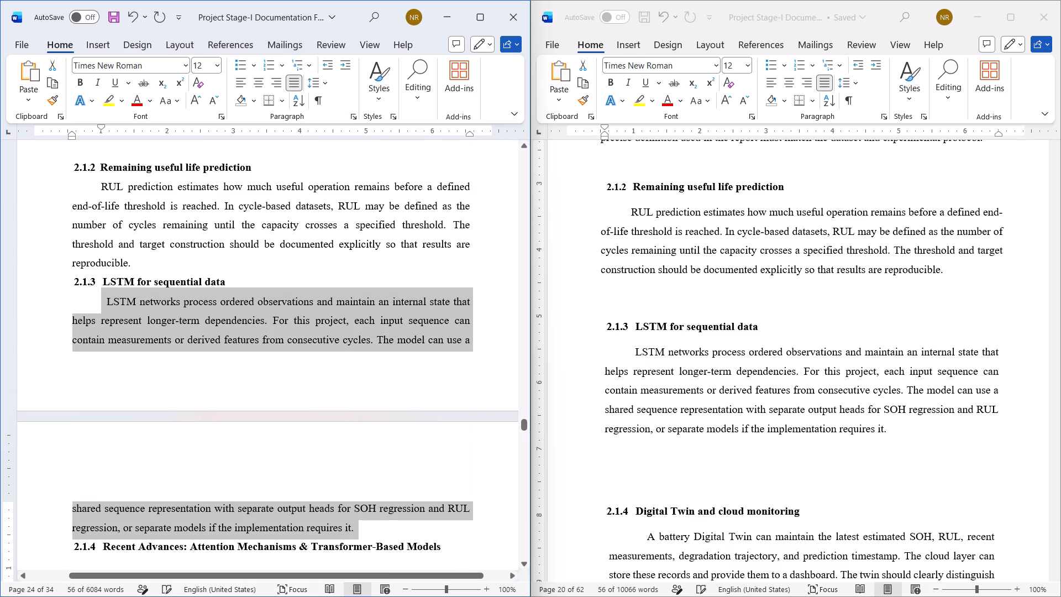
left_click(477, 381)
Rewrite the 2.1.4 heading "Recent Advances: Attention Mechanisms & Transformer-Based Models" in place as "Digital Twin and cloud monitoring", keeping its numbering.
scroll(477, 381, "down", 2)
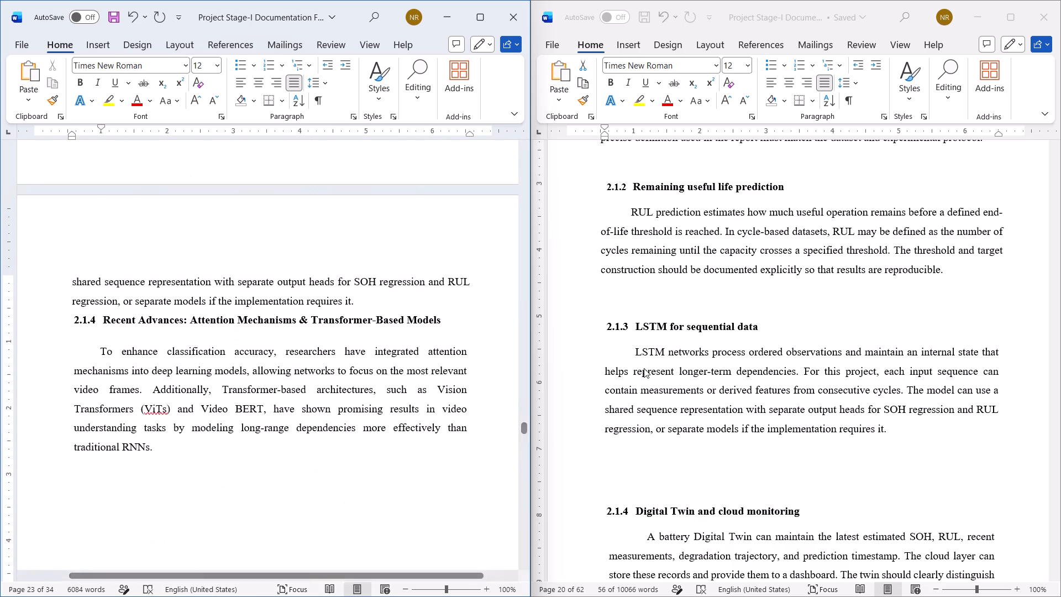
scroll(684, 389, "down", 1)
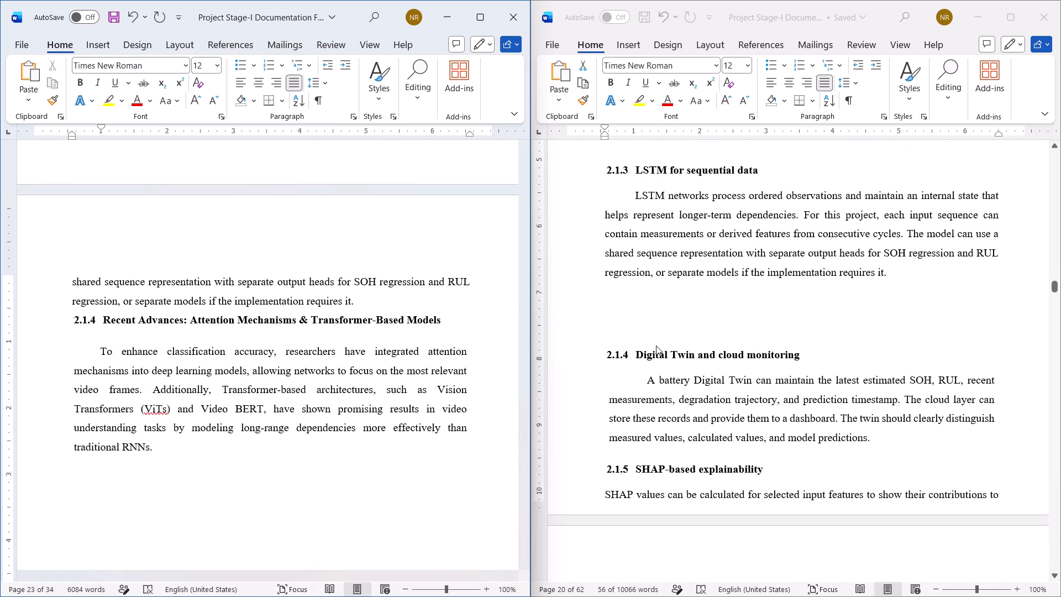
left_click_drag(439, 320, 309, 328)
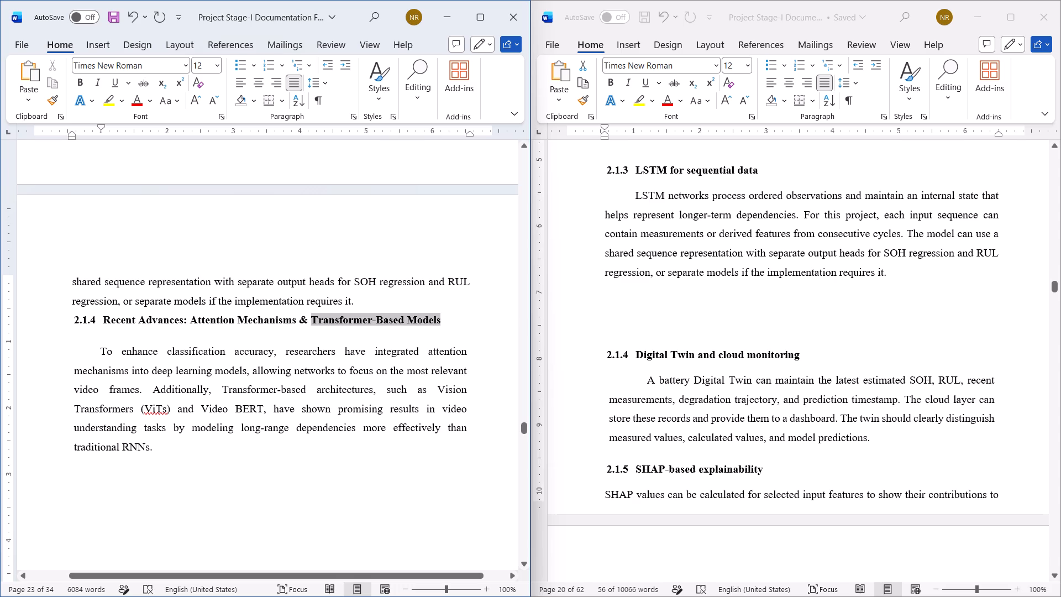
left_click_drag(309, 328, 207, 323)
key("BackSpace")
key("BackSpace")
key("BackSpace")
key("BackSpace")
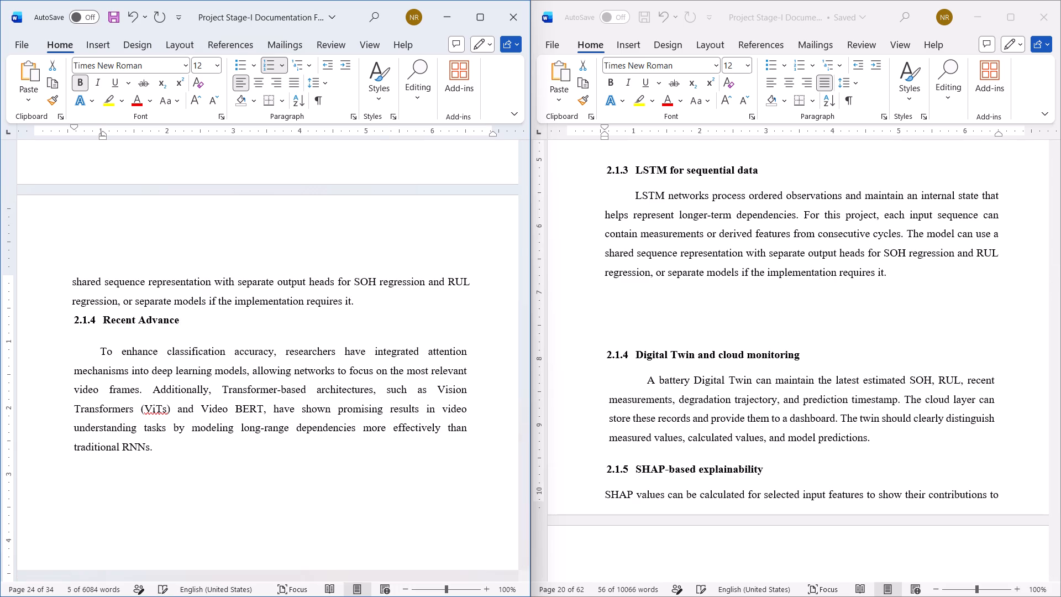
key("BackSpace")
key("BackSpace")
key("BackSpace")
key("BackSpace")
key("BackSpace")
key("BackSpace")
key("BackSpace")
key("BackSpace")
key("BackSpace")
key("BackSpace")
key("BackSpace")
key("BackSpace")
key("BackSpace")
key("BackSpace")
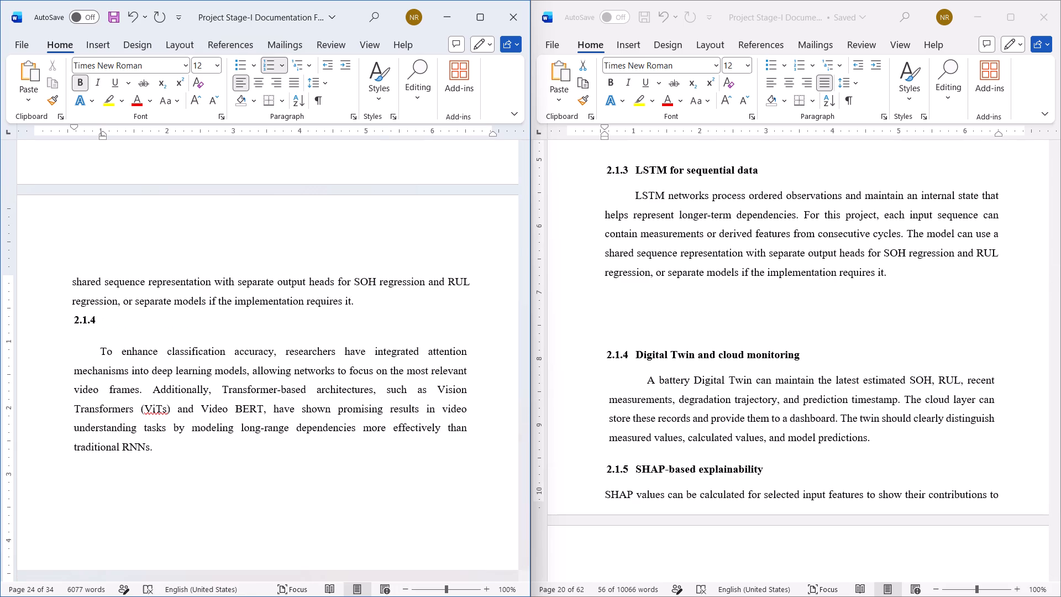
key("shift+d")
type("igi")
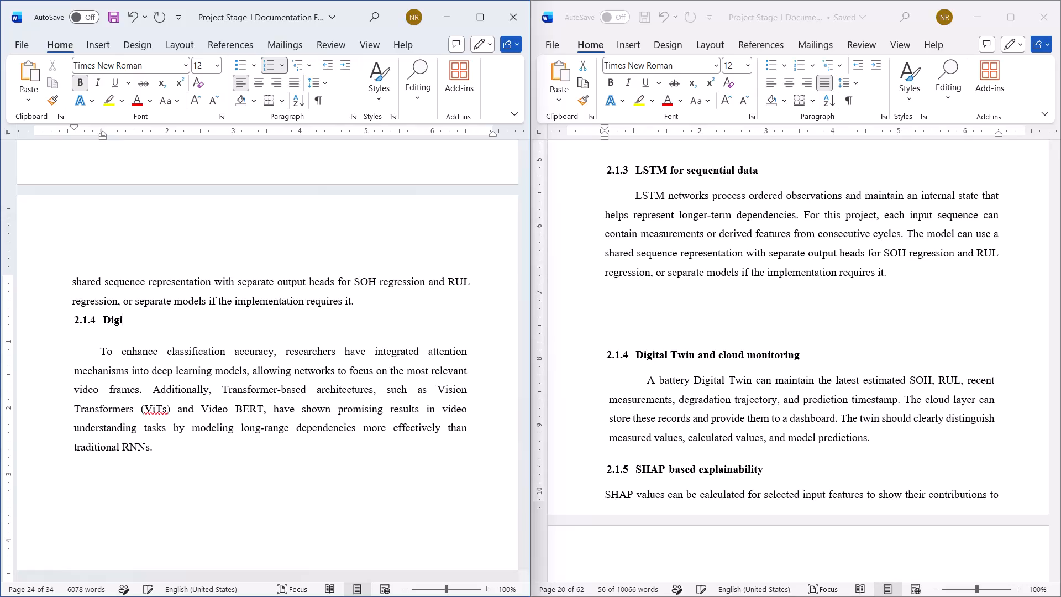
type("ta")
key("l")
key("space")
type("Twin")
key("space")
type("and")
key("space")
type("cl")
type("oud")
key("space")
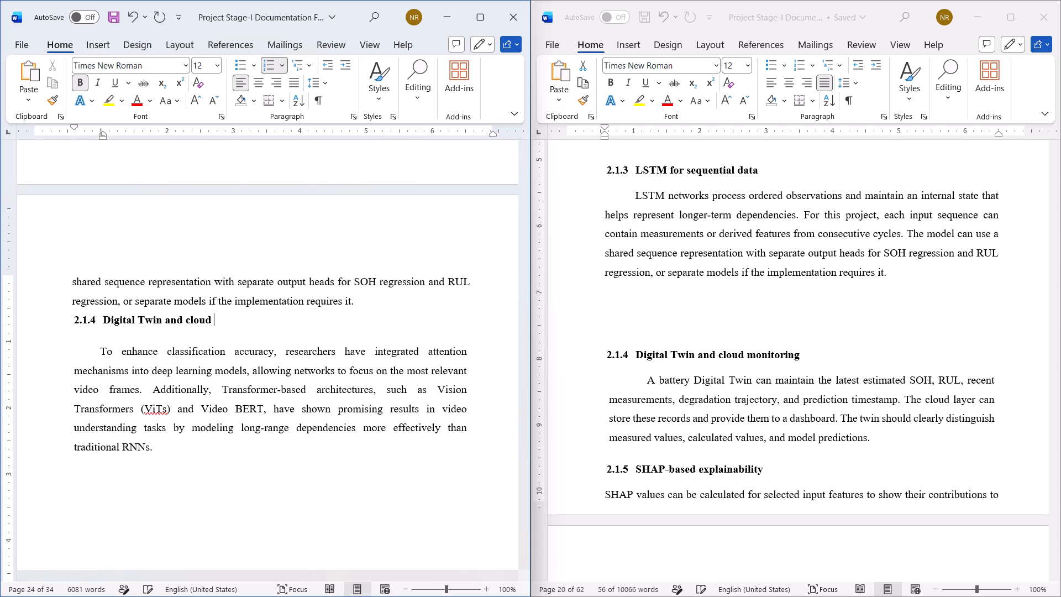
type("moni")
type("tor")
type("ing")
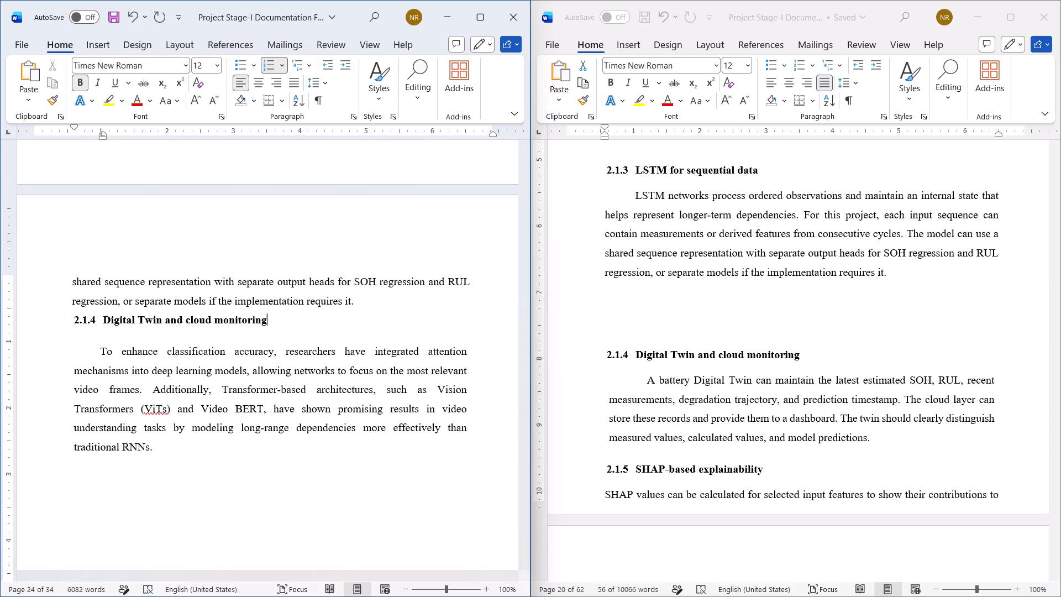
Replace the template's "To enhance classification accuracy" paragraph under 2.1.4 with the battery Digital Twin paragraph copied from the existing report.
left_click(872, 439)
left_click_drag(872, 439, 871, 439)
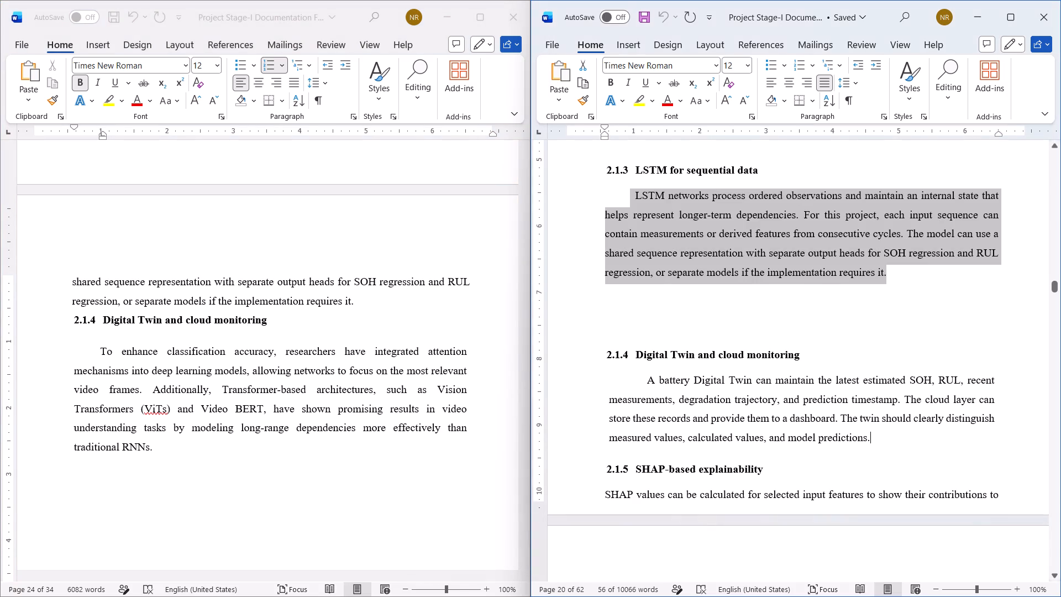
left_click_drag(871, 439, 650, 381)
key("ctrl+c")
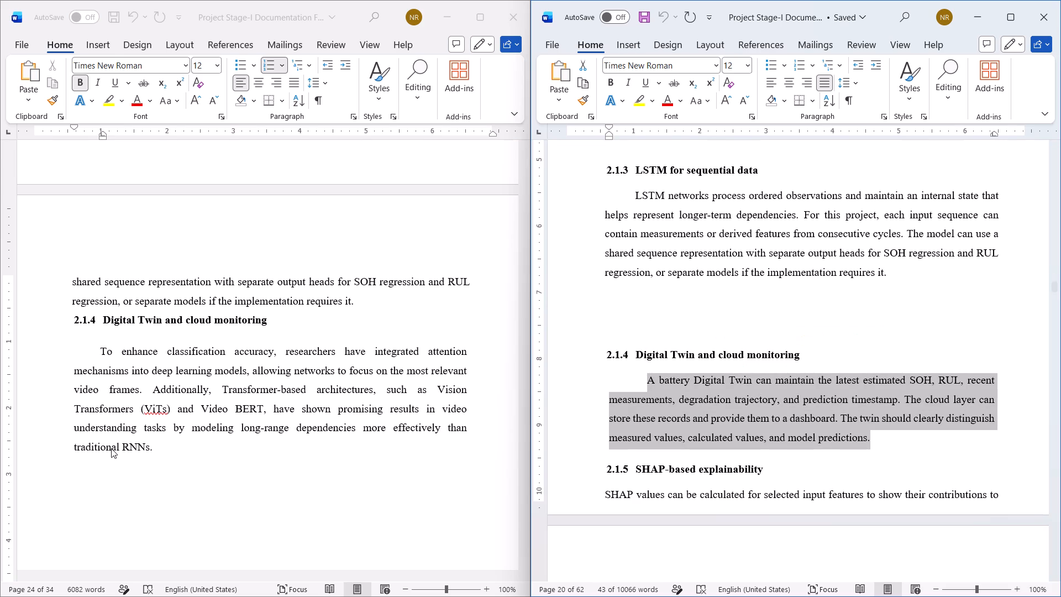
left_click(150, 443)
left_click_drag(153, 447, 135, 415)
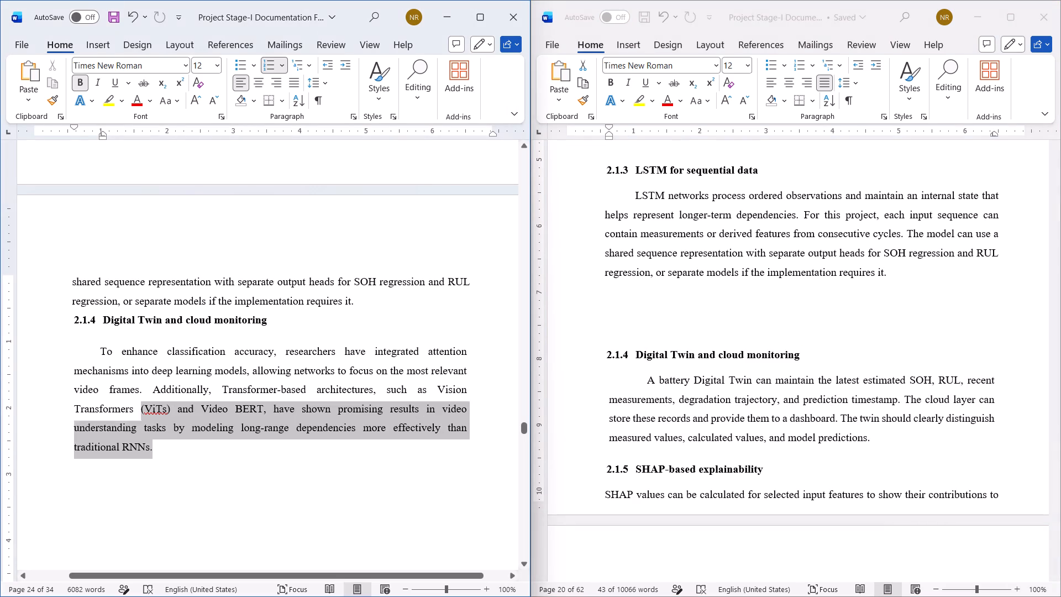
left_click_drag(135, 415, 107, 354)
key("ctrl+v")
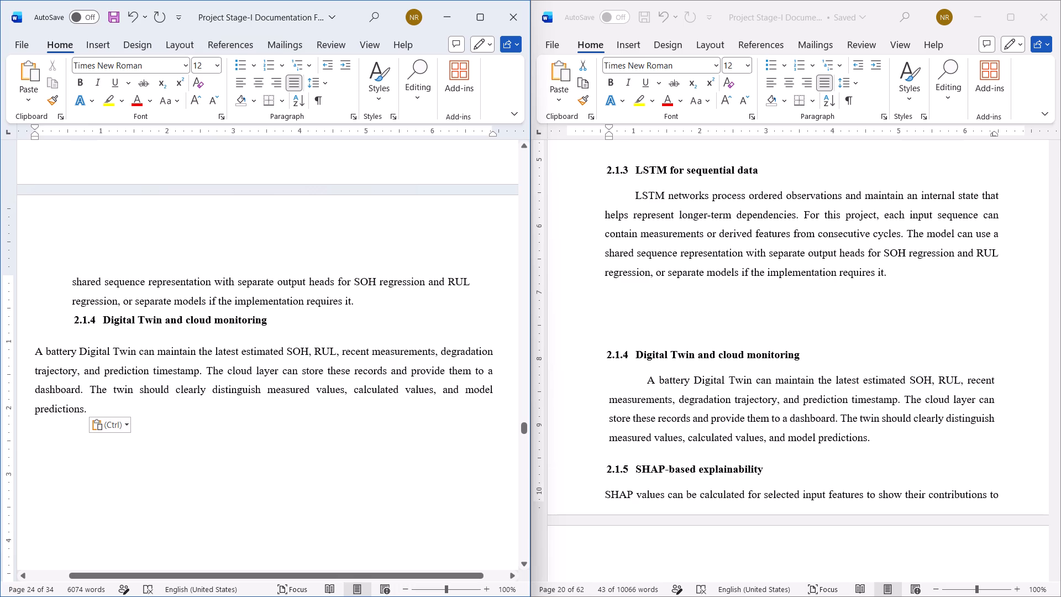
Set the line spacing of the battery Digital Twin paragraph under 2.1.4 to 1.5.
left_click_drag(90, 410, 39, 358)
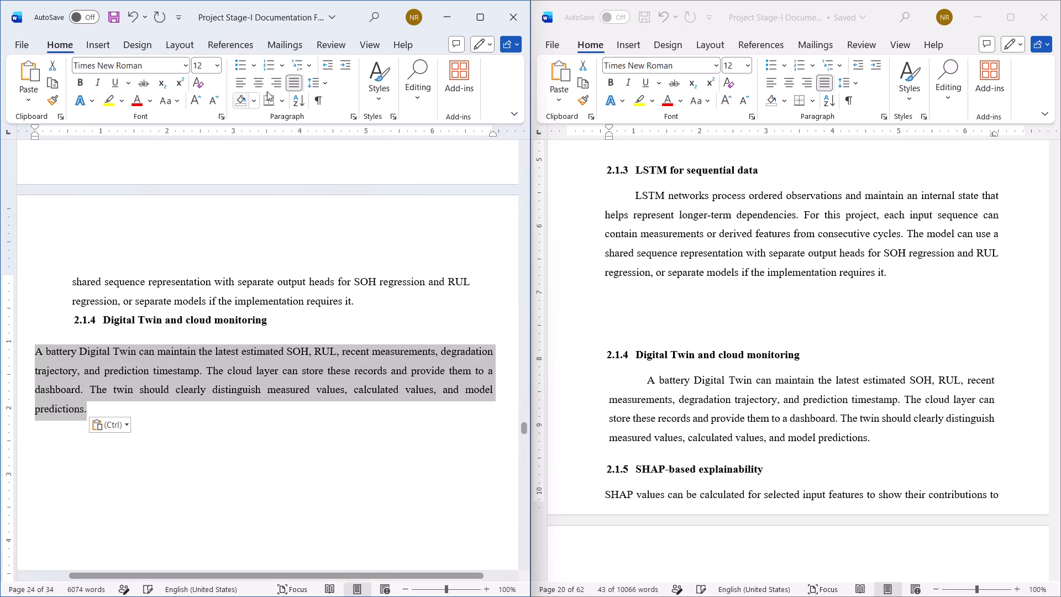
left_click(318, 82)
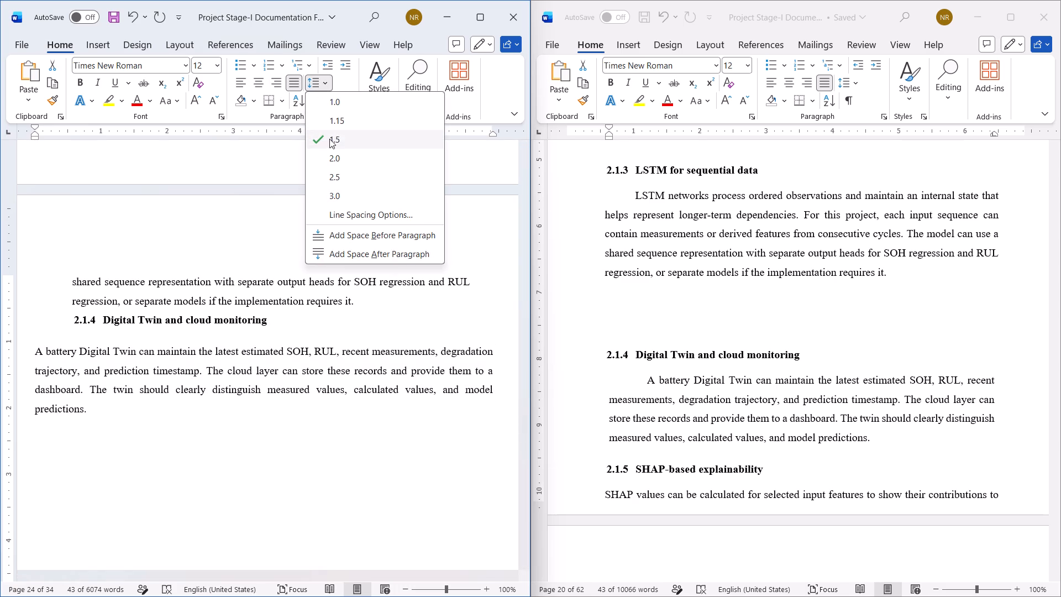
left_click(328, 138)
left_click(303, 400)
Indent the battery Digital Twin paragraph under 2.1.4: left at about 0.55, first line at about 1 and right at about 6.5 on the ruler.
scroll(303, 400, "down", 1)
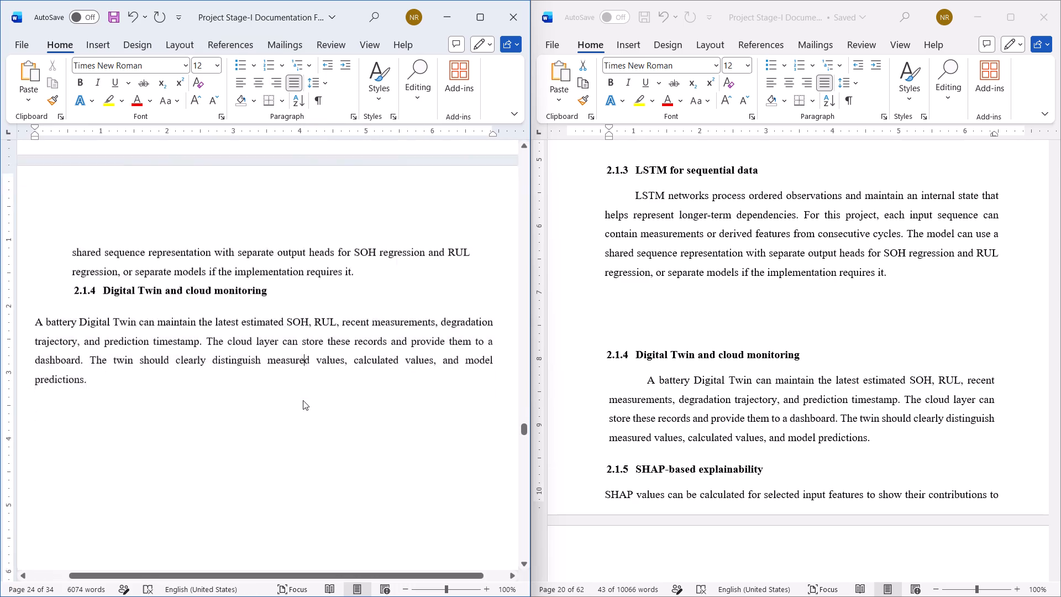
scroll(303, 400, "down", 2)
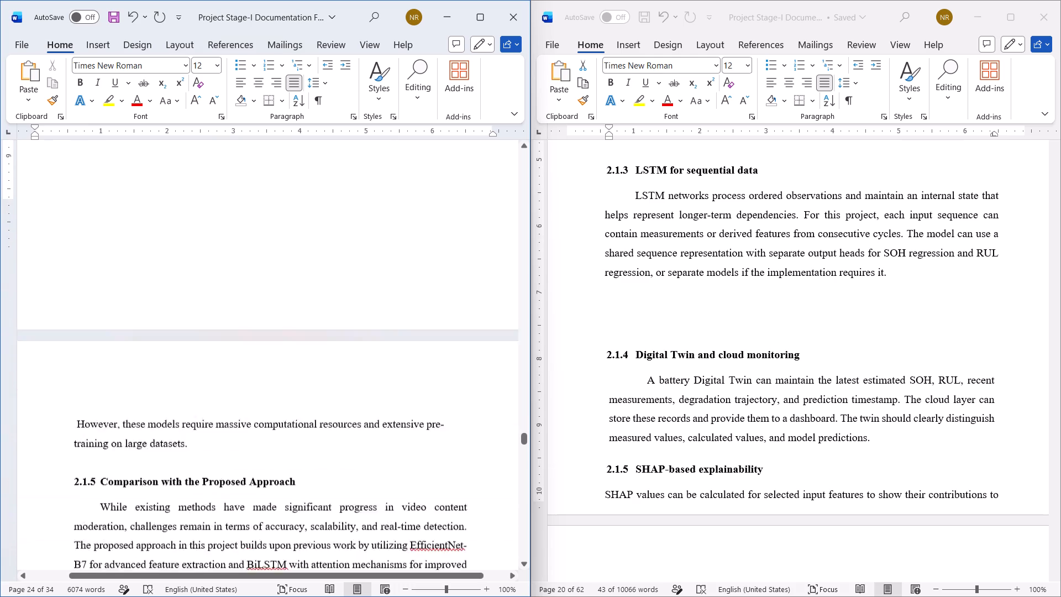
scroll(303, 400, "down", 1)
scroll(303, 400, "up", 3)
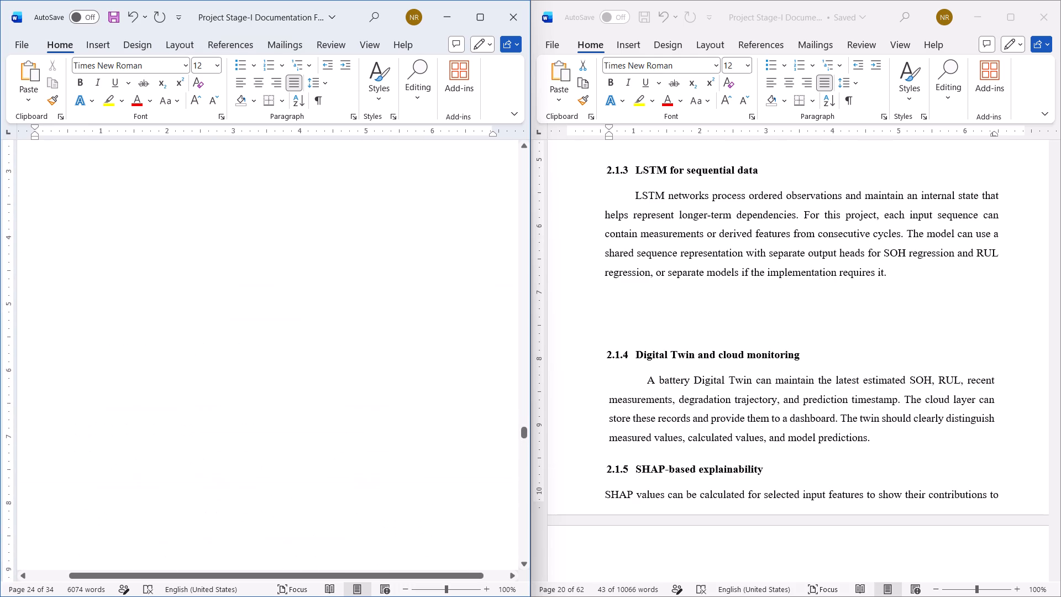
scroll(303, 400, "up", 2)
left_click_drag(92, 321, 40, 268)
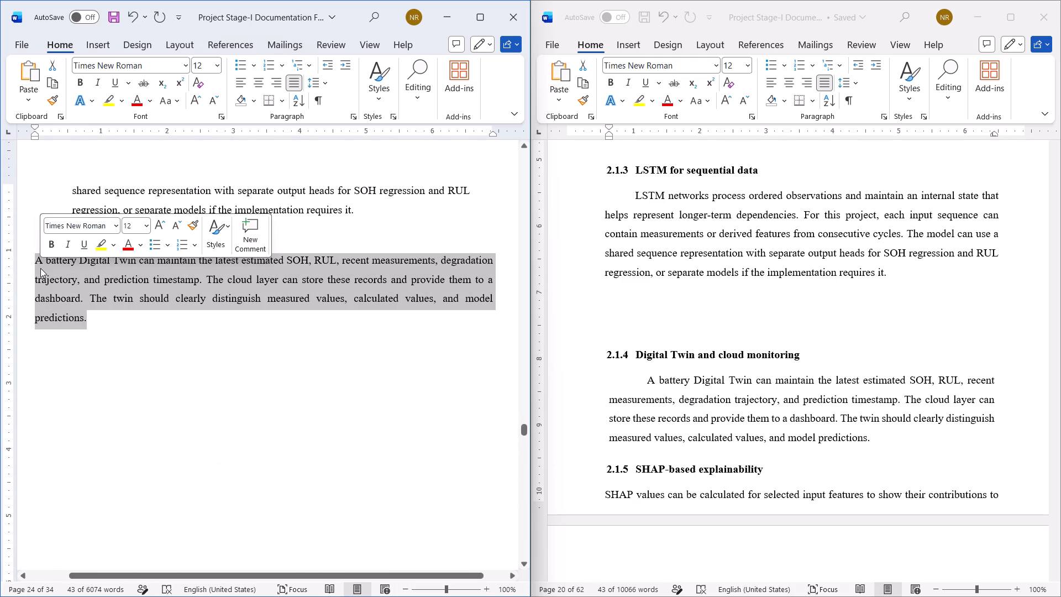
left_click_drag(34, 137, 58, 139)
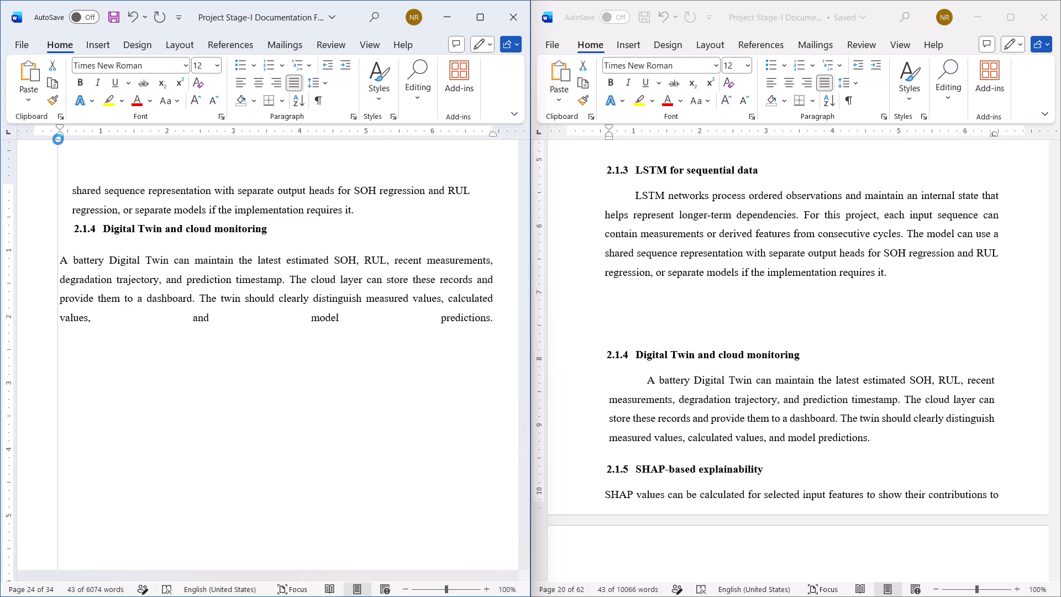
left_click_drag(58, 139, 70, 139)
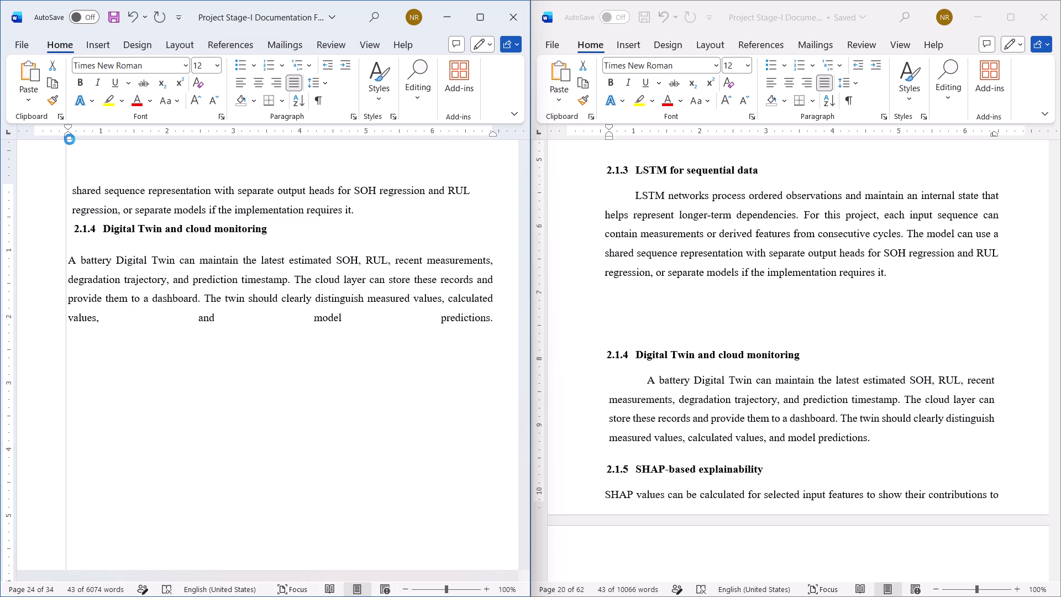
left_click_drag(70, 139, 71, 139)
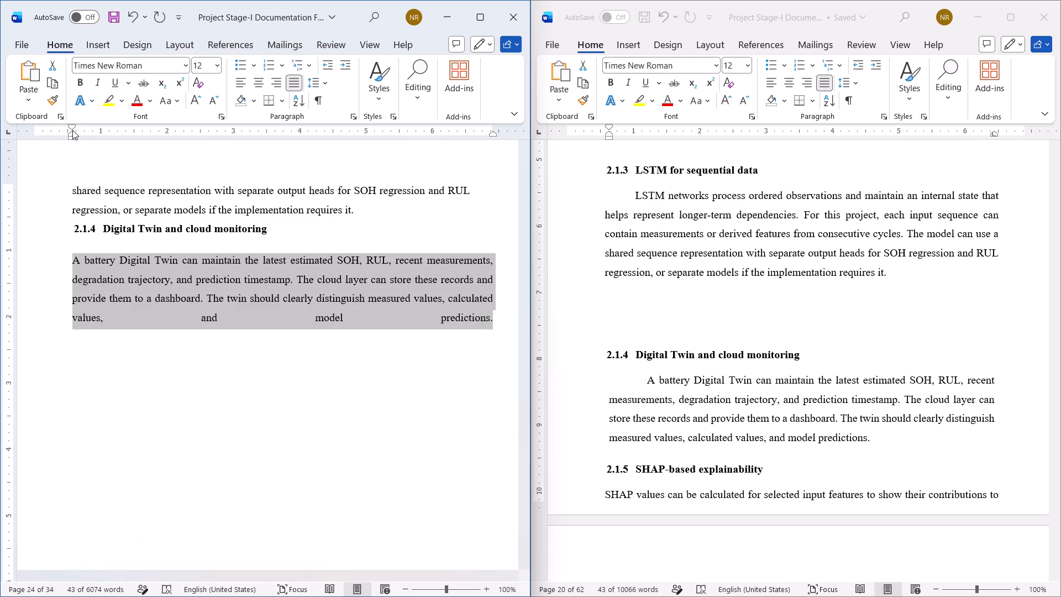
left_click_drag(73, 124, 101, 128)
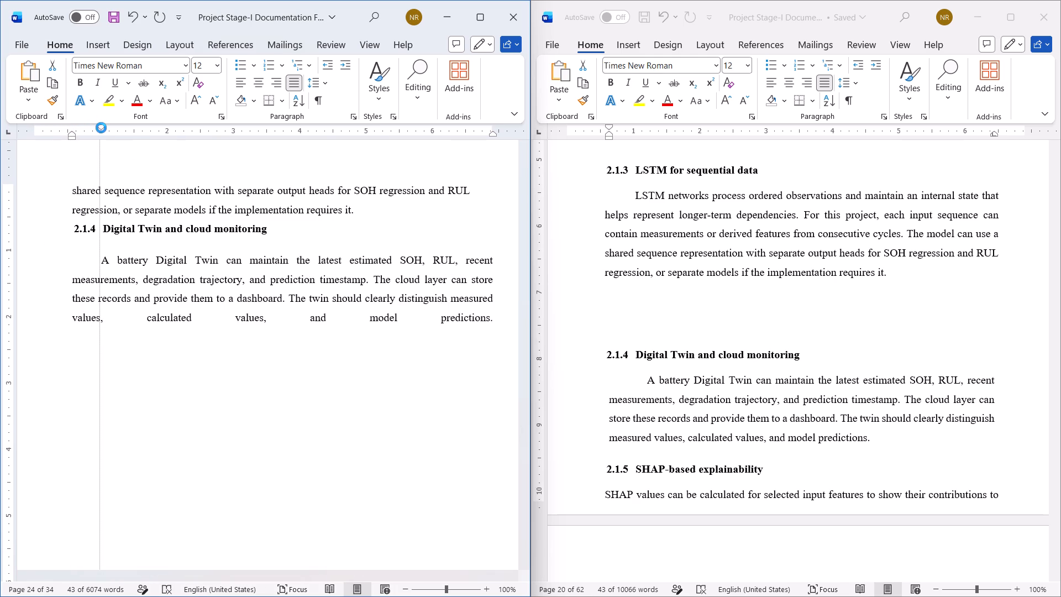
left_click_drag(101, 128, 99, 129)
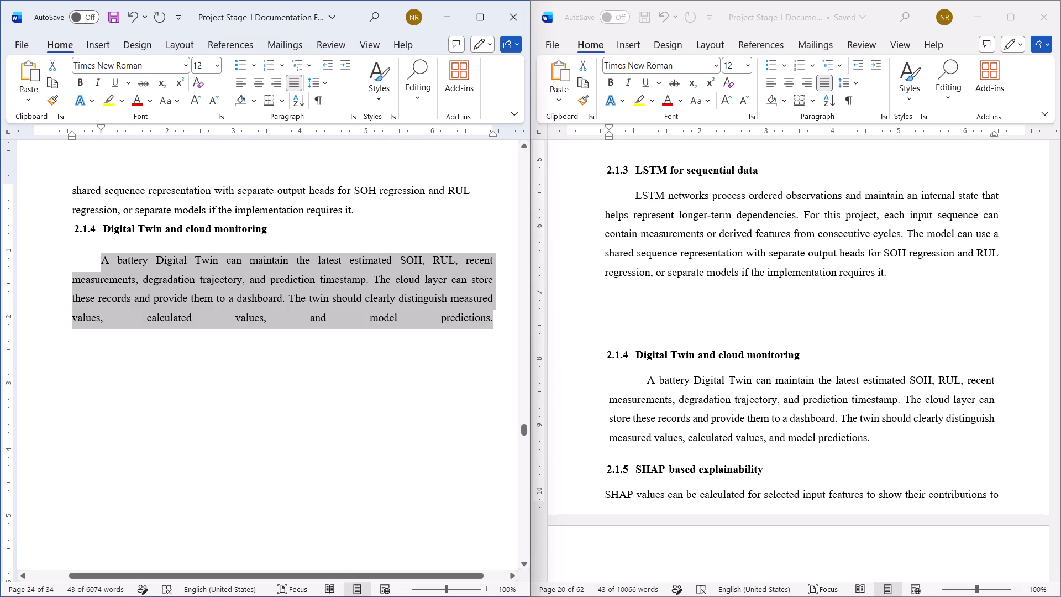
left_click_drag(492, 135, 479, 135)
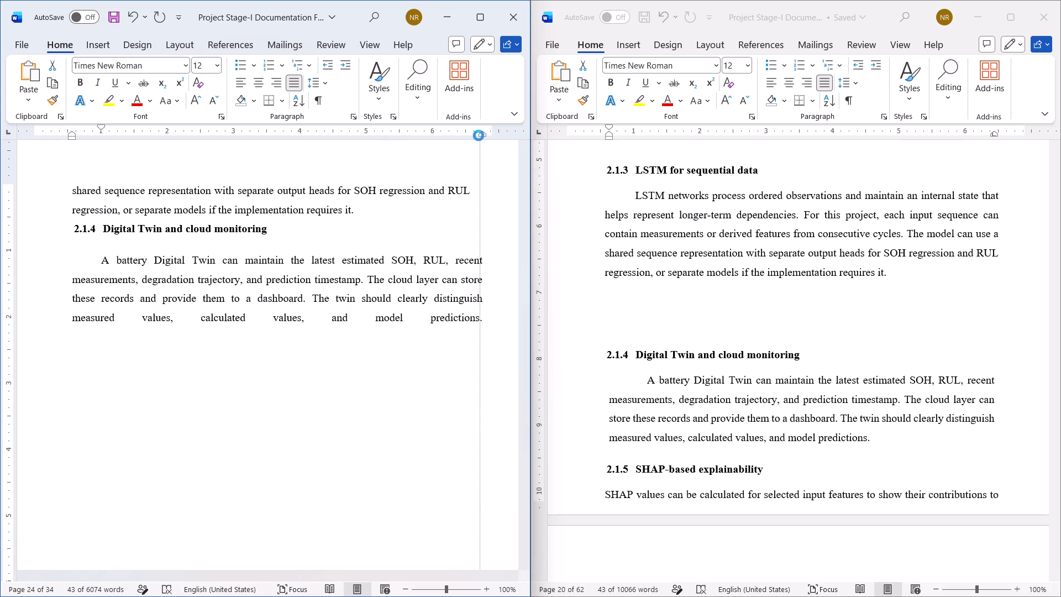
left_click_drag(479, 135, 470, 137)
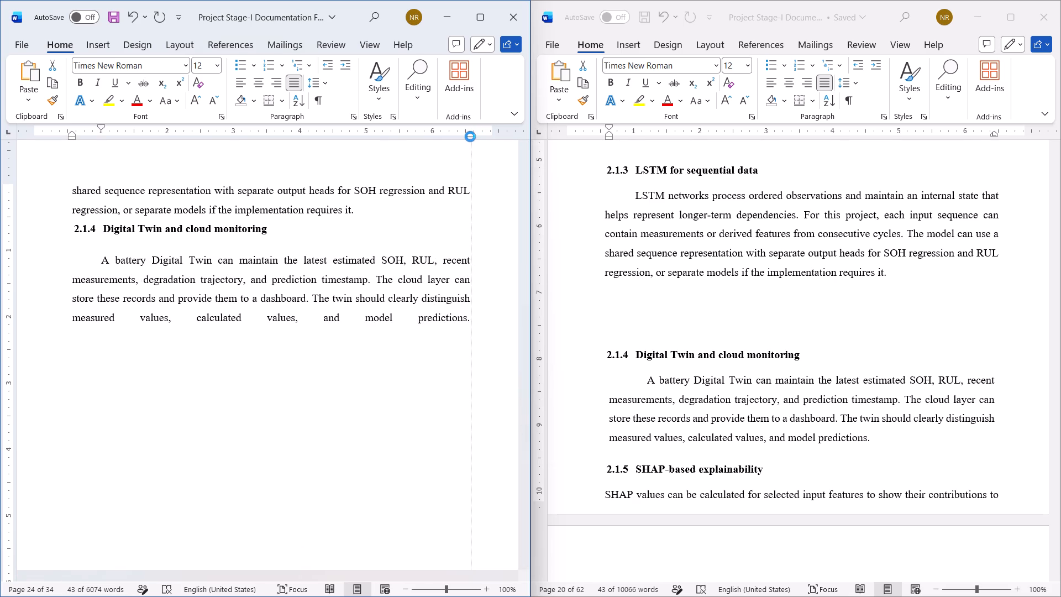
left_click_drag(470, 137, 466, 137)
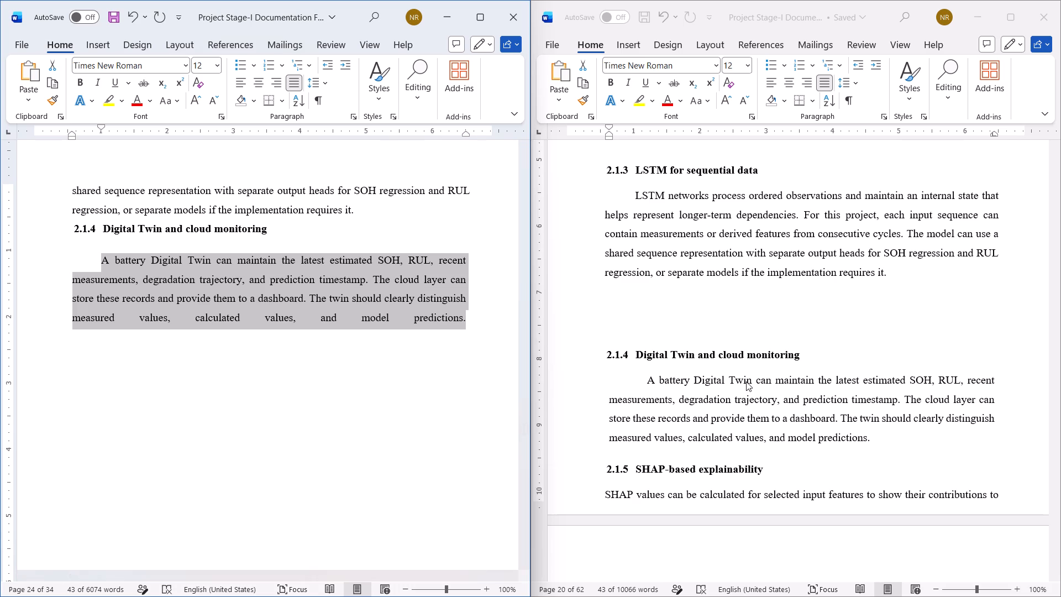
Compare the existing report's sections 2.1.4 through 2.4 with the template content that follows the battery Digital Twin paragraph.
scroll(746, 381, "down", 8)
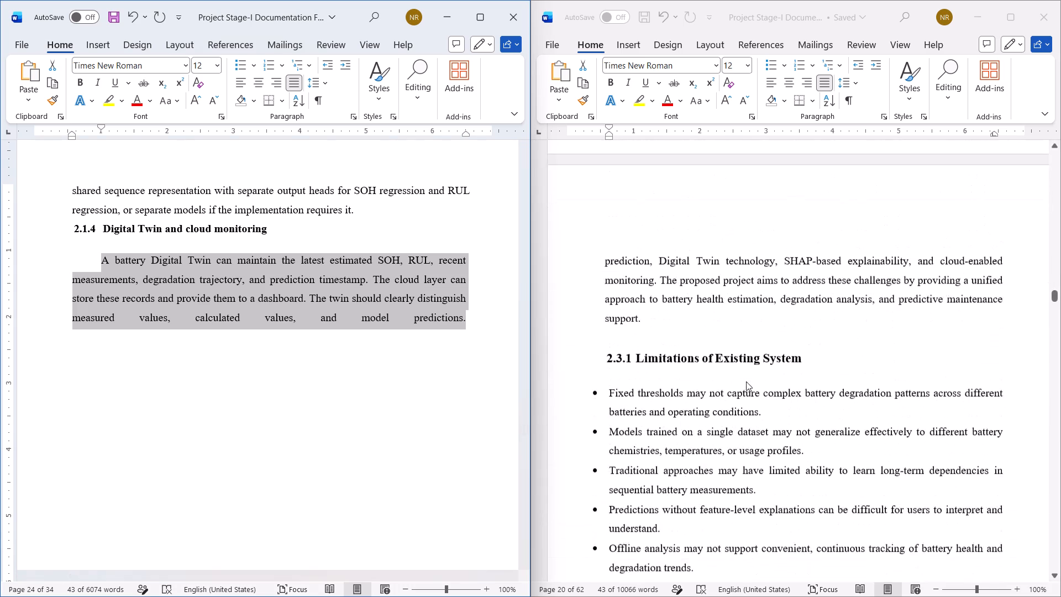
scroll(746, 381, "down", 4)
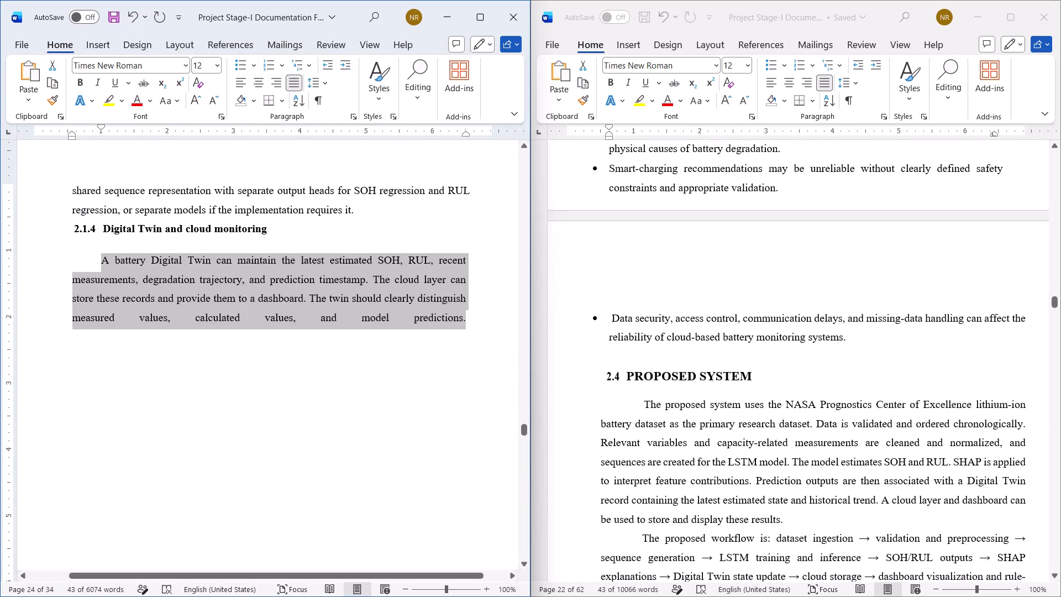
left_click(261, 447)
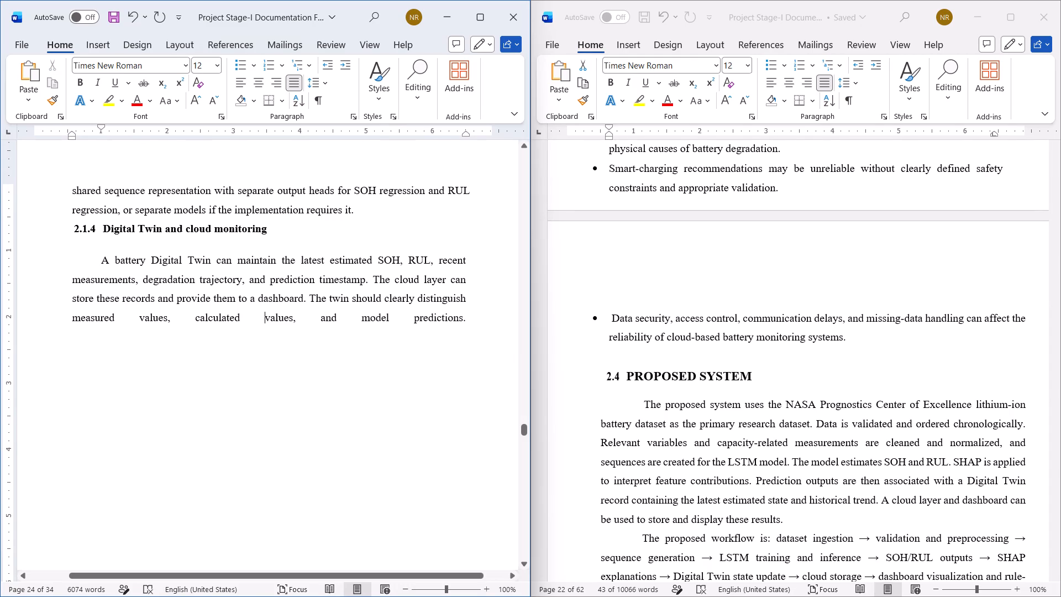
scroll(736, 389, "up", 3)
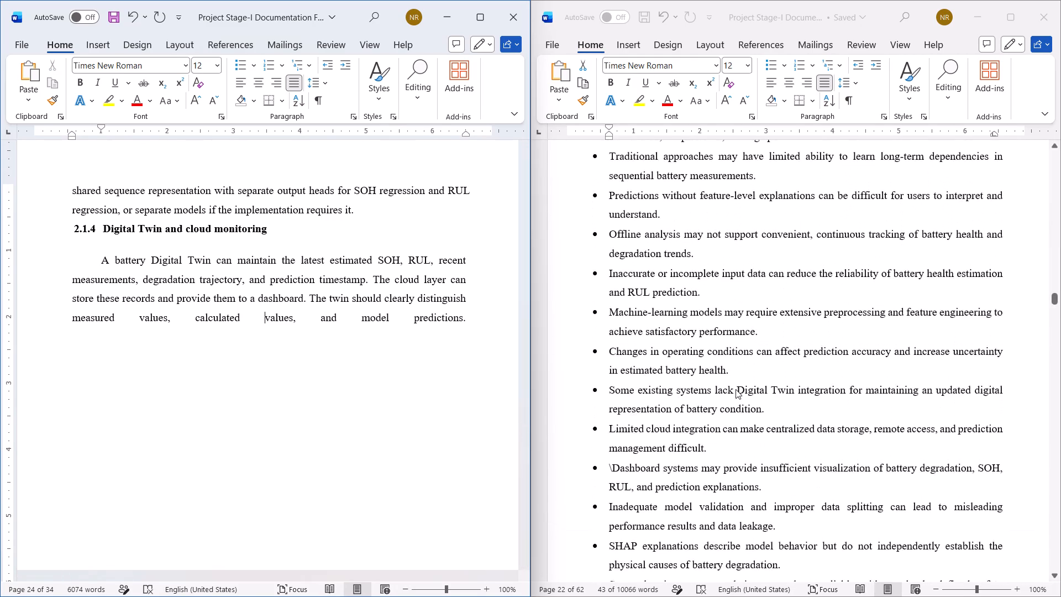
scroll(736, 389, "down", 1, "ctrl")
scroll(736, 389, "up", 1)
scroll(736, 389, "up", 1, "ctrl")
scroll(736, 389, "up", 2)
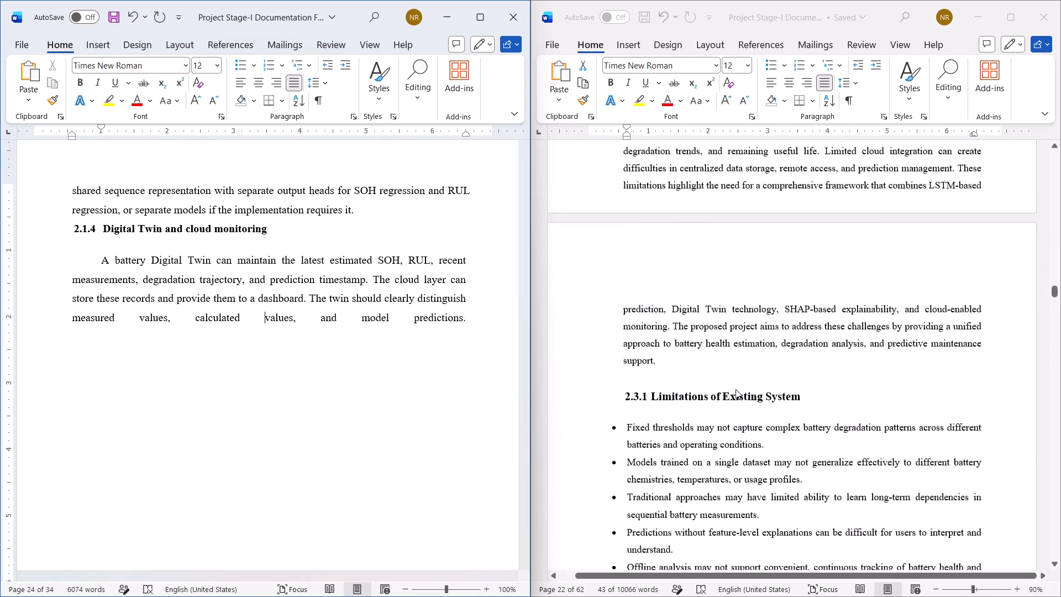
scroll(736, 389, "up", 2)
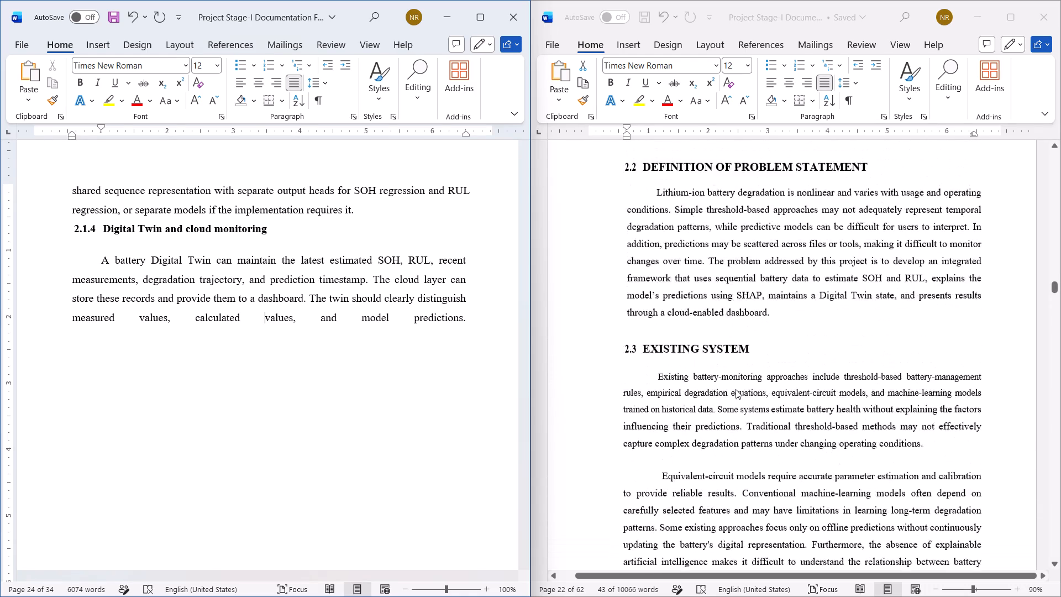
scroll(736, 389, "up", 2)
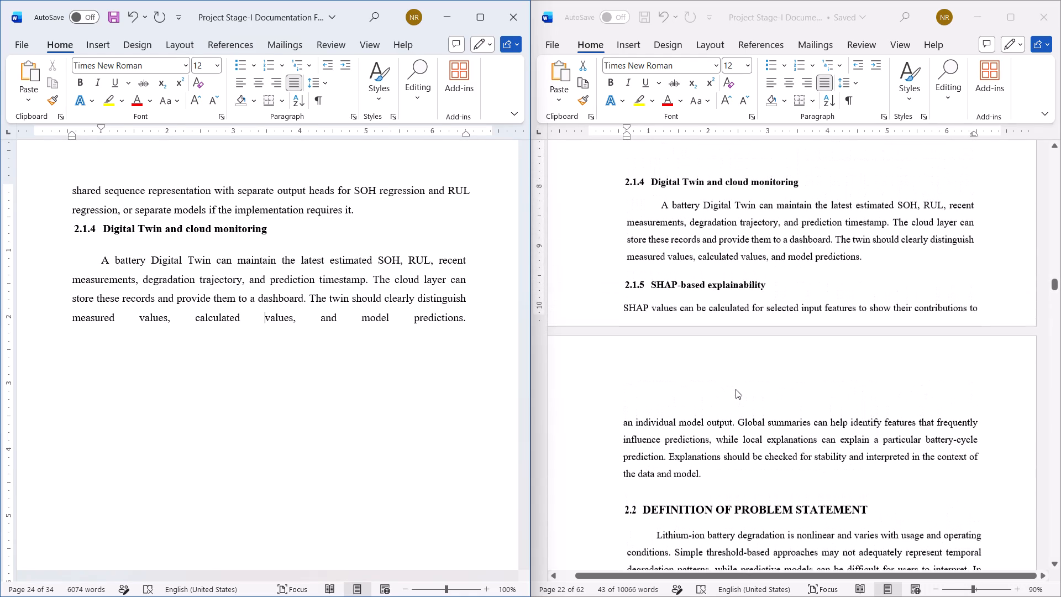
scroll(257, 494, "down", 2)
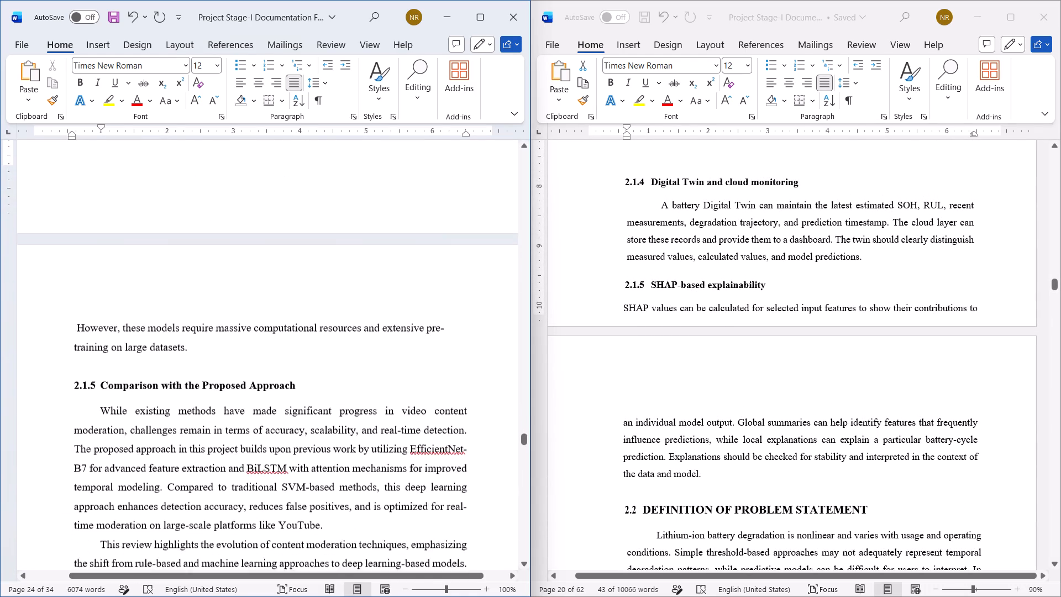
scroll(257, 494, "down", 1)
scroll(257, 494, "up", 4)
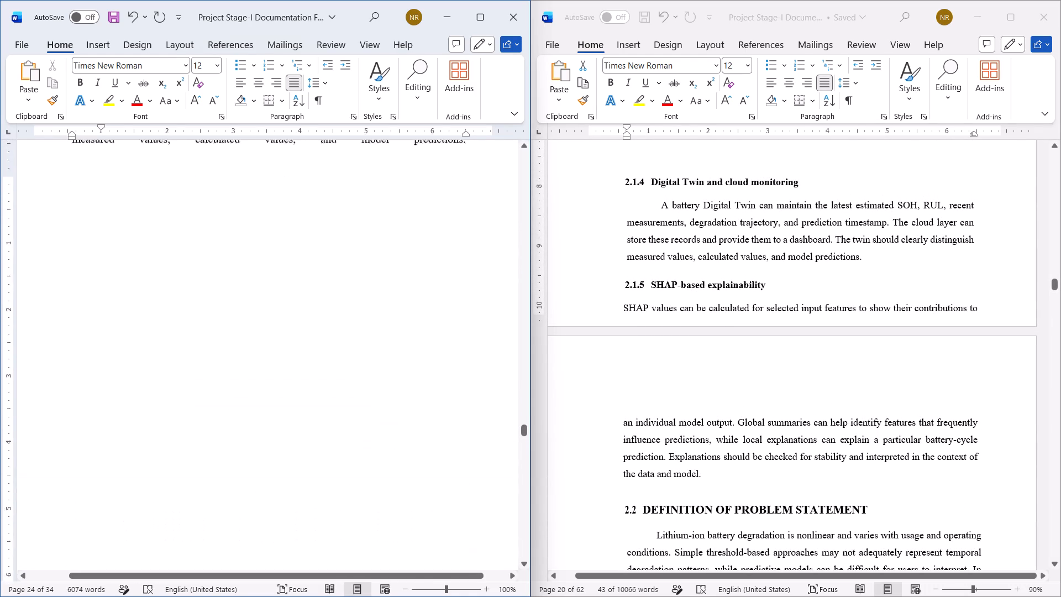
scroll(260, 515, "up", 1)
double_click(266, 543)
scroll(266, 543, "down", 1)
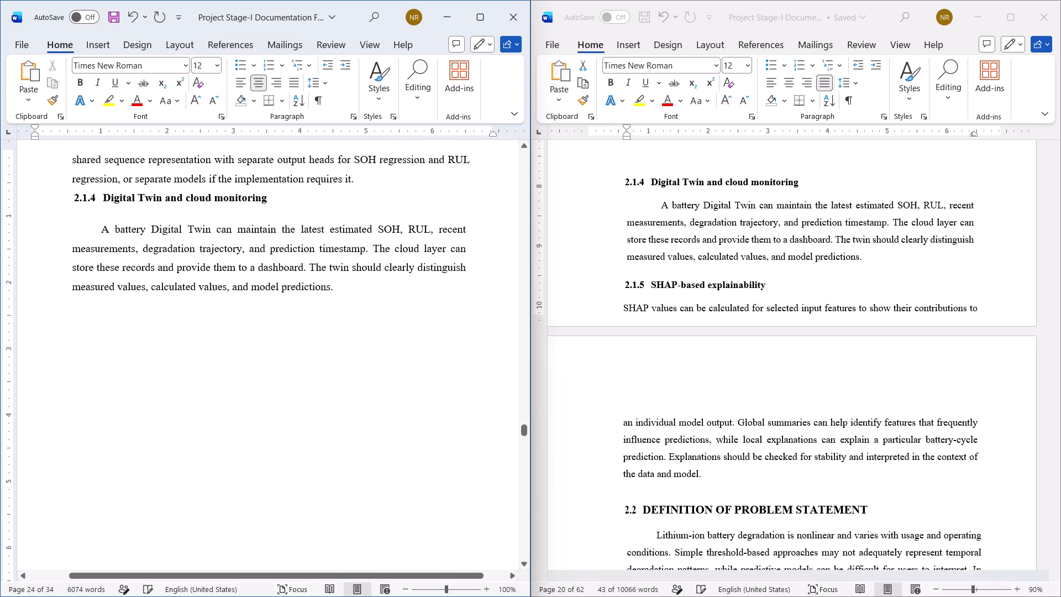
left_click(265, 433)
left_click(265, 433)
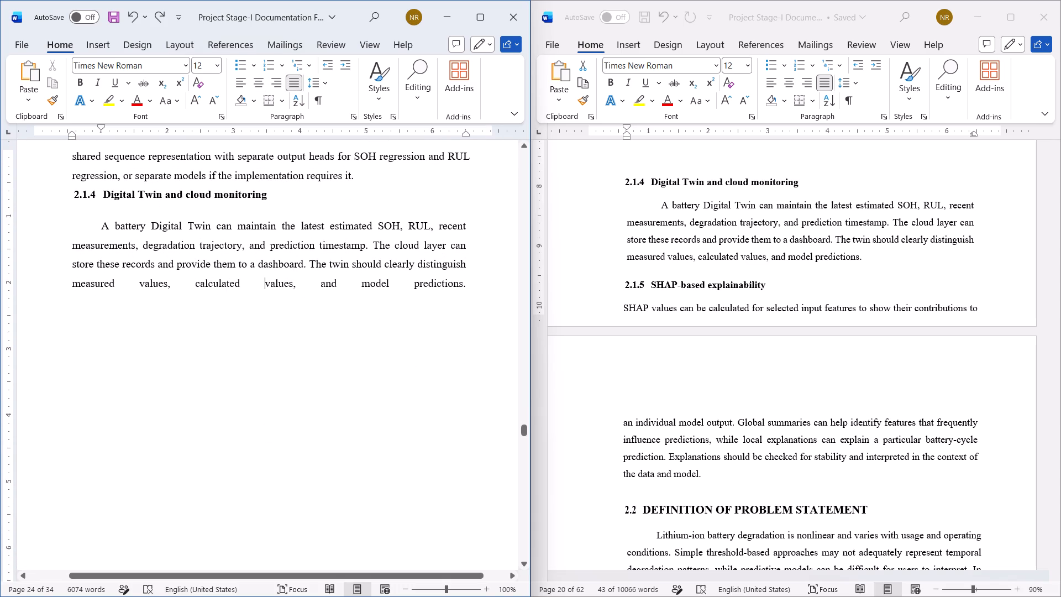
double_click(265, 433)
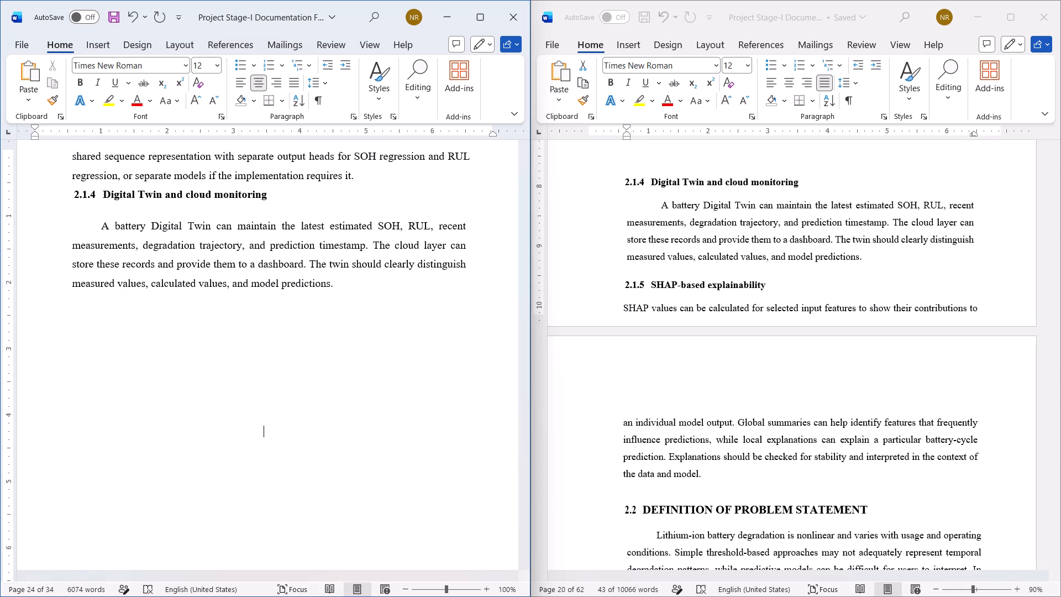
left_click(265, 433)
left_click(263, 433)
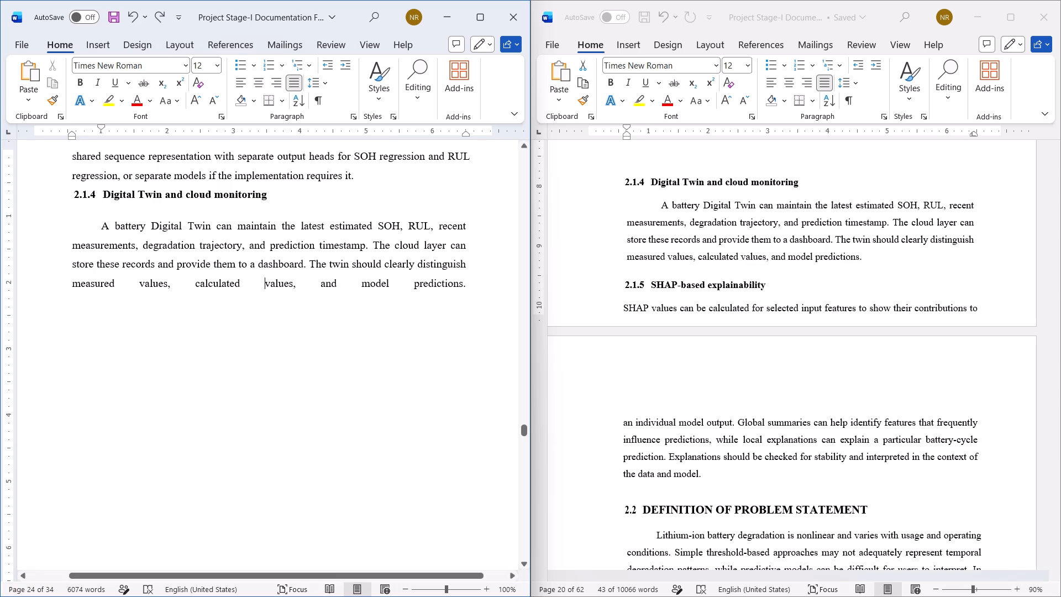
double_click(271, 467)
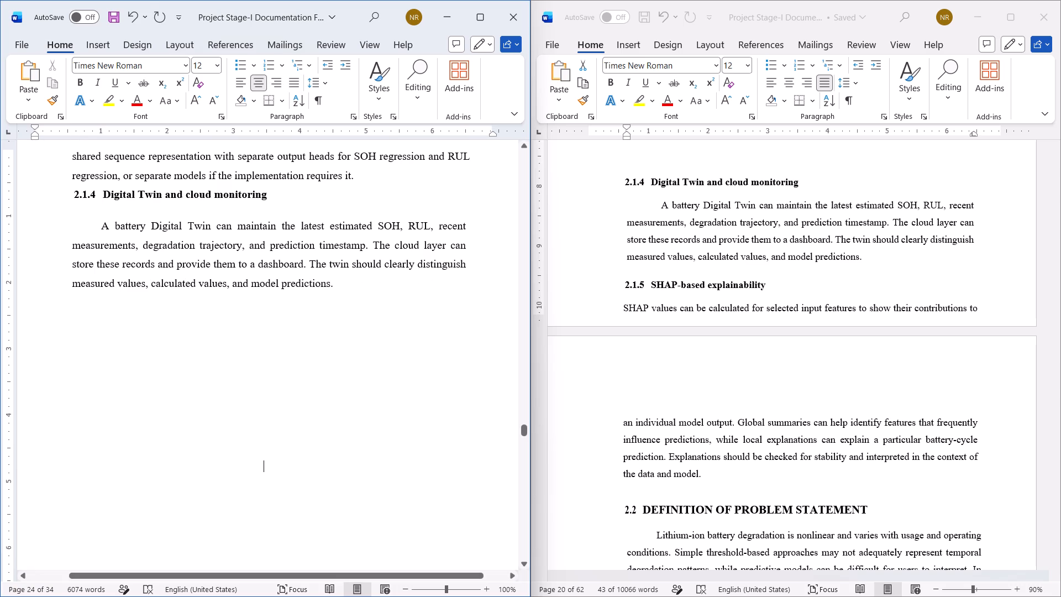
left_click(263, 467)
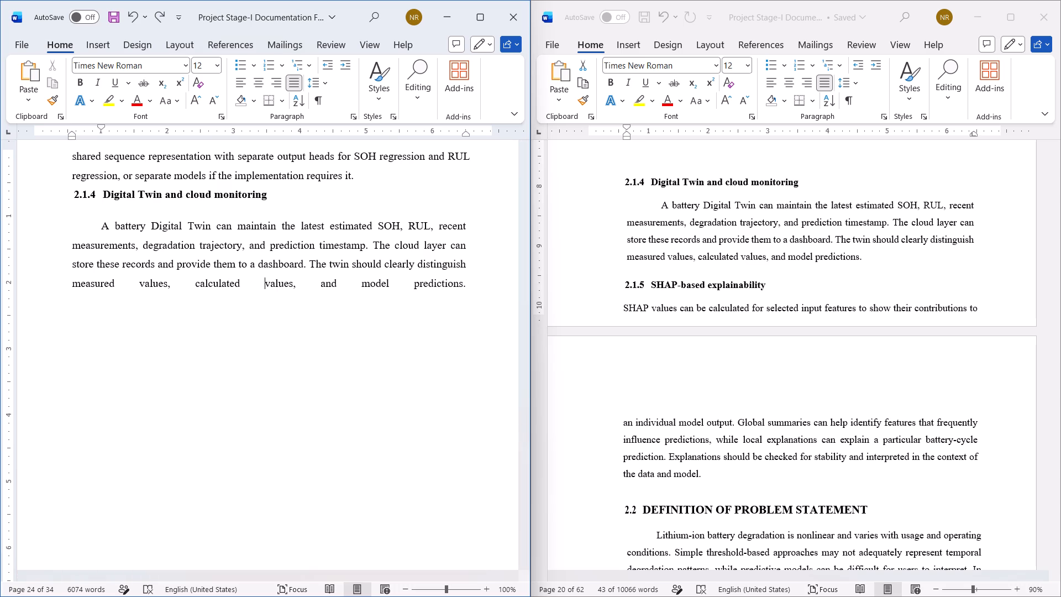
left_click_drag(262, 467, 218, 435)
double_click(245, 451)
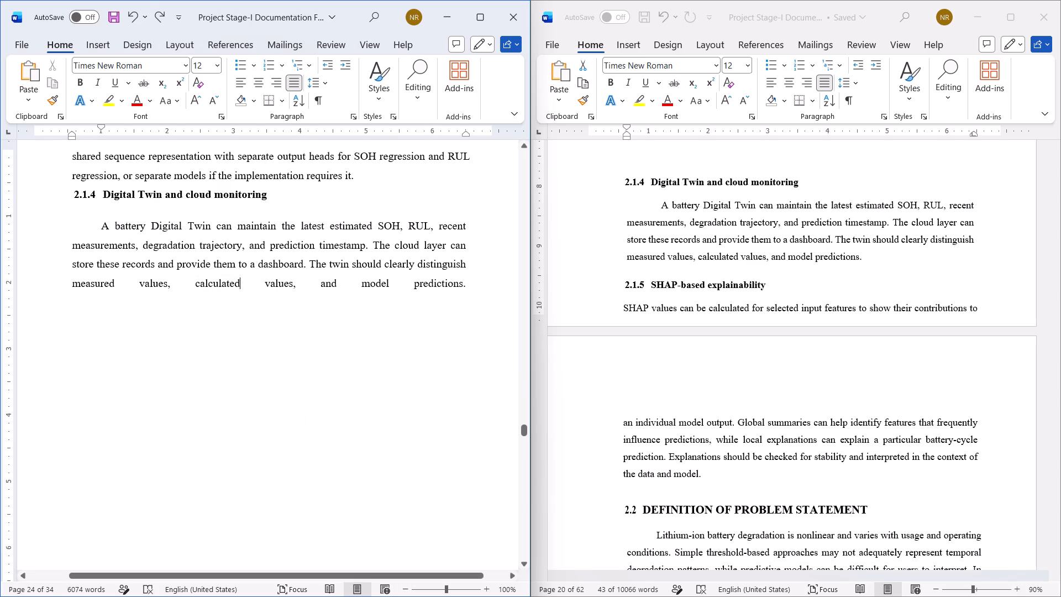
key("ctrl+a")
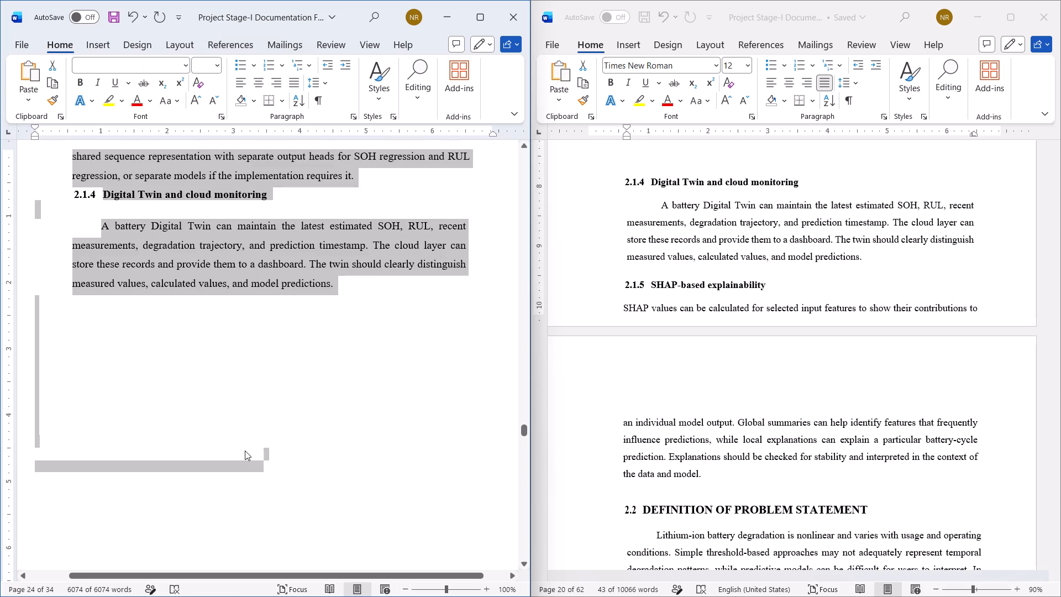
Delete the blank space between the battery Digital Twin paragraph and the leftover "However, these models require massive computational resources" paragraph.
left_click(266, 467)
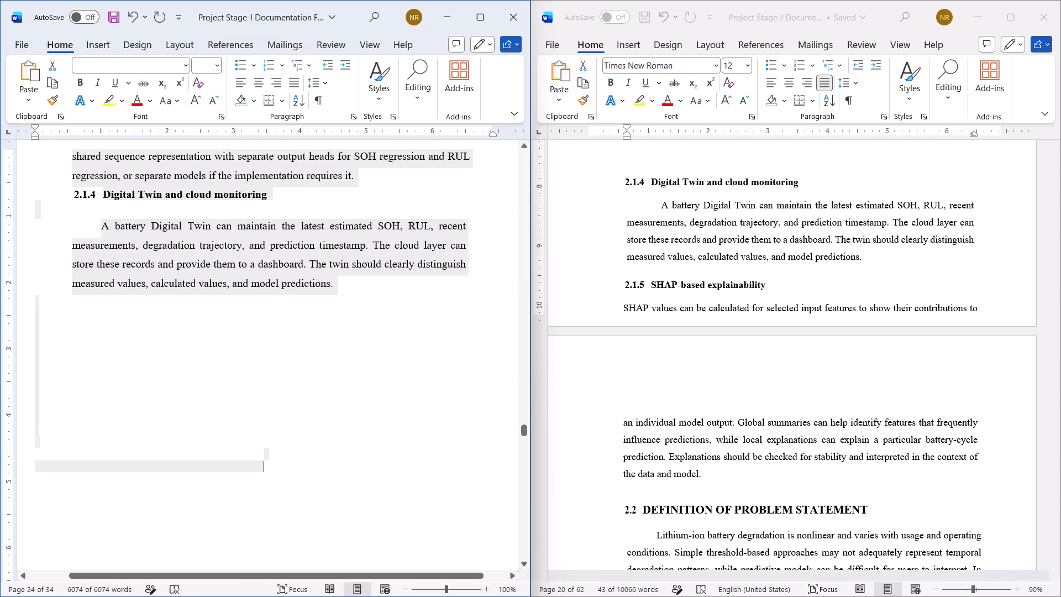
left_click_drag(264, 467, 55, 380)
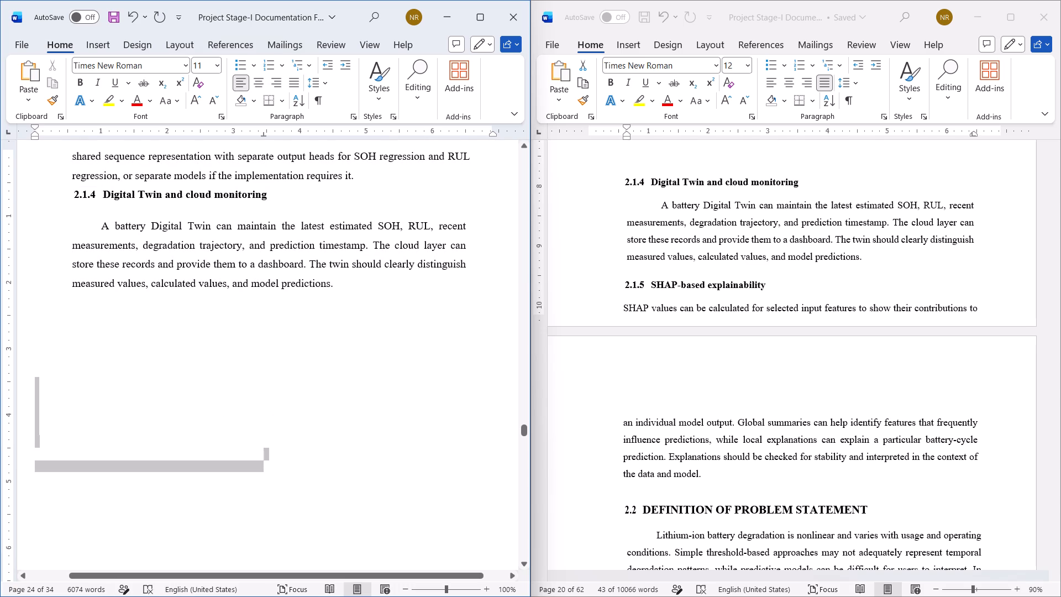
left_click_drag(55, 380, 55, 374)
key("BackSpace")
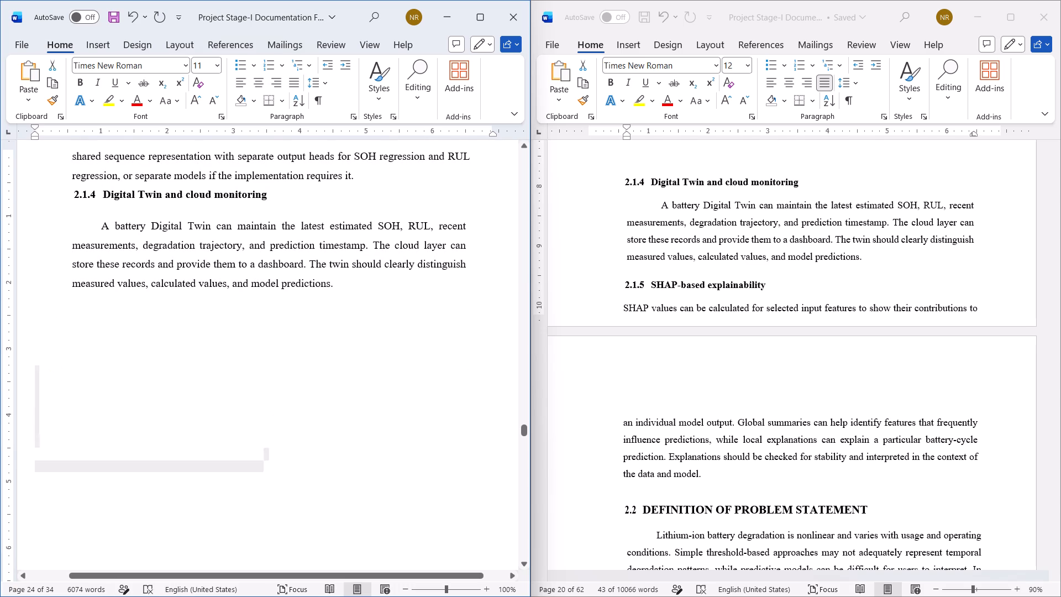
key("BackSpace")
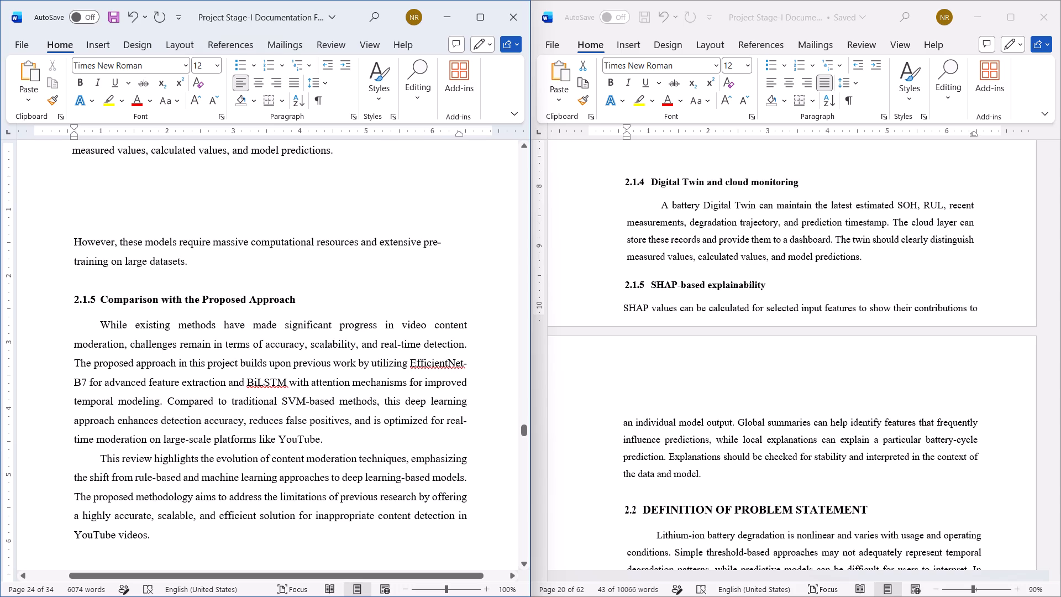
key("Up")
key("BackSpace")
key("BackSpace")
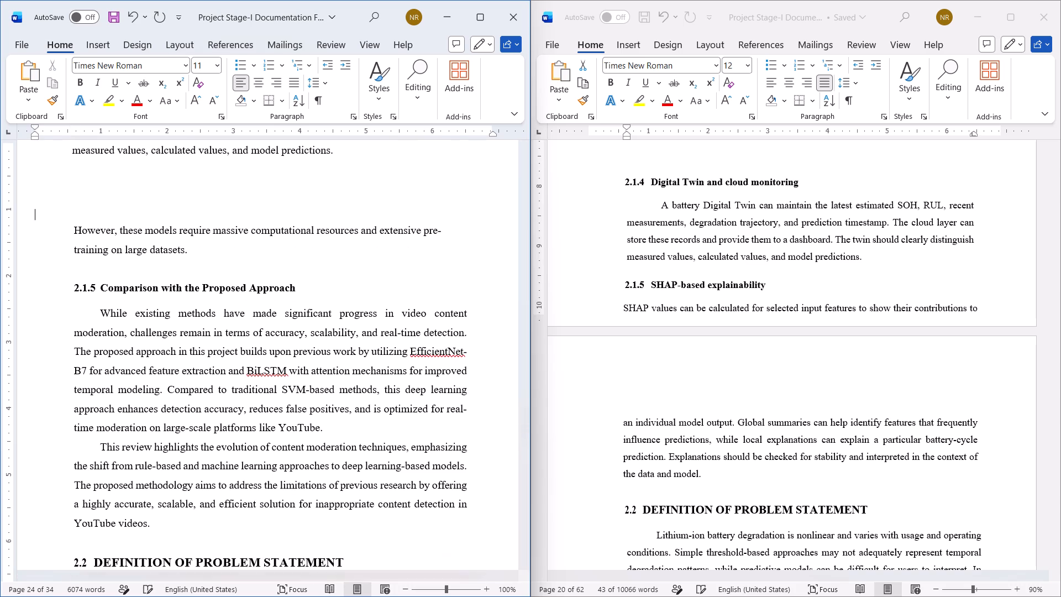
key("BackSpace")
key("BackSpace")
key("BackSpace")
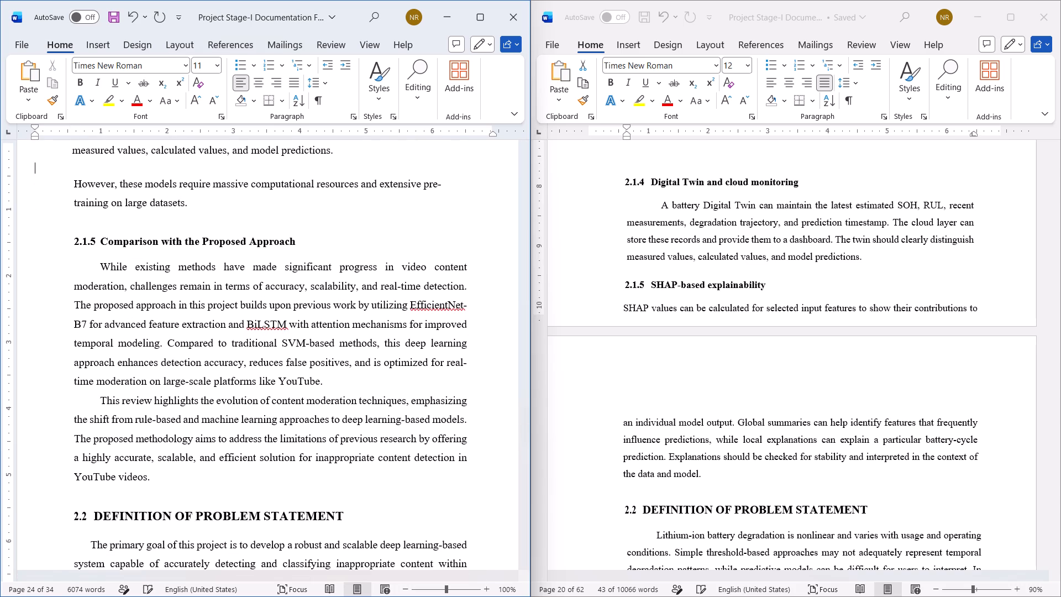
Delete the empty line above the leftover "However, these models require massive computational resources" paragraph in the template.
key("BackSpace")
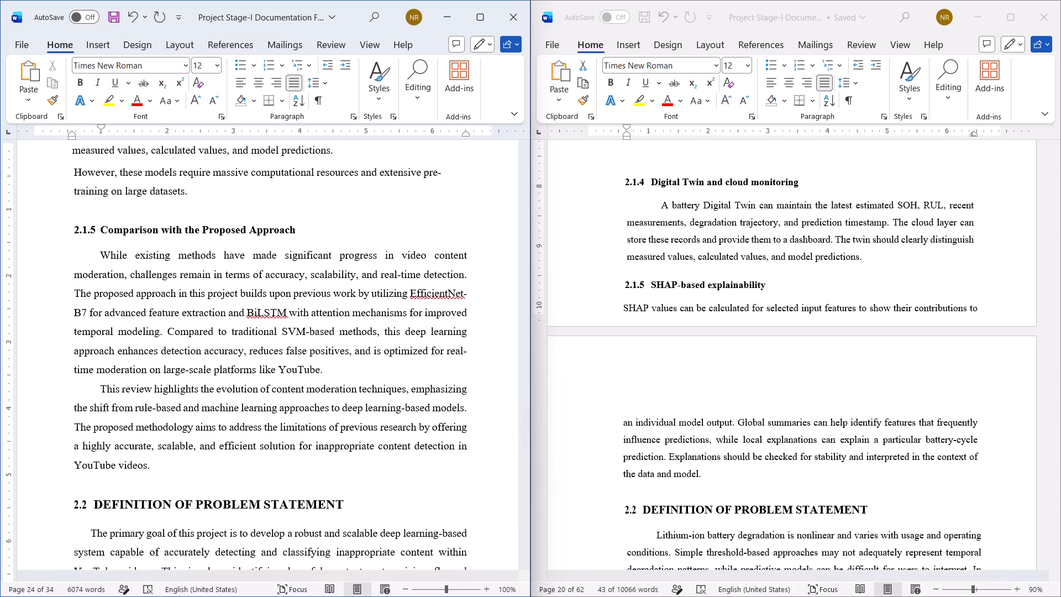
key("Down")
Review the template's passage from the battery Digital Twin paragraph under 2.1.4 through section 2.1.5.
scroll(55, 374, "up", 2)
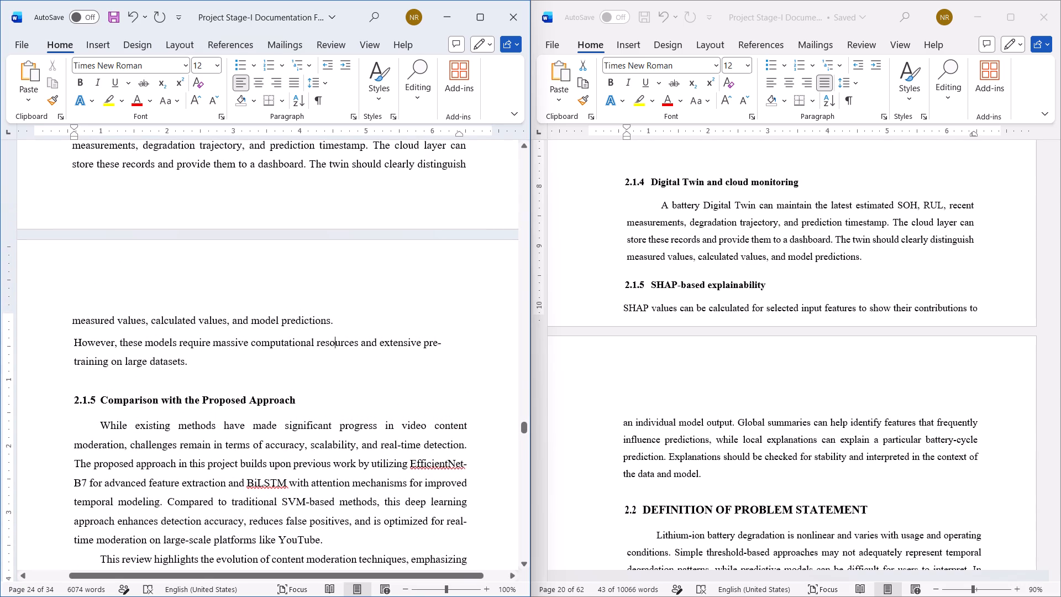
left_click(139, 300)
key("Up")
key("Down")
scroll(139, 300, "up", 1)
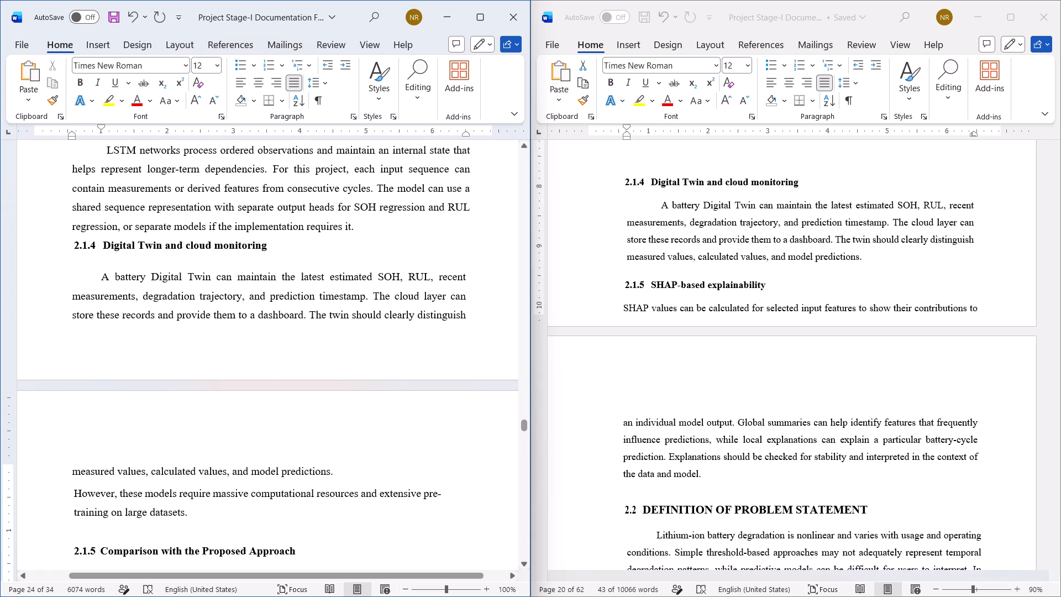
scroll(229, 401, "down", 1)
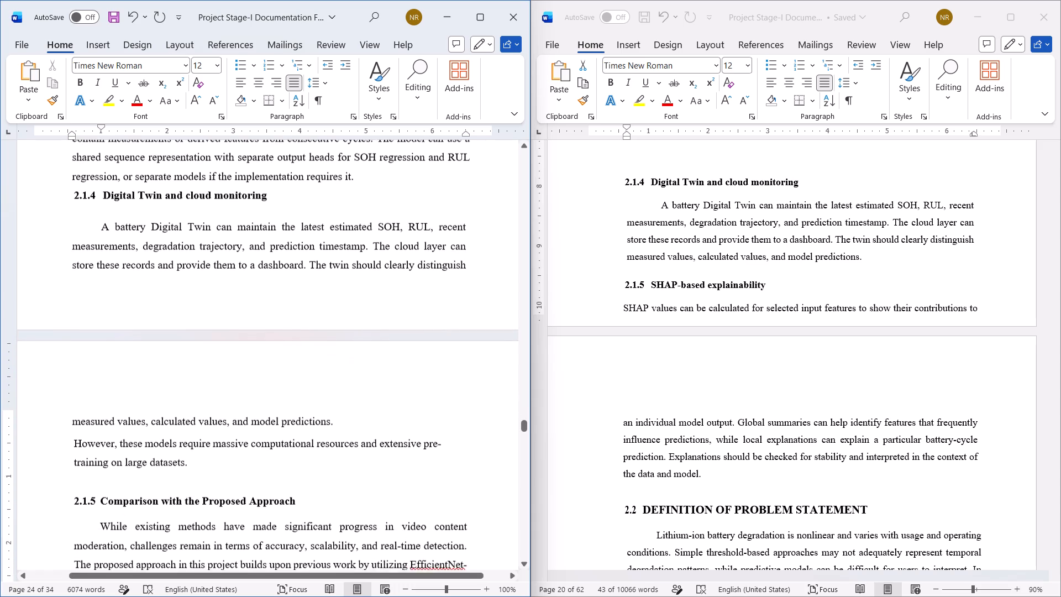
scroll(229, 401, "down", 2)
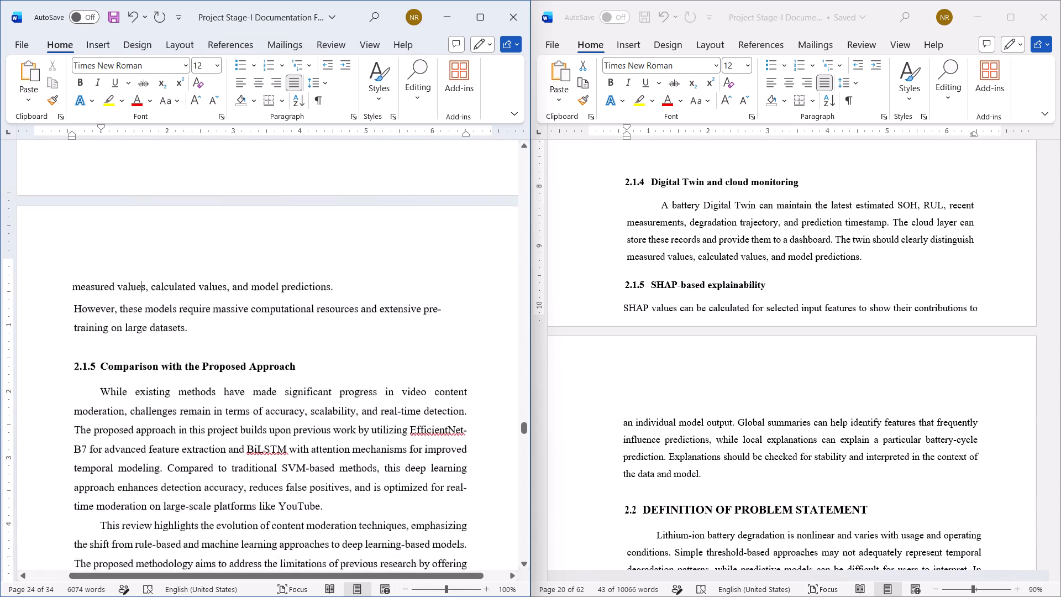
scroll(229, 401, "down", 2)
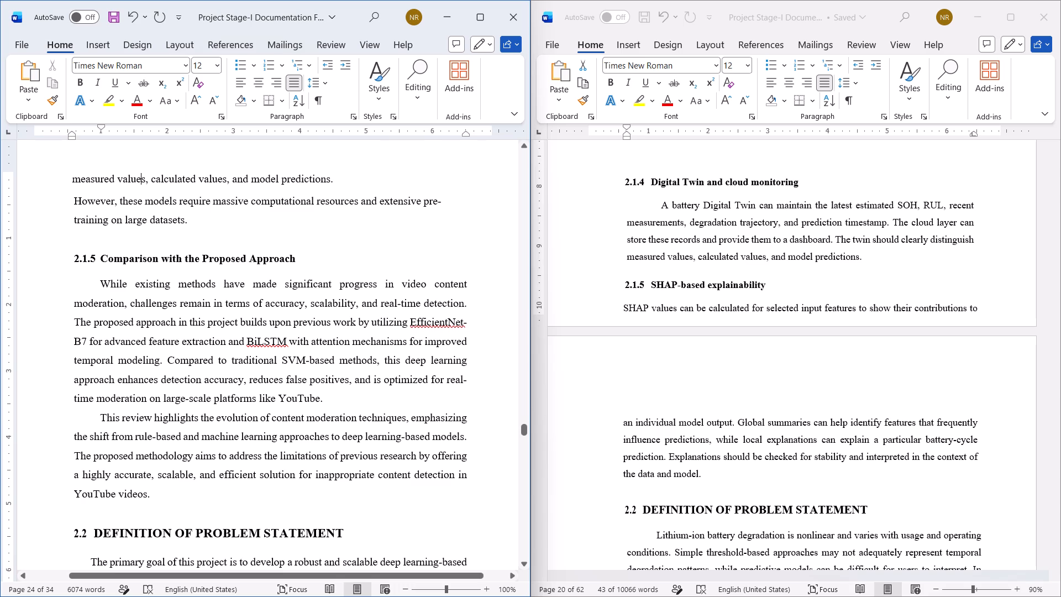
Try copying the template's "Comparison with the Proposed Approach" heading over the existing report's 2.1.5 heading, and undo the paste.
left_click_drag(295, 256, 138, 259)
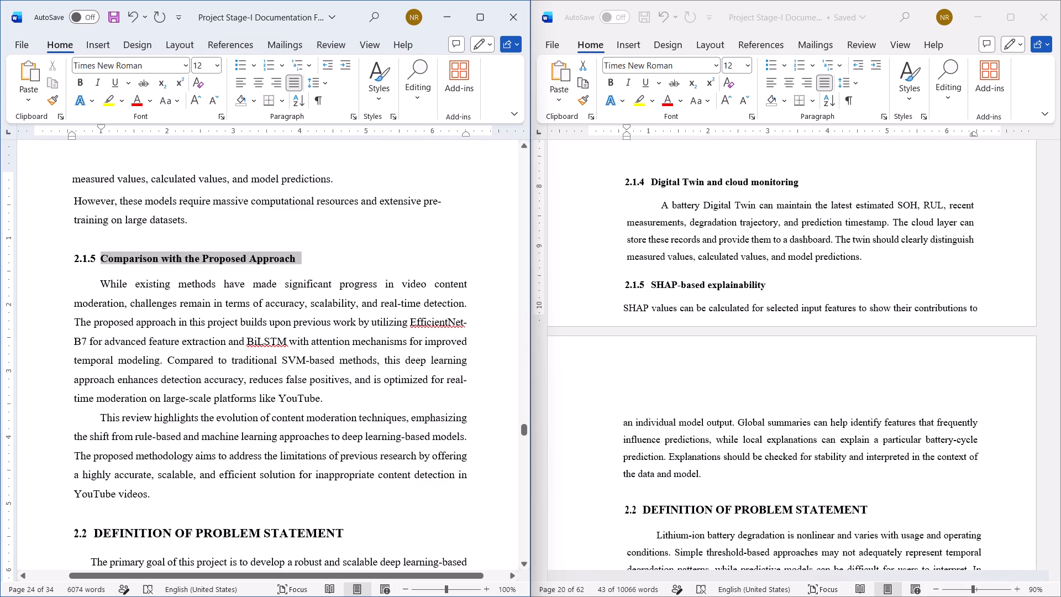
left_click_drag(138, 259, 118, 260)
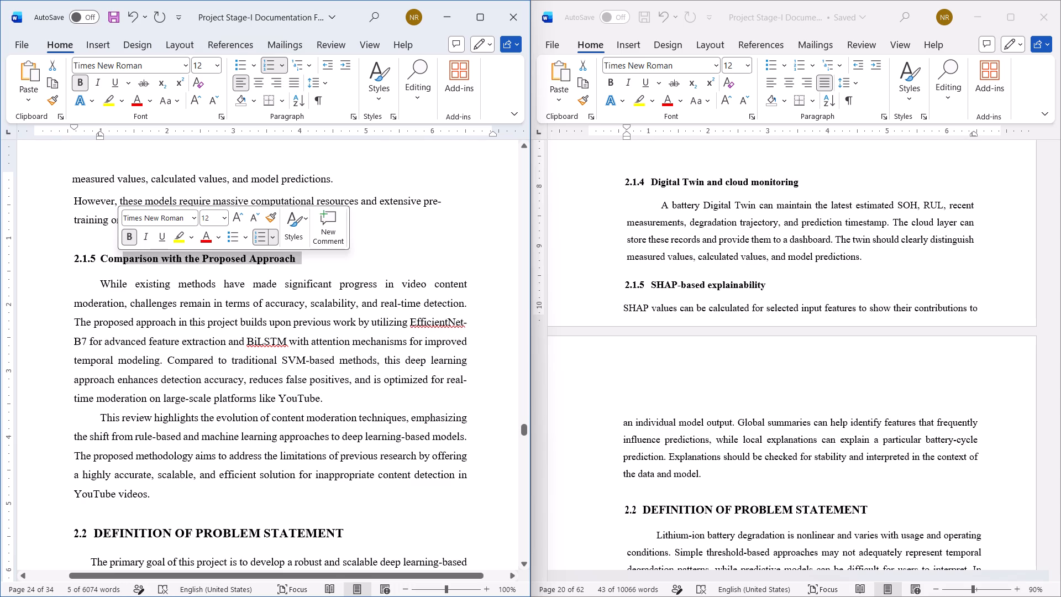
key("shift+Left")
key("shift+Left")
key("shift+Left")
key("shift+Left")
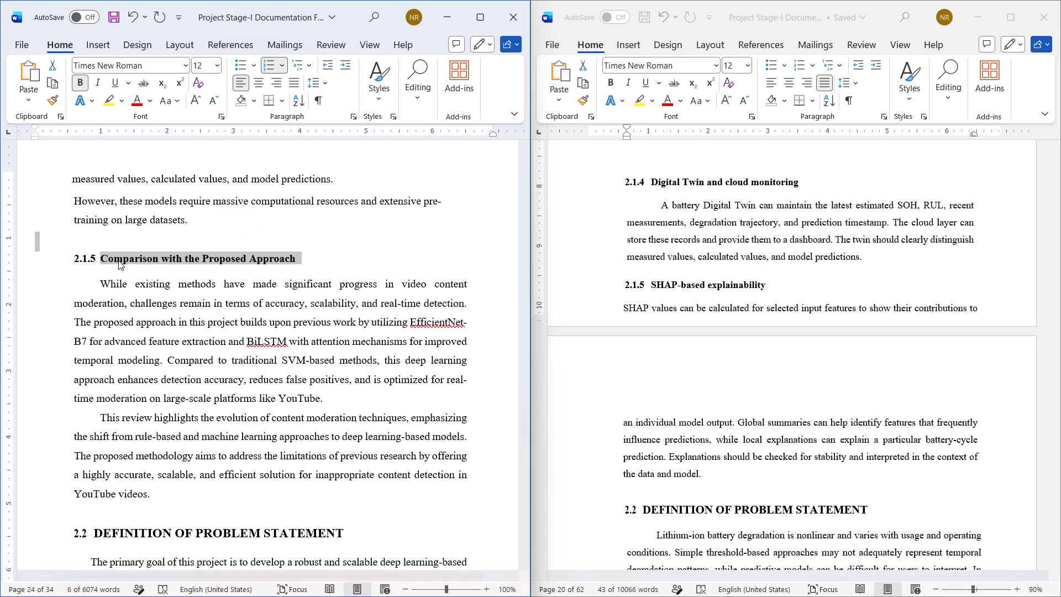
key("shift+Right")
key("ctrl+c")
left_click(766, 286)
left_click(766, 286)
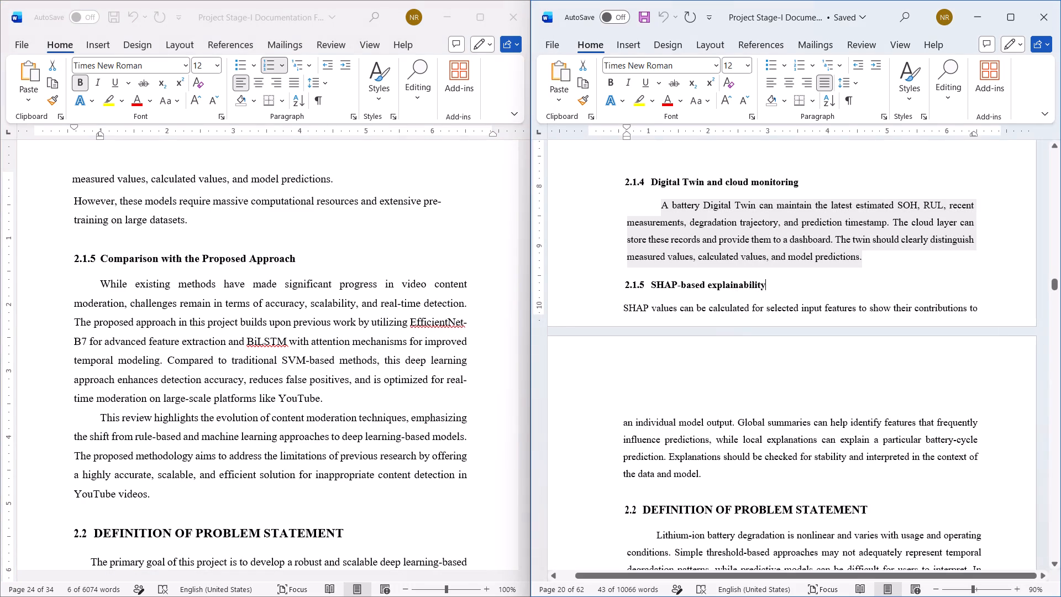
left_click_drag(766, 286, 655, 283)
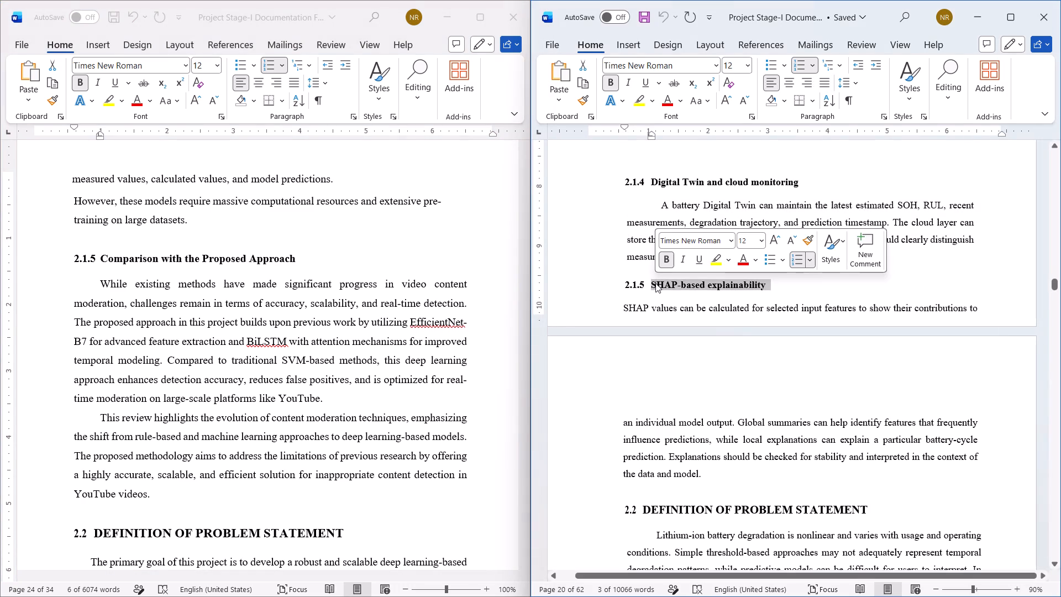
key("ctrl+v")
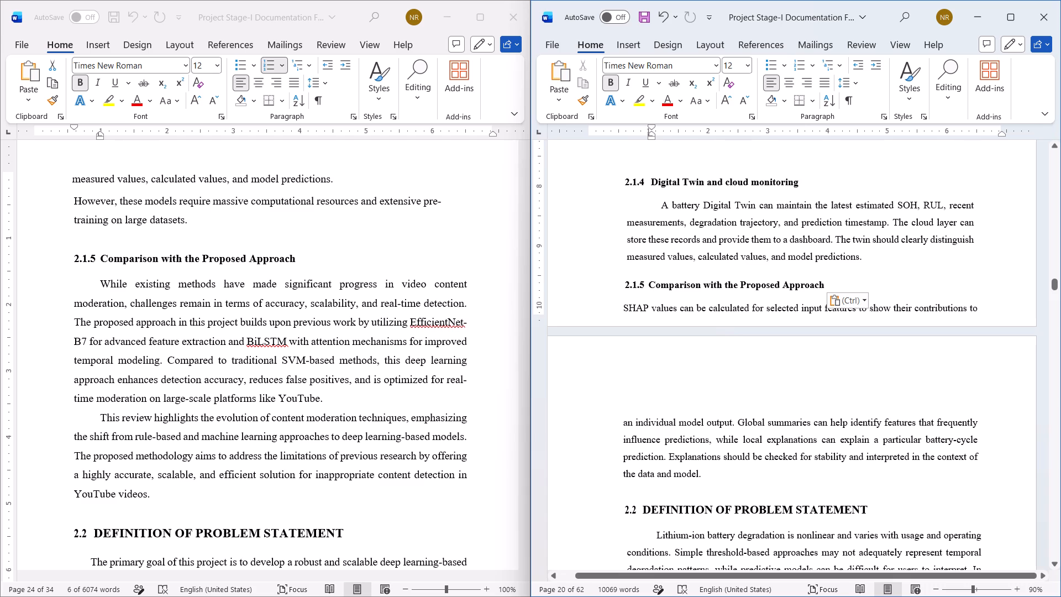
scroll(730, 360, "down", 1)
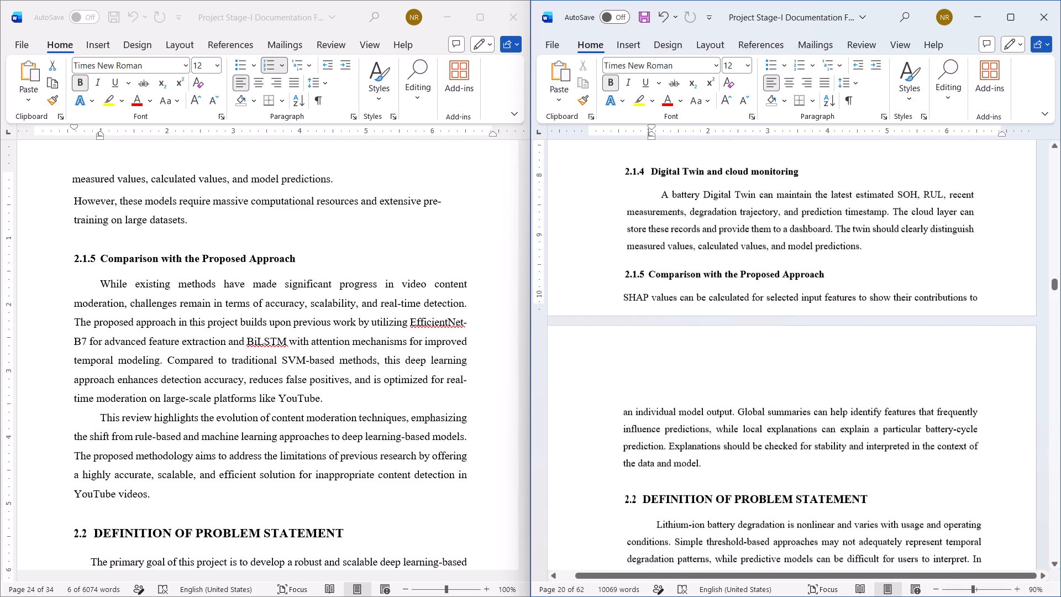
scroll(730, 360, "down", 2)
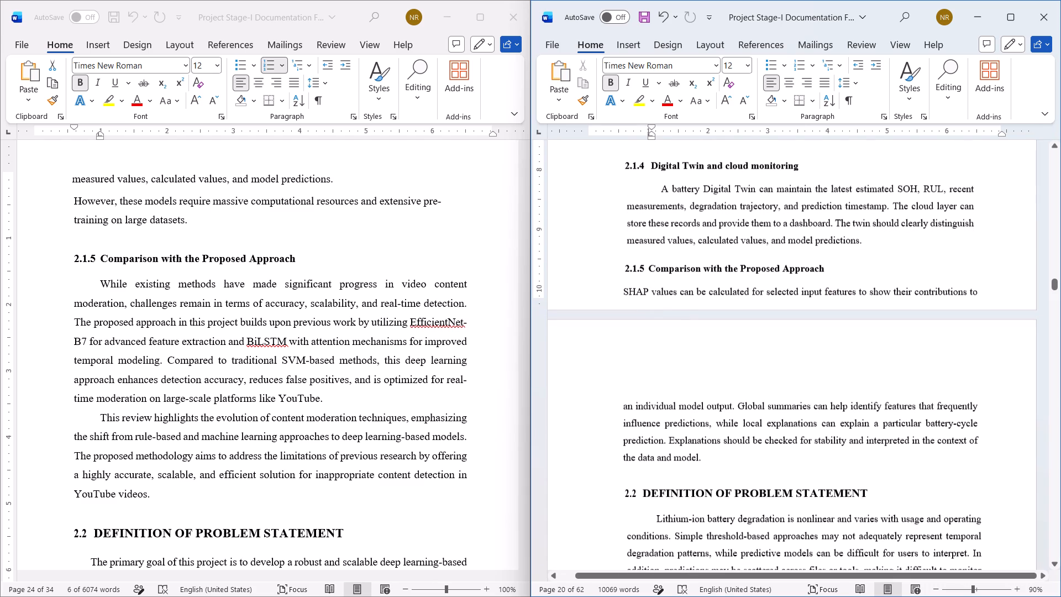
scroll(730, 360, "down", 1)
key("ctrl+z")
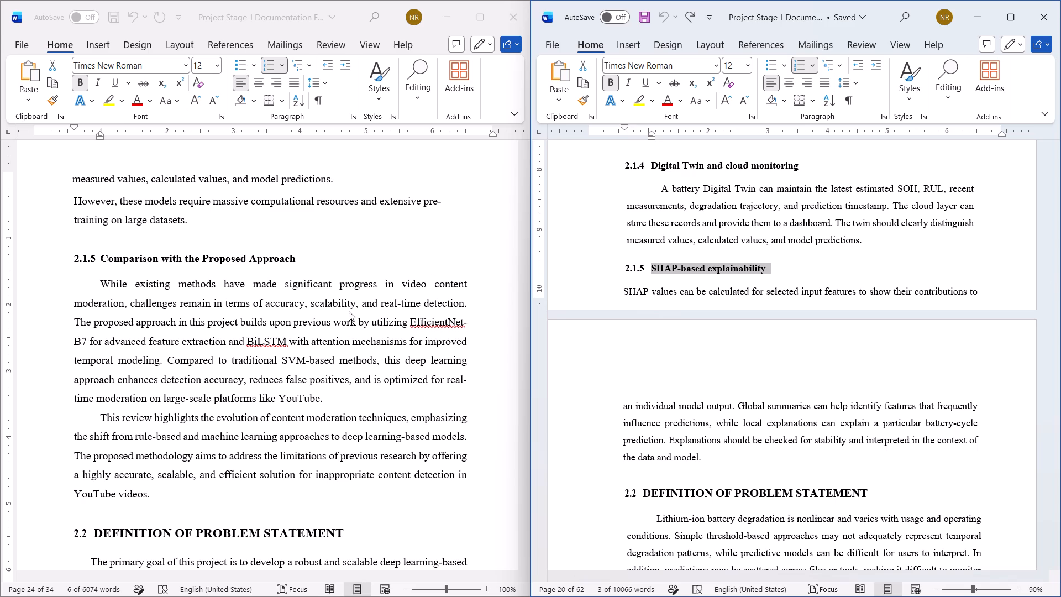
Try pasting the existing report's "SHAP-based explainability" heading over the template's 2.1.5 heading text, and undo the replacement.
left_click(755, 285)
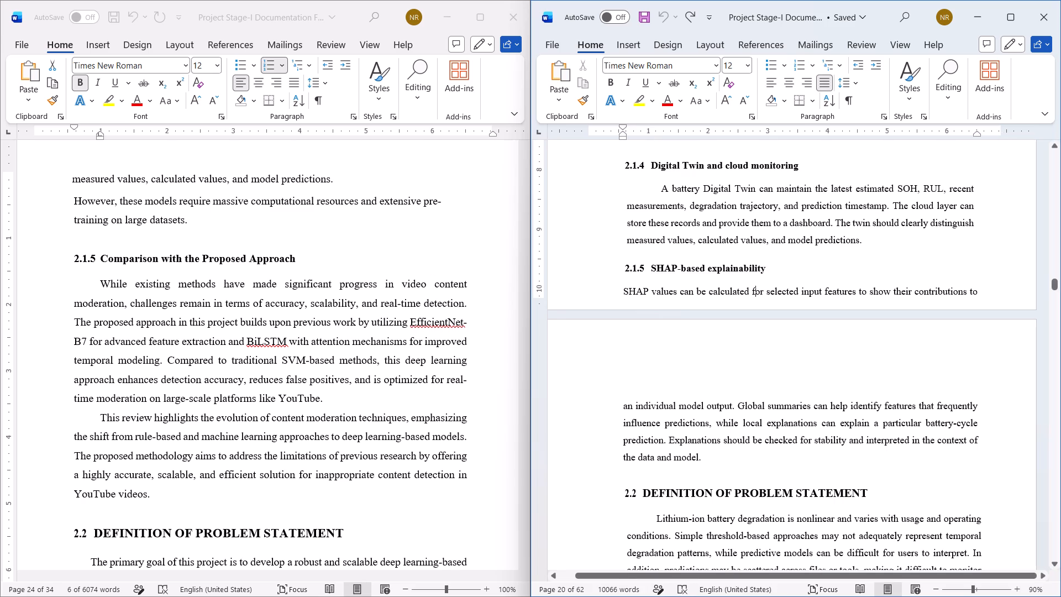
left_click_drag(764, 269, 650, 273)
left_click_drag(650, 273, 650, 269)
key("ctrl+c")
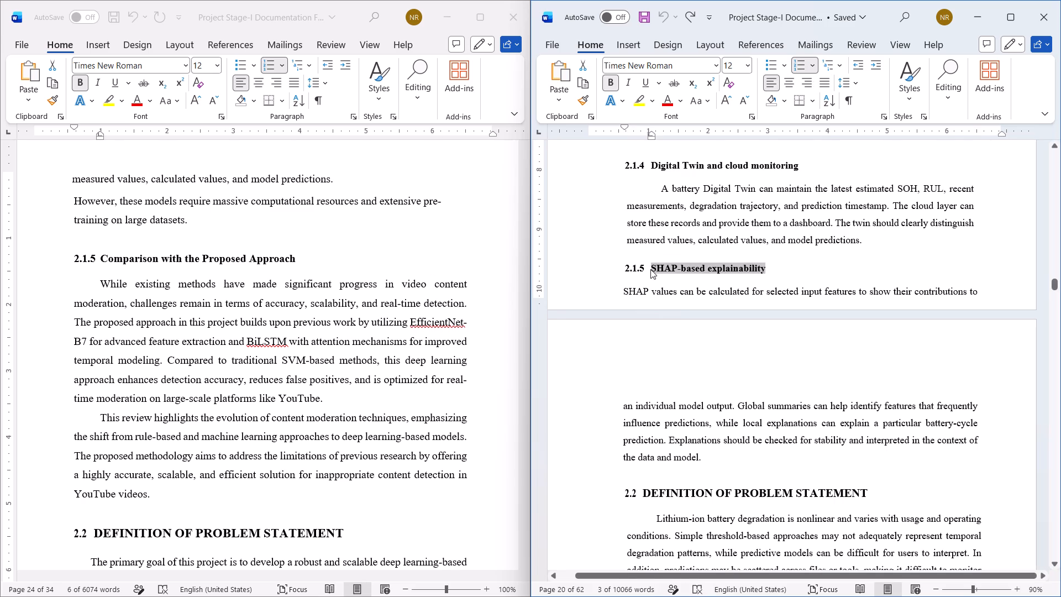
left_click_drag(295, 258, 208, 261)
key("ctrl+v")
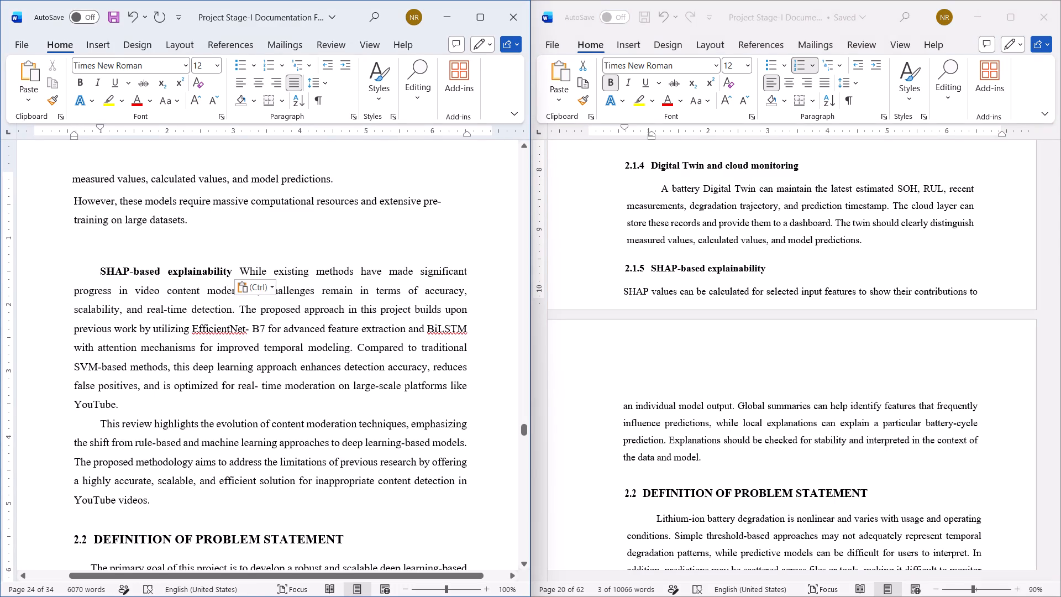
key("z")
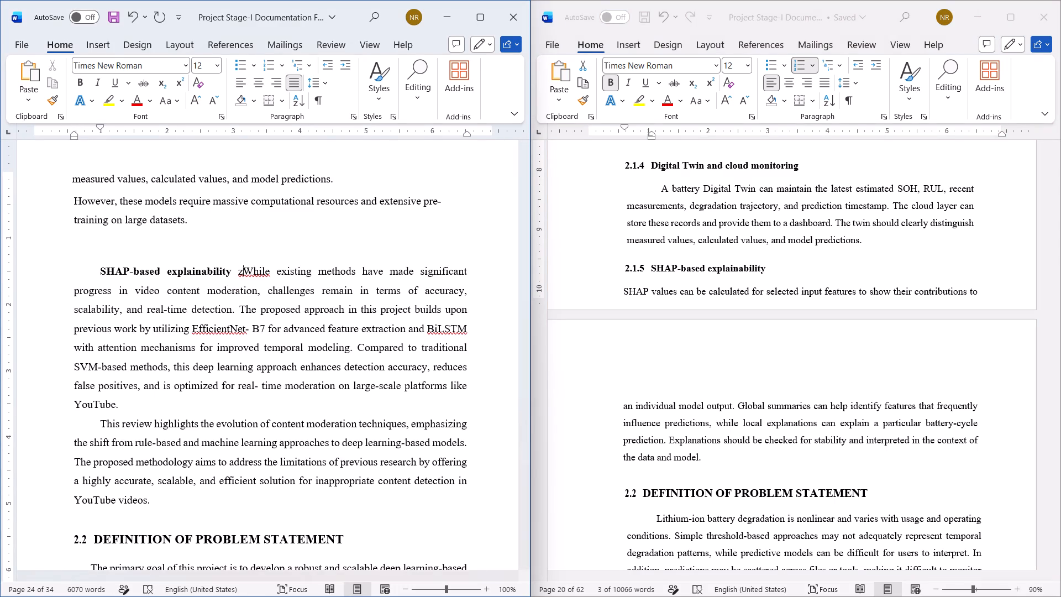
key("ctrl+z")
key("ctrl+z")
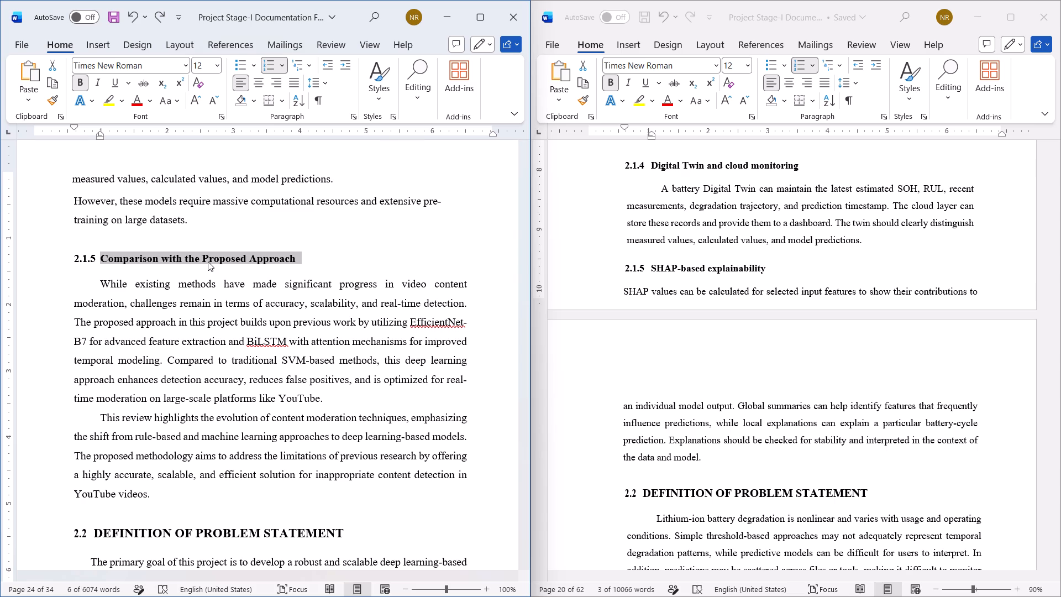
Replace the template's 2.1.5 heading text with "SHAP - based explainability", using a plain hyphen.
key("s")
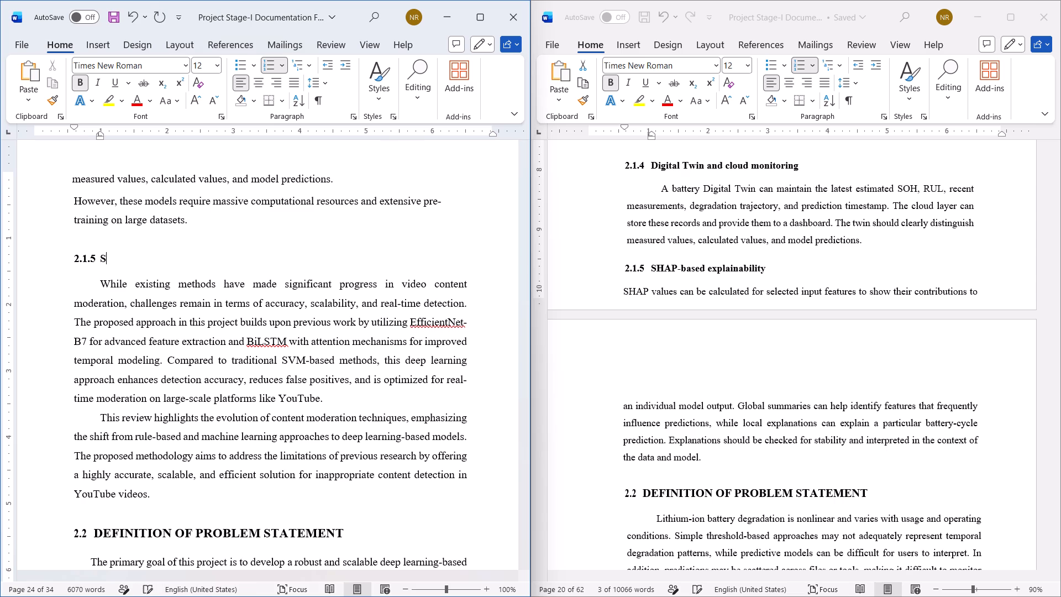
key("g")
key("BackSpace")
type("HAP")
key("space")
key("minus")
key("space")
type("based")
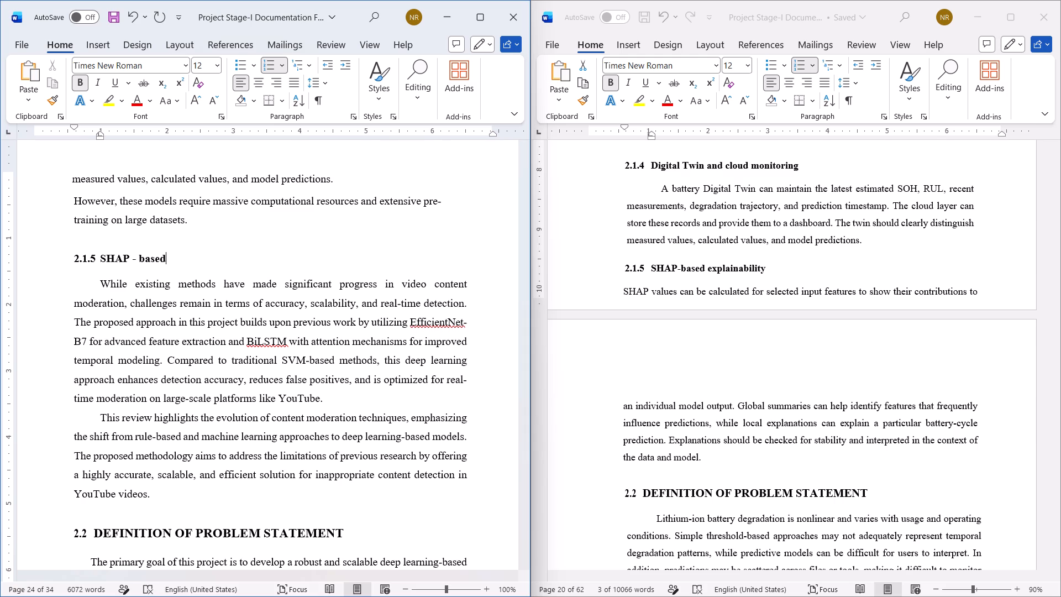
key("space")
type("explai")
type("nability")
left_click(136, 263)
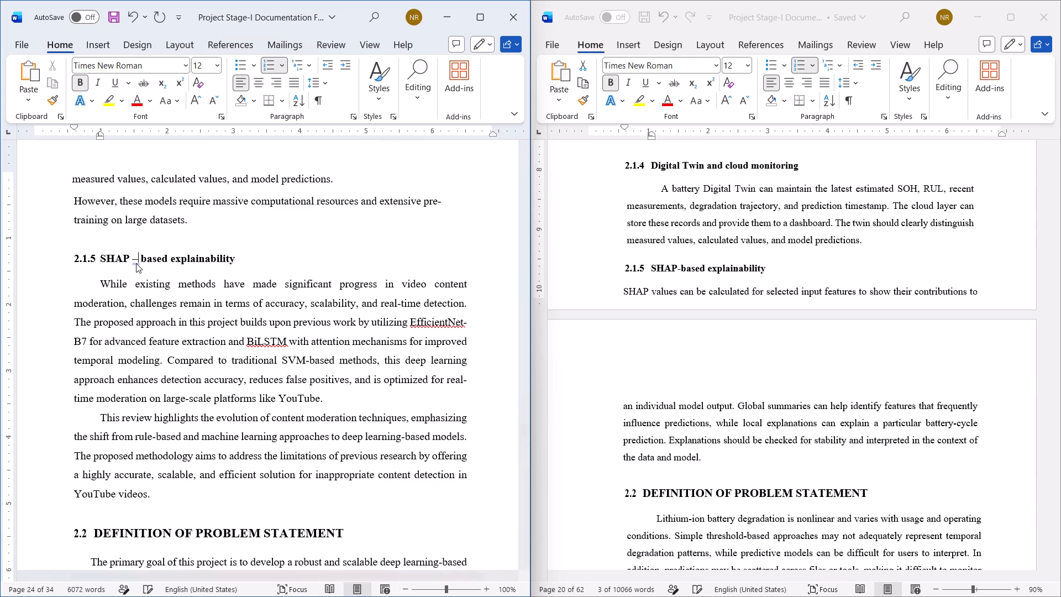
key("BackSpace")
key("minus")
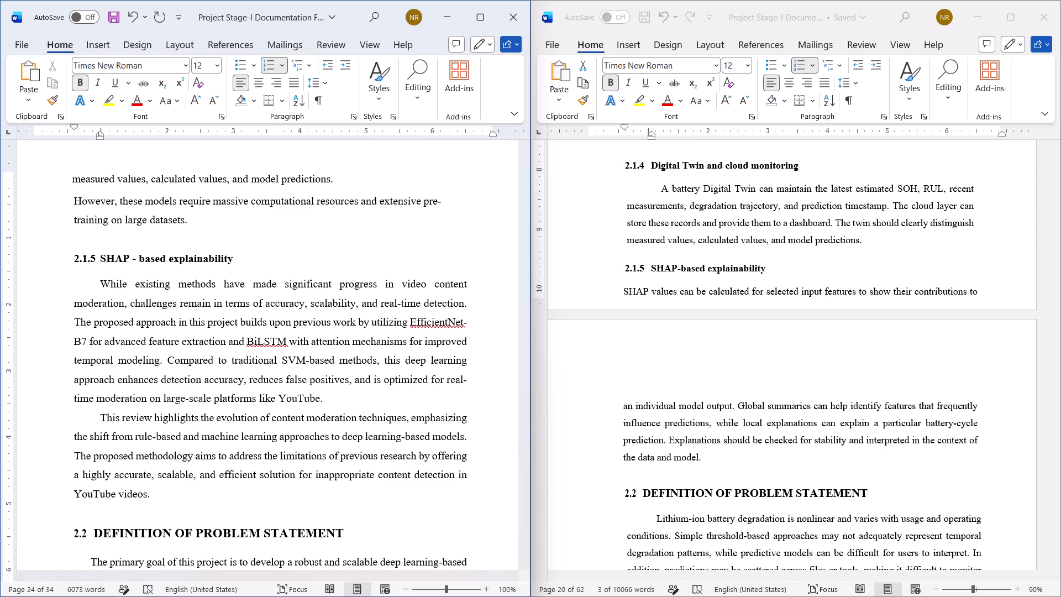
left_click(239, 256)
left_click(289, 253)
Copy the full "SHAP values can be calculated" paragraph under the existing report's 2.1.5 heading.
left_click_drag(620, 292, 684, 349)
left_click_drag(622, 292, 657, 326)
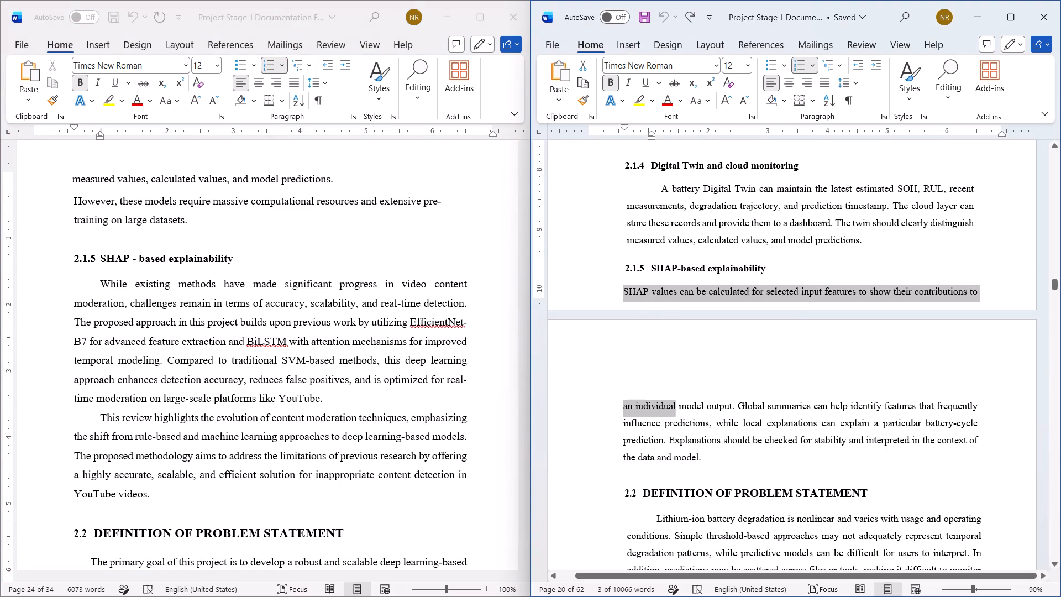
left_click_drag(657, 326, 737, 423)
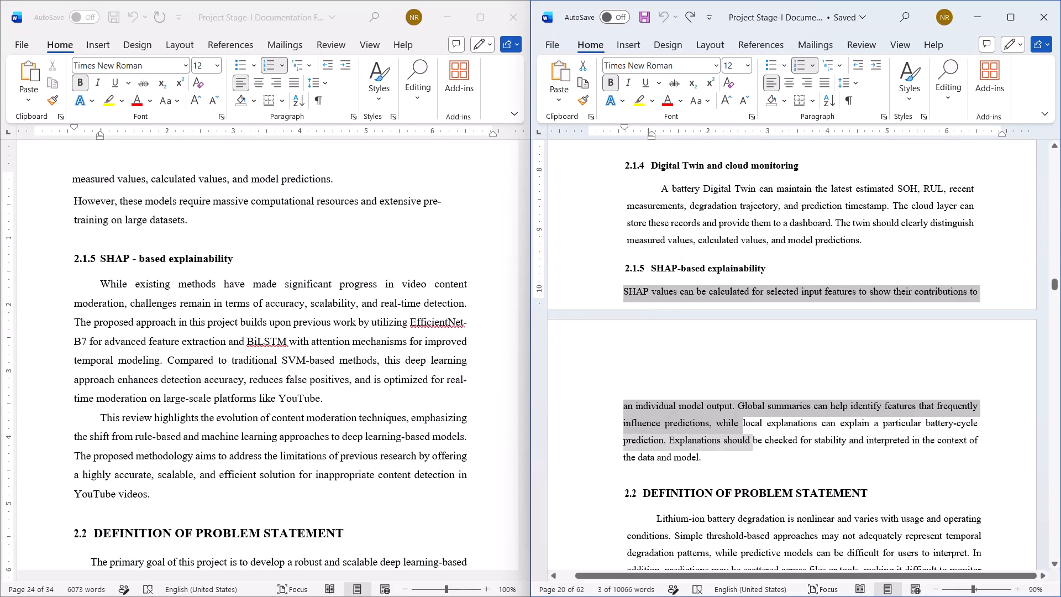
left_click_drag(737, 423, 736, 458)
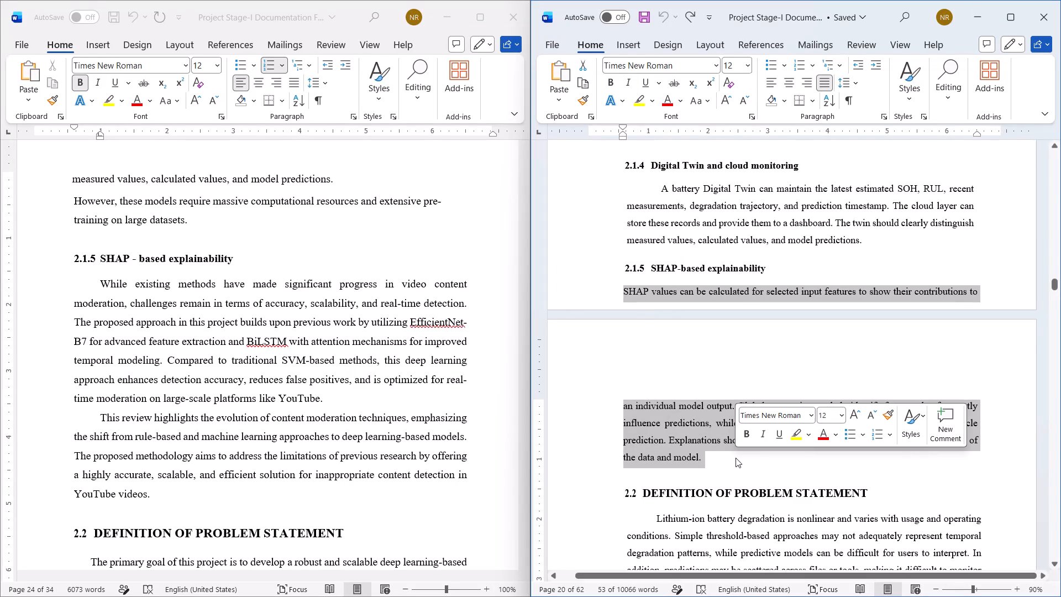
key("ctrl+c")
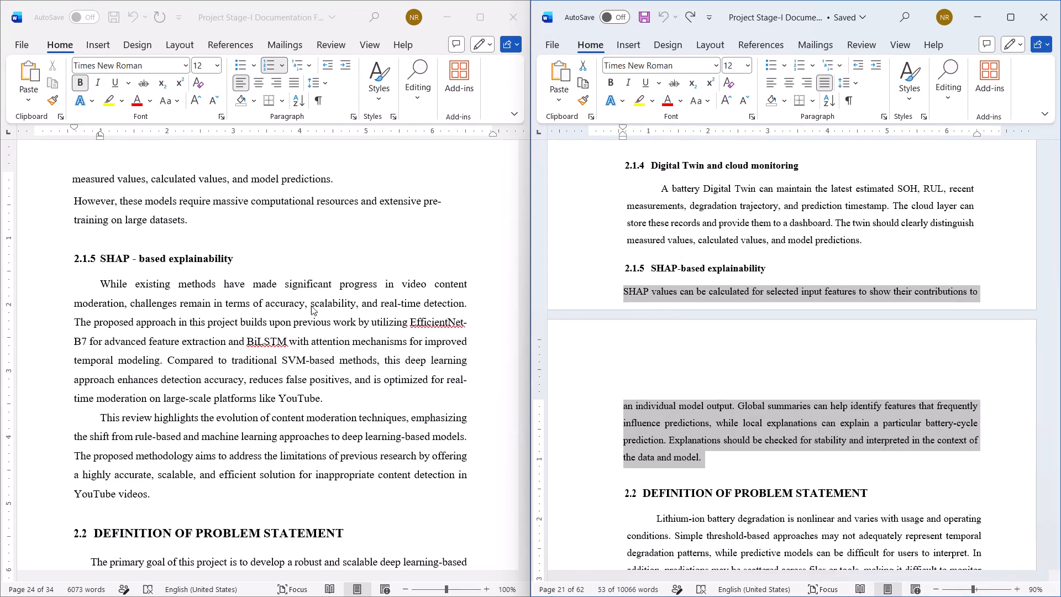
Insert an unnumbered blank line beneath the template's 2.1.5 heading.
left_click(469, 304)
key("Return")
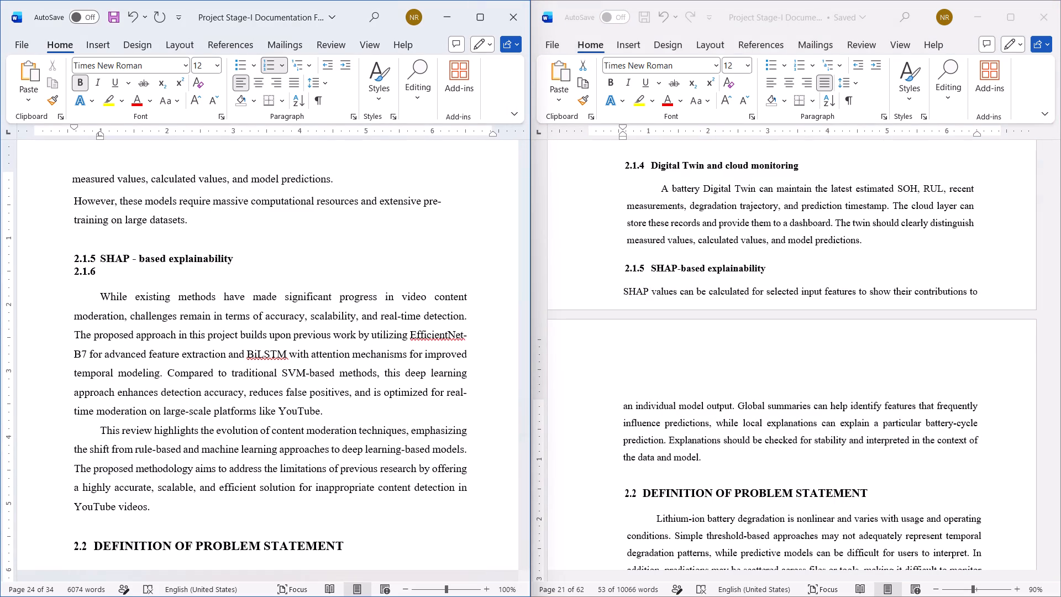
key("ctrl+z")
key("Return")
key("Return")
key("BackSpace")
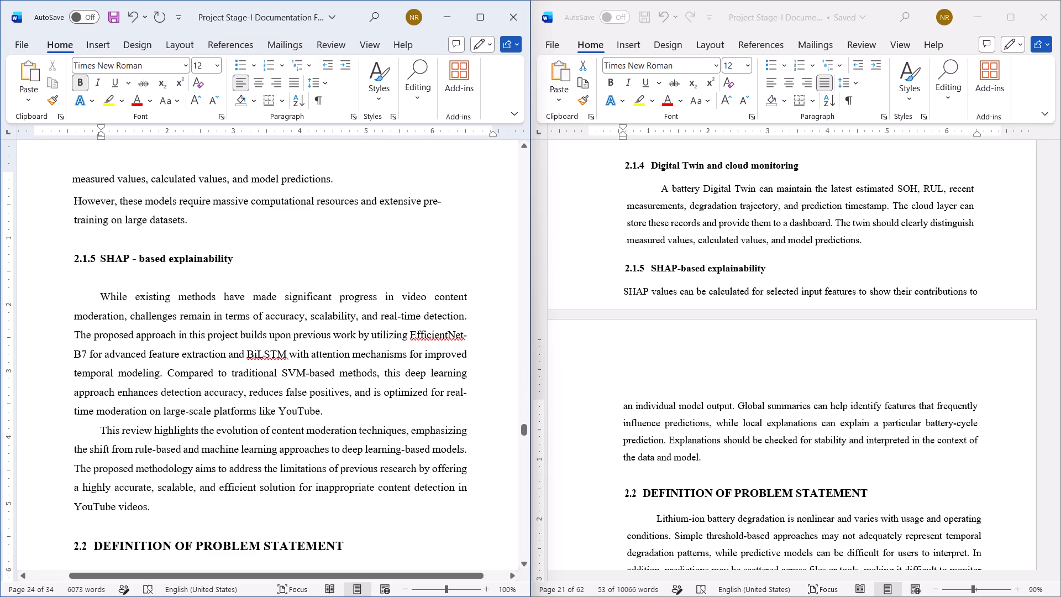
Split the template's first 2.1.5 paragraph before "The proposed approach" with blank lines and paste the copied SHAP paragraph into the gap.
left_click(468, 321)
key("Return")
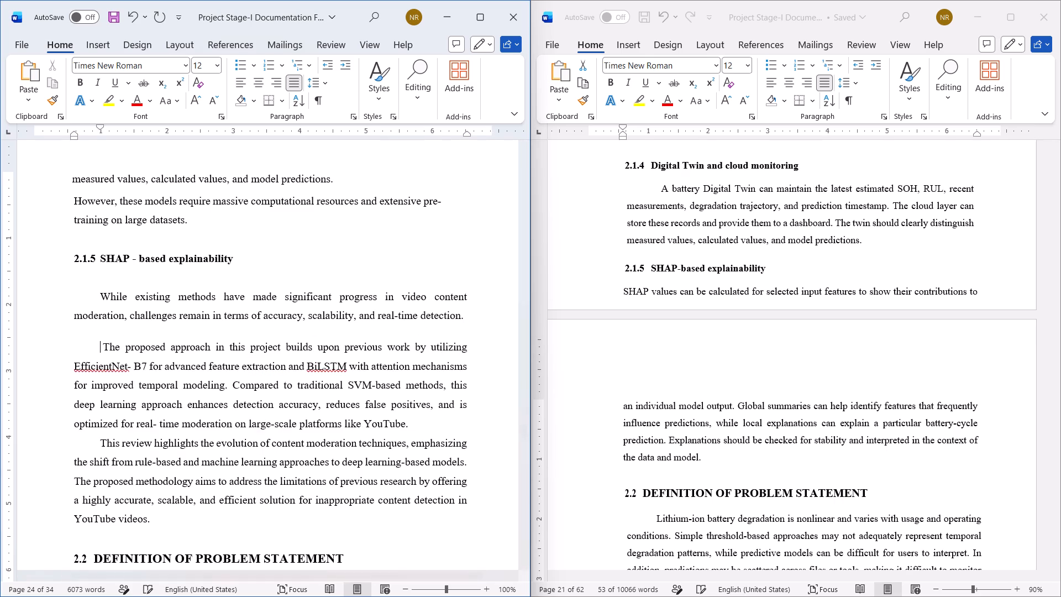
key("Return")
key("Return")
key("Return")
key("Return")
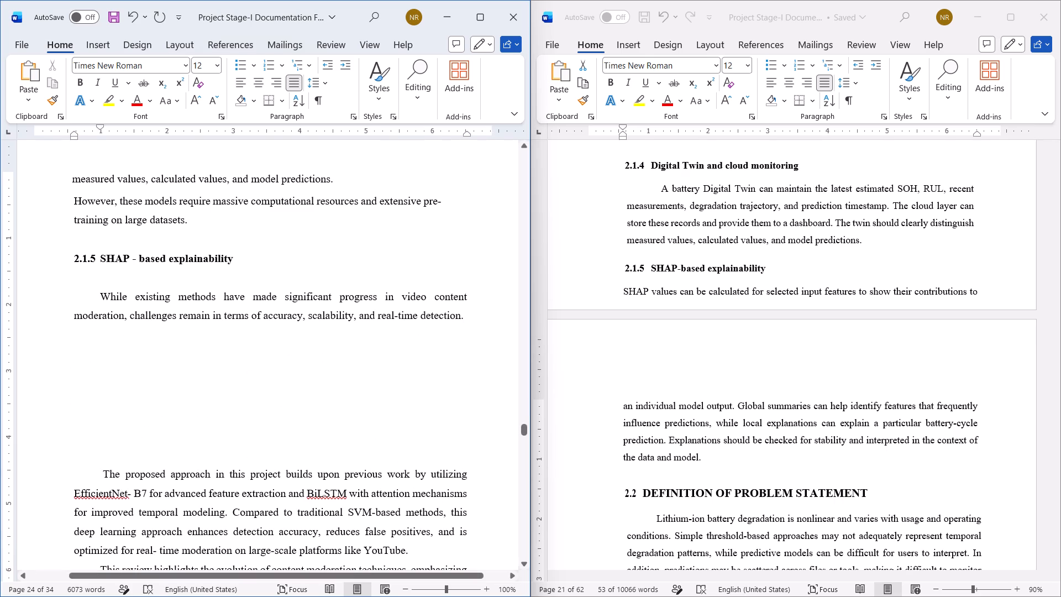
left_click(146, 376)
key("ctrl+v")
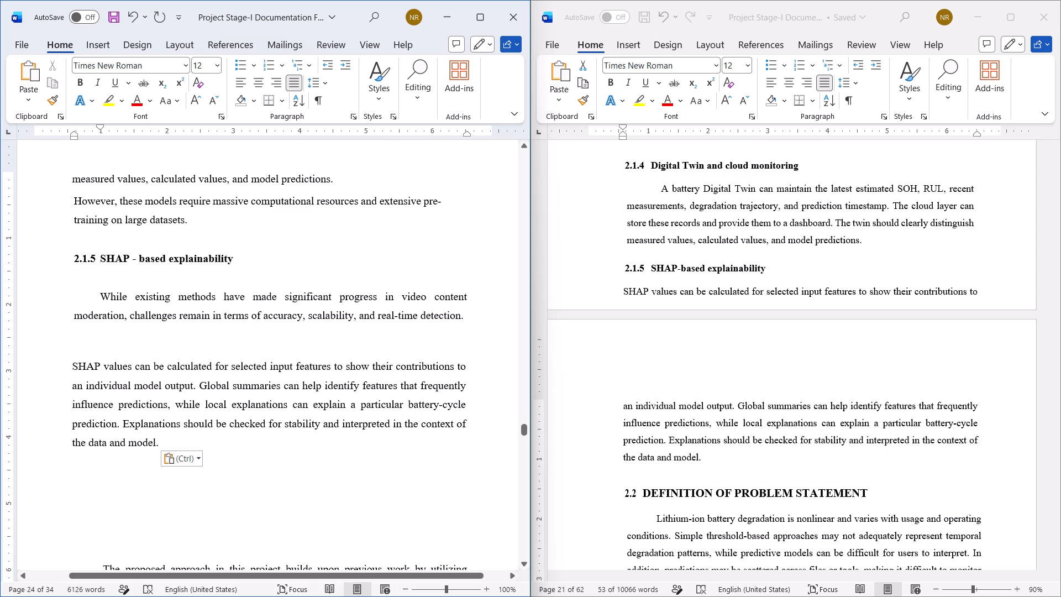
Delete the old "While existing methods" sentence above the SHAP paragraph, keeping one unnumbered blank line beneath the 2.1.5 heading.
left_click_drag(464, 323, 109, 297)
key("BackSpace")
key("BackSpace")
key("BackSpace")
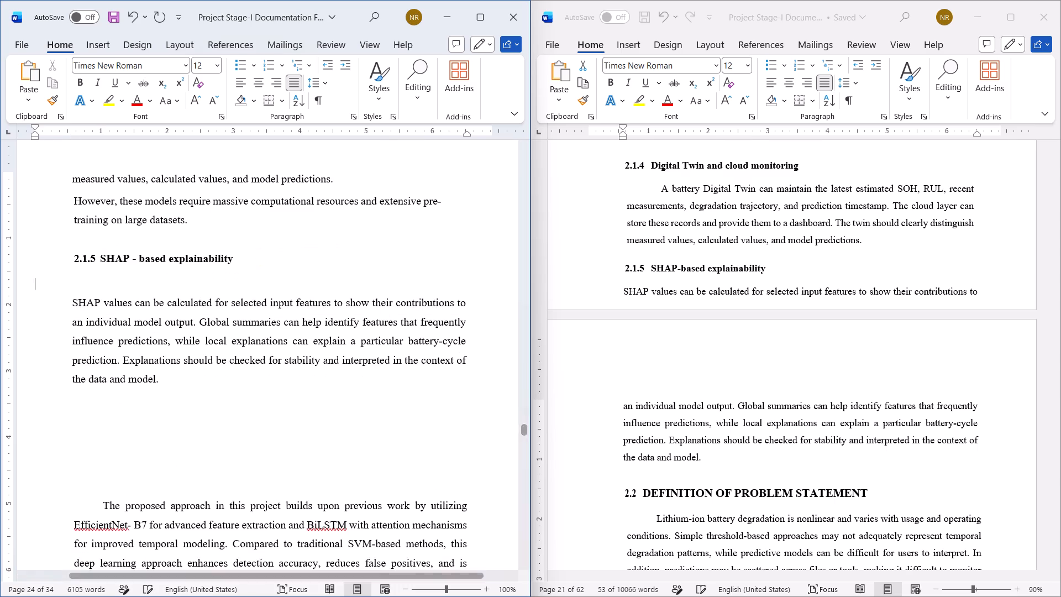
key("BackSpace")
key("Return")
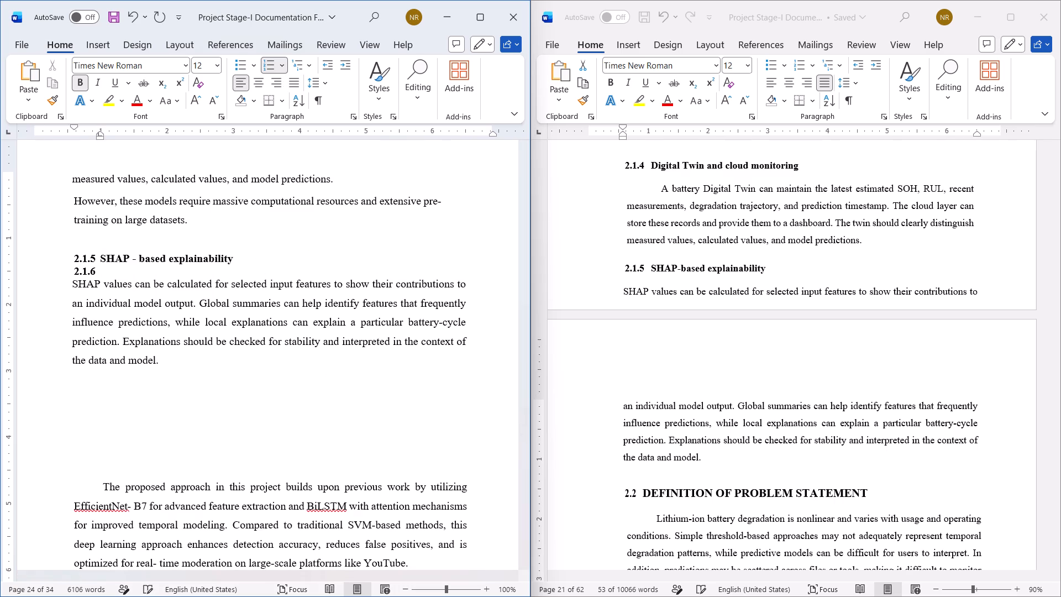
key("BackSpace")
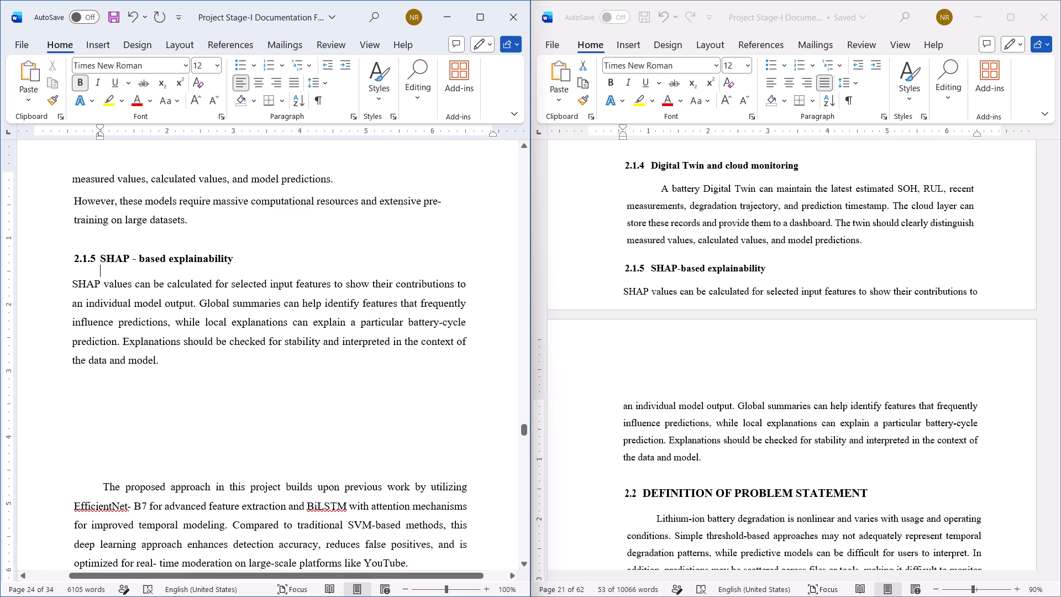
Delete the old "The proposed approach" and "This review highlights" paragraphs and the blank lines between the SHAP paragraph and heading 2.2.
scroll(137, 474, "down", 1)
scroll(137, 474, "up", 1)
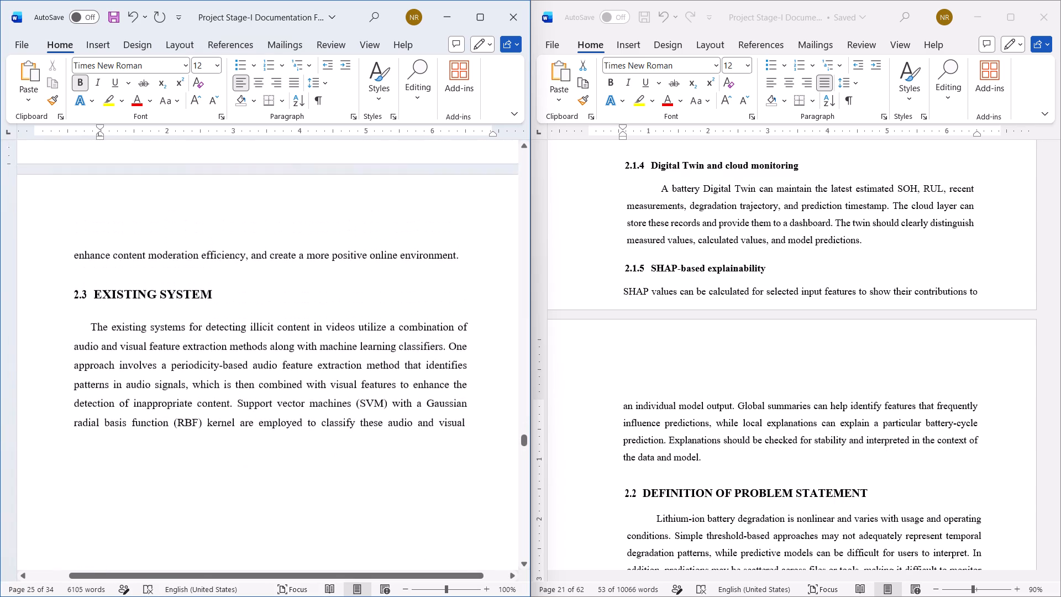
scroll(137, 474, "up", 4)
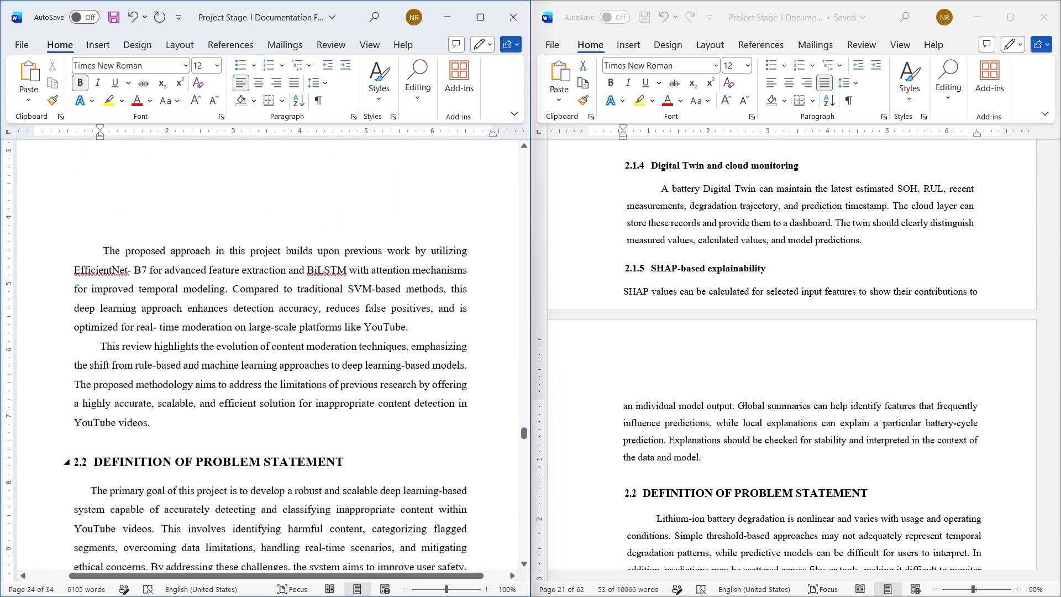
scroll(166, 448, "up", 1)
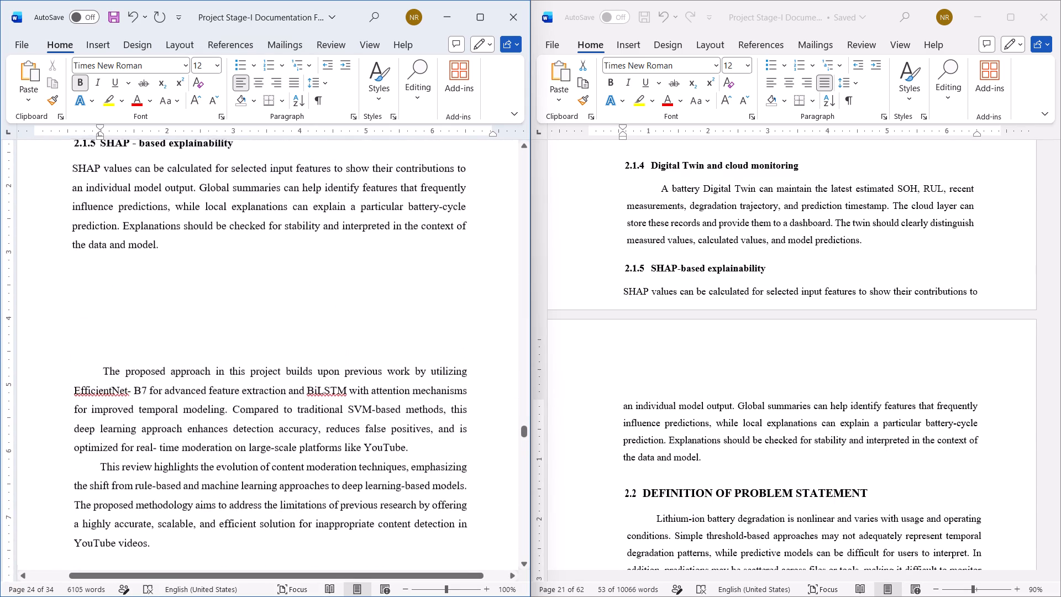
scroll(166, 448, "up", 1)
left_click_drag(152, 521, 116, 370)
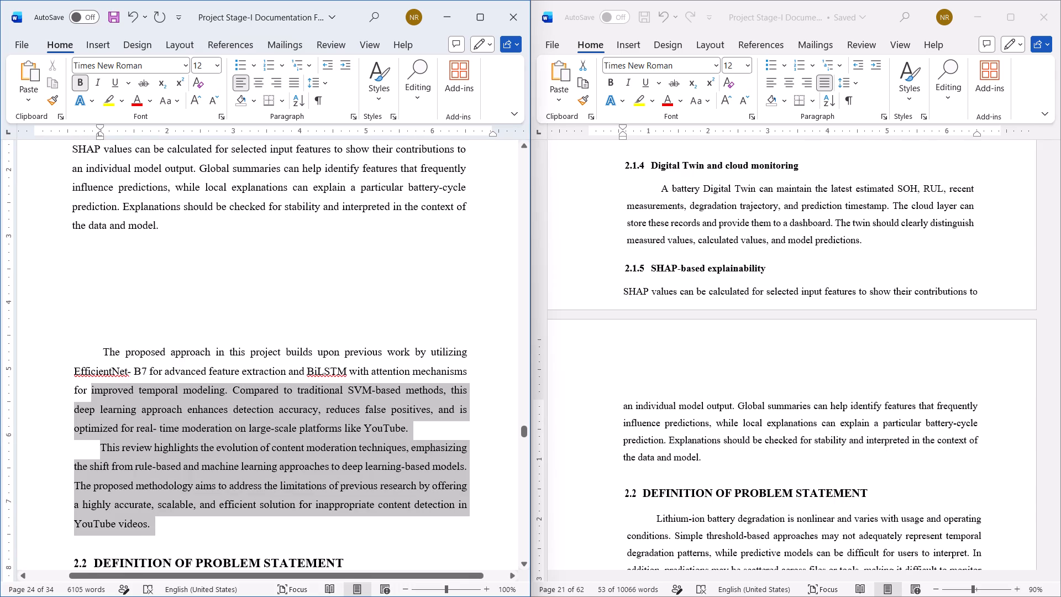
left_click_drag(116, 370, 108, 354)
key("BackSpace")
key("BackSpace")
key("BackSpace")
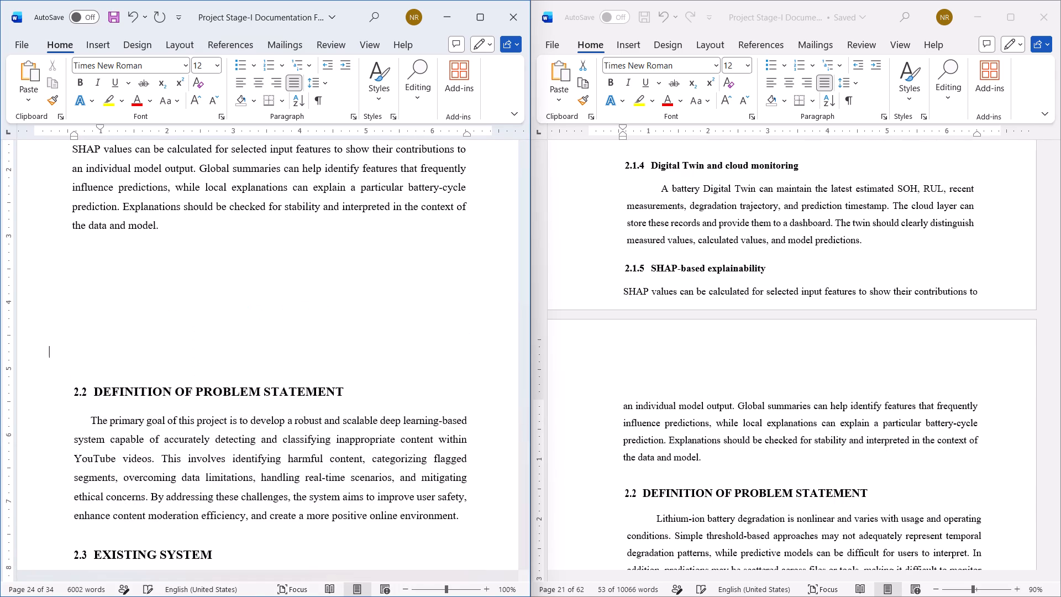
key("BackSpace")
key("BackSpace")
key("BackSpace")
key("BackSpace")
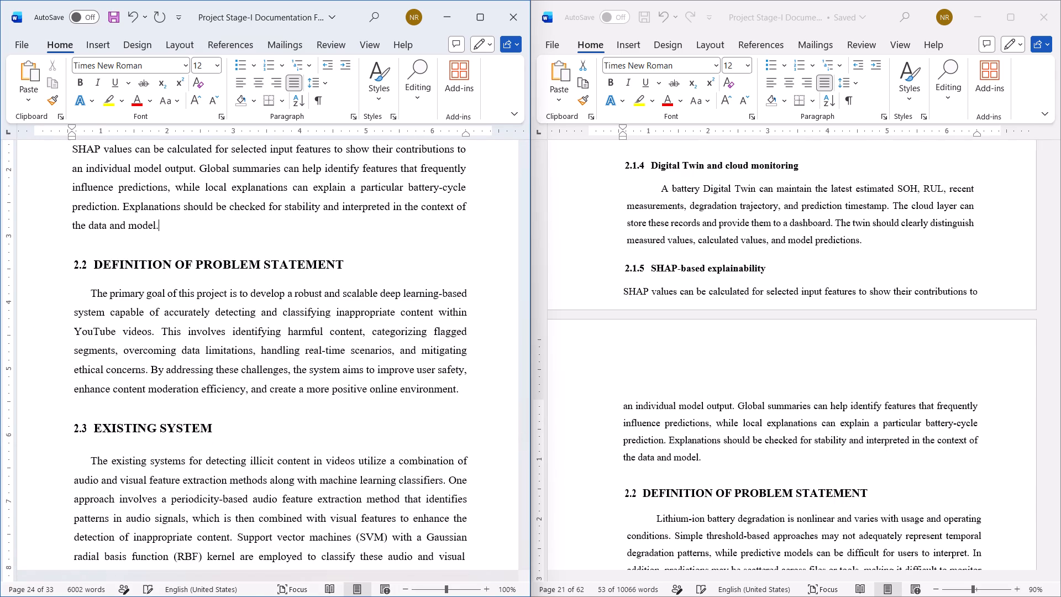
Review the template's sections 2.2 and 2.3, and the existing report's passage from section 2.2 through 2.3.1.
scroll(108, 354, "right", 1)
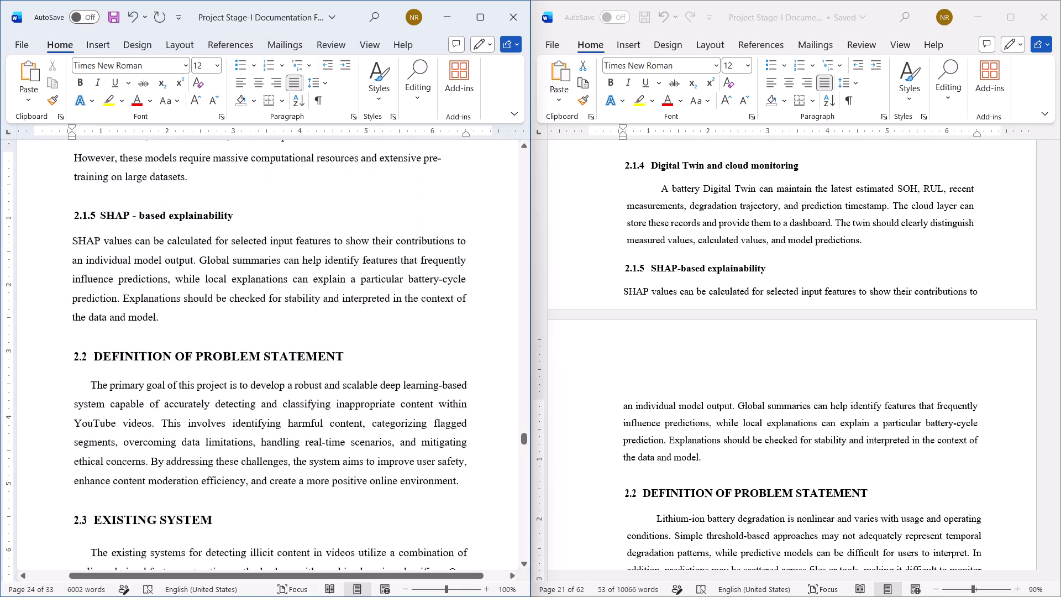
scroll(108, 354, "right", 1)
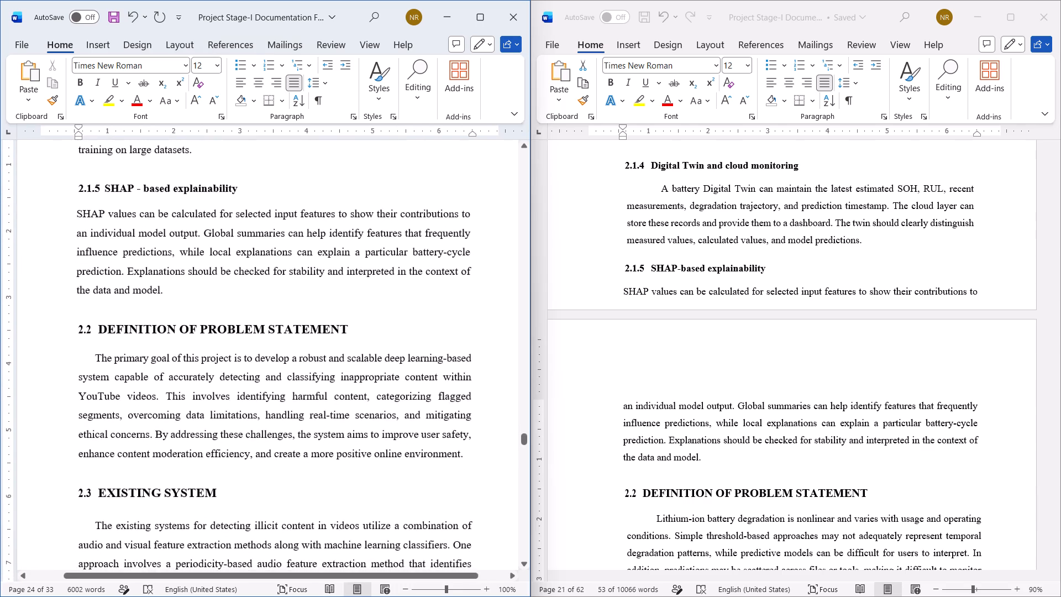
scroll(108, 354, "right", 1)
scroll(108, 354, "up", 1)
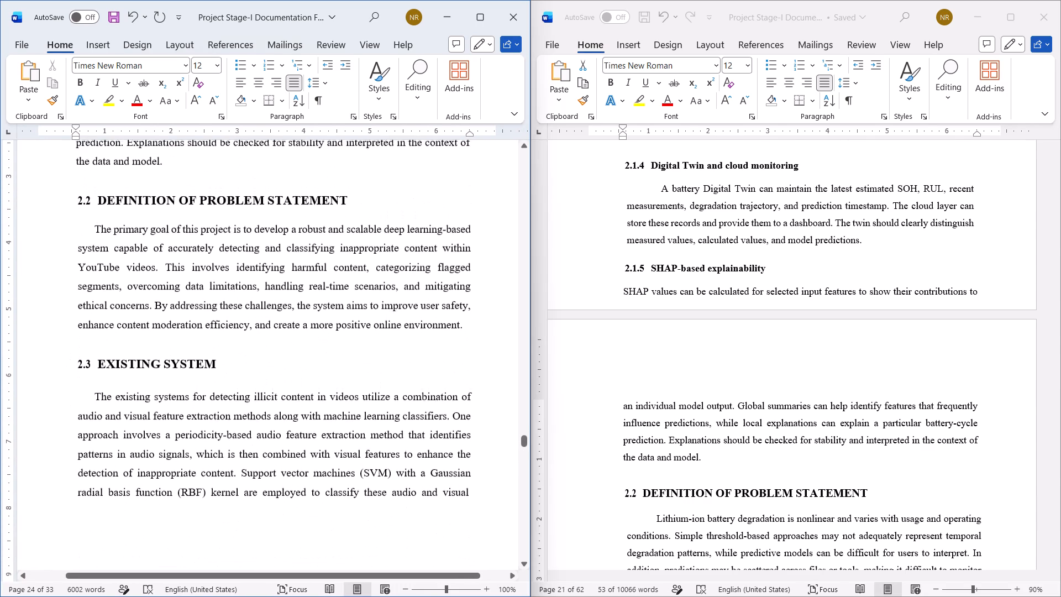
scroll(108, 354, "up", 1)
scroll(622, 455, "down", 1)
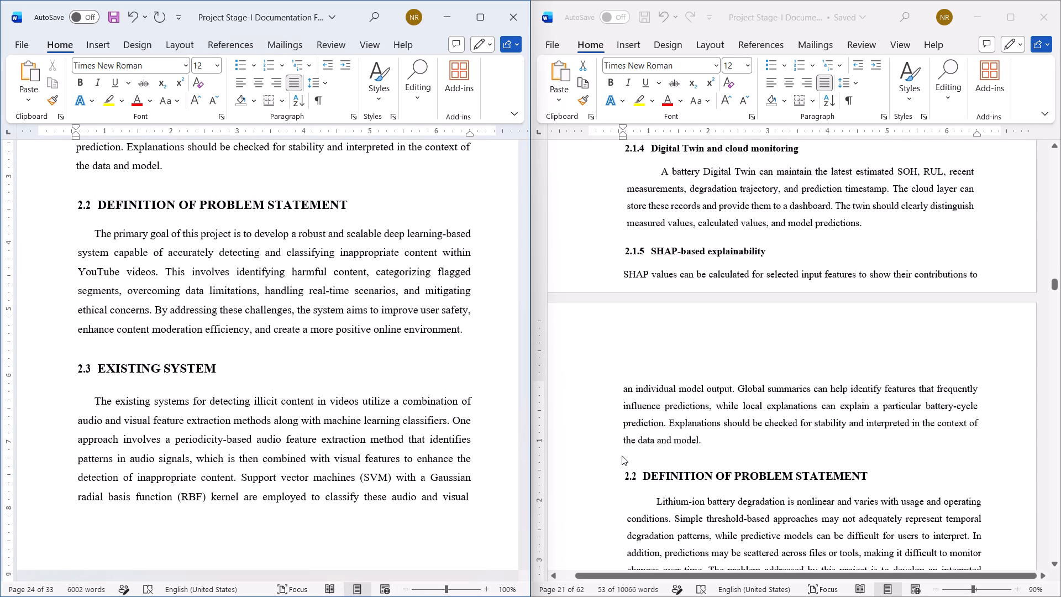
scroll(622, 455, "down", 2)
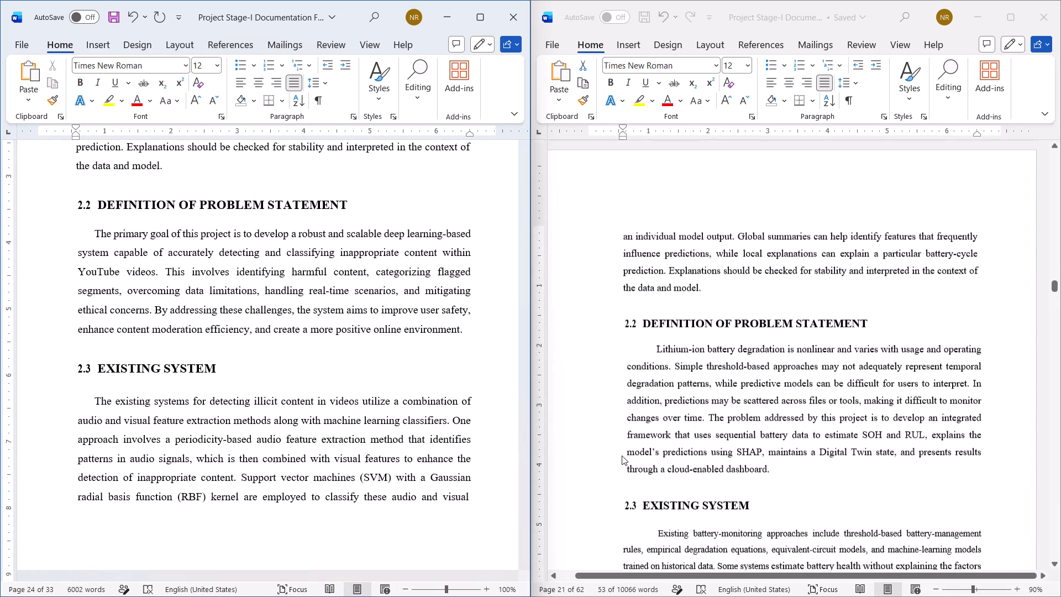
scroll(622, 455, "down", 1)
scroll(622, 455, "up", 3)
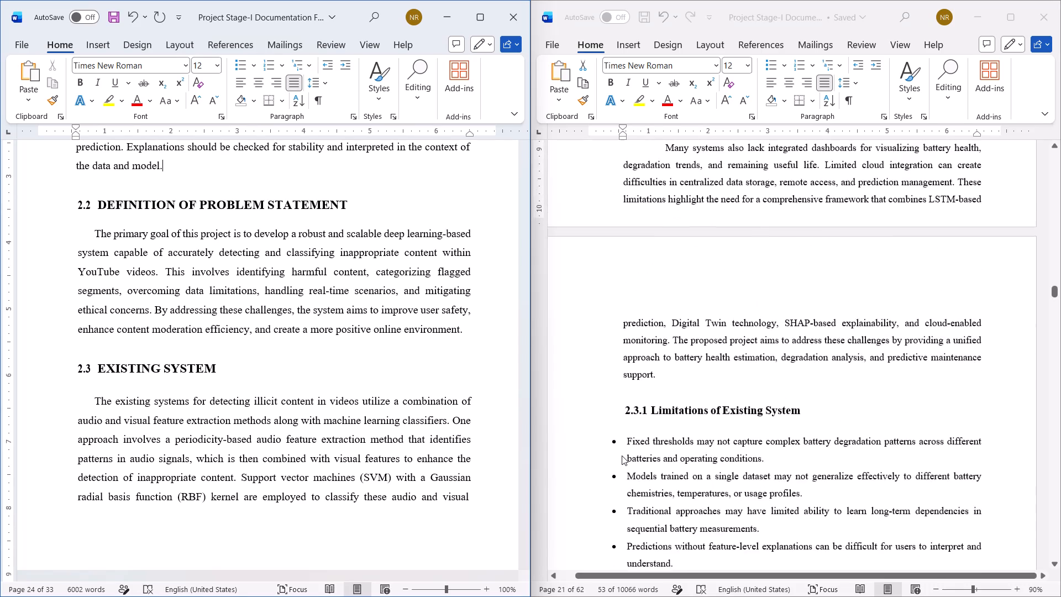
scroll(622, 455, "up", 3)
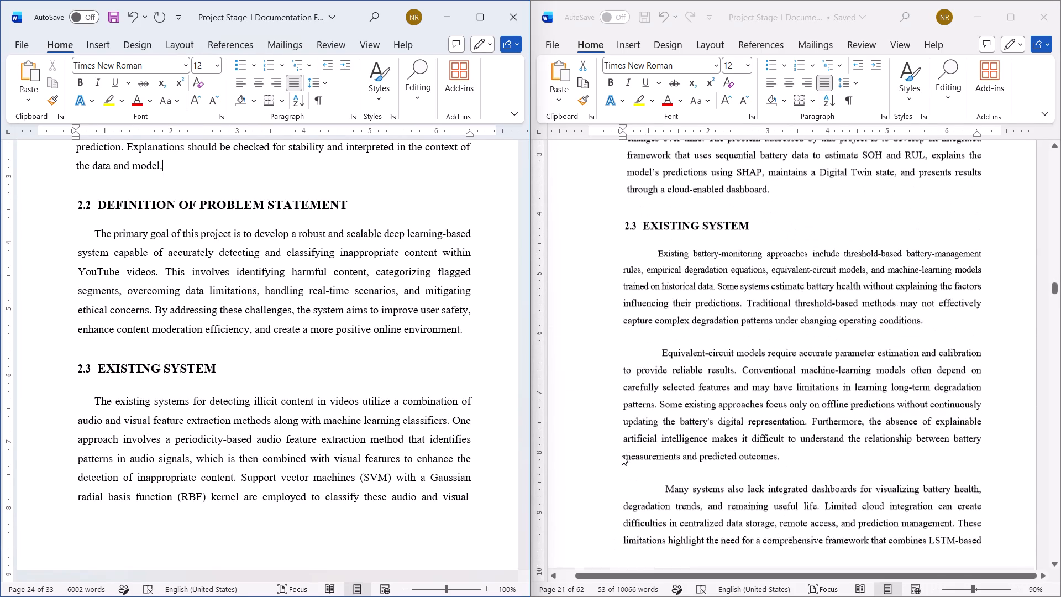
scroll(622, 455, "up", 3)
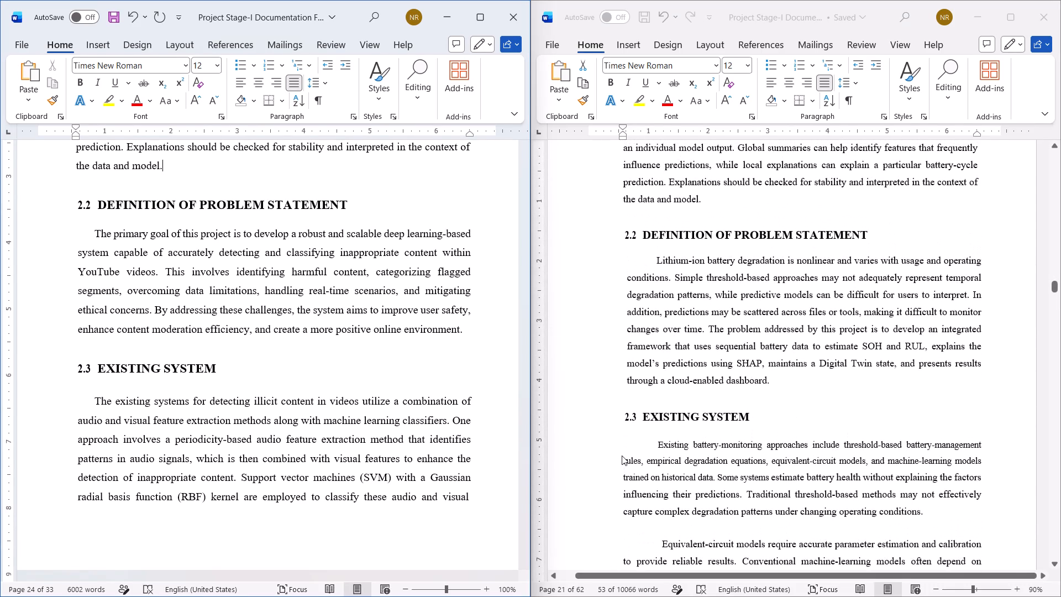
scroll(622, 455, "up", 1)
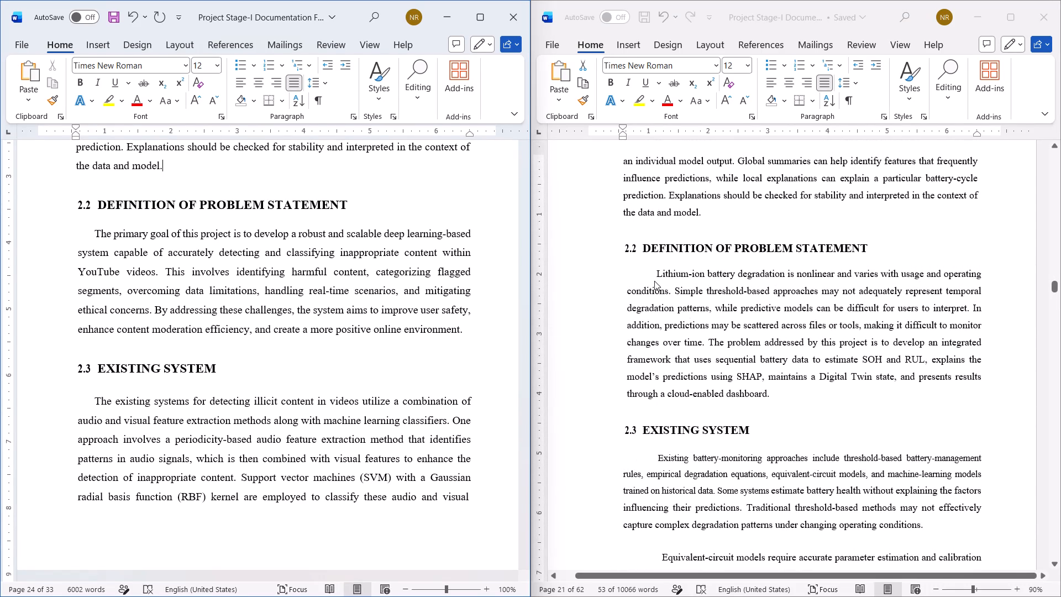
Copy the existing report's lithium-ion battery degradation paragraph under 2.2 Definition of Problem Statement.
left_click_drag(654, 275, 707, 348)
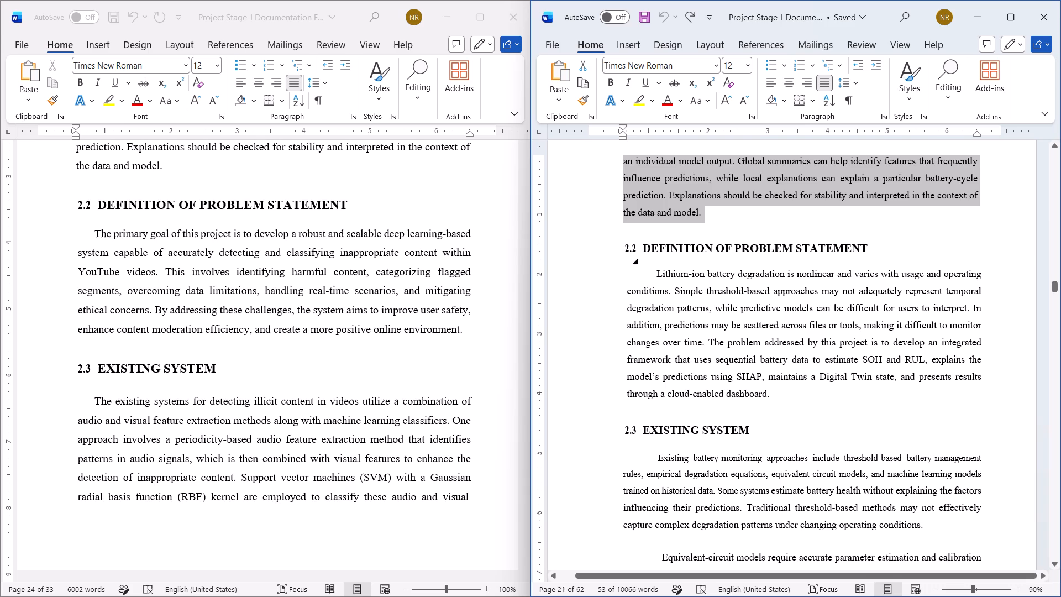
left_click(660, 275)
left_click_drag(657, 275, 697, 328)
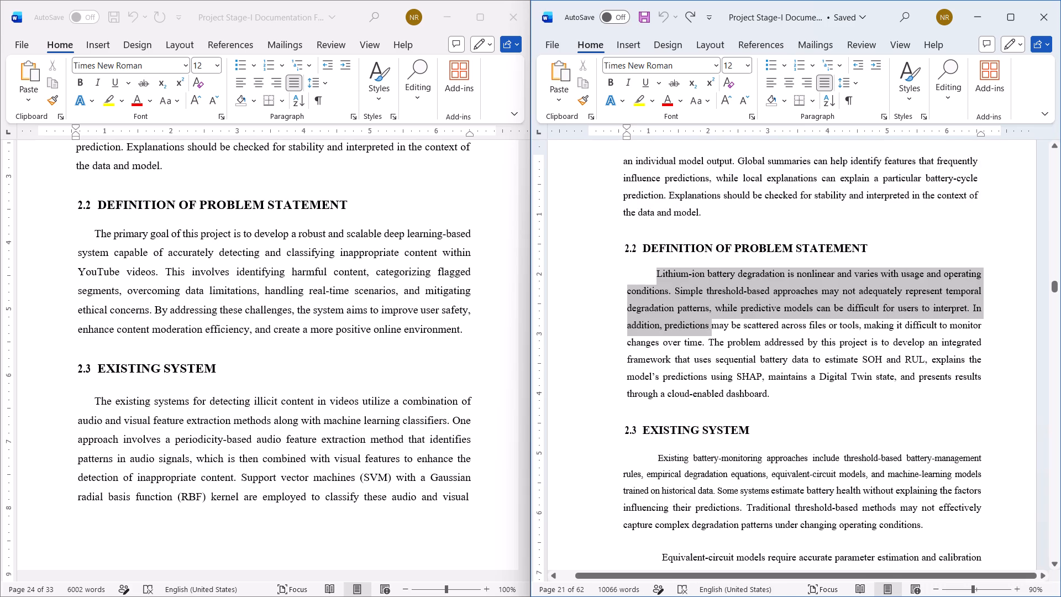
left_click_drag(697, 328, 777, 397)
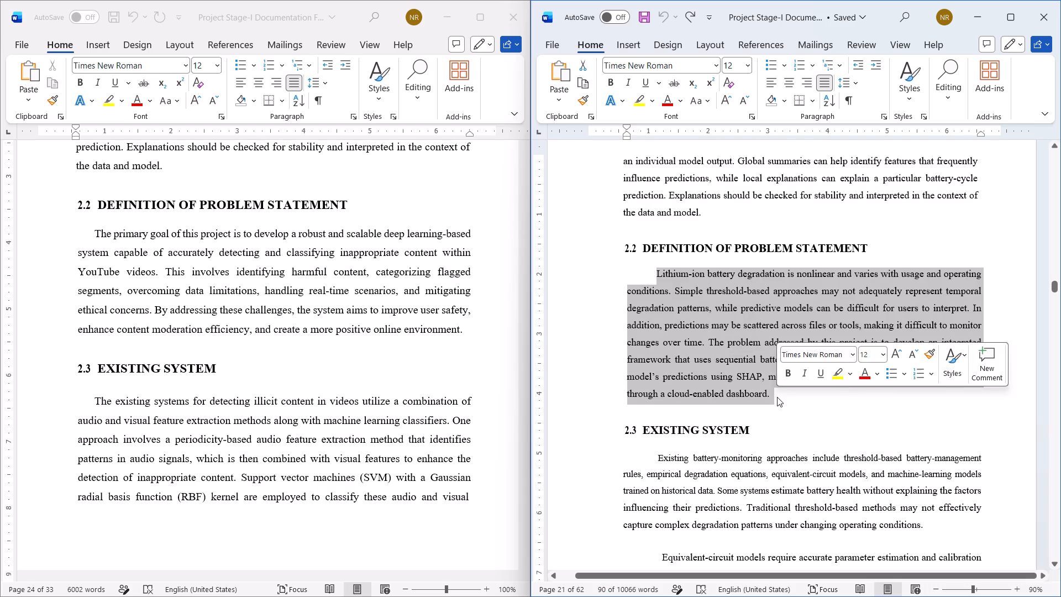
key("ctrl+c")
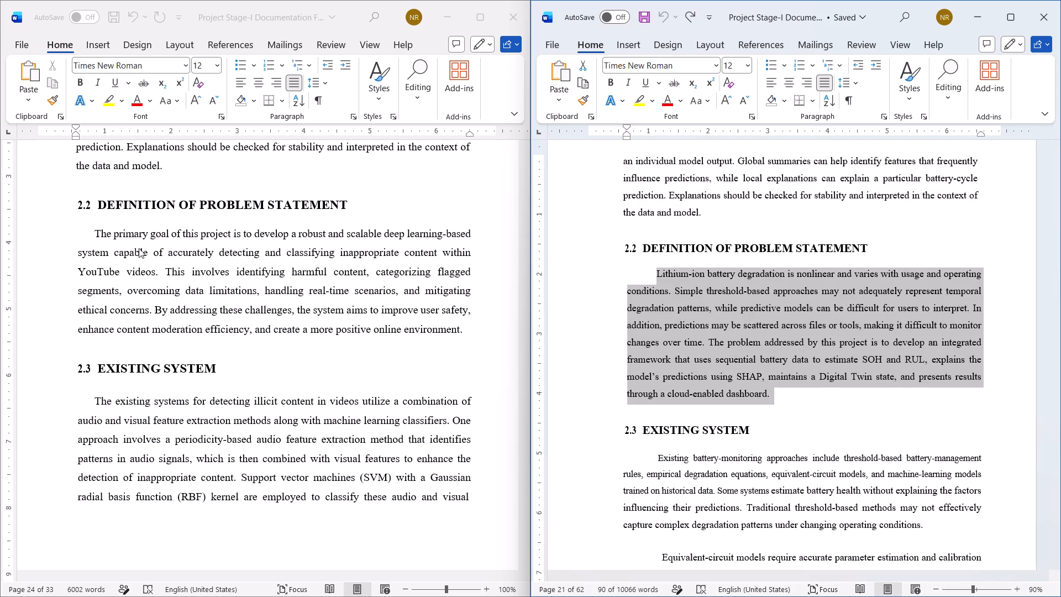
Open blank lines after "YouTube videos." in the template's section 2.2 and paste the copied lithium-ion battery degradation paragraph there.
left_click(162, 273)
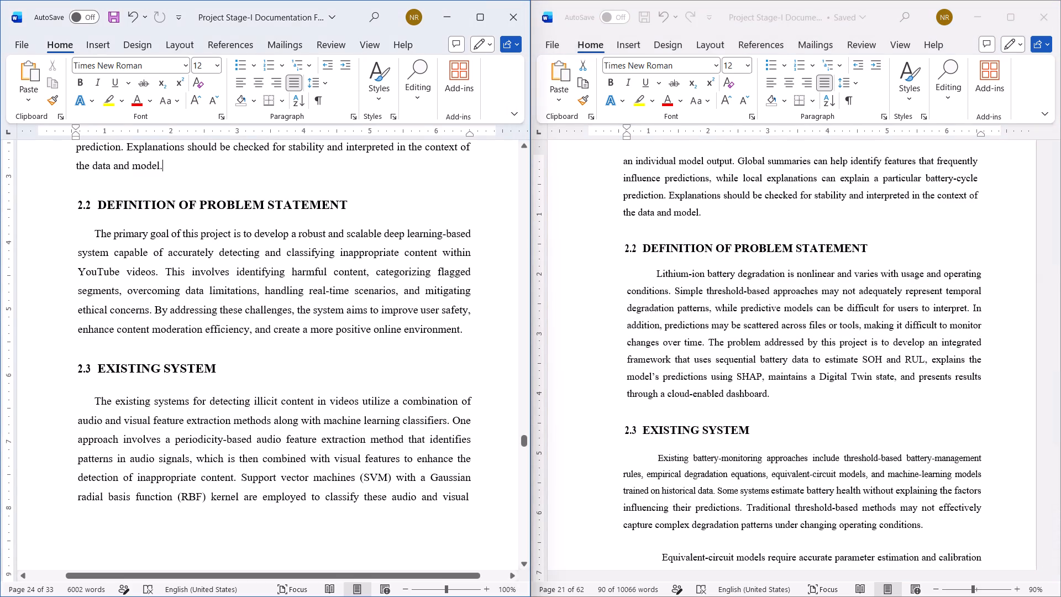
left_click(166, 273)
key("Return")
key("Return")
key("Return")
key("Return")
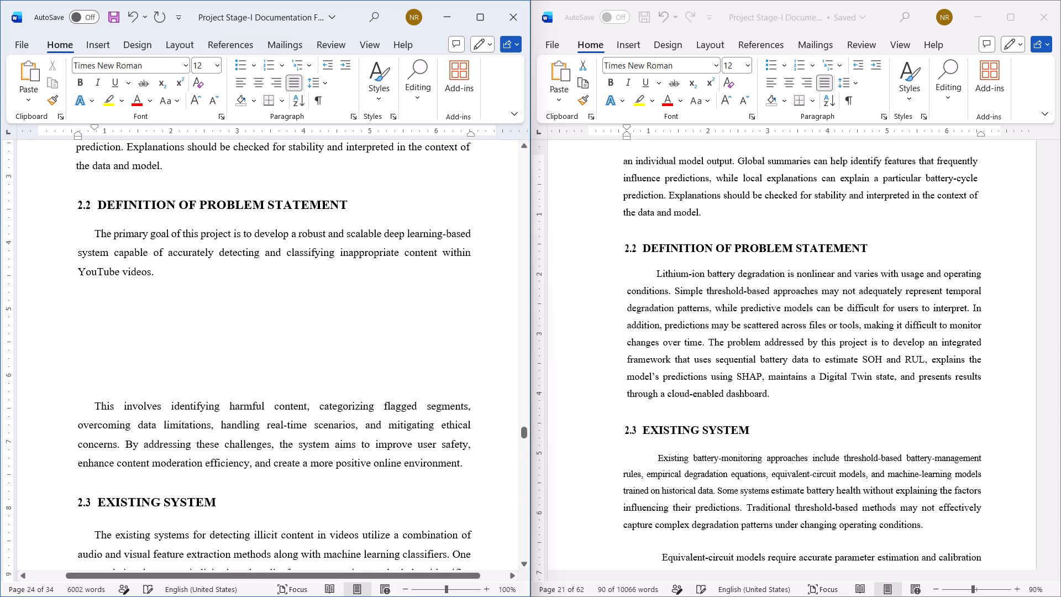
left_click(135, 324)
key("ctrl+v")
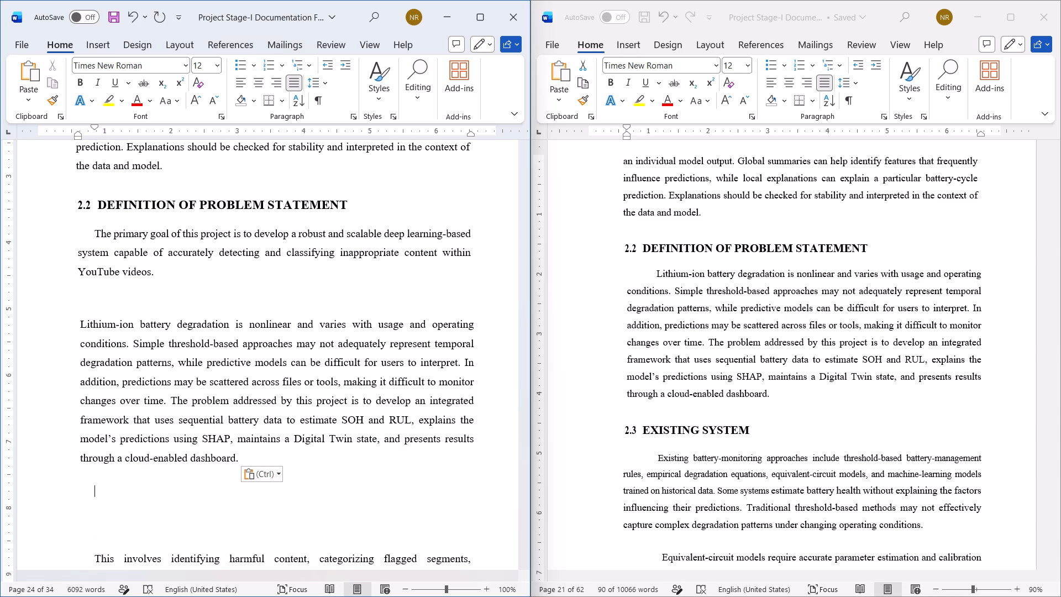
Delete the old "The primary goal" text above the pasted paragraph, keeping one unnumbered blank line beneath the 2.2 heading.
left_click_drag(130, 303, 124, 173)
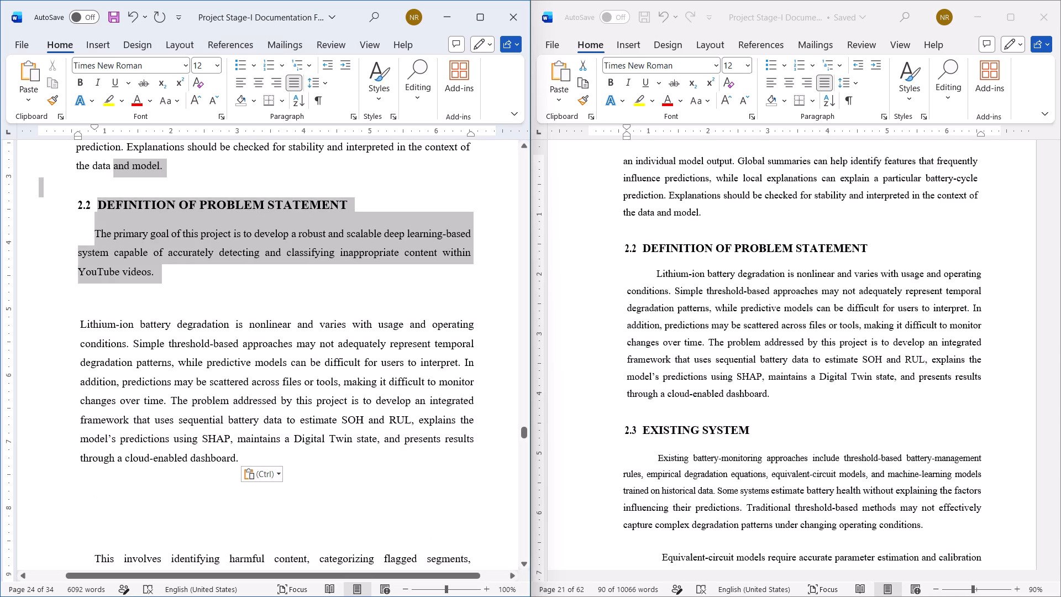
left_click_drag(124, 173, 104, 228)
key("BackSpace")
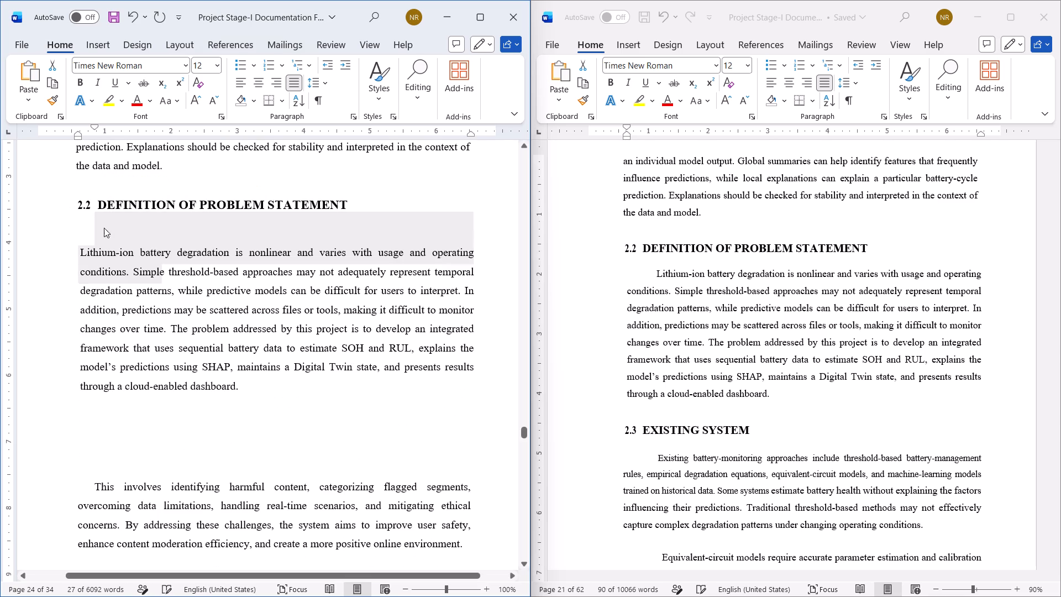
key("BackSpace")
key("BackSpace")
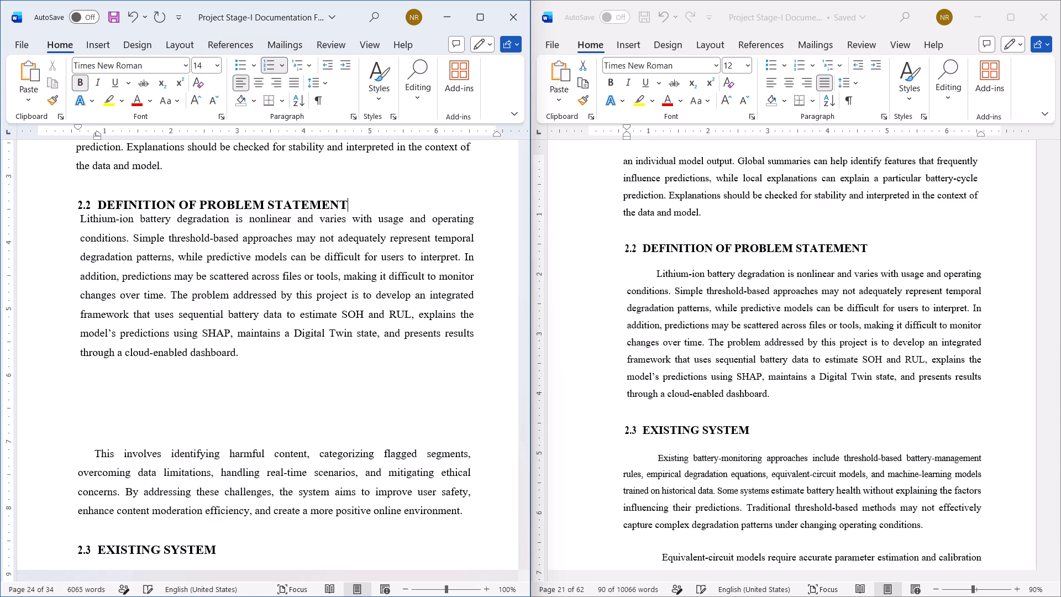
key("backslash")
key("Return")
key("BackSpace")
key("Return")
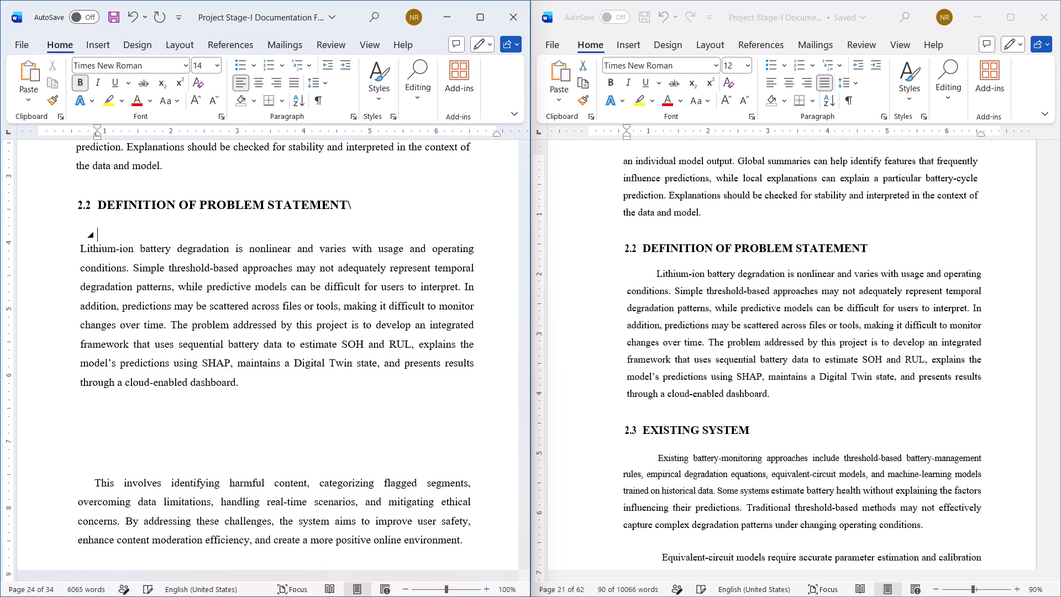
key("BackSpace")
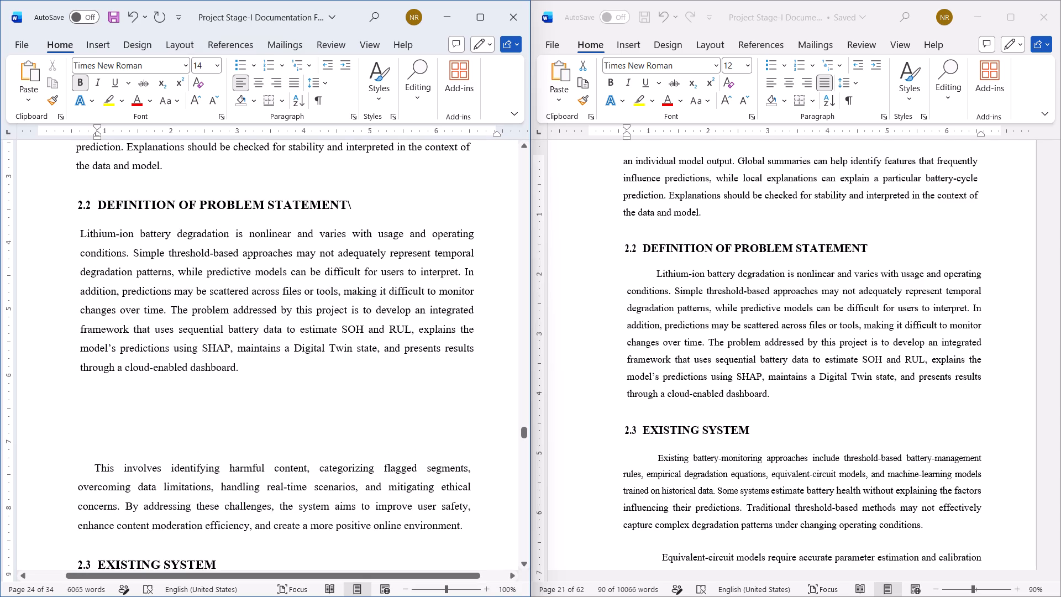
Delete the remaining old "This involves identifying harmful content" text and the blank lines between the pasted paragraph and heading 2.3.
left_click_drag(473, 530, 188, 447)
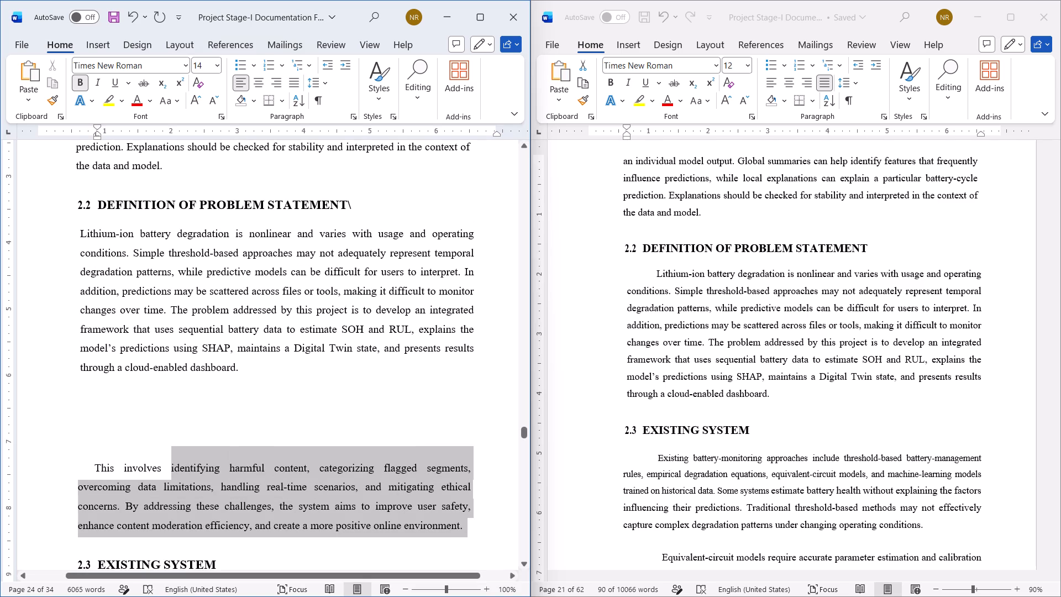
left_click_drag(188, 447, 184, 447)
key("BackSpace")
key("BackSpace")
key("BackSpace")
key("BackSpace")
key("BackSpace")
key("BackSpace")
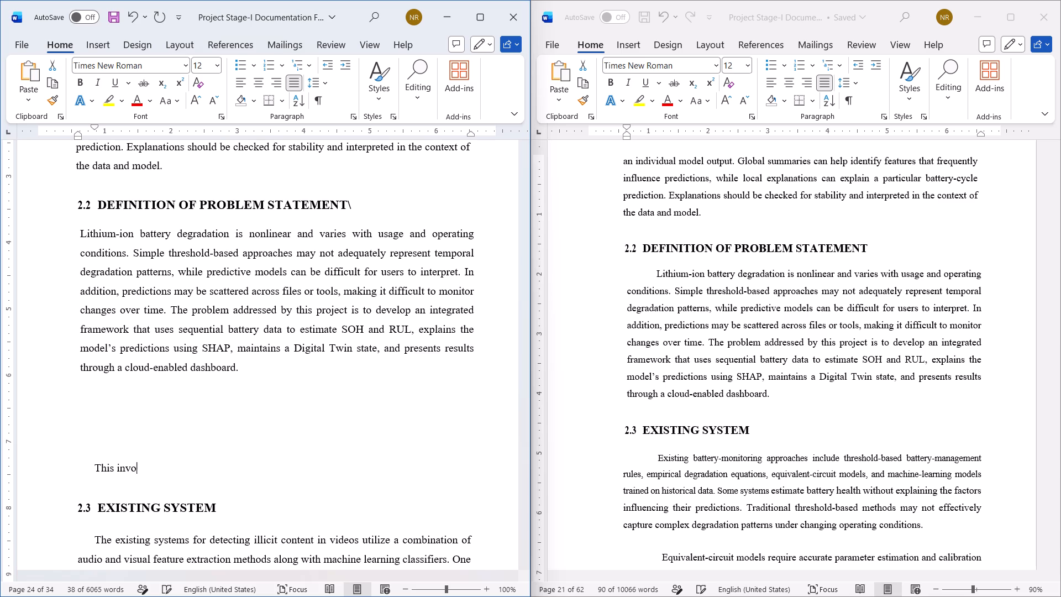
key("BackSpace")
key("BackSpace")
key("BackSpace")
key("BackSpace")
key("BackSpace")
key("BackSpace")
key("BackSpace")
key("BackSpace")
key("BackSpace")
key("BackSpace")
key("BackSpace")
key("BackSpace")
key("BackSpace")
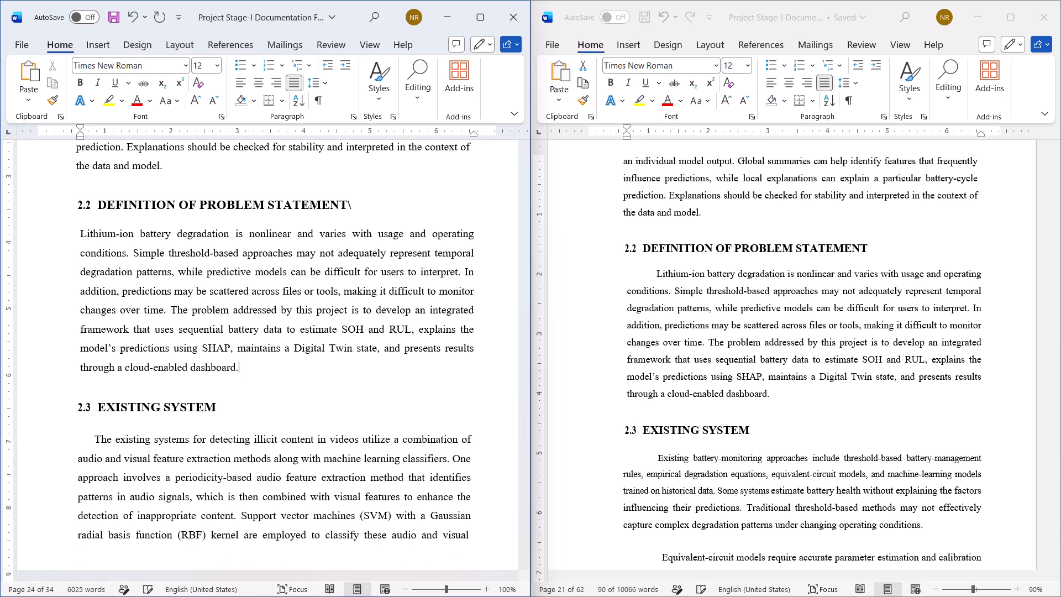
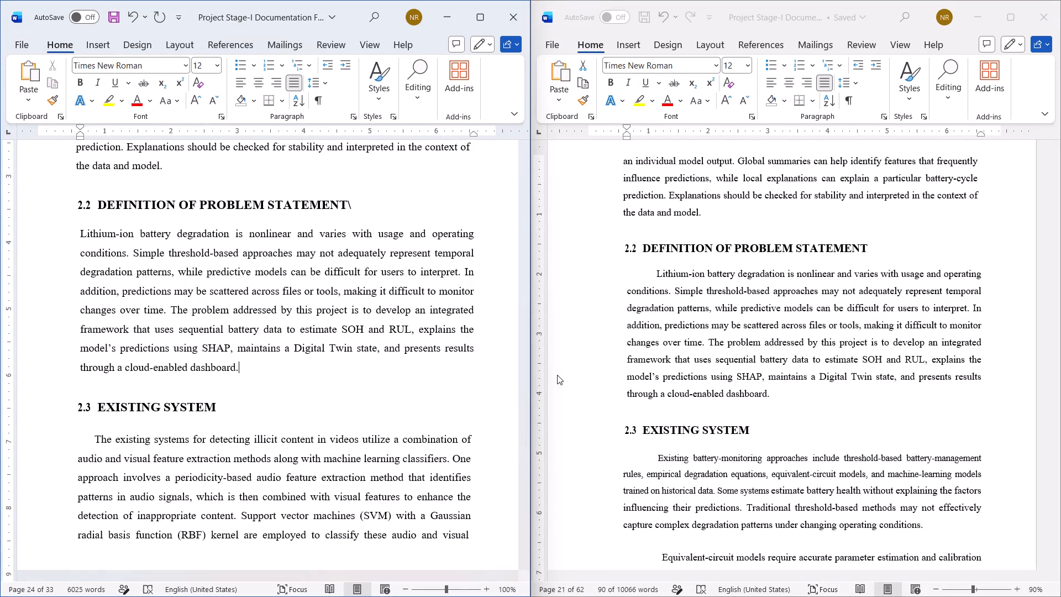
Copy the existing report's three paragraphs under 2.3 Existing System, from "Existing battery-monitoring approaches" to "predictive maintenance support.".
scroll(610, 394, "down", 1)
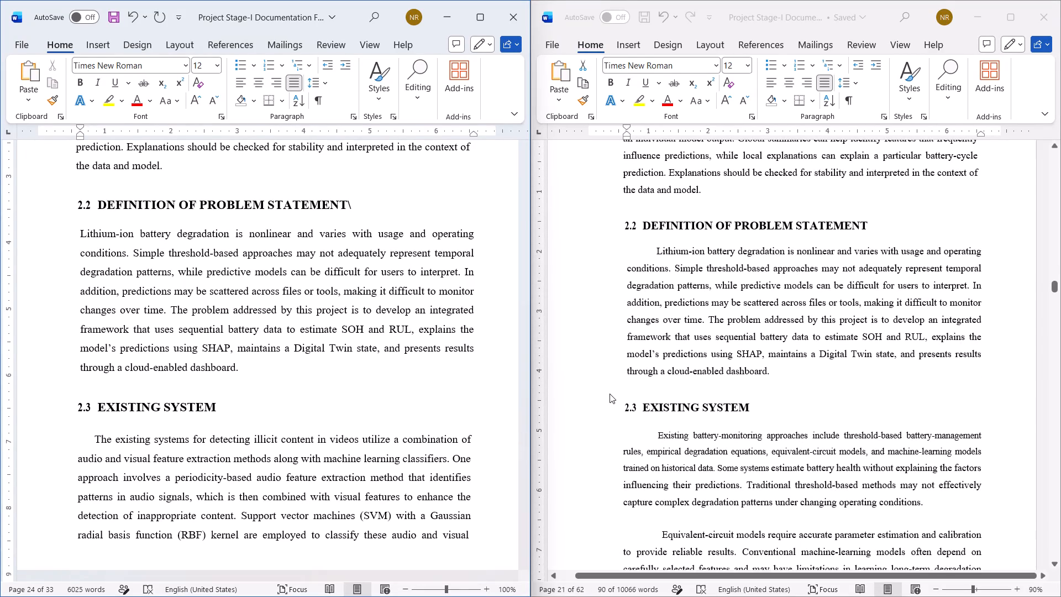
scroll(610, 394, "down", 1)
scroll(610, 394, "up", 2)
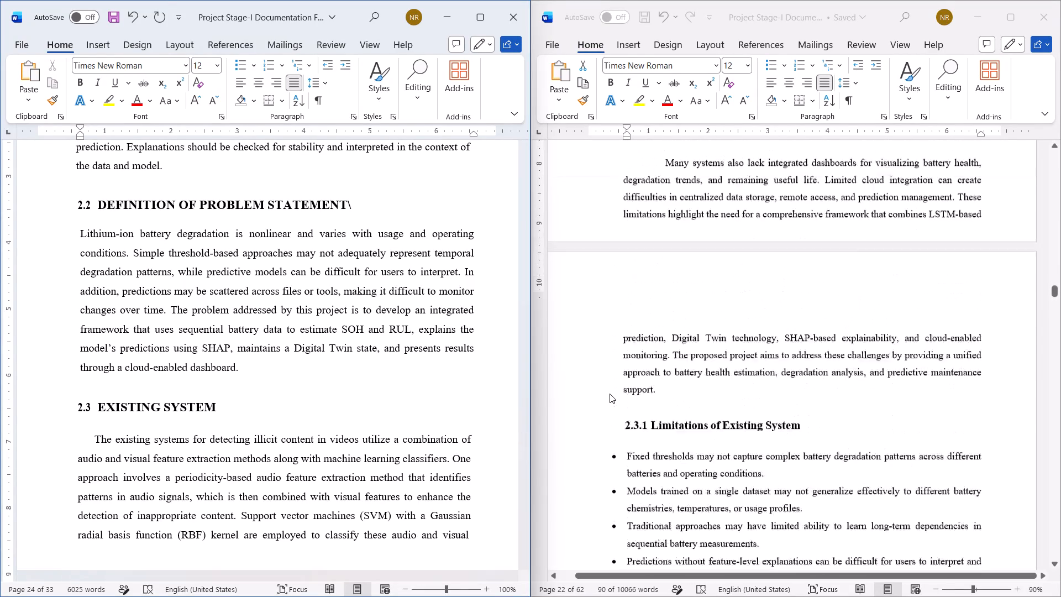
scroll(610, 394, "up", 3)
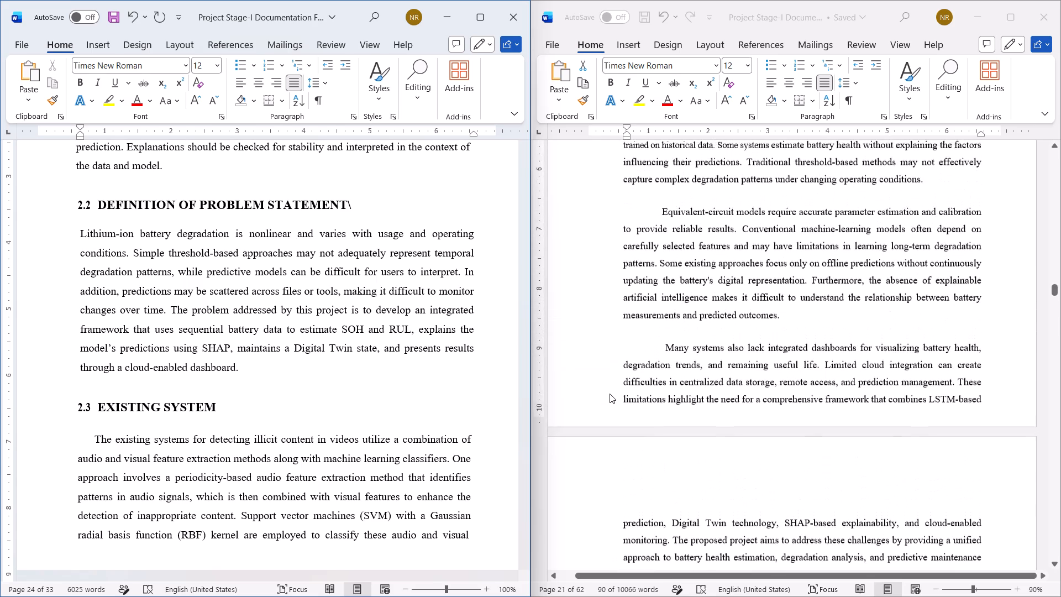
scroll(610, 394, "up", 1)
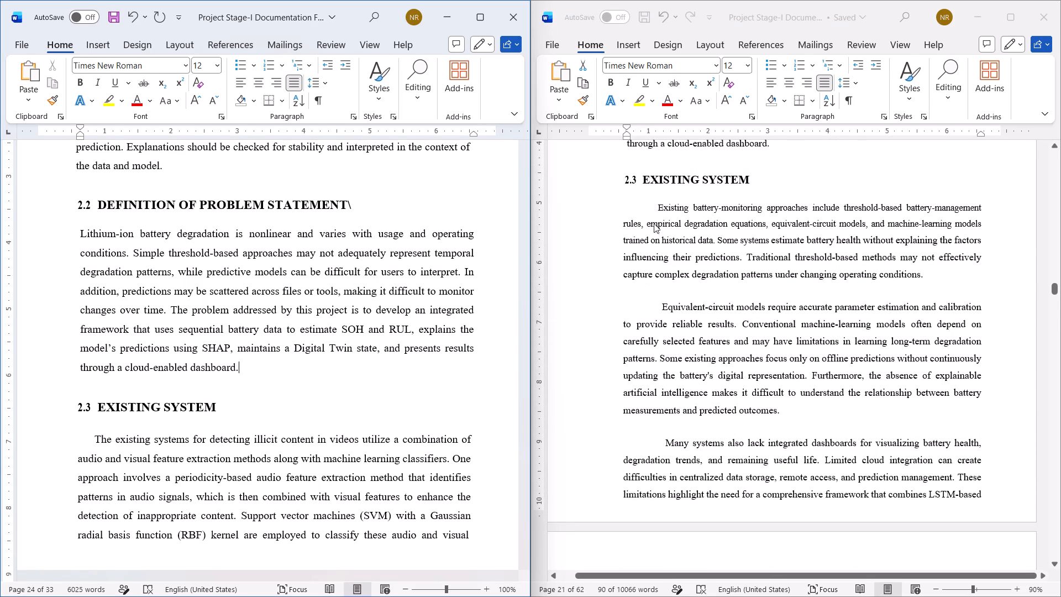
left_click_drag(659, 208, 687, 268)
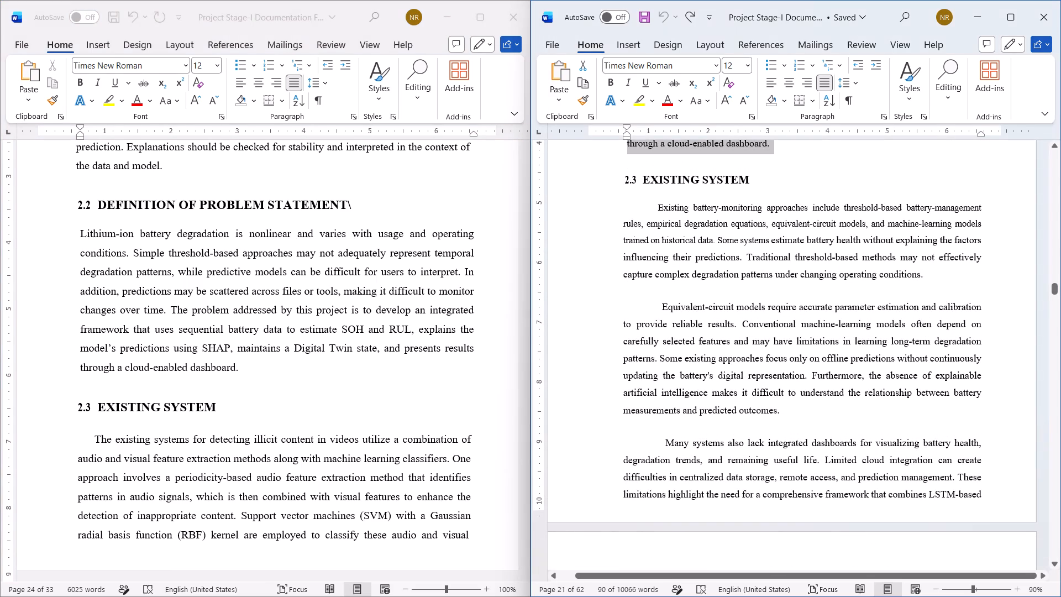
left_click_drag(657, 207, 687, 255)
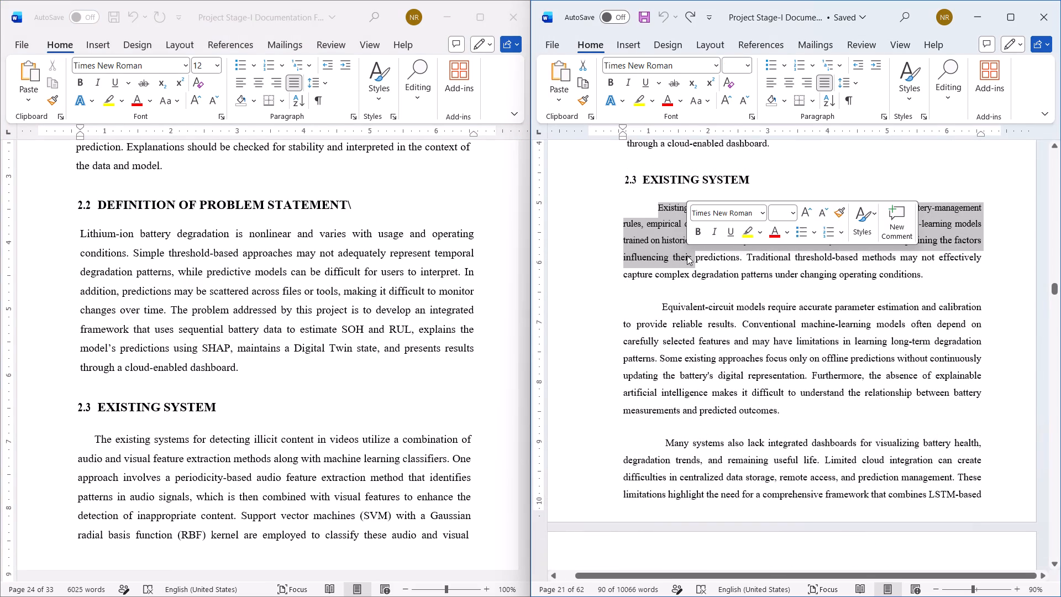
key("shift+Down")
key("shift+Down")
key("shift+Down")
key("shift+Down")
key("shift+Down")
key("shift+Down")
key("shift+Down")
key("shift+Down")
key("shift+Down")
key("shift+Down")
key("shift+Down")
key("shift+Down")
key("shift+Down")
key("shift+Down")
key("shift+Down")
key("shift+Down")
key("shift+Down")
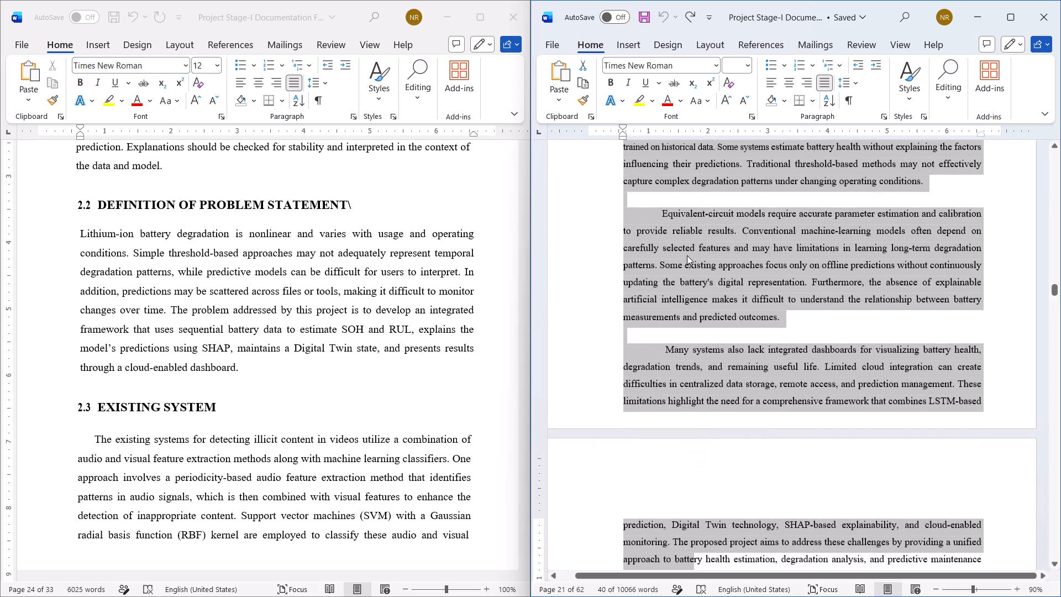
key("shift+Down")
key("shift+Down")
key("shift+Down")
key("shift+Down")
key("shift+Up")
key("shift+Up")
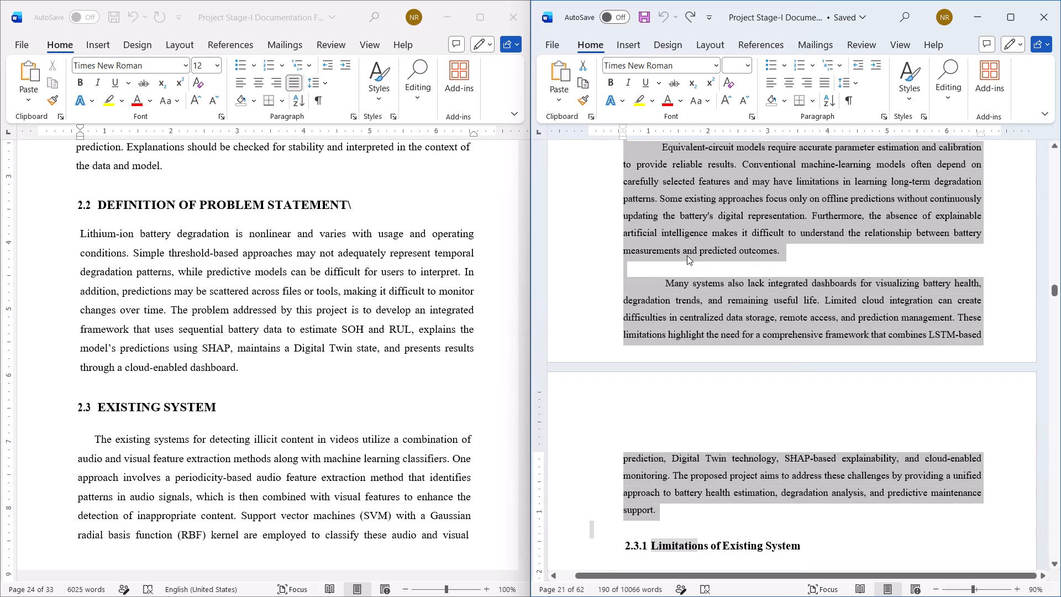
key("ctrl+c")
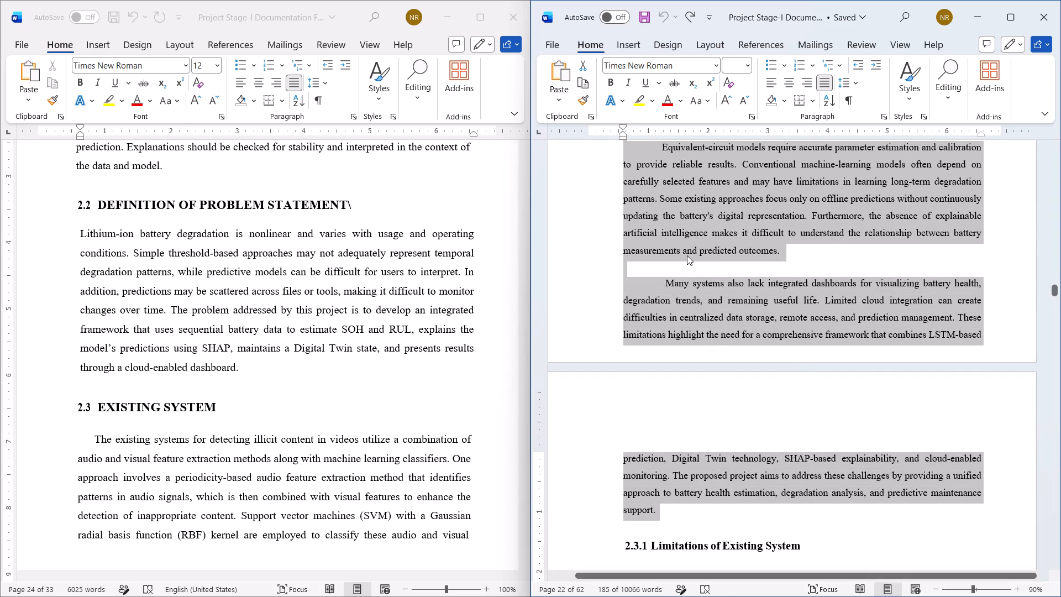
Look over the template's old section 2.3 text, from its heading to 2.3.1 Limitations of Existing System.
scroll(403, 399, "down", 1)
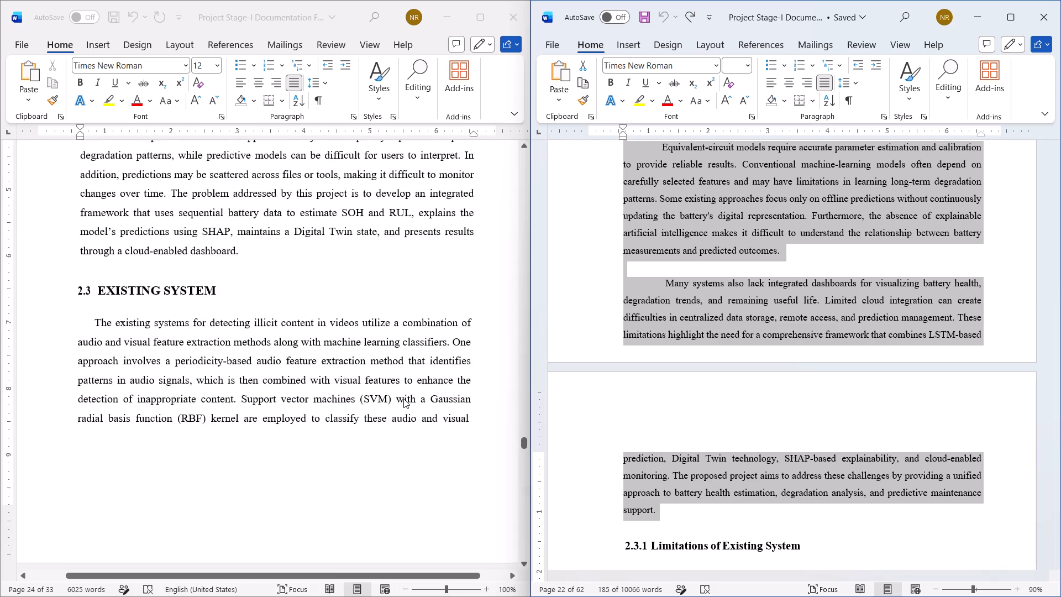
scroll(403, 399, "down", 3)
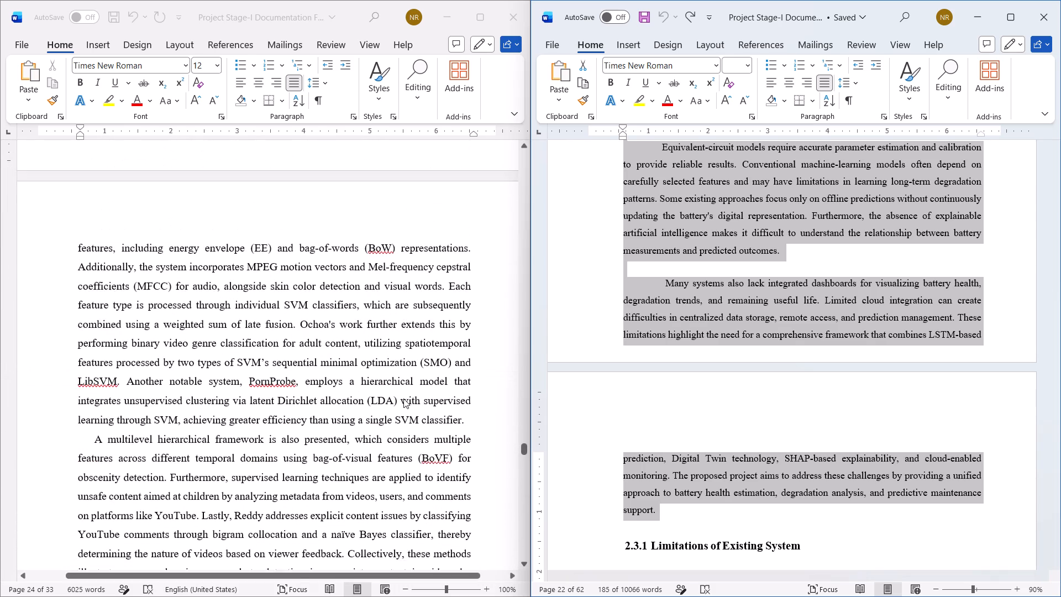
scroll(403, 399, "down", 1)
scroll(403, 399, "up", 1)
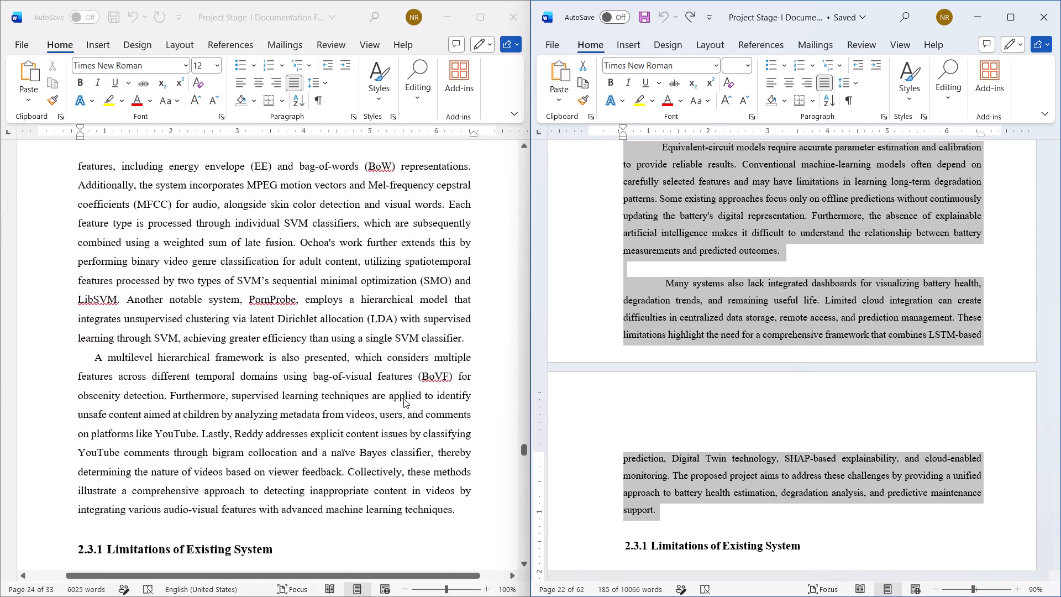
scroll(403, 399, "up", 3)
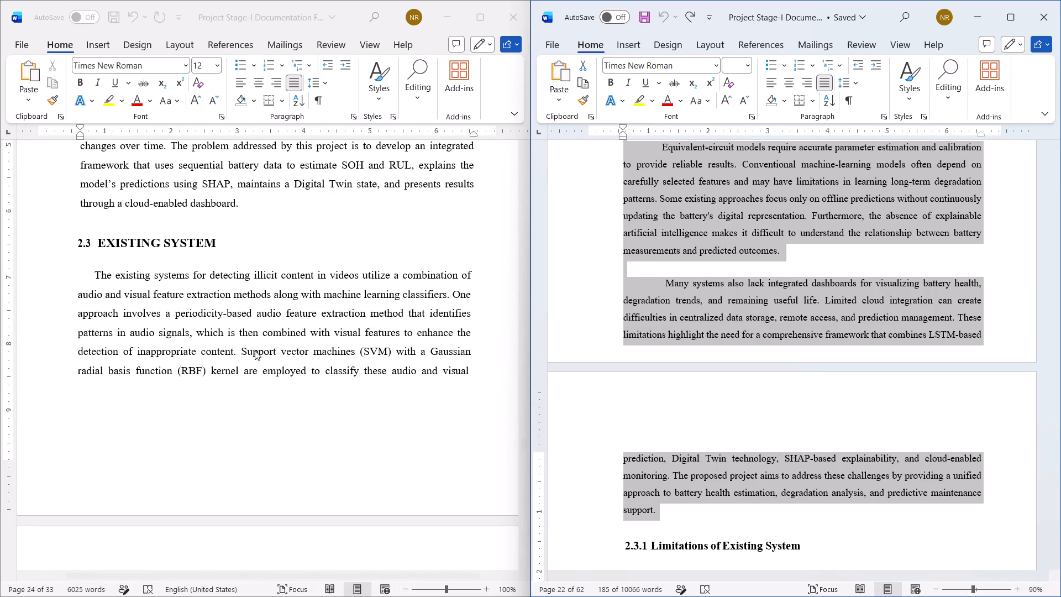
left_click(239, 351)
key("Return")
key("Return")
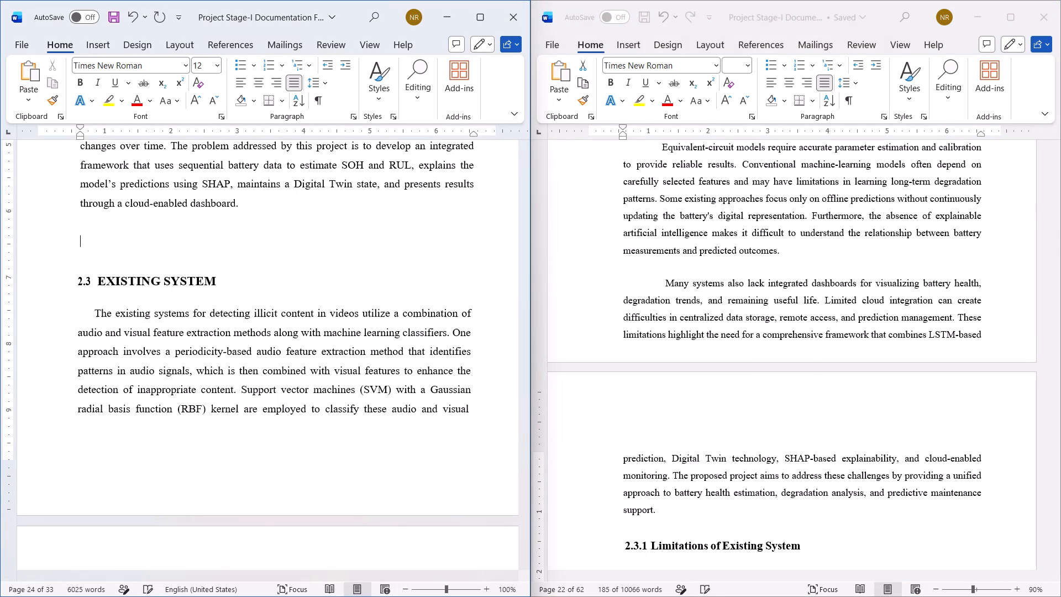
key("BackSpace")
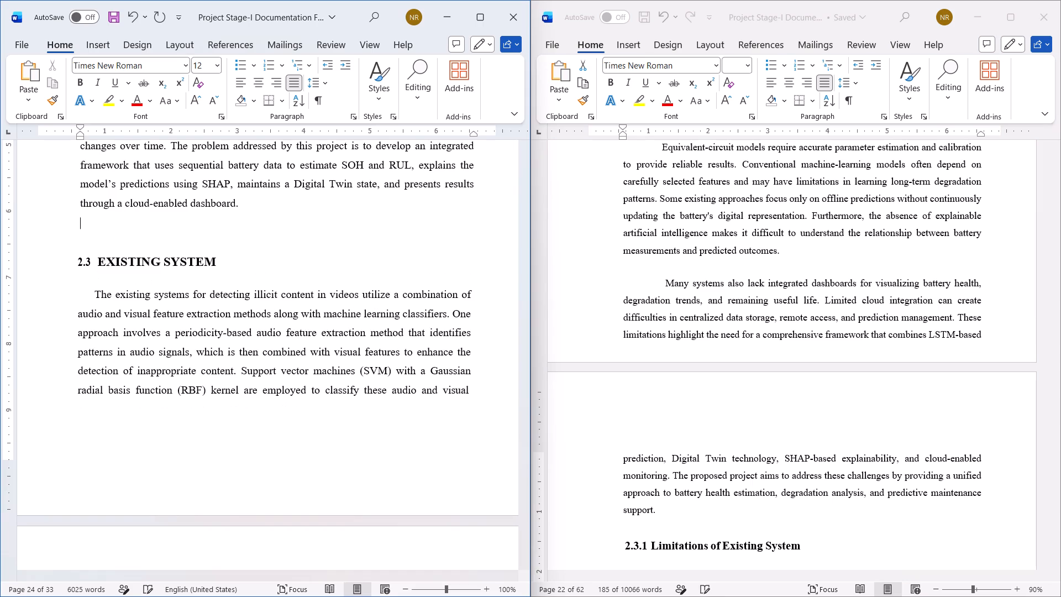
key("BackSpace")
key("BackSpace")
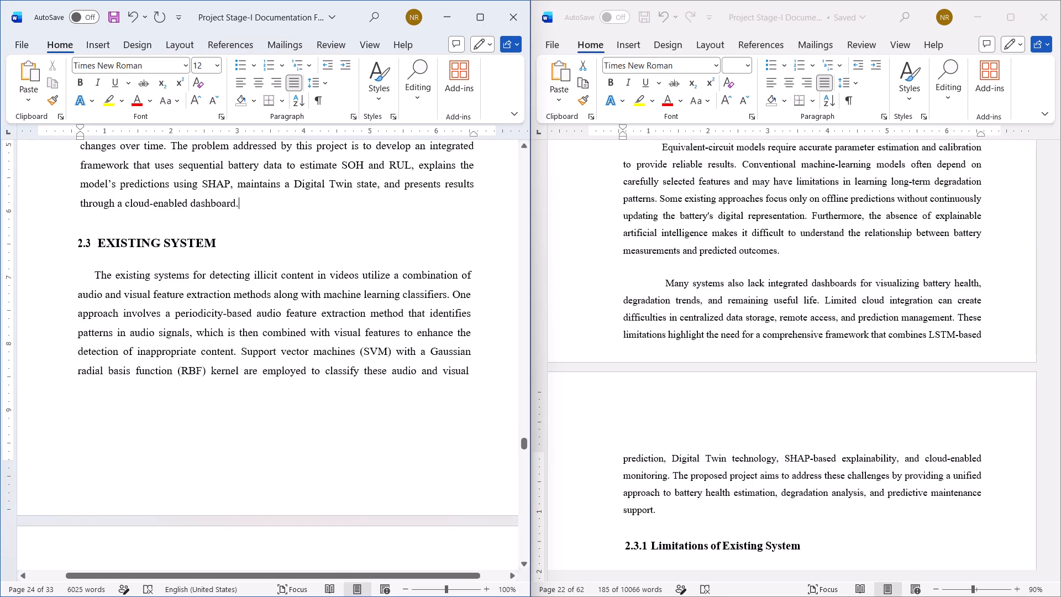
Open blank lines after "detection of inappropriate content." in the template's section 2.3 and paste the copied Existing System paragraphs there.
left_click(239, 354)
key("Return")
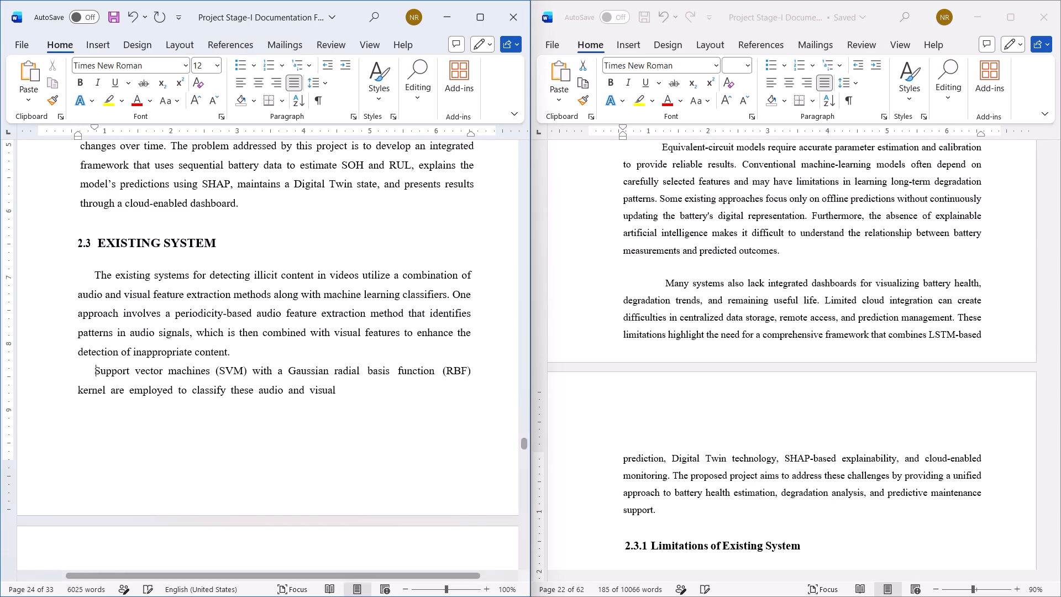
key("Return")
key("Return")
key("Return")
key("Return")
key("Return")
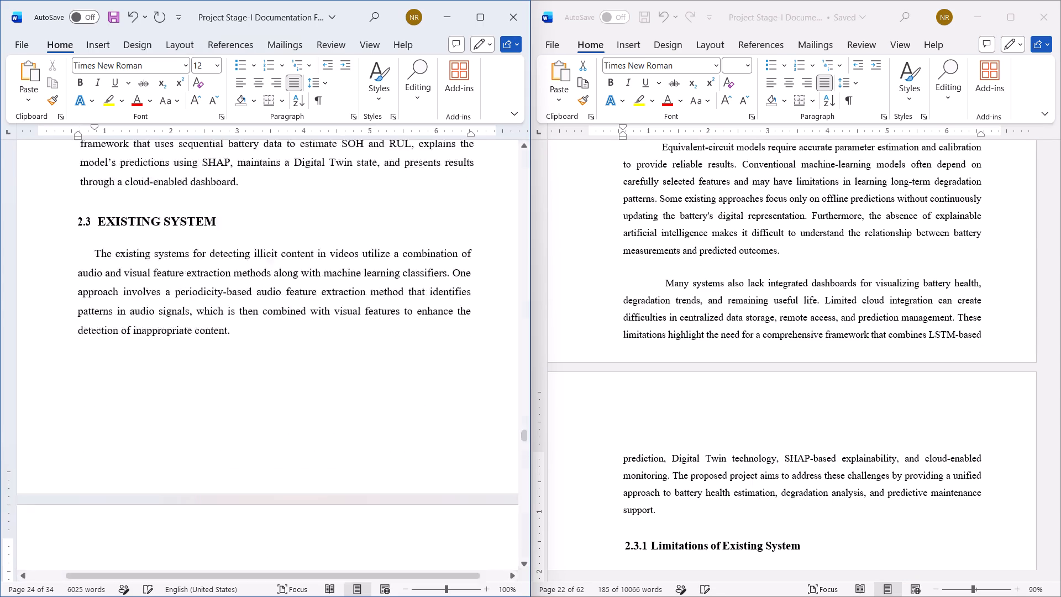
key("Return")
left_click(108, 326)
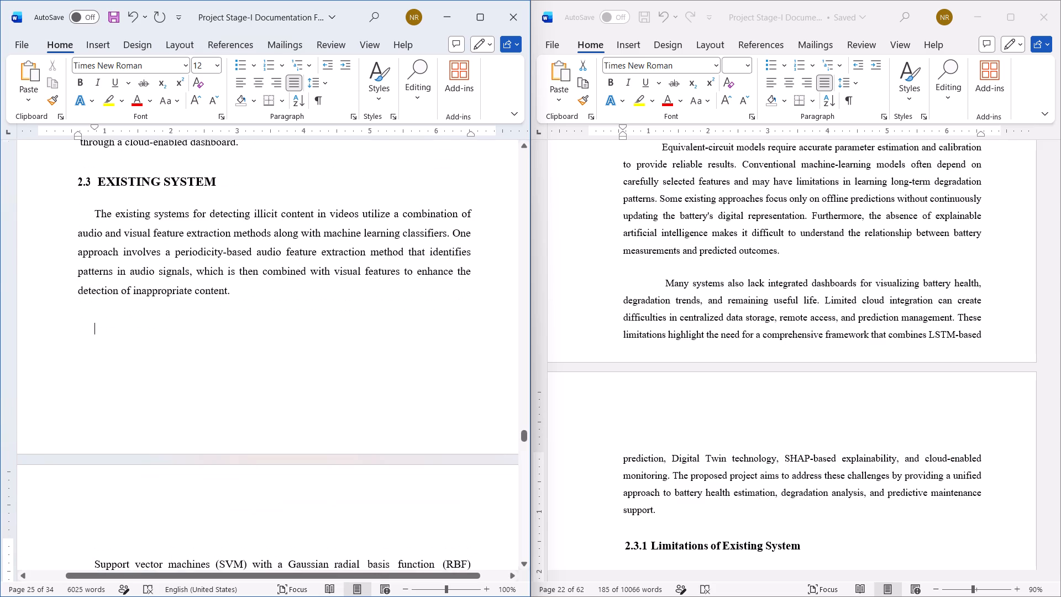
key("Return")
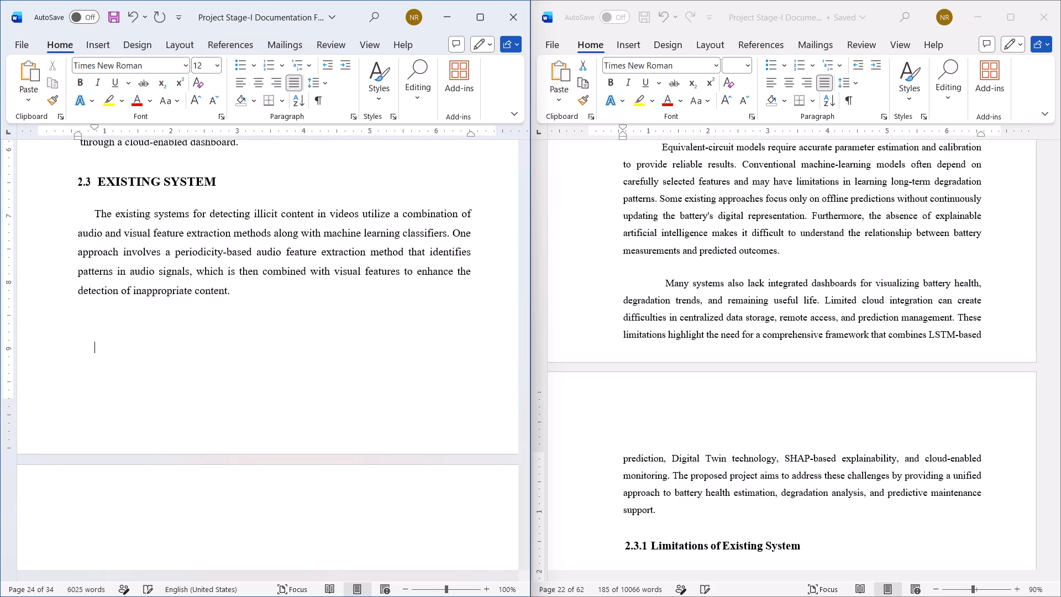
key("ctrl+v")
Delete the old "The existing systems for detecting illicit content" text and the blank lines between heading 2.3 and the pasted paragraphs.
scroll(108, 326, "up", 1)
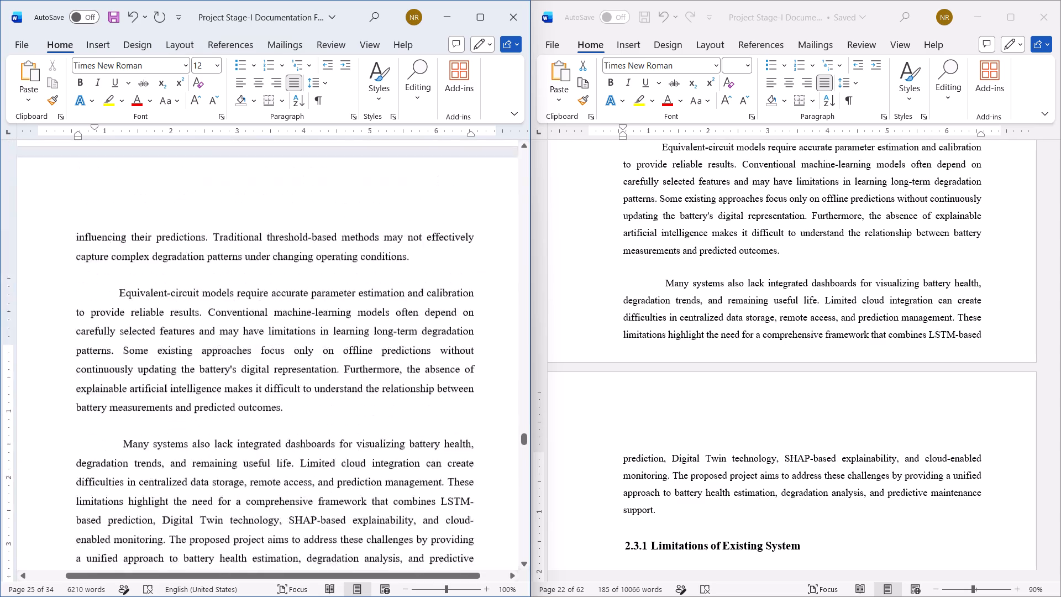
scroll(108, 326, "up", 3)
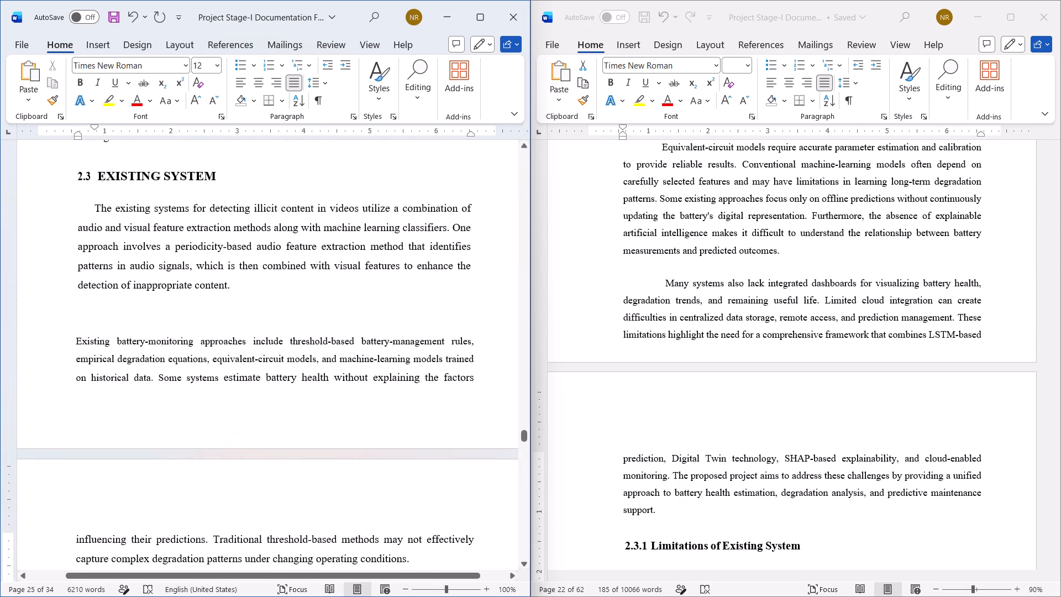
scroll(619, 348, "up", 2)
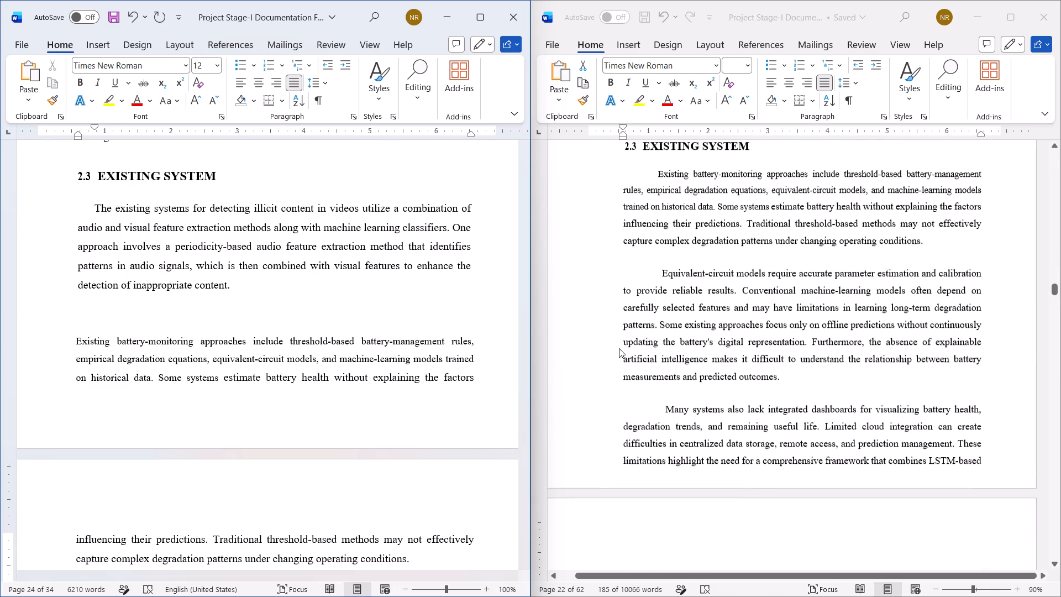
scroll(619, 348, "up", 1)
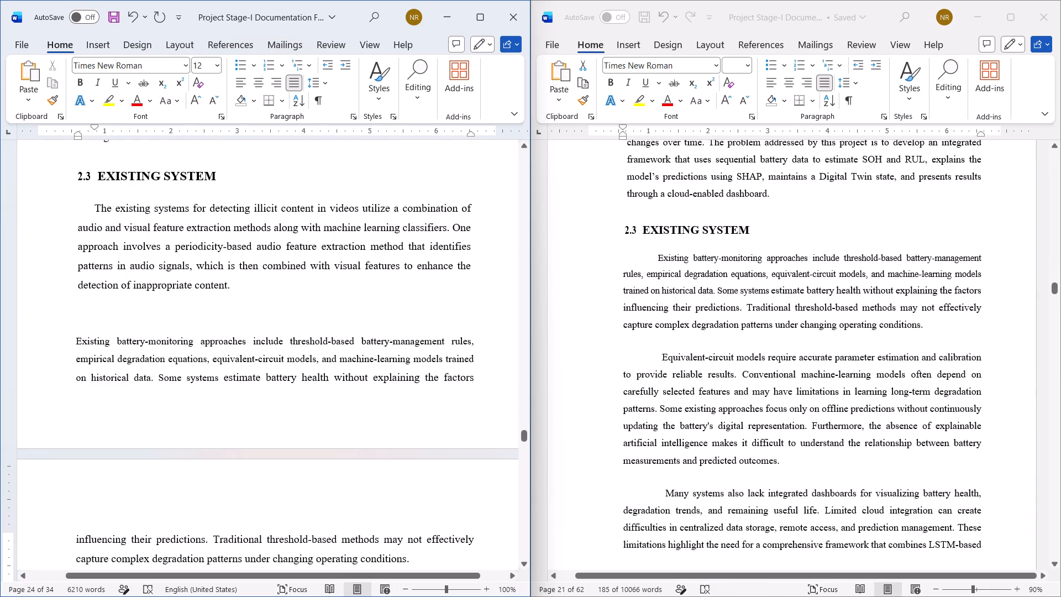
left_click_drag(223, 300, 96, 207)
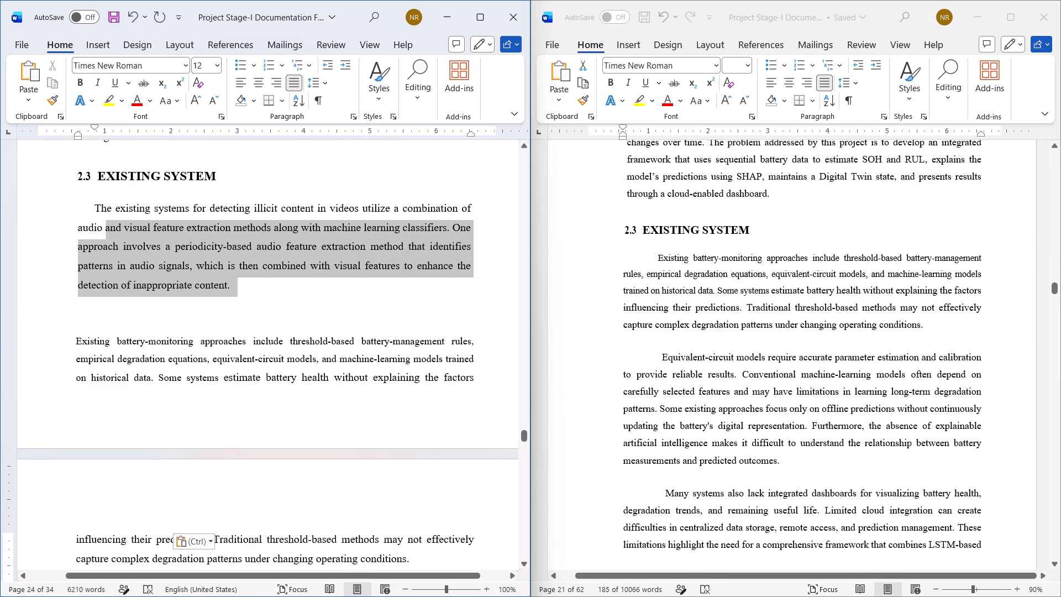
left_click_drag(96, 207, 95, 206)
key("BackSpace")
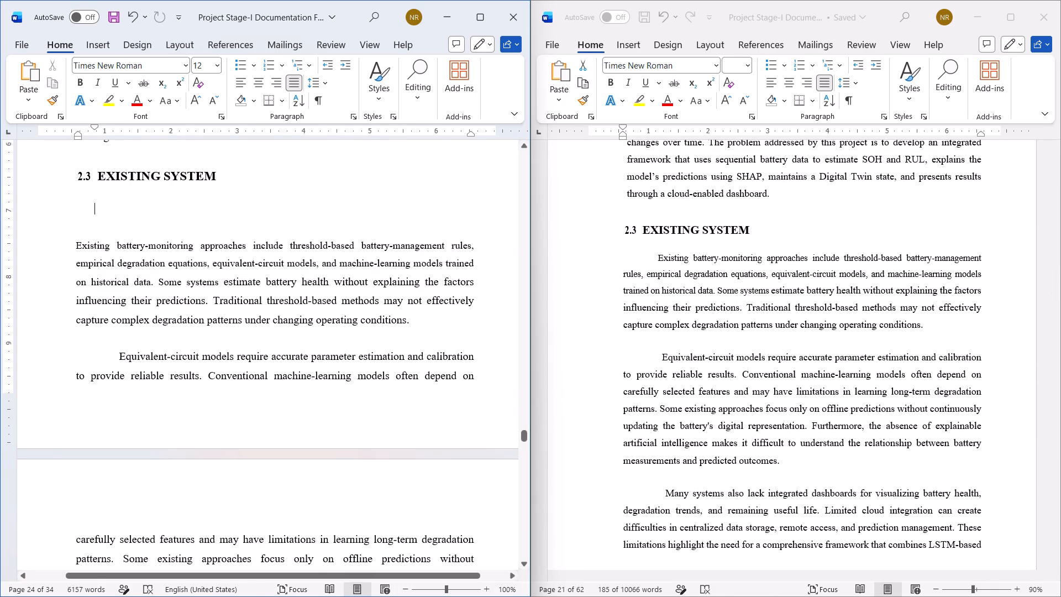
key("BackSpace")
key("BackSpace")
key("BackSpace")
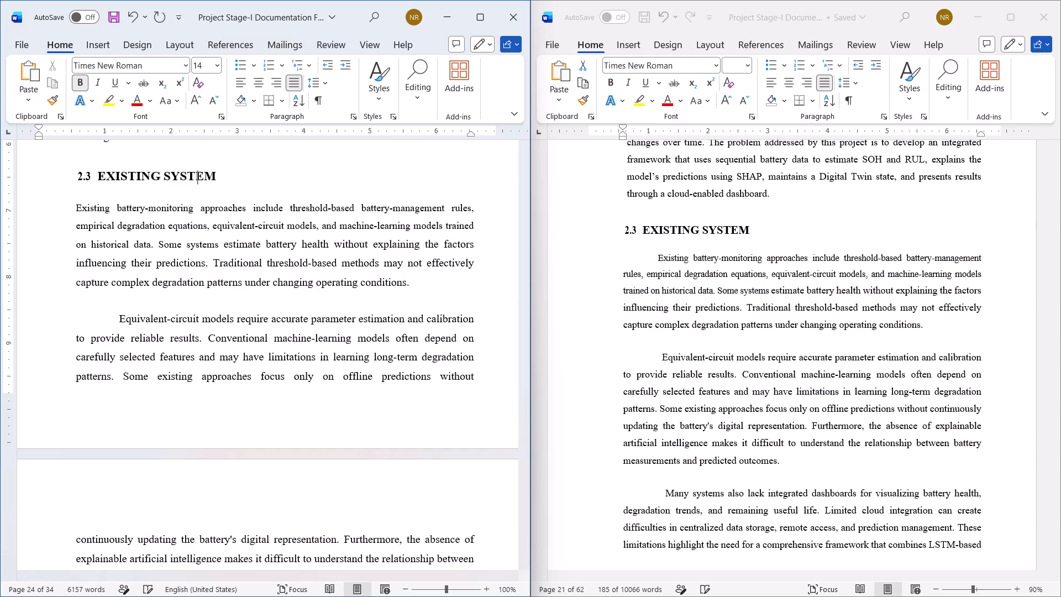
Delete the old "Support vector machines (SVM)" fragment below the pasted Existing System paragraphs.
scroll(121, 339, "down", 1)
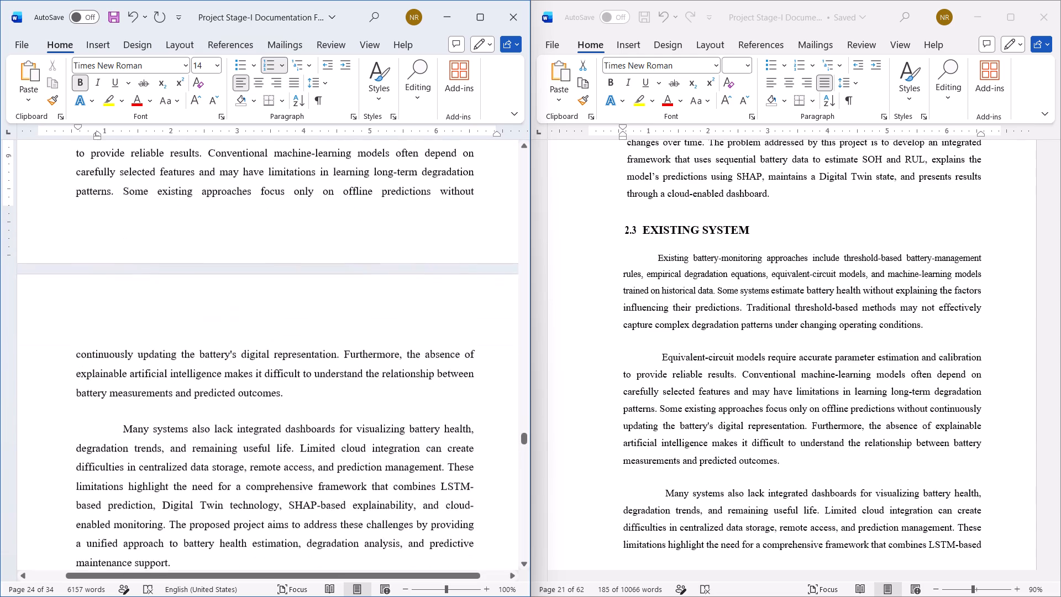
scroll(121, 339, "down", 1)
scroll(121, 339, "up", 1)
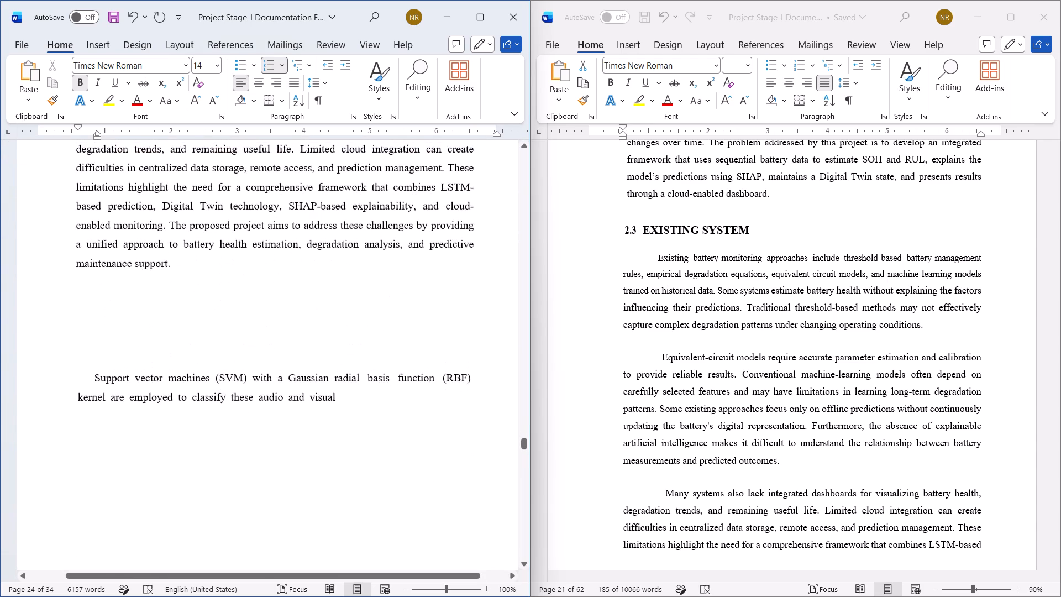
scroll(121, 339, "up", 1)
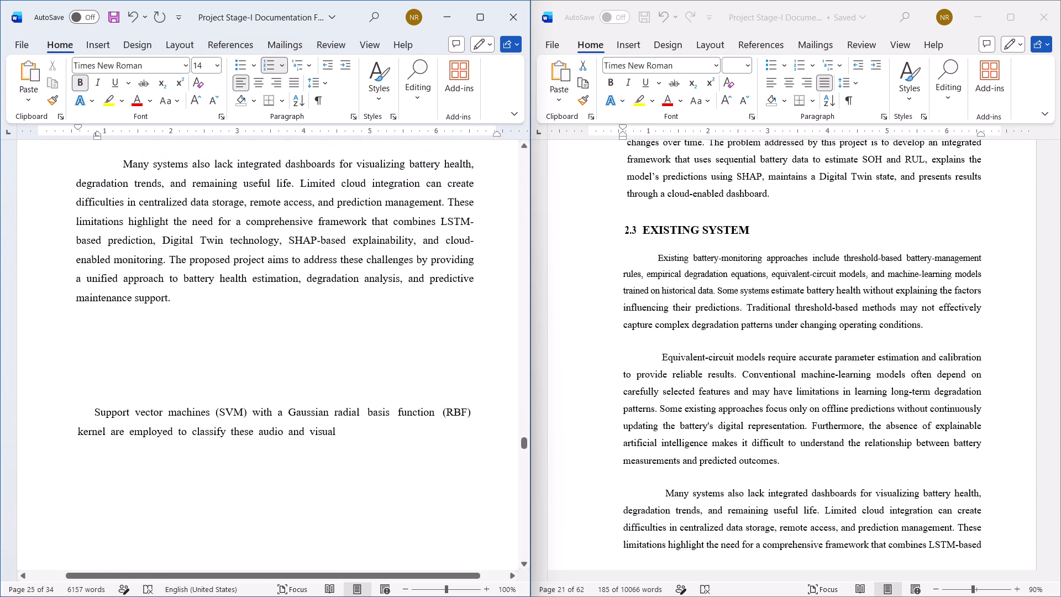
scroll(581, 386, "down", 2)
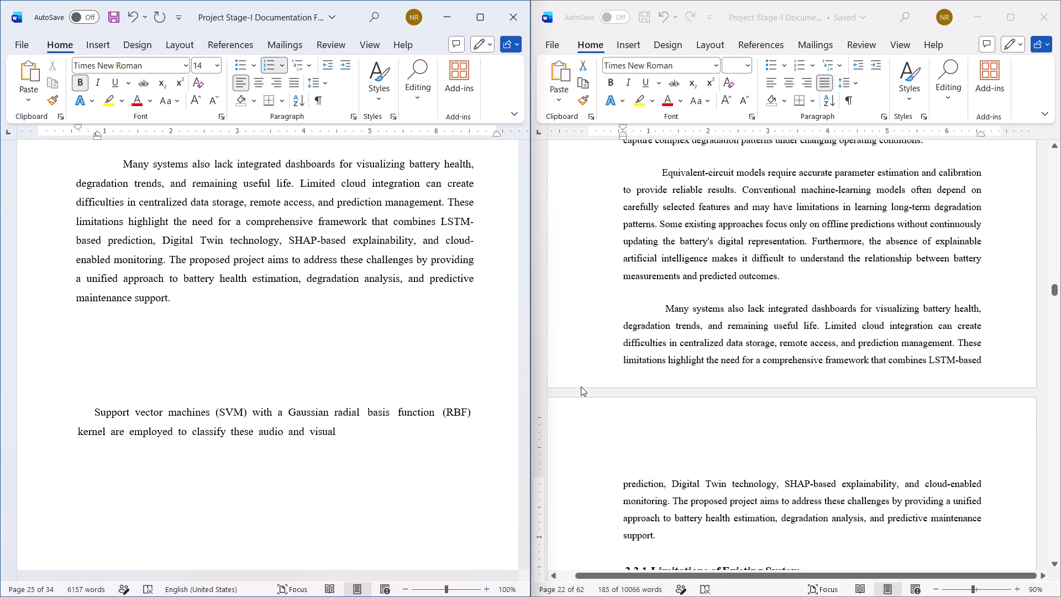
scroll(581, 386, "down", 1)
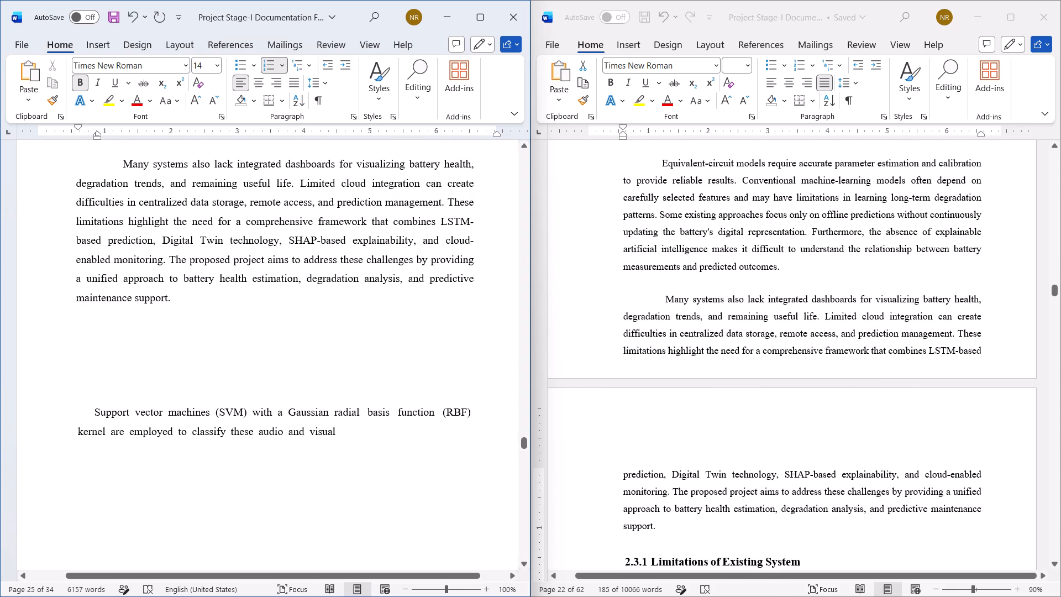
left_click_drag(85, 400, 354, 450)
key("BackSpace")
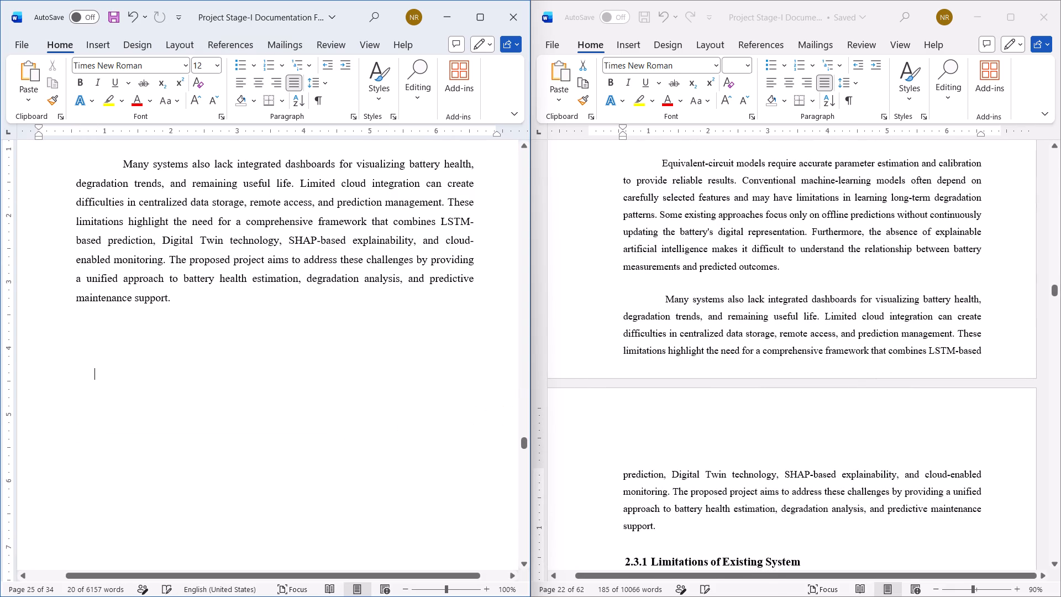
Look over the old text remaining in the template between the pasted Existing System paragraphs and section 2.4 Proposed System.
scroll(354, 450, "down", 2)
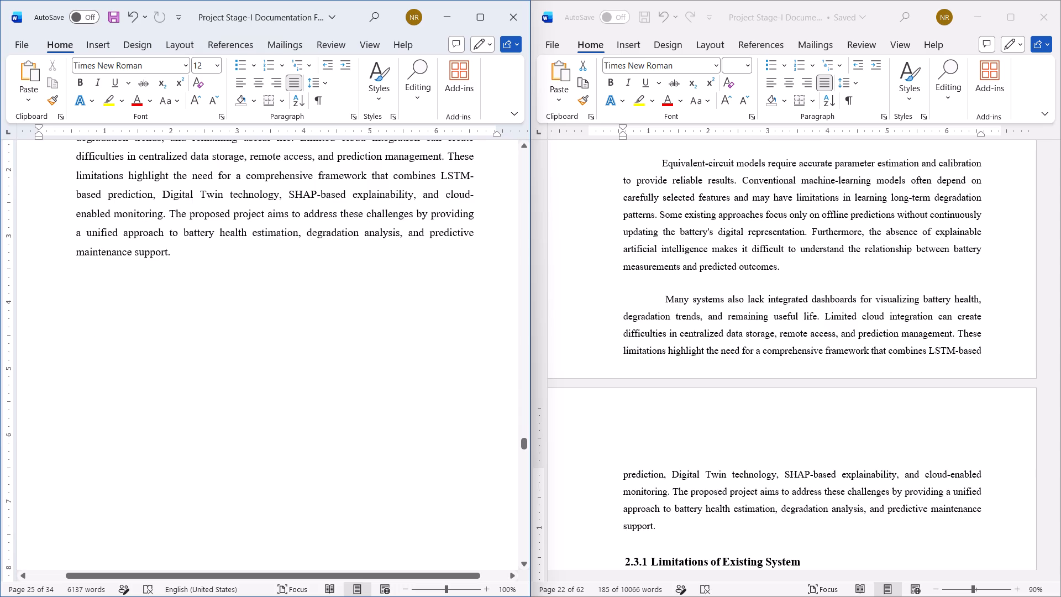
scroll(354, 450, "up", 1)
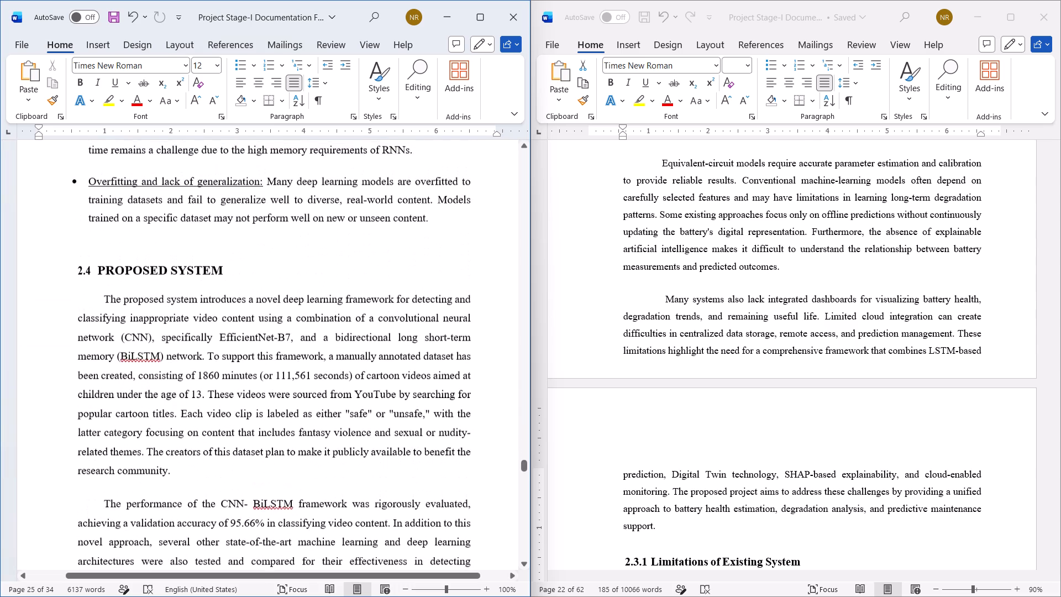
scroll(354, 450, "up", 2)
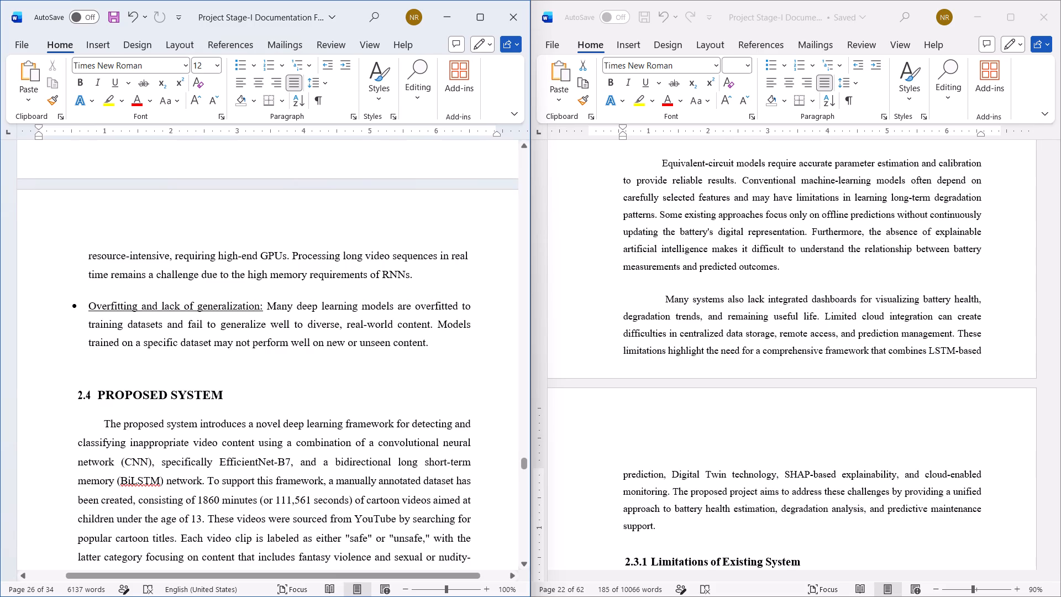
scroll(367, 430, "up", 2)
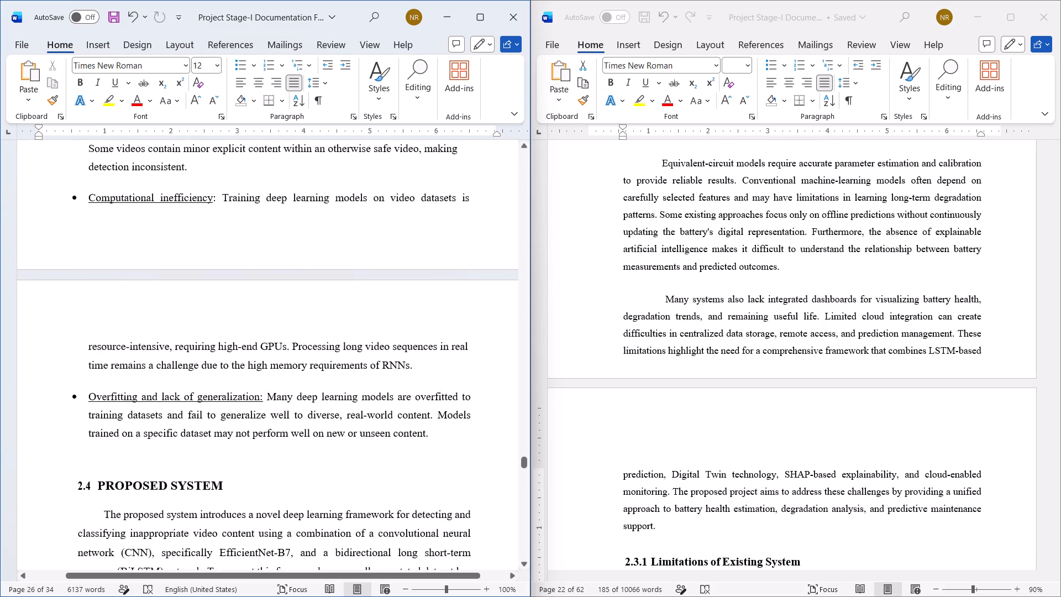
scroll(367, 430, "up", 3)
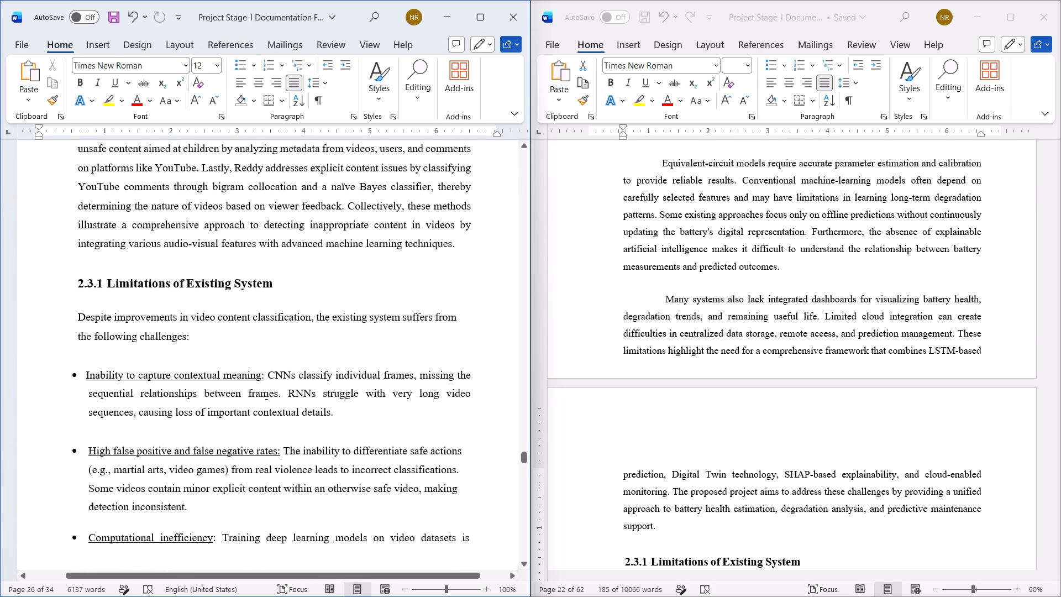
scroll(367, 430, "up", 2)
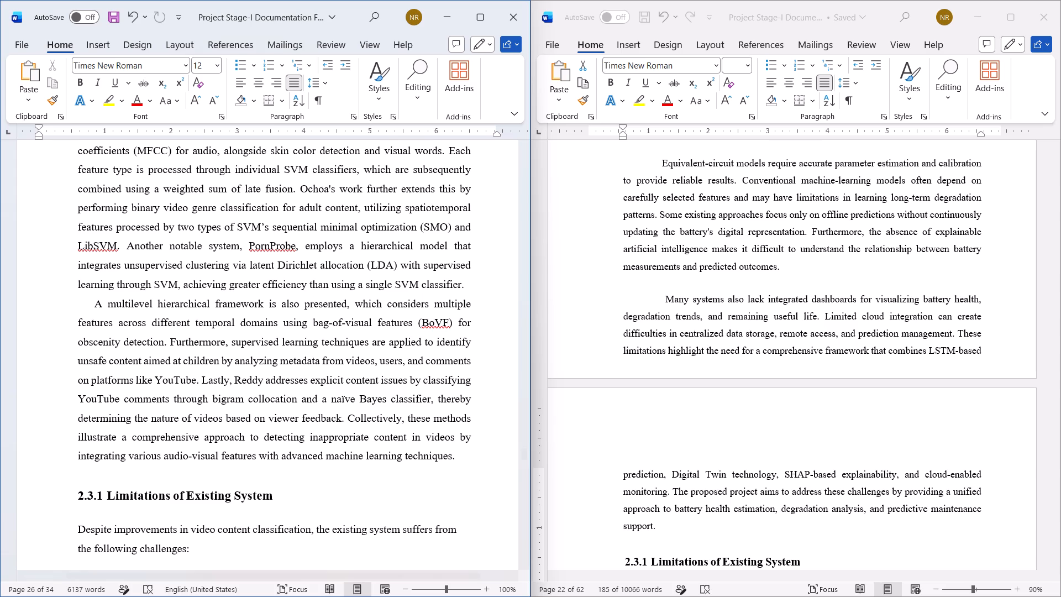
scroll(310, 439, "down", 1)
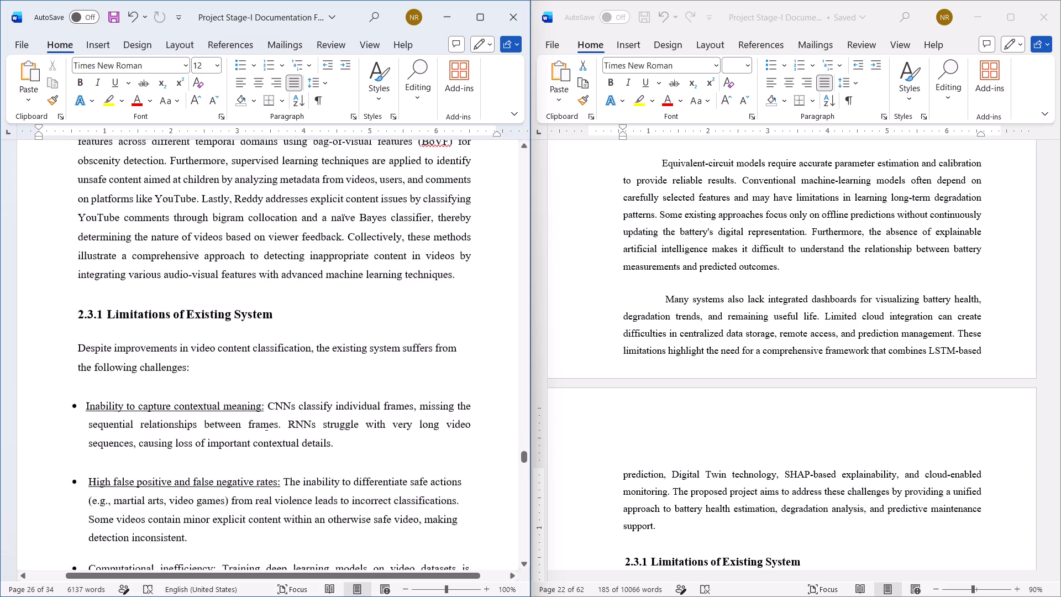
scroll(310, 439, "down", 1)
scroll(310, 439, "up", 4)
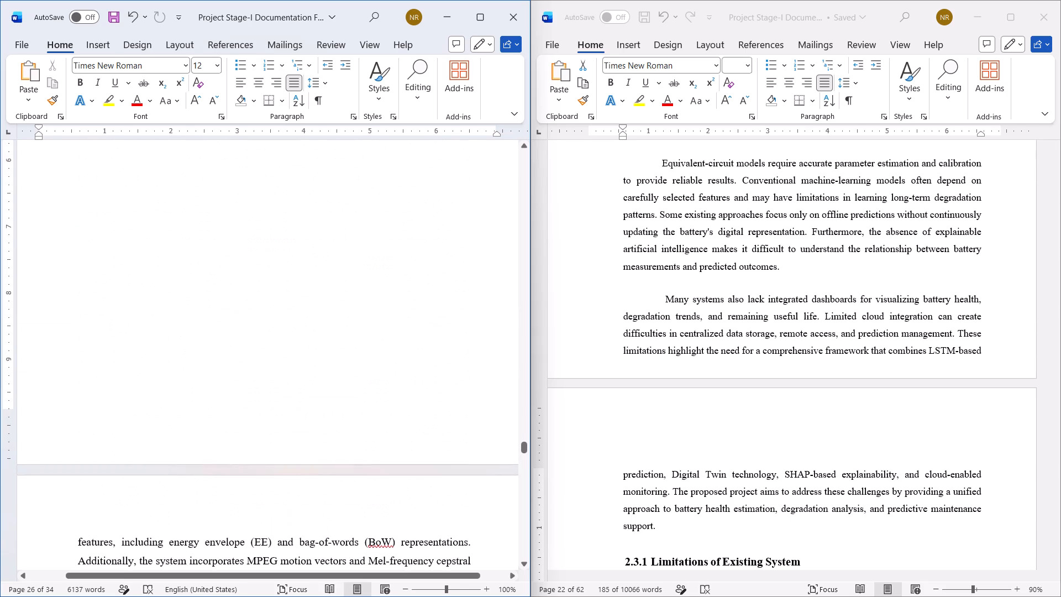
scroll(310, 439, "up", 3)
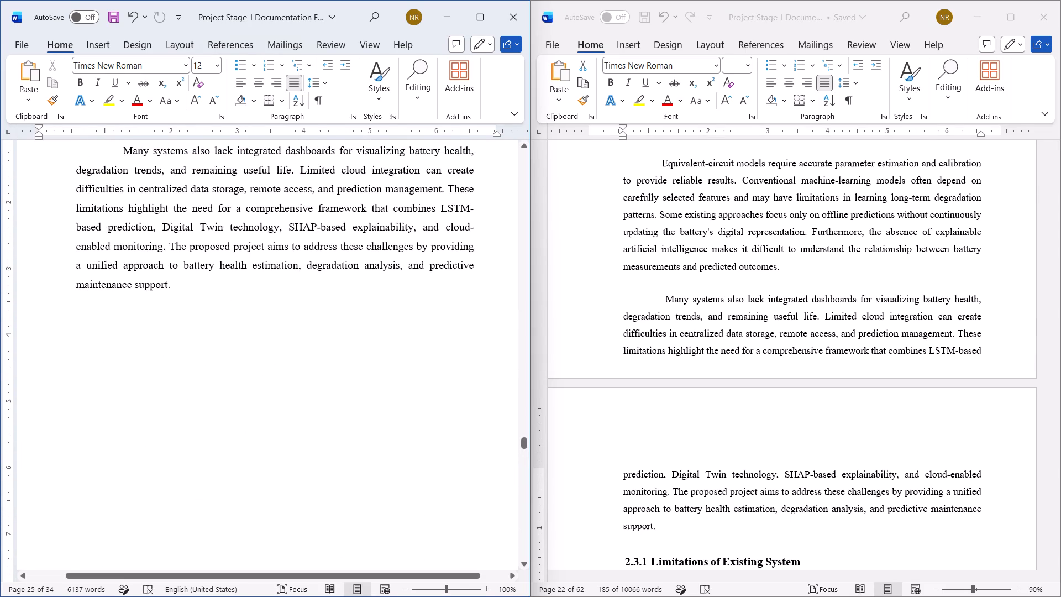
scroll(413, 390, "down", 1)
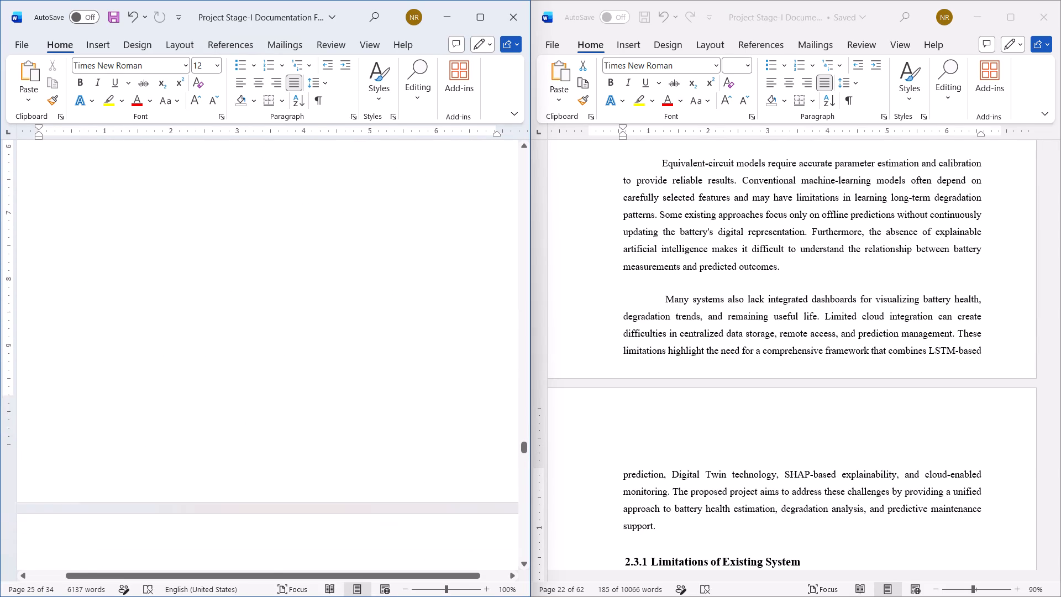
scroll(413, 390, "down", 1)
Delete the old text from "features, including energy envelope (EE)" through "advanced machine learning techniques." above the template's heading 2.3.1 Limitations of Existing System.
left_click(149, 399)
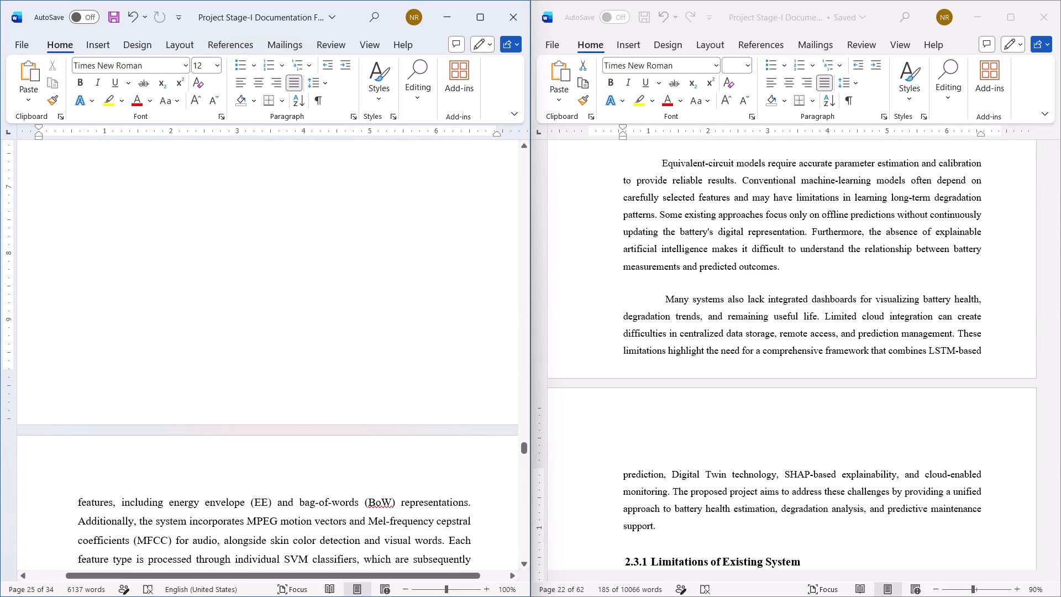
left_click(136, 396)
left_click(85, 386)
scroll(109, 405, "down", 1)
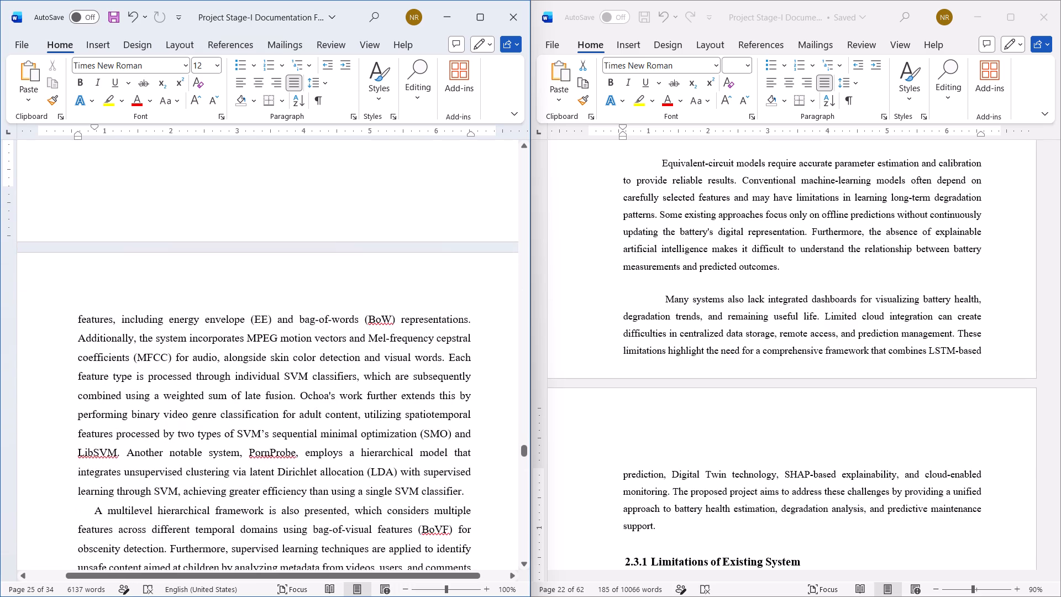
scroll(109, 405, "down", 1)
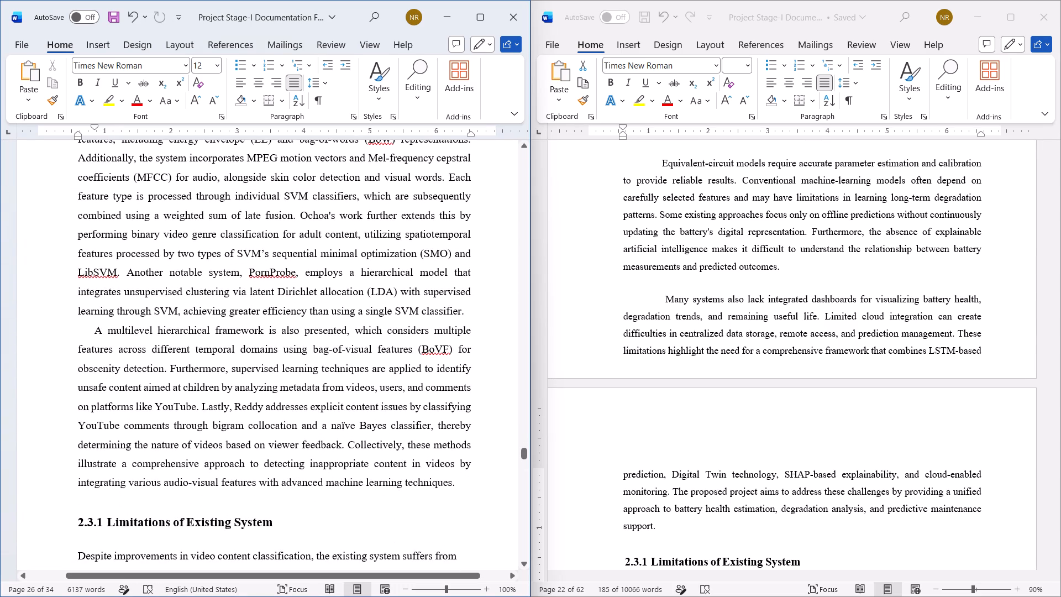
left_click_drag(475, 486, 400, 449)
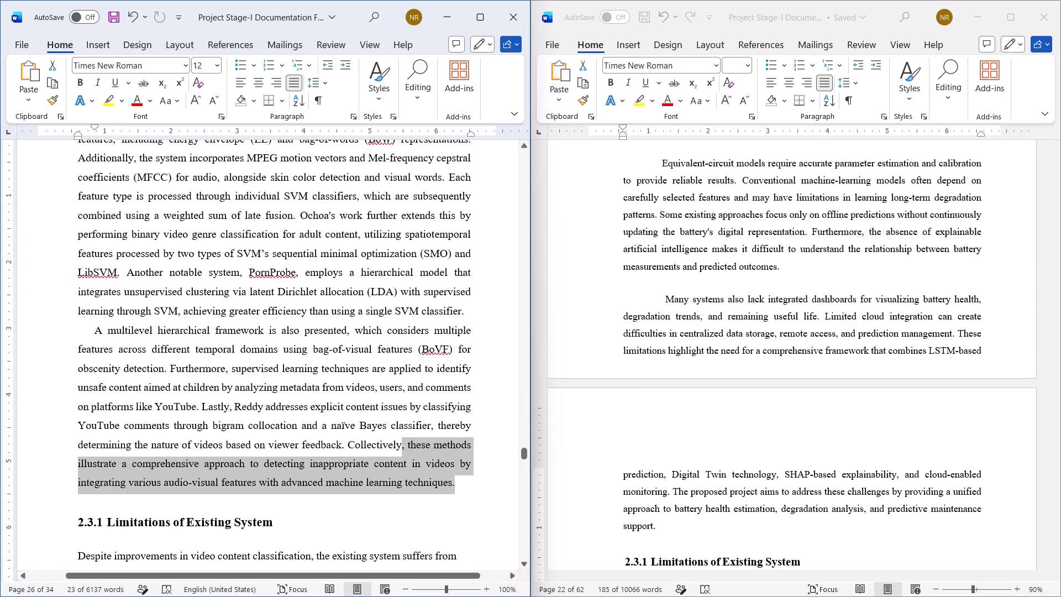
key("shift+Up")
key("shift+Up")
key("shift+Up")
key("shift+Up")
key("shift+Up")
key("shift+Up")
key("shift+Up")
key("shift+Up")
key("shift+Up")
key("shift+Up")
key("shift+Up")
key("shift+Up")
key("shift+Up")
key("shift+Up")
key("shift+Up")
key("shift+Up")
key("shift+Up")
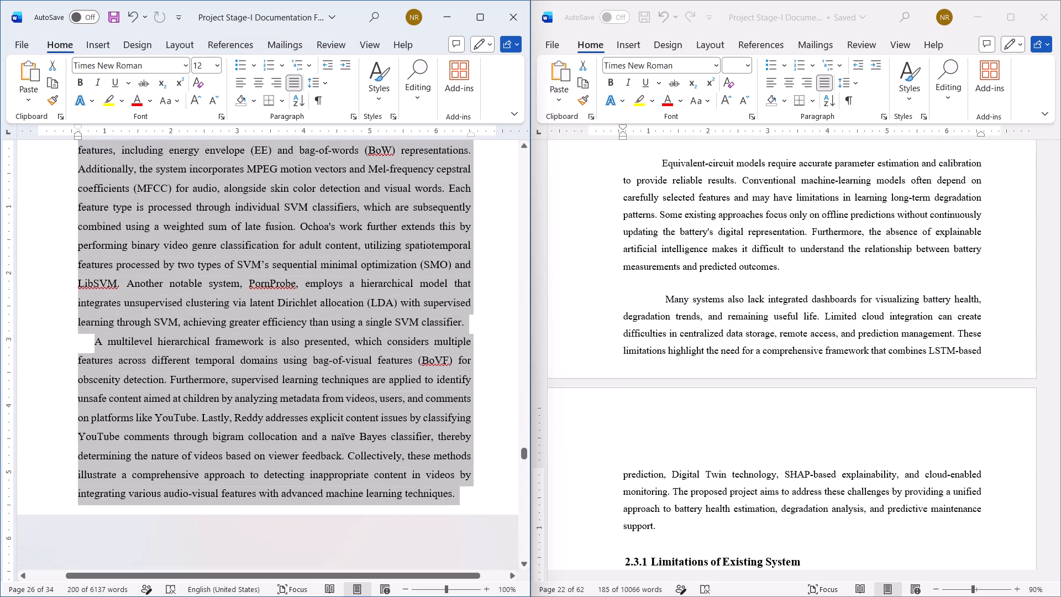
key("shift+Up")
key("BackSpace")
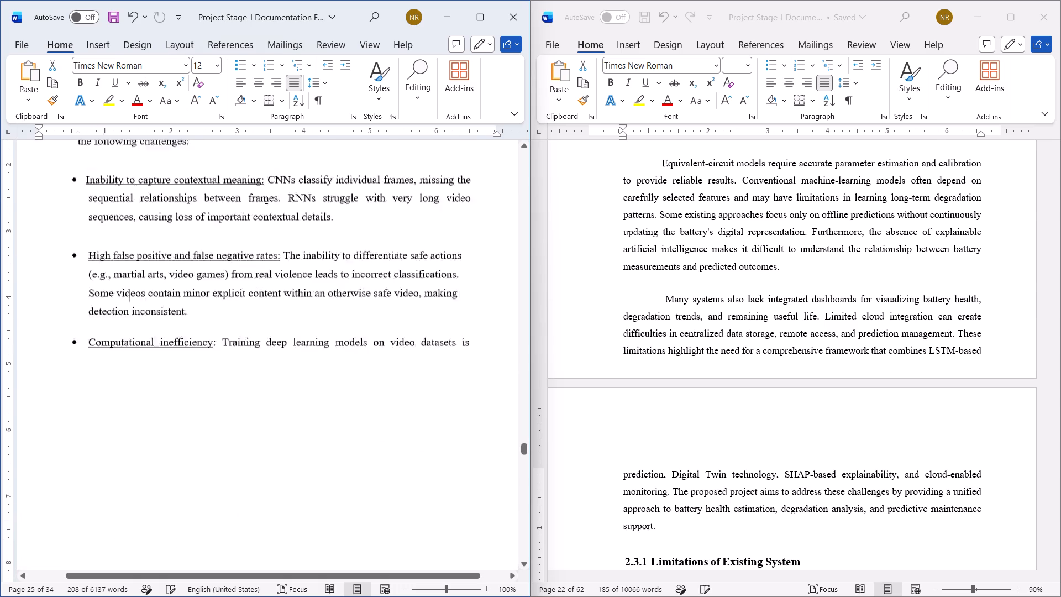
Reduce the gap between "maintenance support." and the template's heading 2.3.1 Limitations of Existing System to one blank line.
scroll(400, 449, "up", 2)
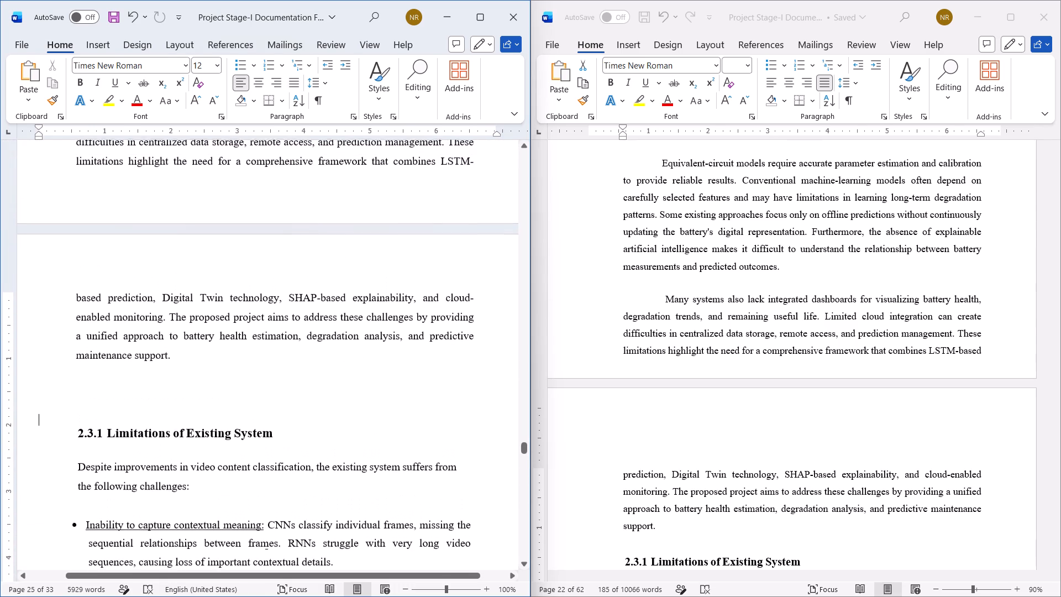
left_click(94, 410)
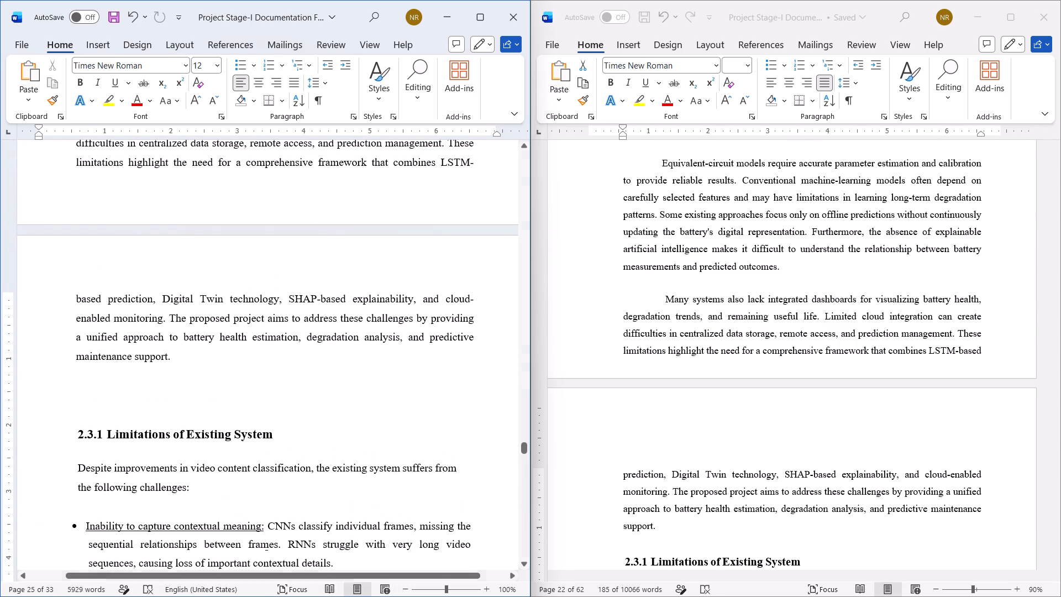
key("BackSpace")
key("BackSpace")
key("BackSpace")
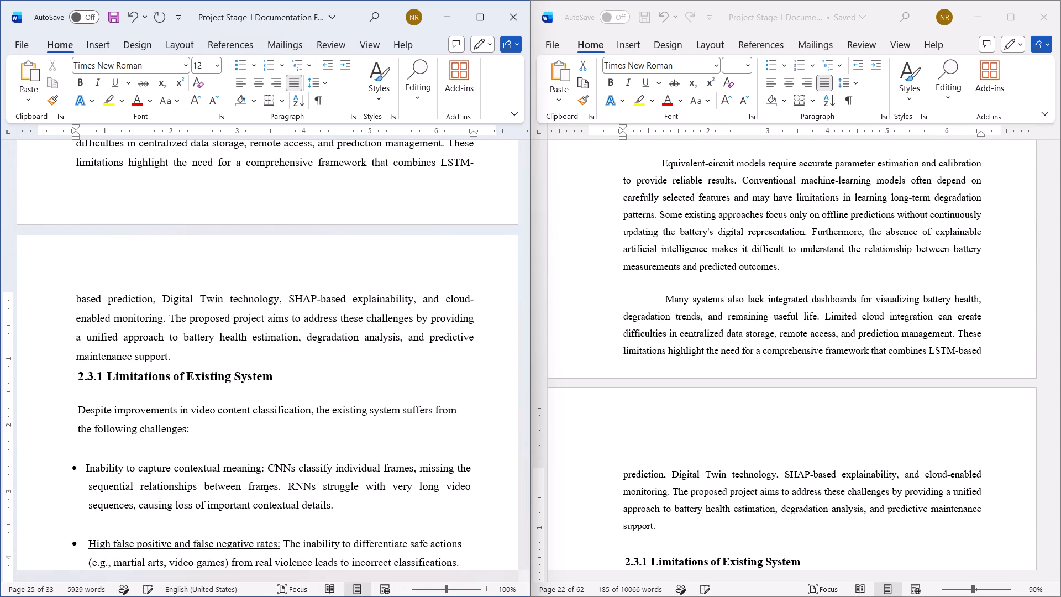
key("Return")
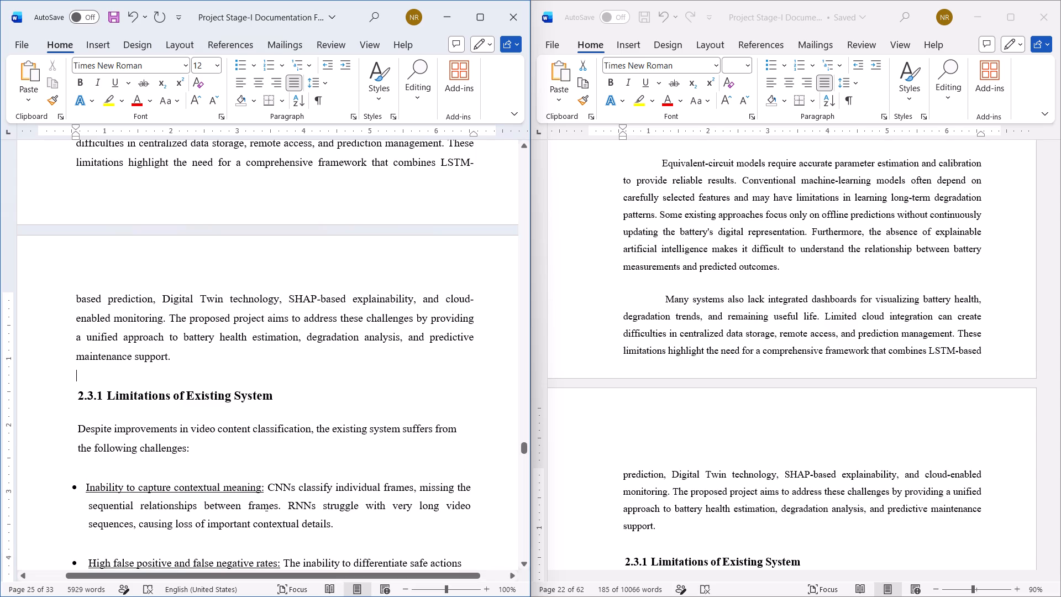
Examine the bullet list under 2.3.1 Limitations of Existing System in the existing report.
scroll(654, 386, "down", 3)
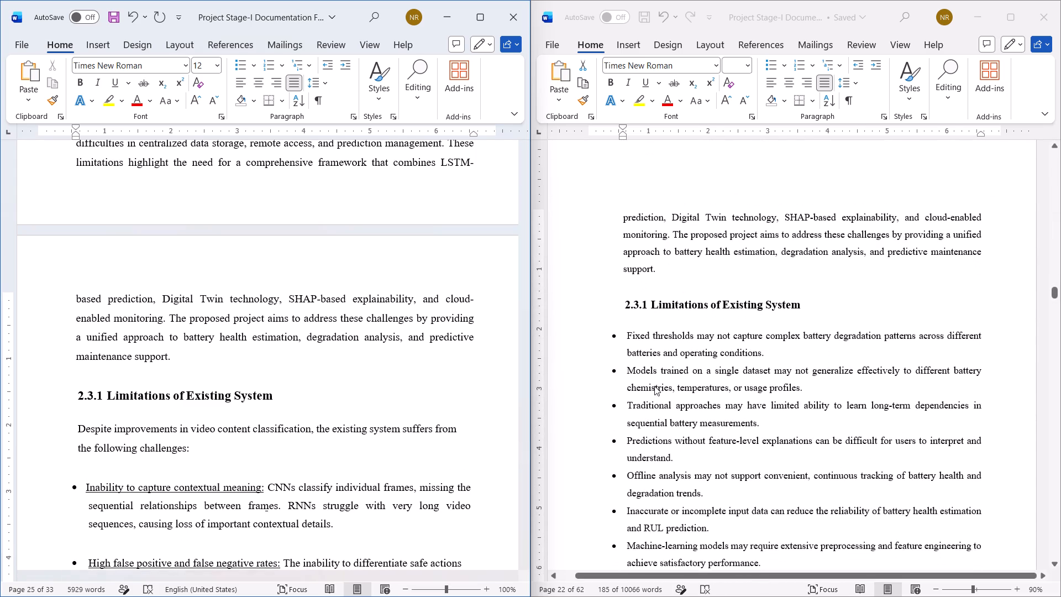
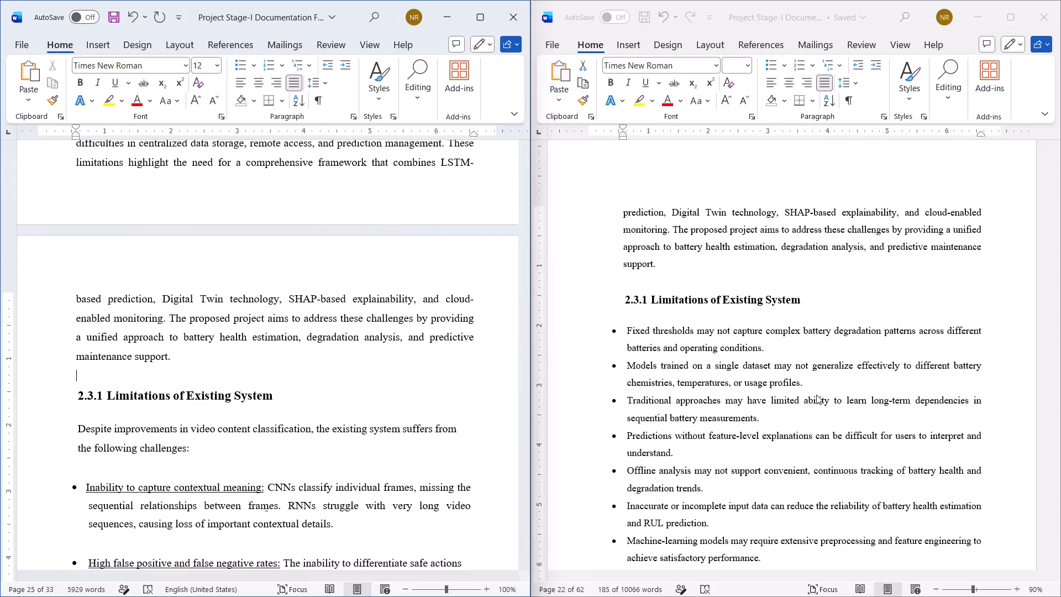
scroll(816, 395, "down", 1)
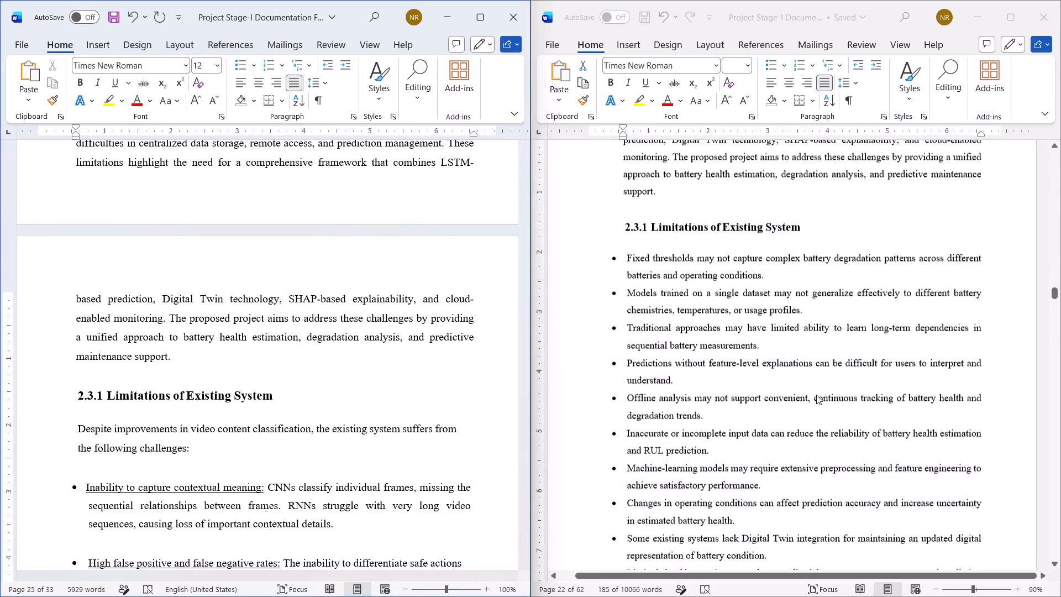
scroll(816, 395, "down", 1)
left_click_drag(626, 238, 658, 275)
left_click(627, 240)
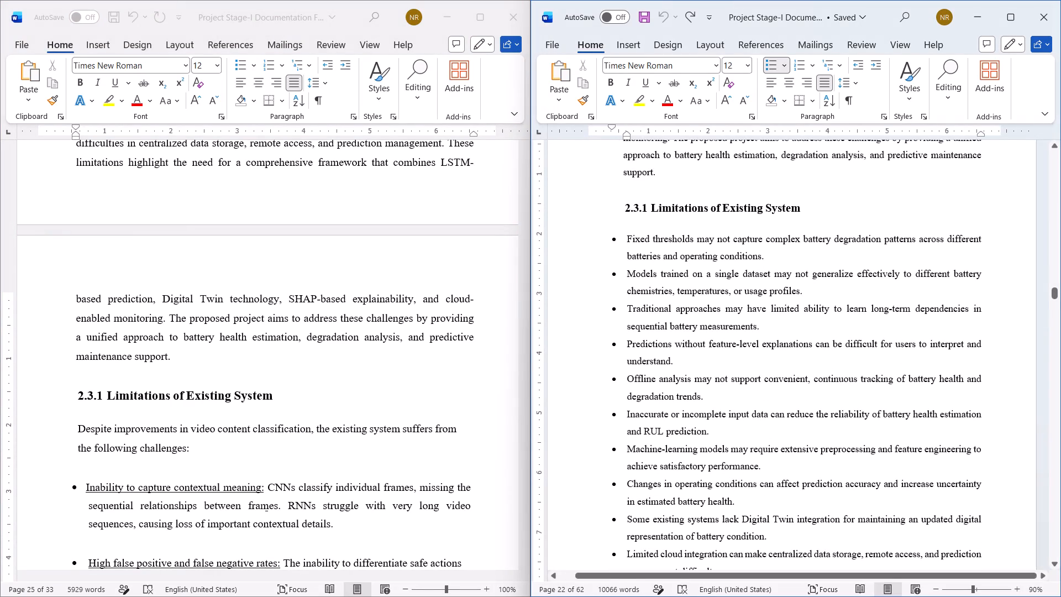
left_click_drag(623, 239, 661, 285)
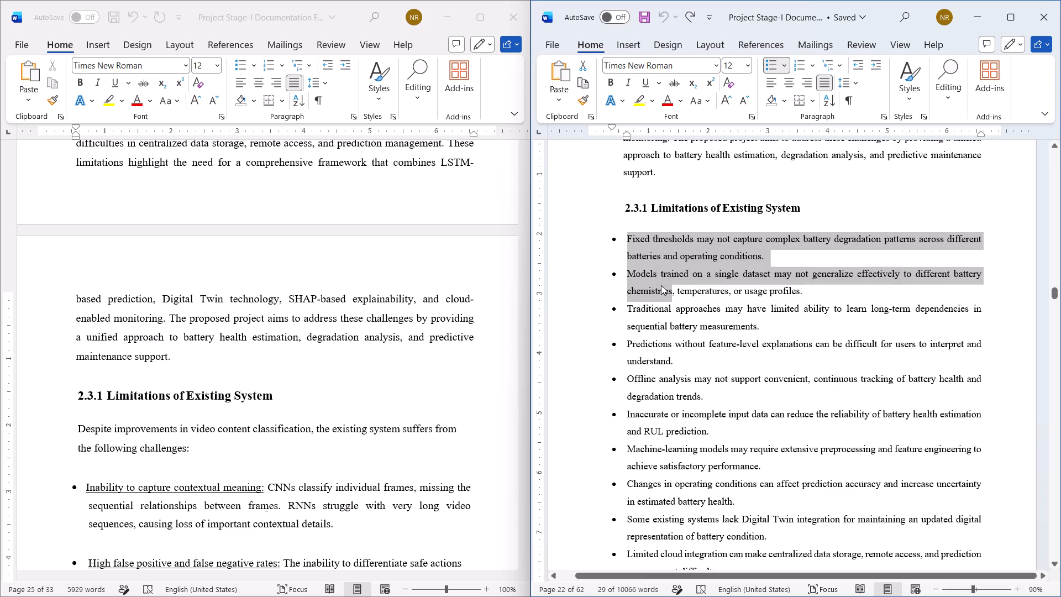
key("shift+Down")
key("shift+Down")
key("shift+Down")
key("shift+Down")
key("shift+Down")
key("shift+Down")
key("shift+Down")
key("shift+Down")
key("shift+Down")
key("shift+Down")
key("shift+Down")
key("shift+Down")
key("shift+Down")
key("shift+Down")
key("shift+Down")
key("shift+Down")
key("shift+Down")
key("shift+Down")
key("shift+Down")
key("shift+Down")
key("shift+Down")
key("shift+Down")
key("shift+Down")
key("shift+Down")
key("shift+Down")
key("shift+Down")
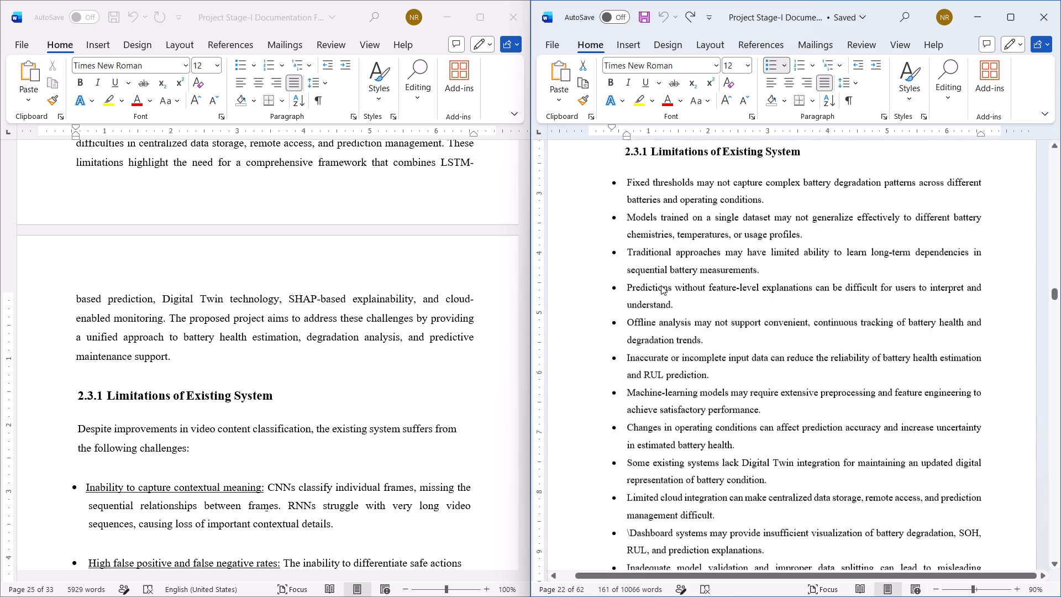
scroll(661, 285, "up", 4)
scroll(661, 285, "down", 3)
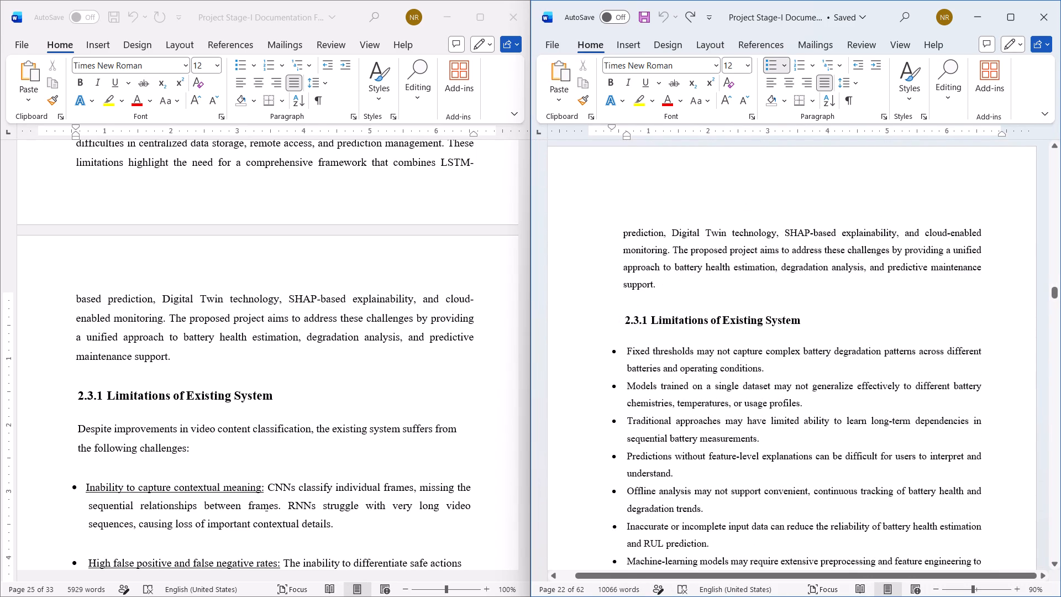
Copy the existing report's 2.3.1 bullet list from "Fixed thresholds may not capture" through "cloud-based battery monitoring systems.".
left_click_drag(627, 352, 658, 360)
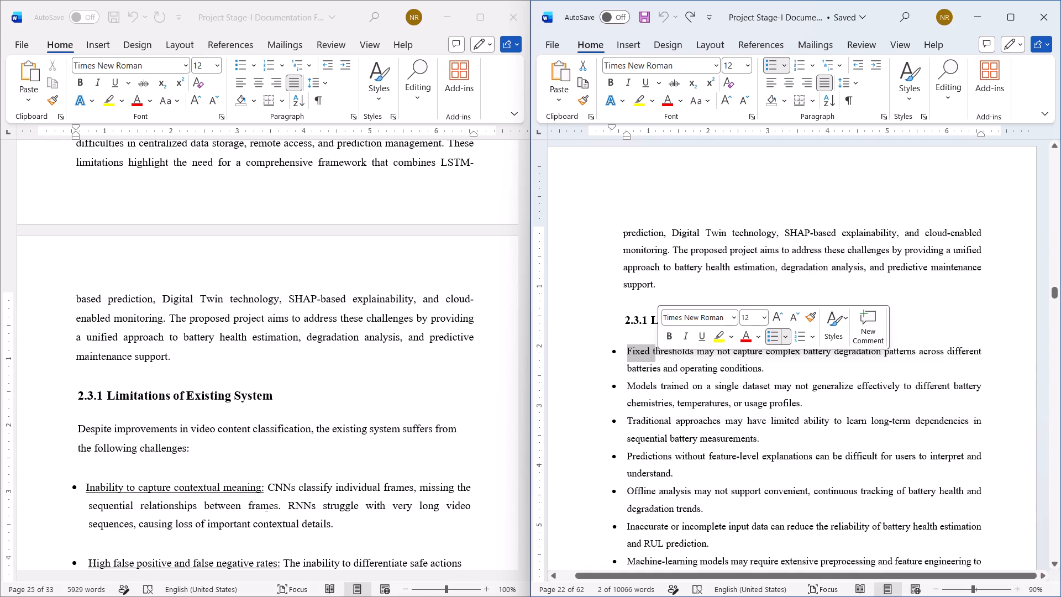
key("shift+Down")
key("shift+Down")
key("shift+Down")
key("shift+Down")
key("shift+Down")
key("shift+Down")
key("shift+Down")
key("shift+Down")
key("shift+Down")
key("shift+Down")
key("shift+Down")
key("shift+Down")
key("shift+Down")
key("shift+Down")
key("shift+Down")
key("shift+Down")
key("shift+Down")
key("shift+Down")
key("shift+Down")
key("shift+Down")
key("shift+Down")
key("shift+Down")
key("shift+Down")
key("shift+Down")
key("shift+Down")
key("shift+Down")
key("shift+Down")
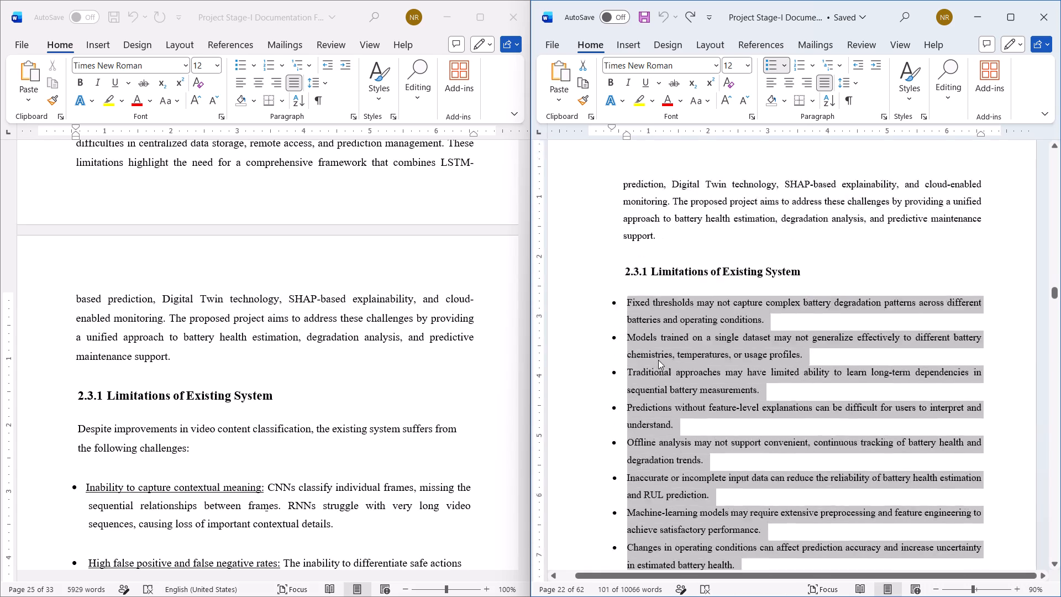
key("shift+Down")
key("shift+Down")
key("shift+Down")
key("shift+Down")
key("shift+Down")
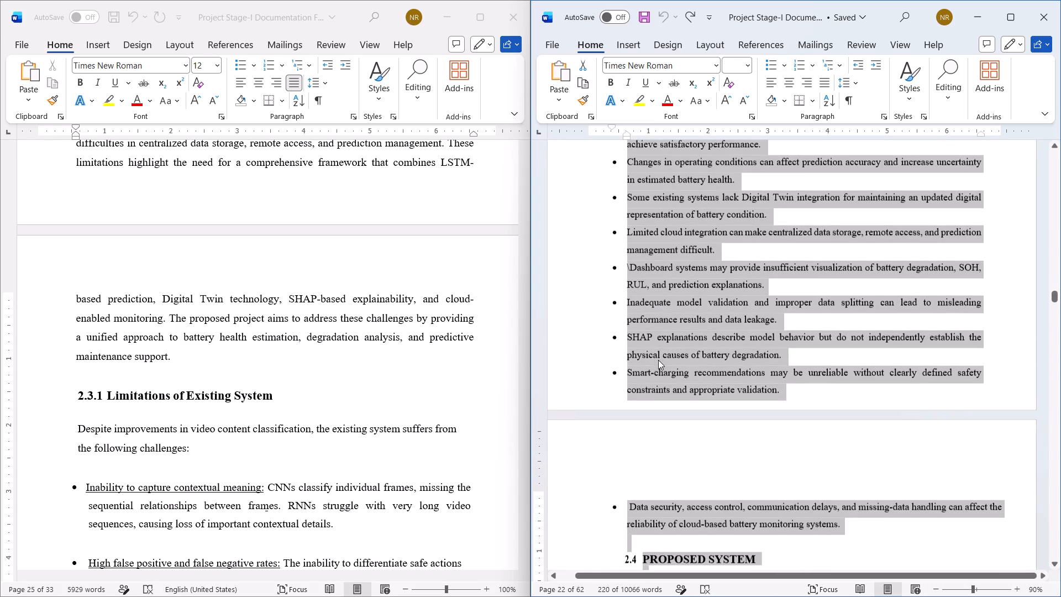
key("shift+Up")
key("shift+Up")
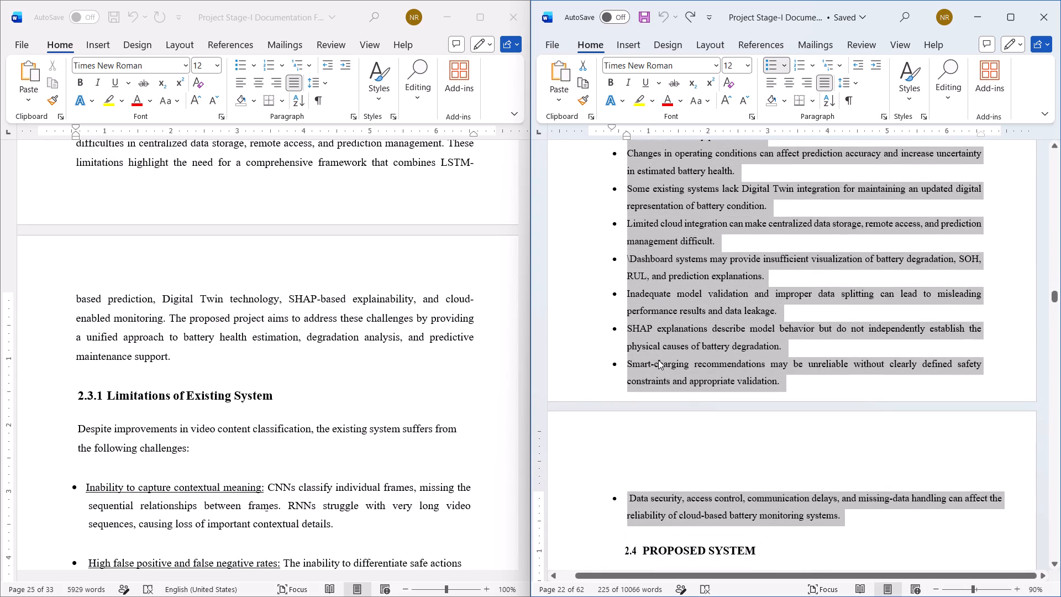
key("ctrl+c")
Paste the copied limitations list on new blank lines below "the following challenges:" in the template's section 2.3.1.
scroll(371, 515, "down", 1)
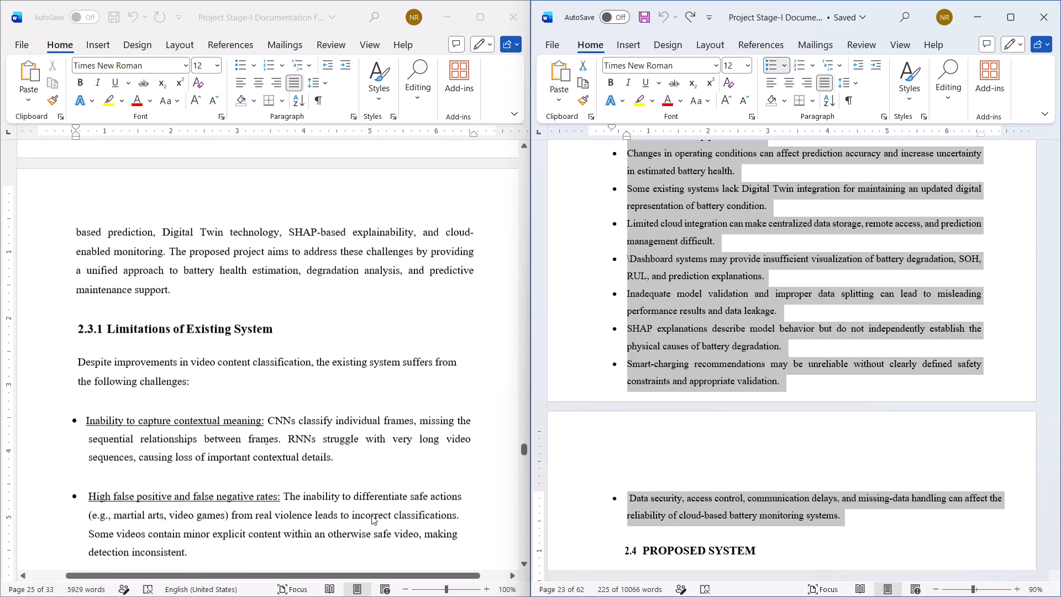
scroll(371, 515, "down", 1)
left_click(238, 347)
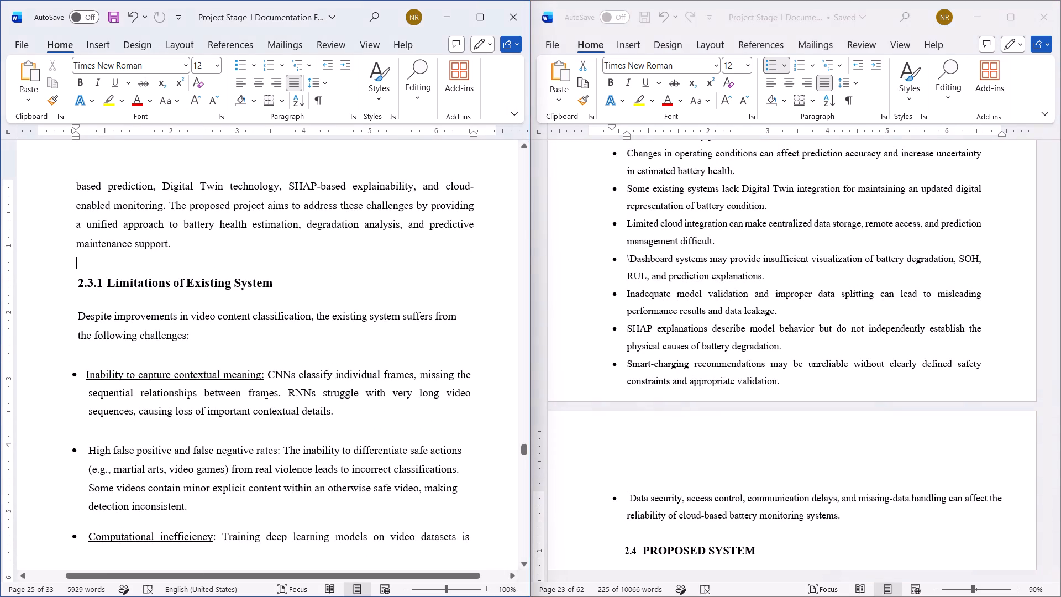
left_click(232, 345)
key("Return")
key("Return")
key("Return")
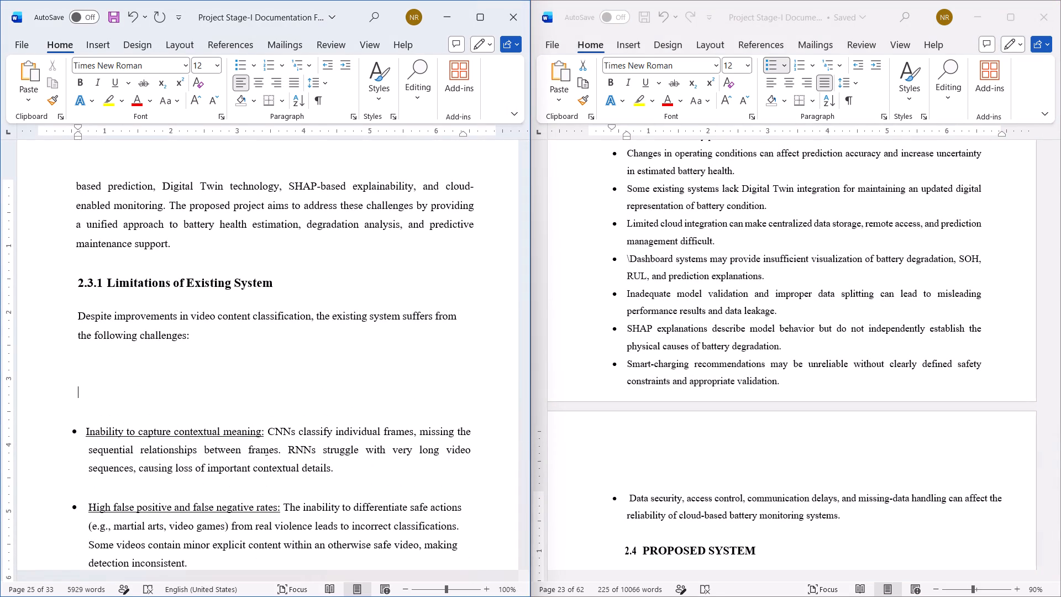
key("Return")
key("Return")
key("Up")
key("Up")
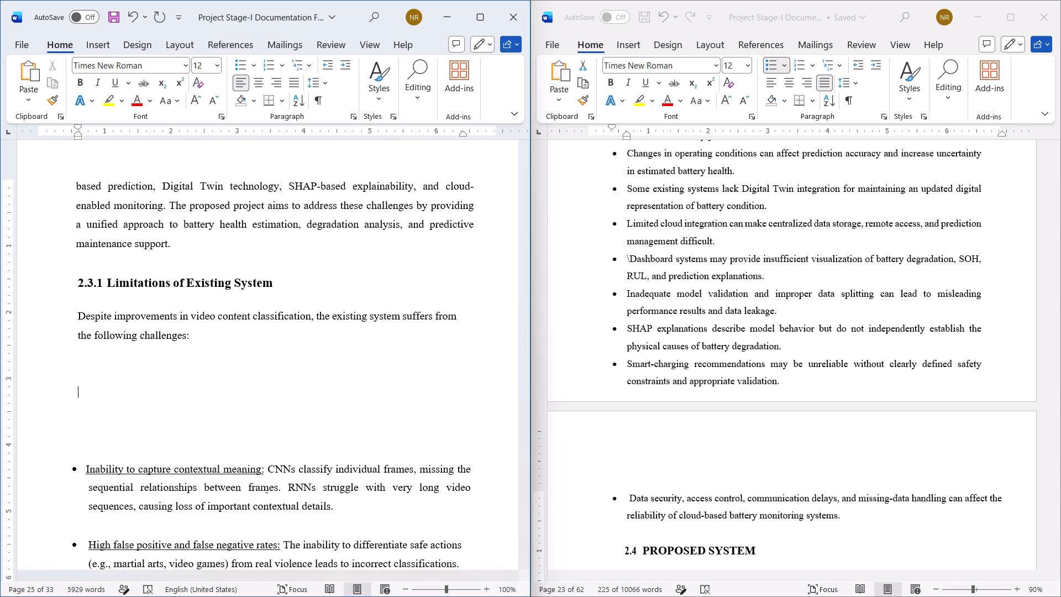
key("ctrl+v")
Reduce the gap between "the following challenges:" and the pasted "Fixed thresholds" bullet to one blank line.
scroll(232, 345, "up", 2)
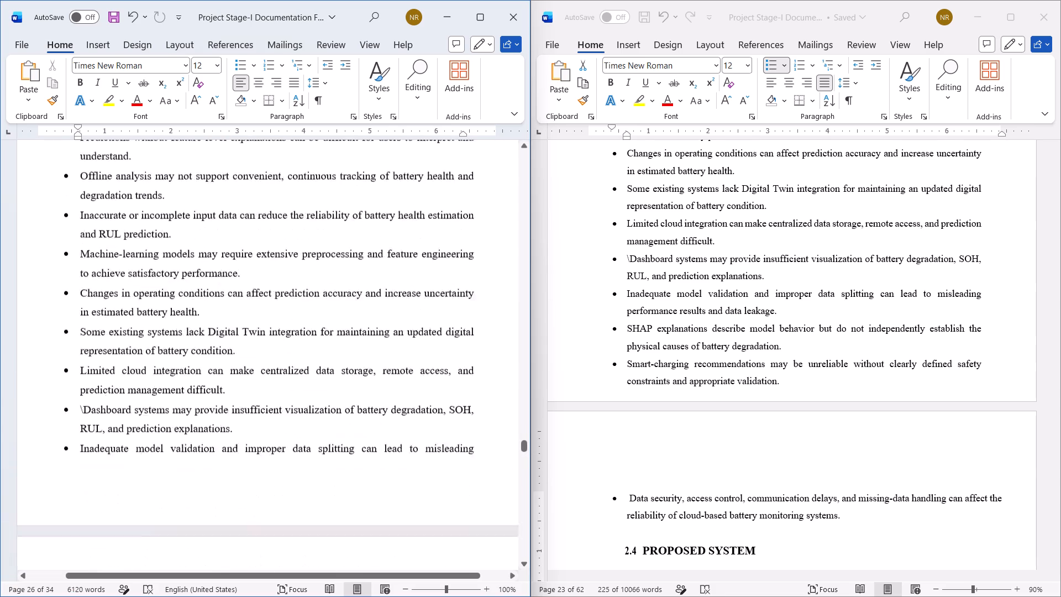
scroll(232, 345, "up", 2)
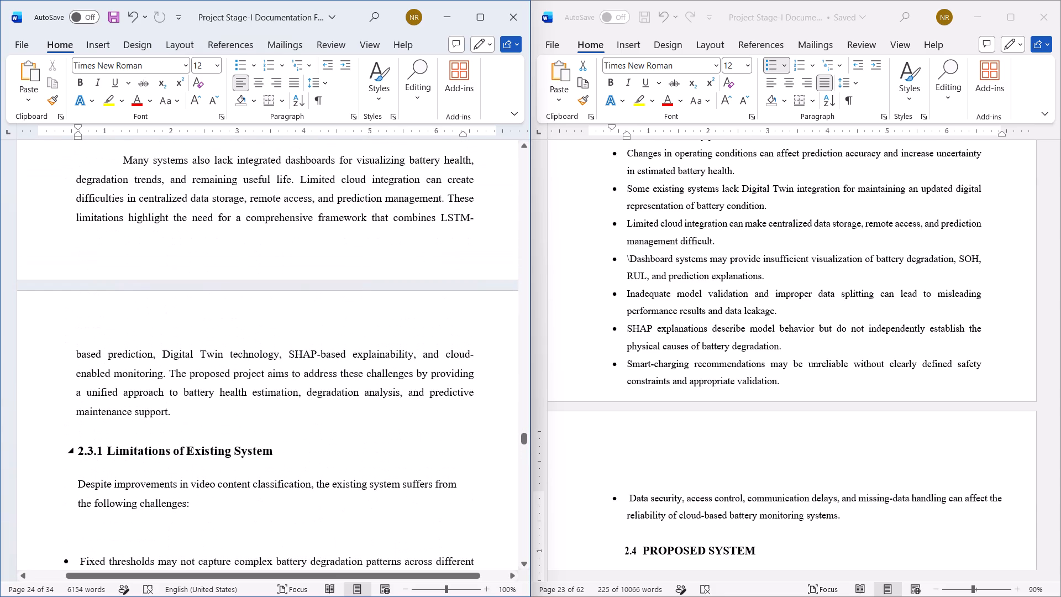
left_click(107, 534)
key("BackSpace")
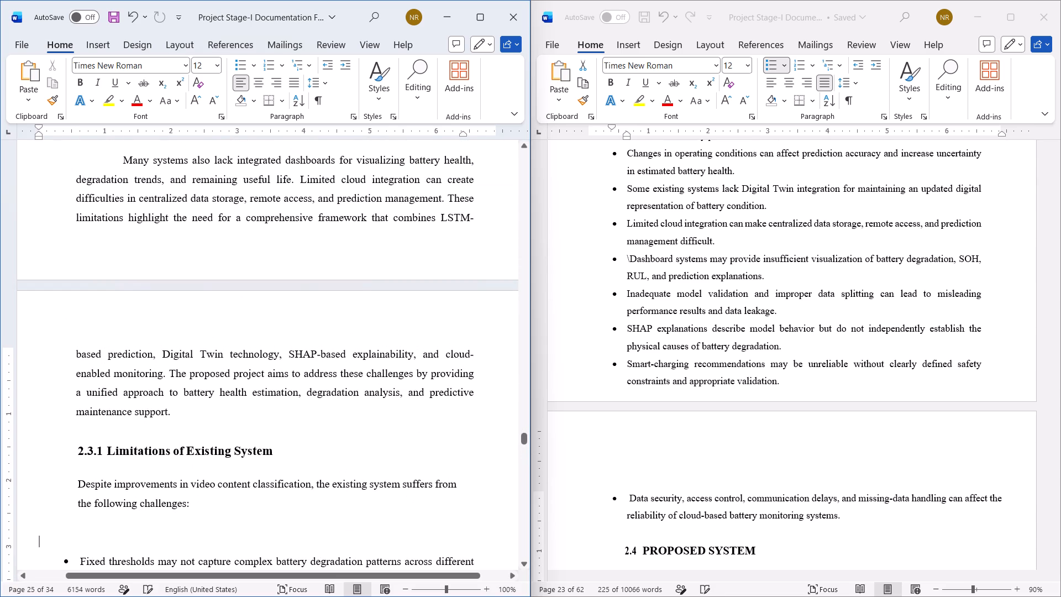
key("BackSpace")
Delete the template's old bullets from "Inability to capture contextual meaning" through "Overfitting and lack of generalization" above section 2.4.
scroll(107, 534, "down", 2)
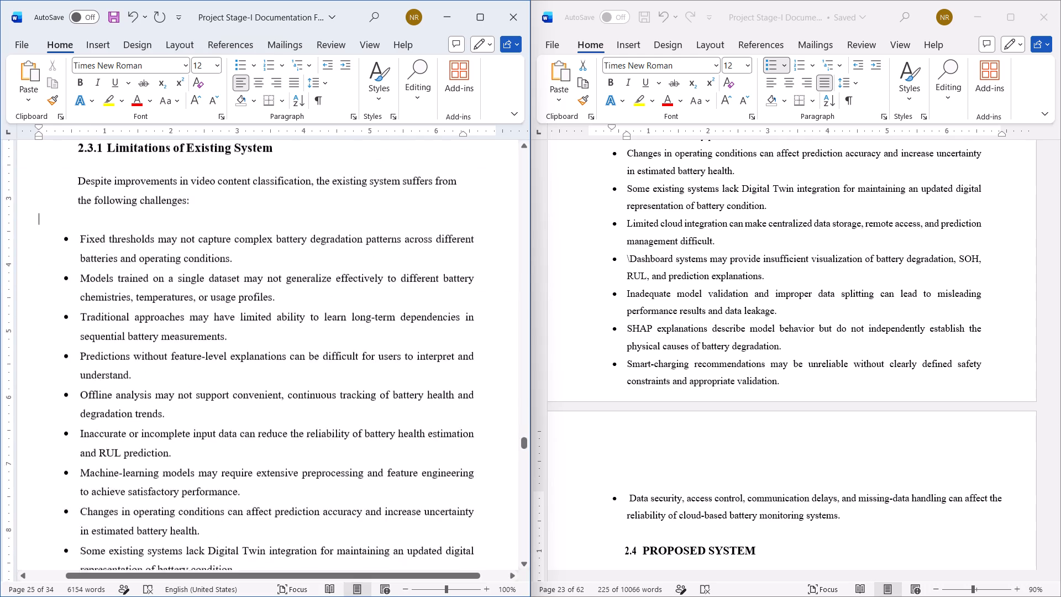
scroll(107, 534, "down", 3)
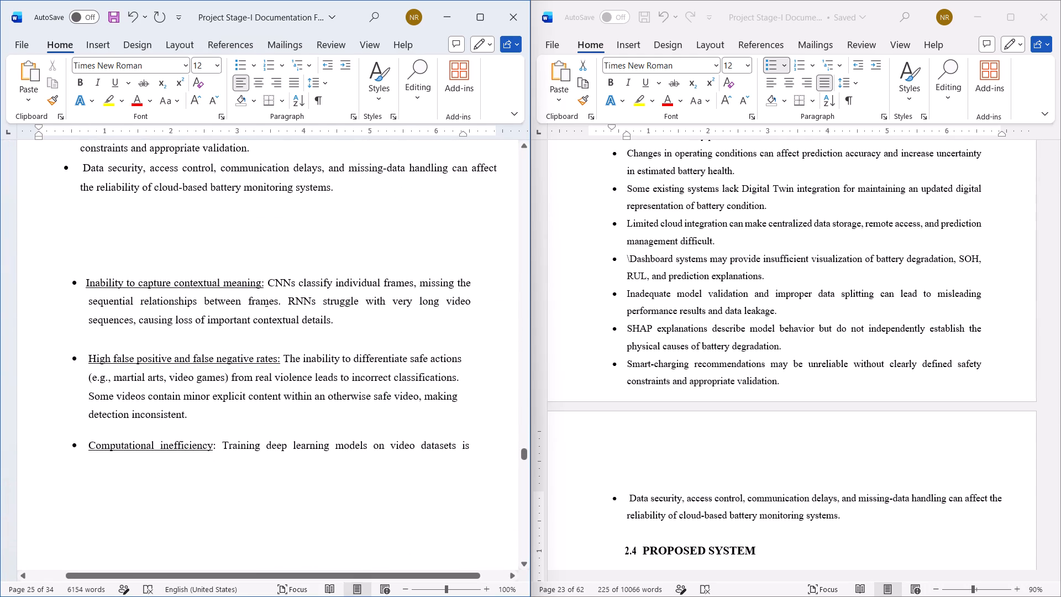
left_click_drag(78, 281, 154, 364)
key("shift+Down")
key("shift+Down")
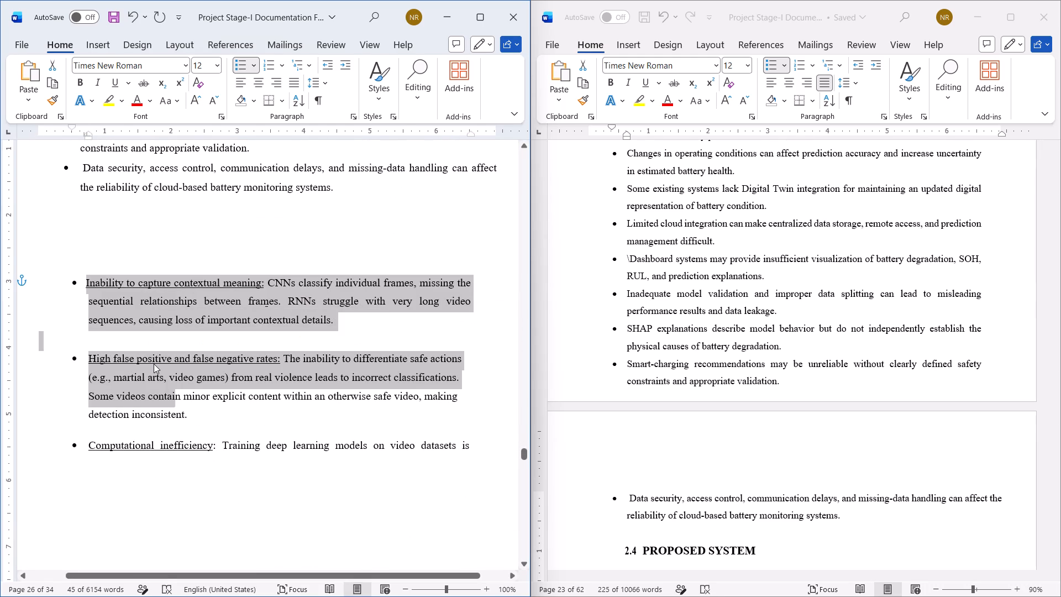
key("shift+Down")
key("shift+Down")
key("shift+Down")
key("shift+Down")
key("shift+Down")
key("shift+Down")
key("shift+Down")
key("shift+Down")
key("shift+Down")
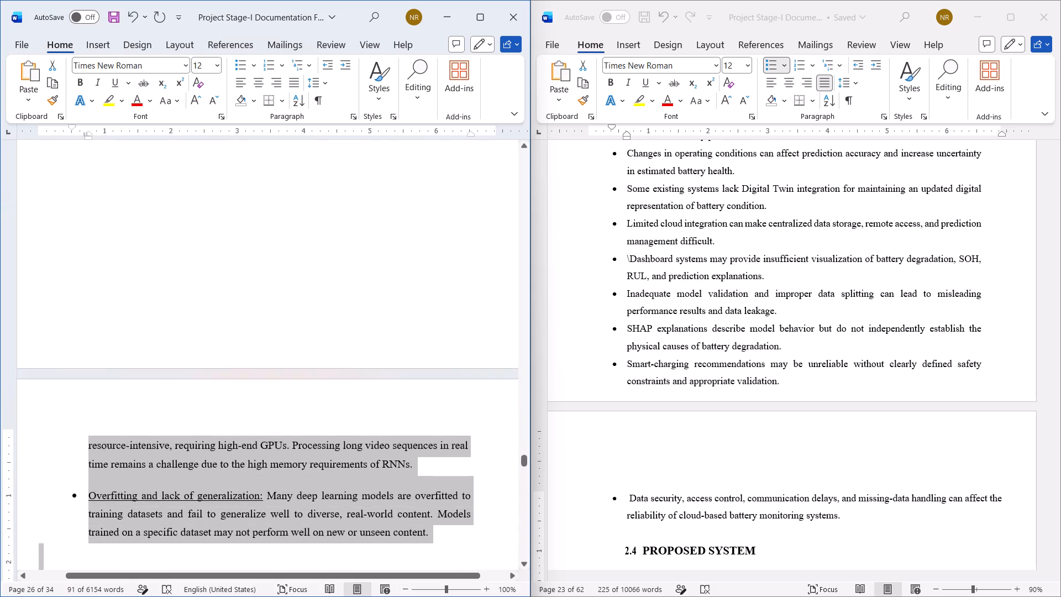
key("shift+Down")
key("shift+Down")
key("shift+Down")
key("shift+Up")
key("shift+Up")
key("shift+Up")
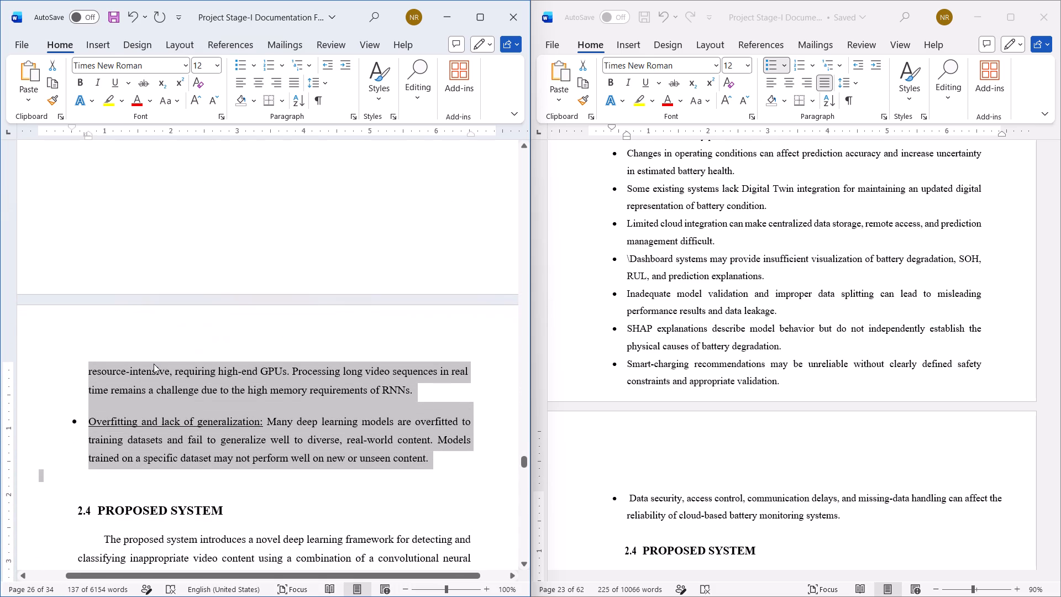
key("BackSpace")
Remove the extra blank lines between the "Data security, access control" bullet and the template's heading 2.4 Proposed System.
scroll(154, 364, "up", 1)
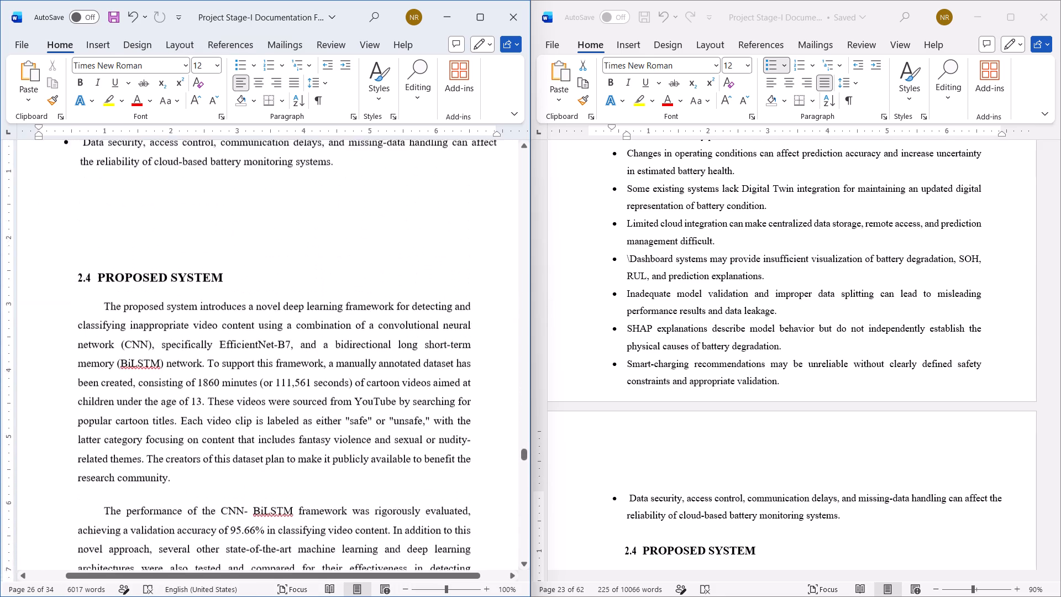
scroll(154, 364, "up", 1)
key("BackSpace")
key("BackSpace")
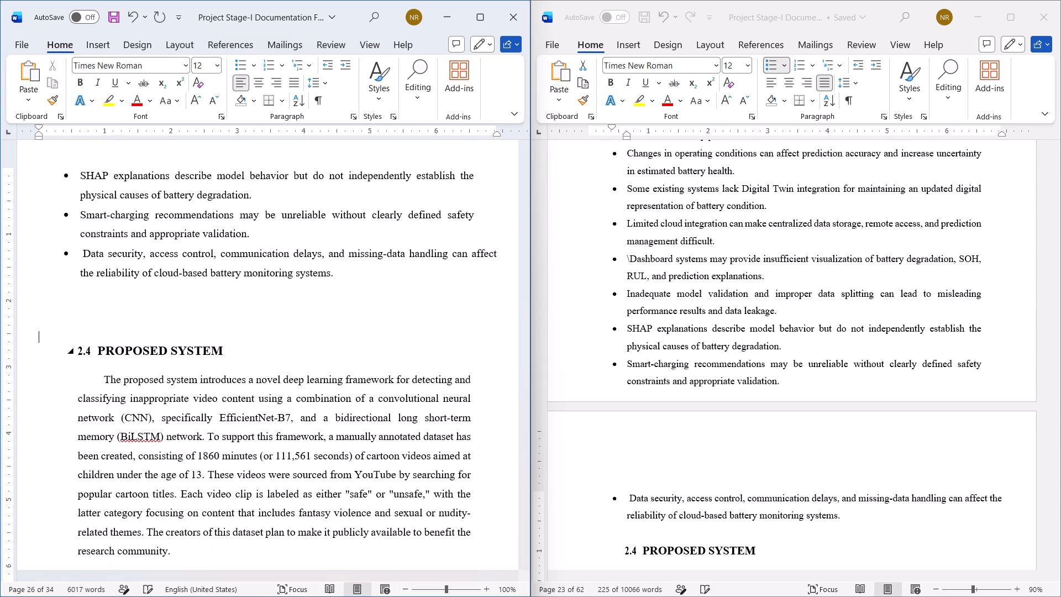
key("BackSpace")
key("BackSpace")
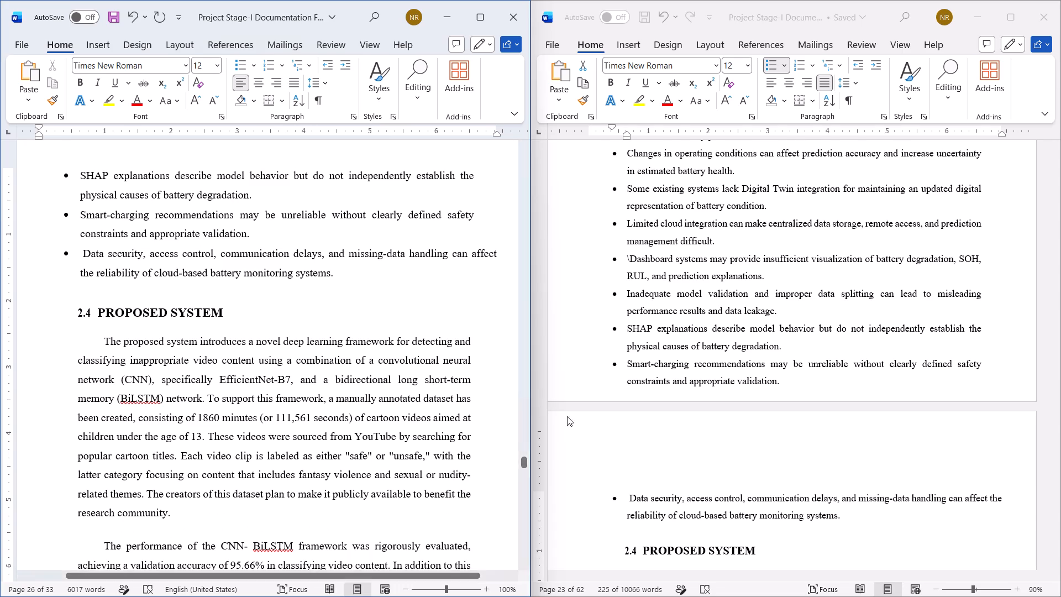
Copy both paragraphs under 2.4 Proposed System in the existing report, through "dashboard visualization and rule-based alerts.".
scroll(676, 442, "down", 4)
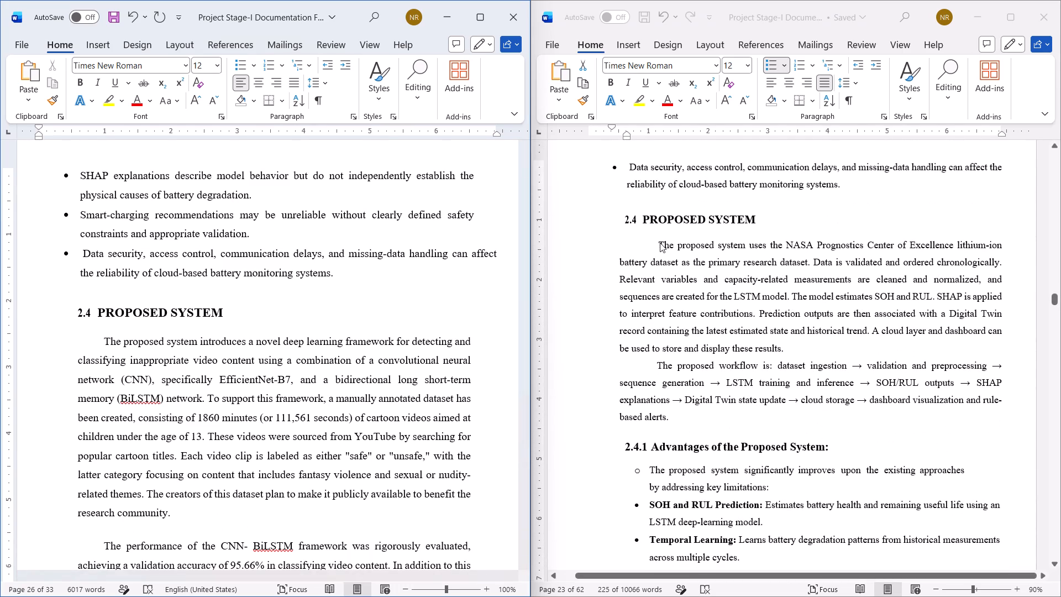
left_click_drag(657, 241, 721, 310)
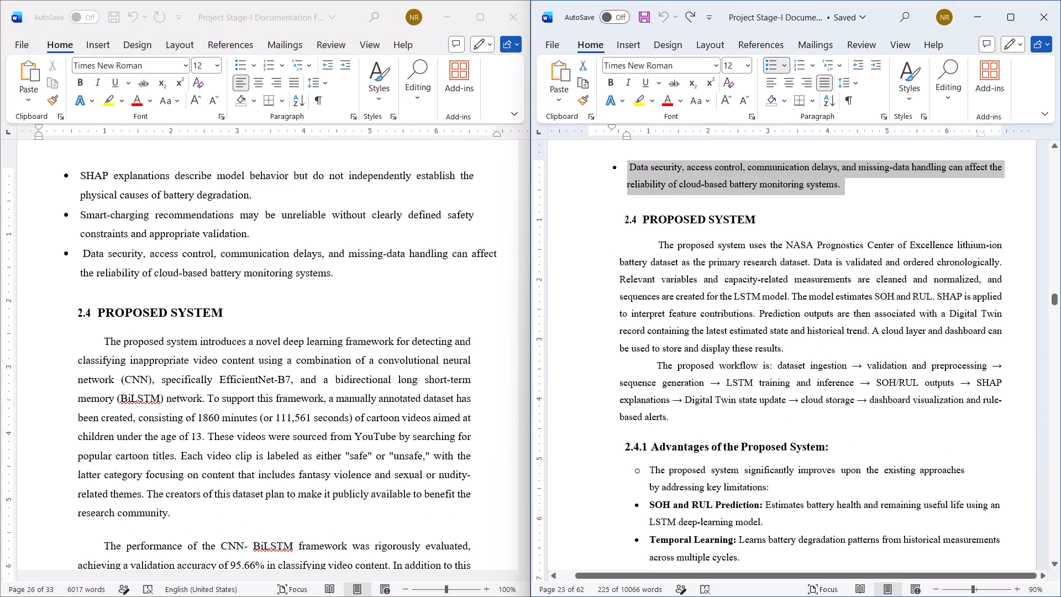
left_click_drag(661, 251, 711, 334)
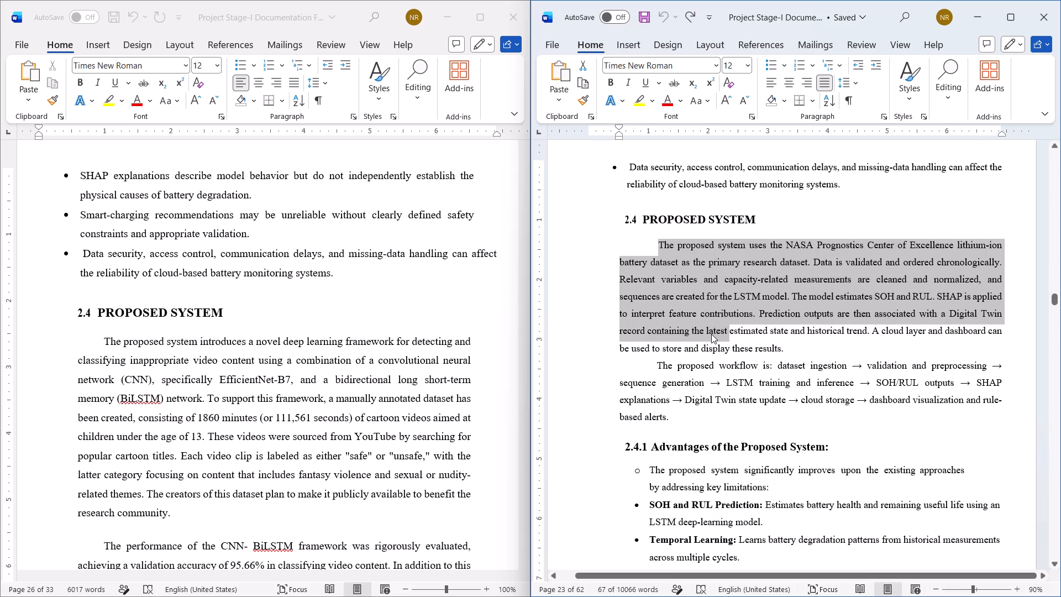
key("shift+Down")
key("shift+Down")
key("shift+Down")
key("shift+Down")
key("shift+Down")
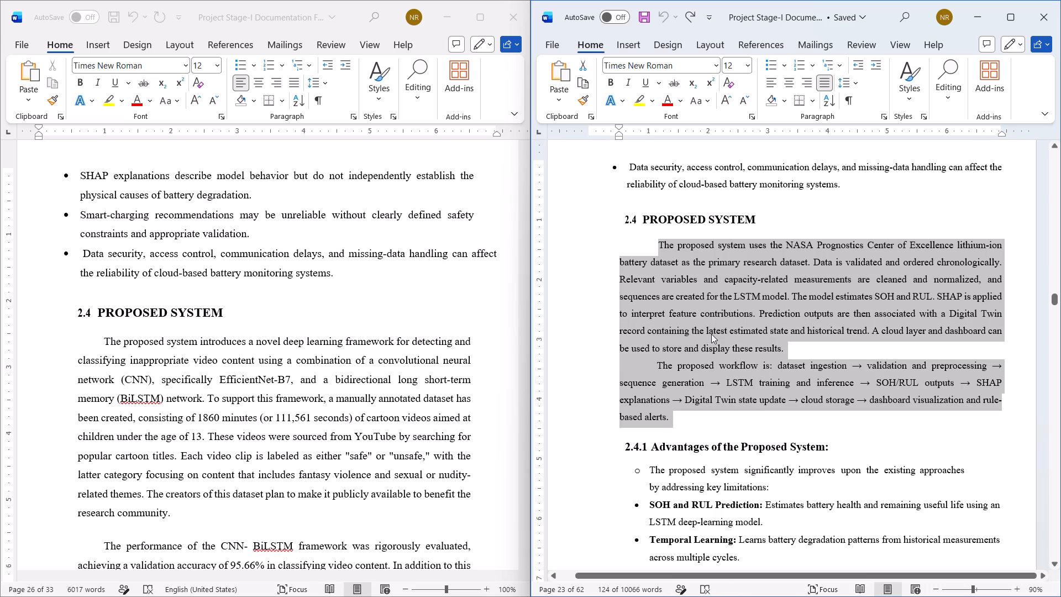
key("ctrl+c")
Insert six blank lines after the template's paragraph ending "research community." under 2.4 Proposed System.
scroll(380, 404, "down", 1)
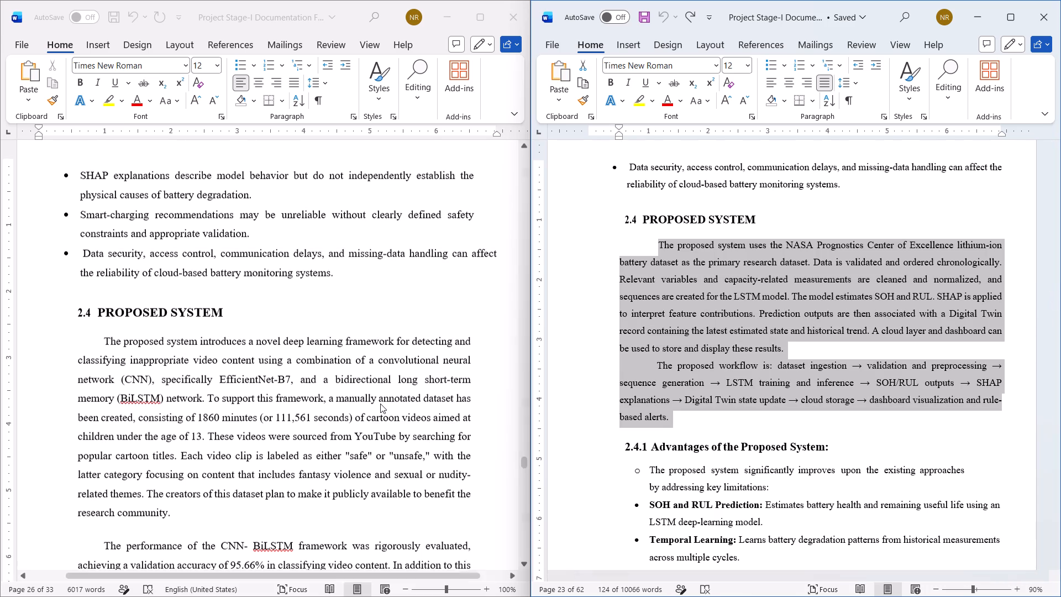
scroll(380, 404, "down", 2)
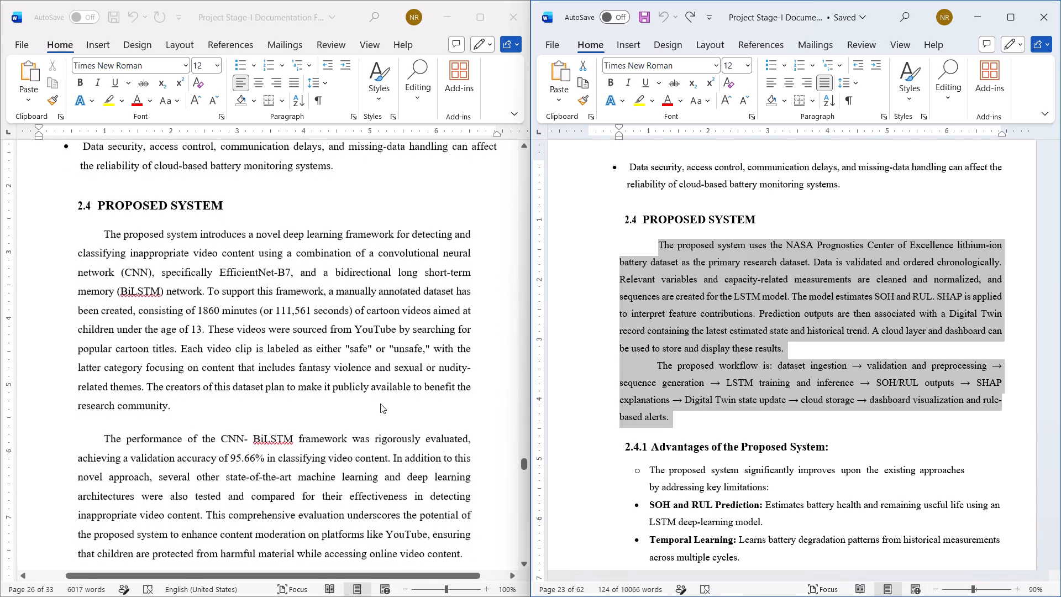
scroll(380, 404, "down", 1)
scroll(380, 404, "up", 2)
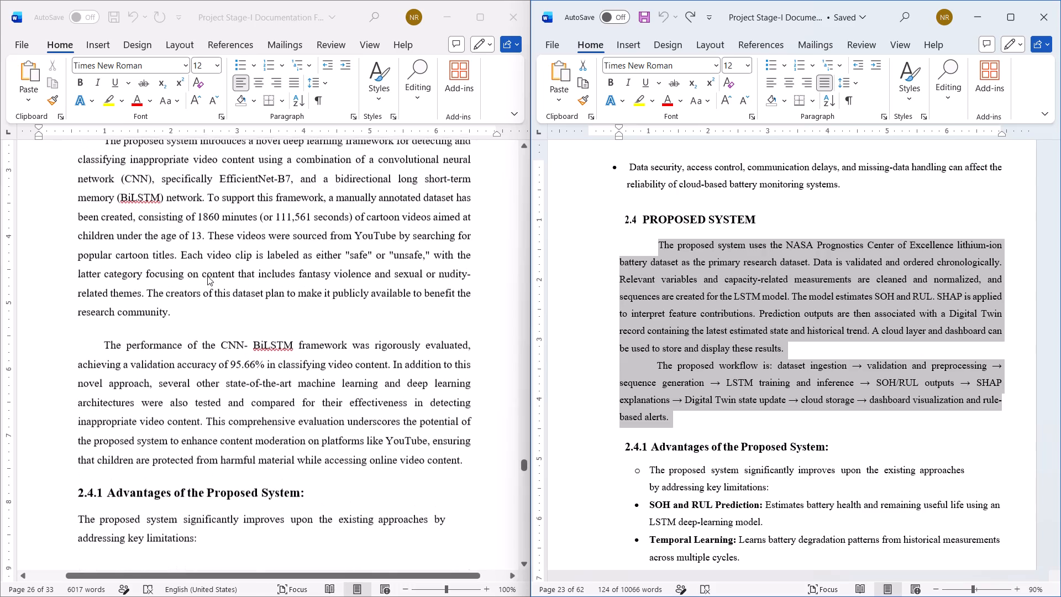
left_click(186, 318)
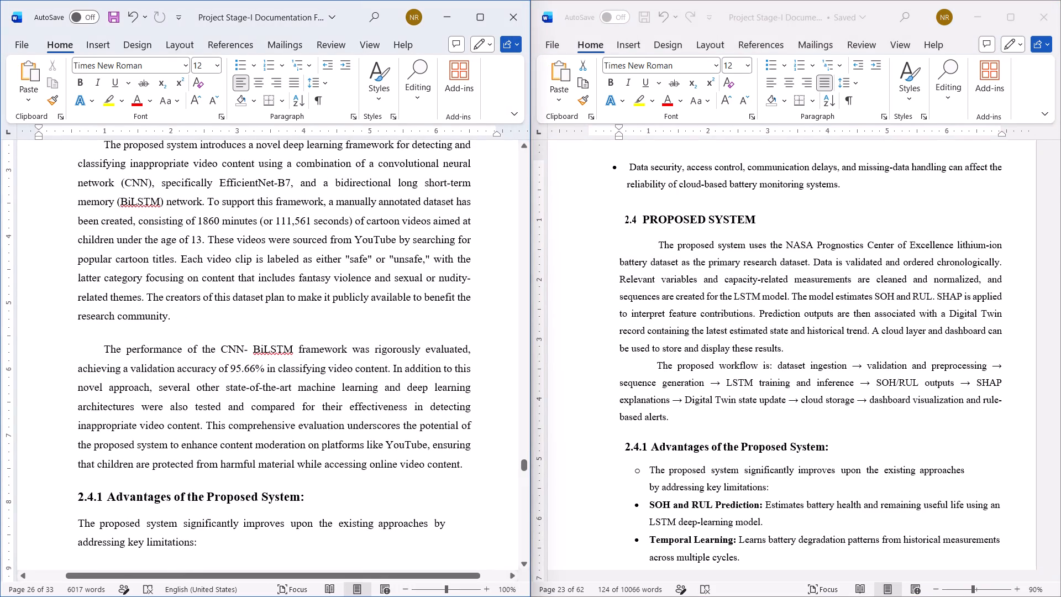
left_click(188, 317)
key("space")
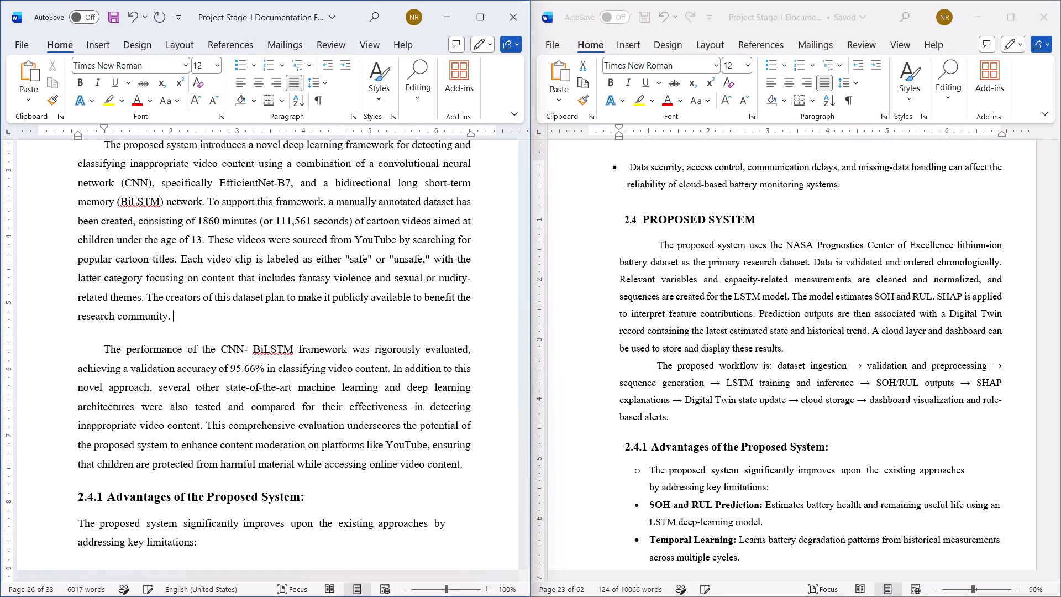
key("Return")
key("Return")
key("Return")
key("Return")
key("Return")
key("Return")
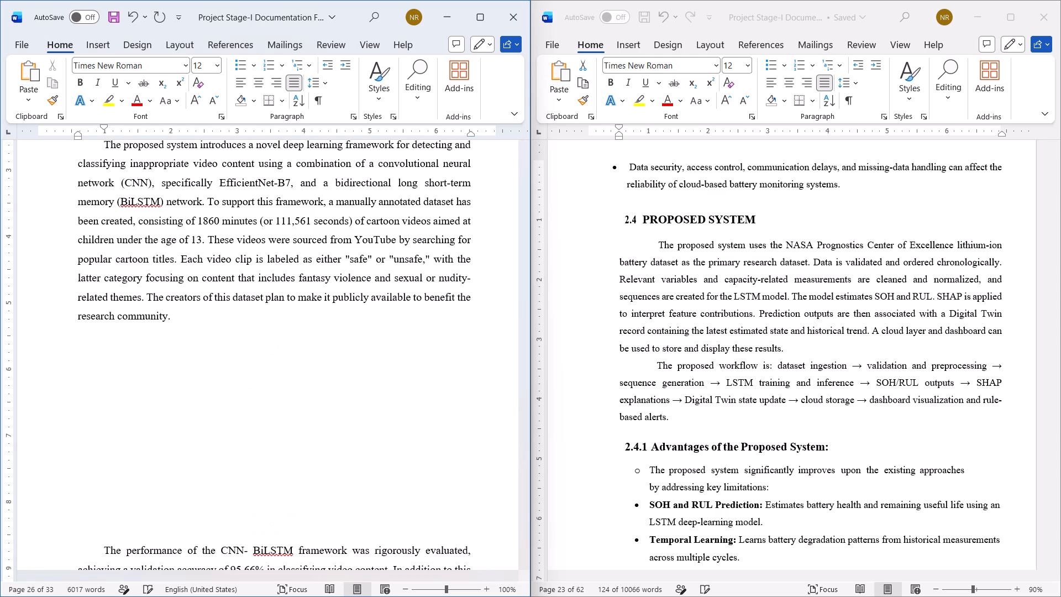
Paste the two copied Proposed System paragraphs into the blank space above the template's "The performance of the CNN-BiLSTM framework" paragraph.
key("Up")
key("Up")
key("Up")
key("Up")
key("ctrl+v")
Delete the template's old paragraph from "The proposed system introduces" through "research community.", leaving one blank line between heading 2.4 and the pasted text.
scroll(188, 317, "down", 1)
scroll(188, 317, "up", 1)
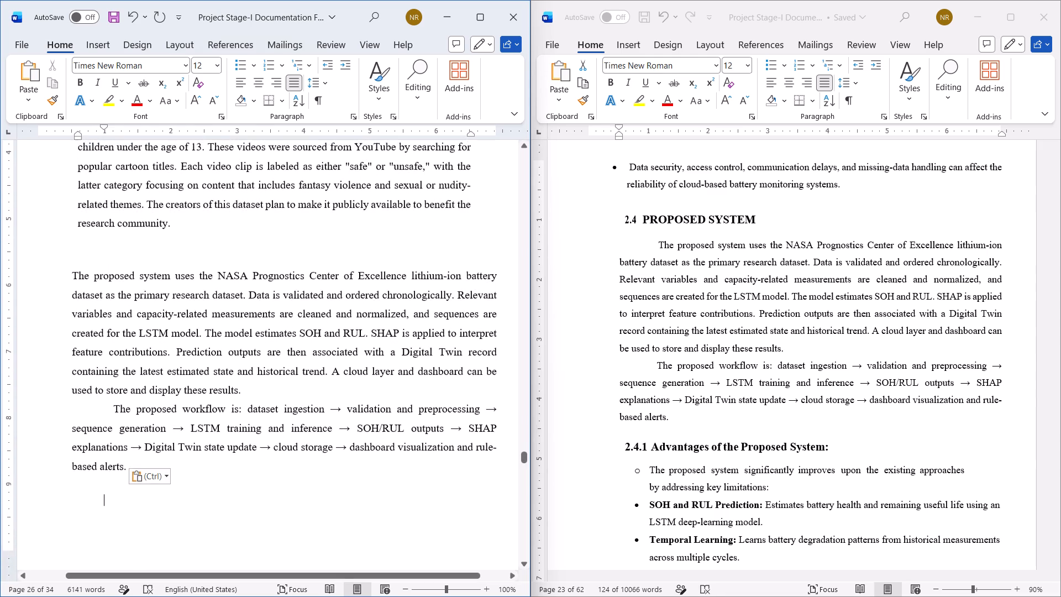
scroll(188, 317, "up", 1)
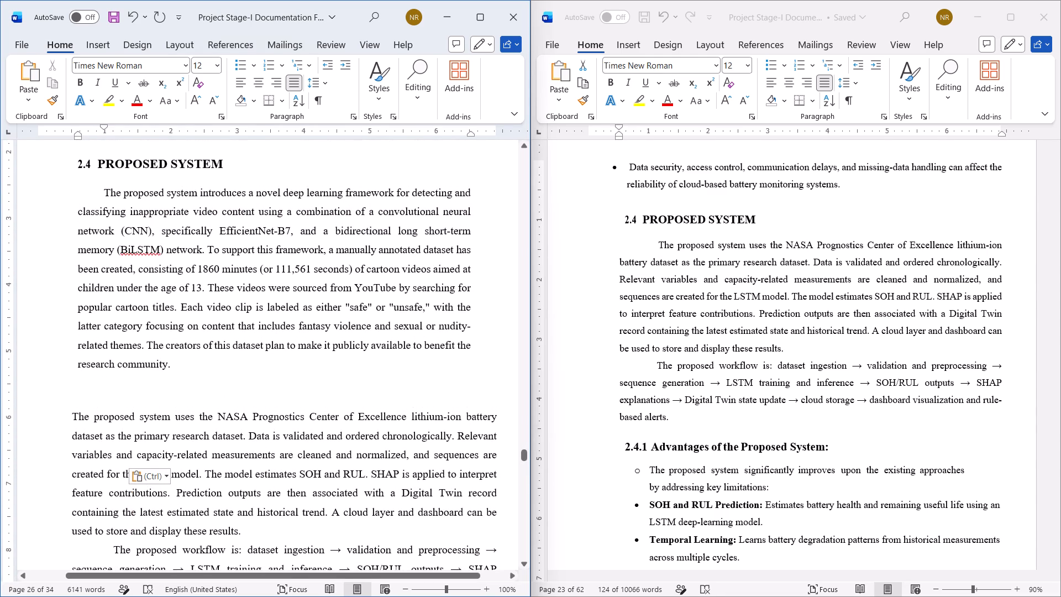
left_click_drag(179, 371, 108, 167)
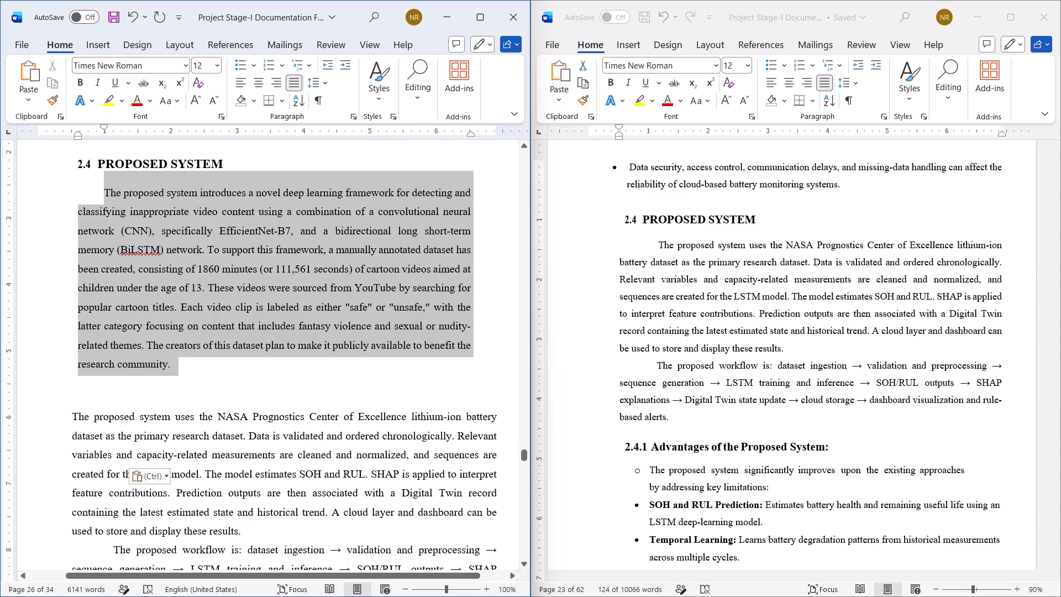
left_click_drag(108, 167, 101, 190)
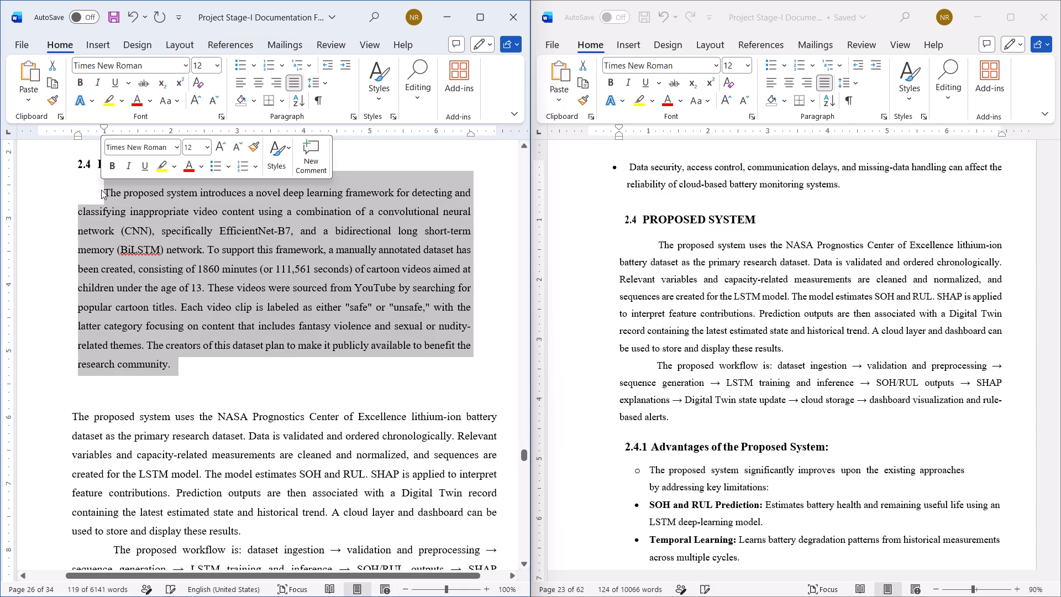
key("BackSpace")
key("BackSpace")
key("BackSpace")
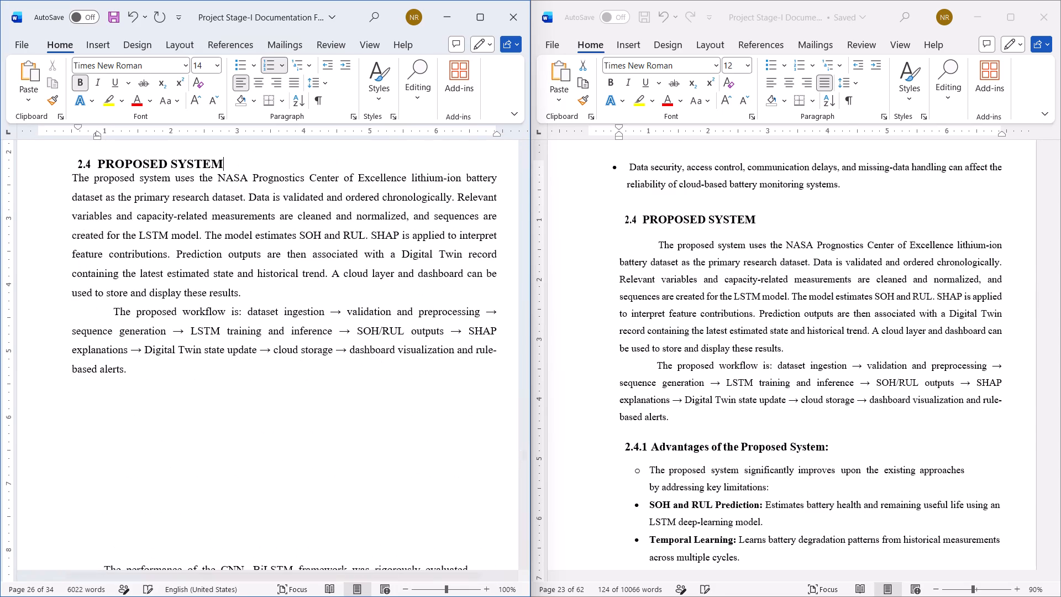
key("Return")
key("BackSpace")
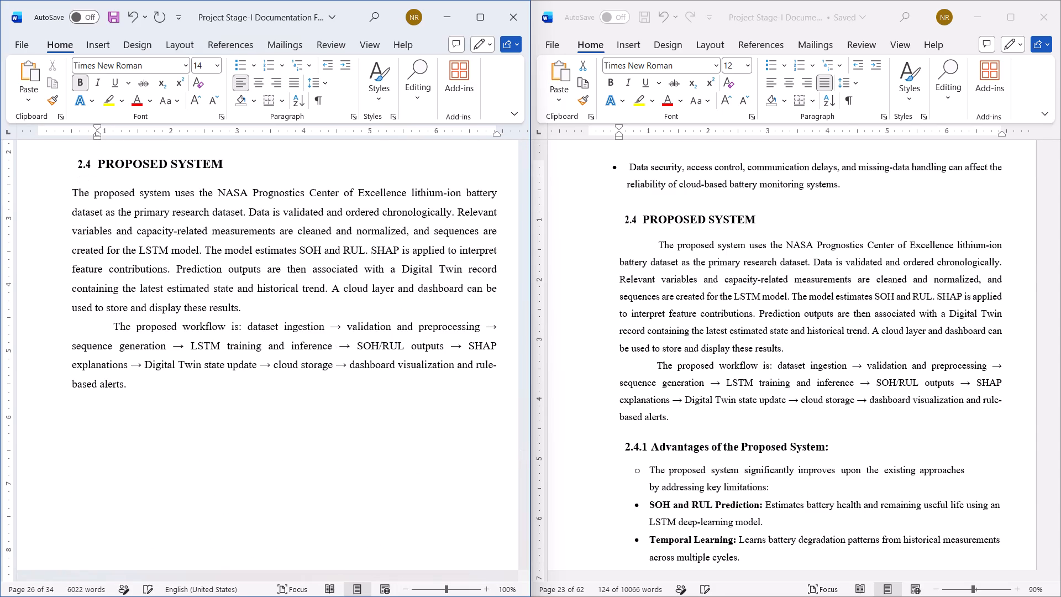
Delete the template's old paragraph from "The performance of the CNN-BiLSTM framework" through "accessing online video content.", including its final period.
scroll(101, 190, "down", 1)
scroll(120, 327, "down", 1)
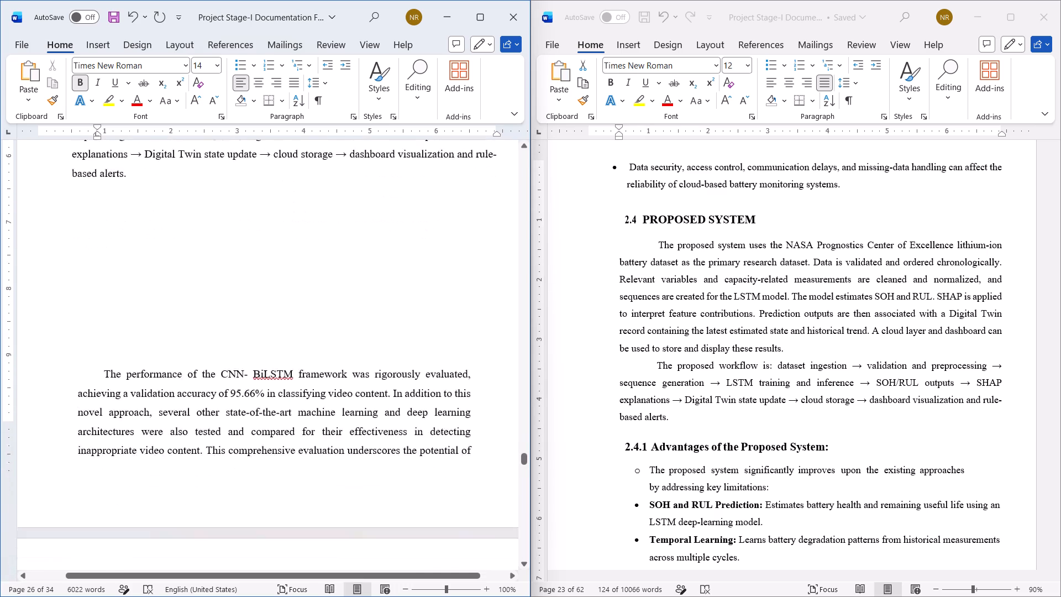
scroll(120, 327, "down", 2)
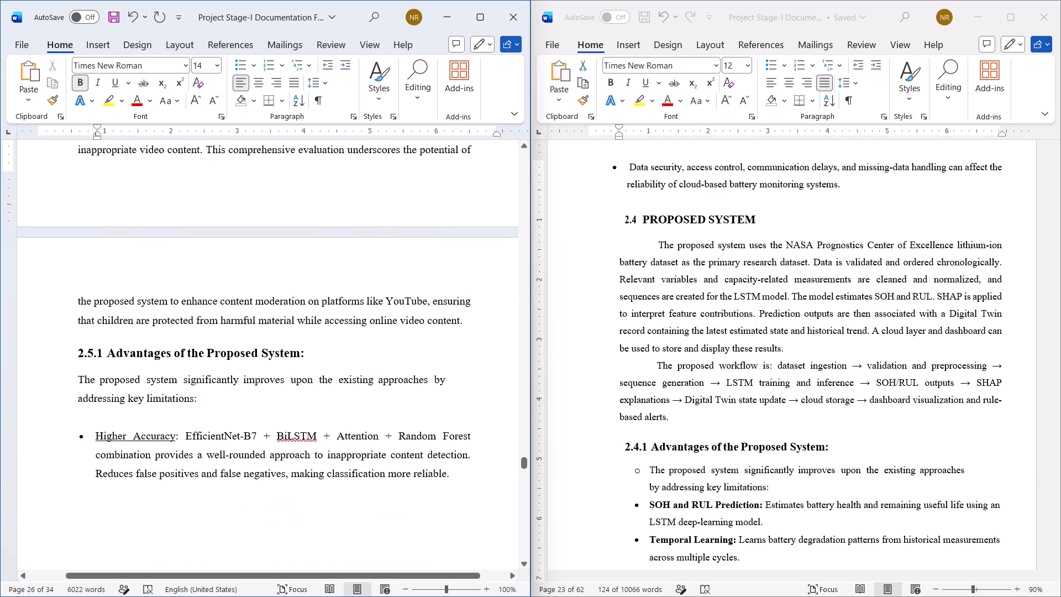
left_click_drag(456, 319, 417, 308)
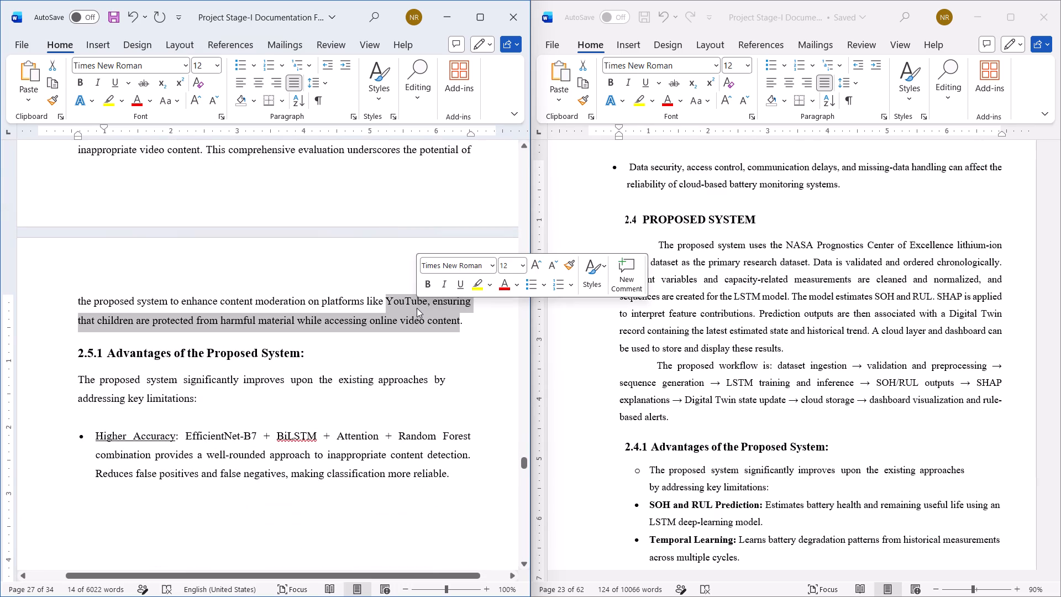
key("shift+Up")
key("shift+Up")
key("shift+Up")
key("shift+Up")
key("shift+Up")
key("shift+Up")
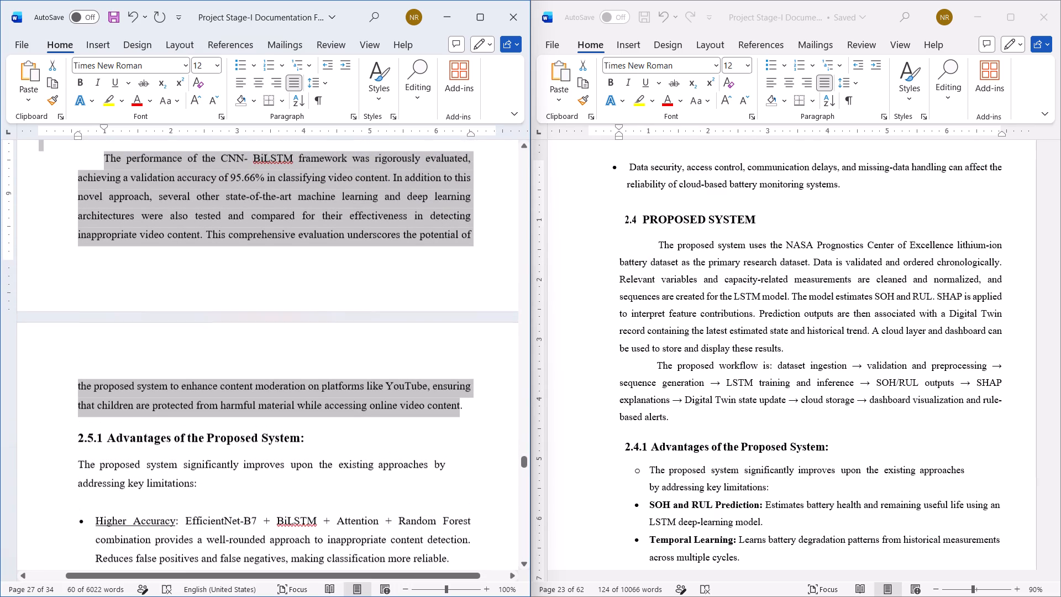
key("BackSpace")
scroll(417, 308, "up", 1)
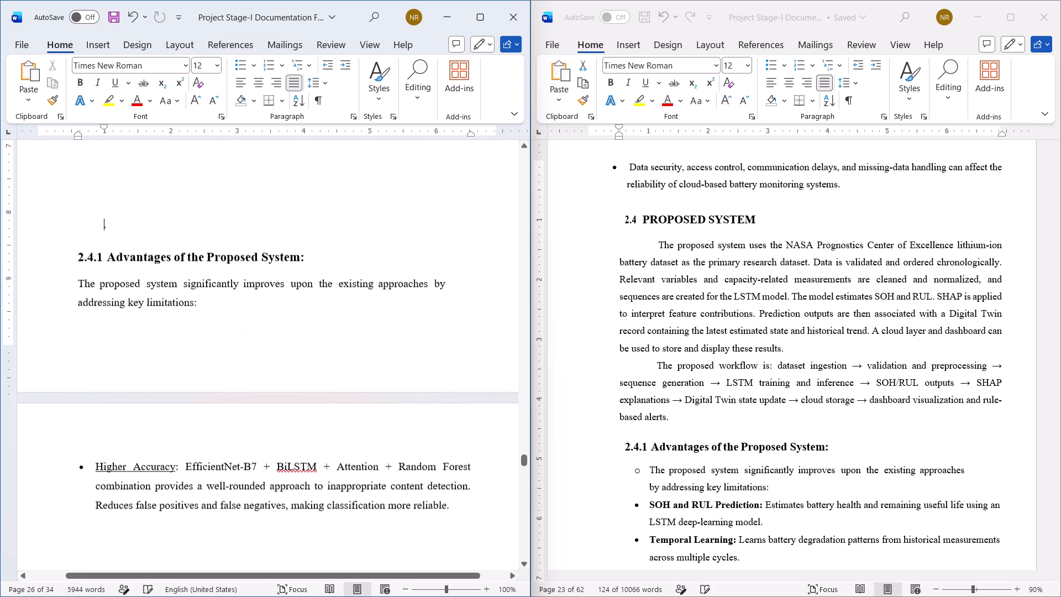
key("Right")
key("BackSpace")
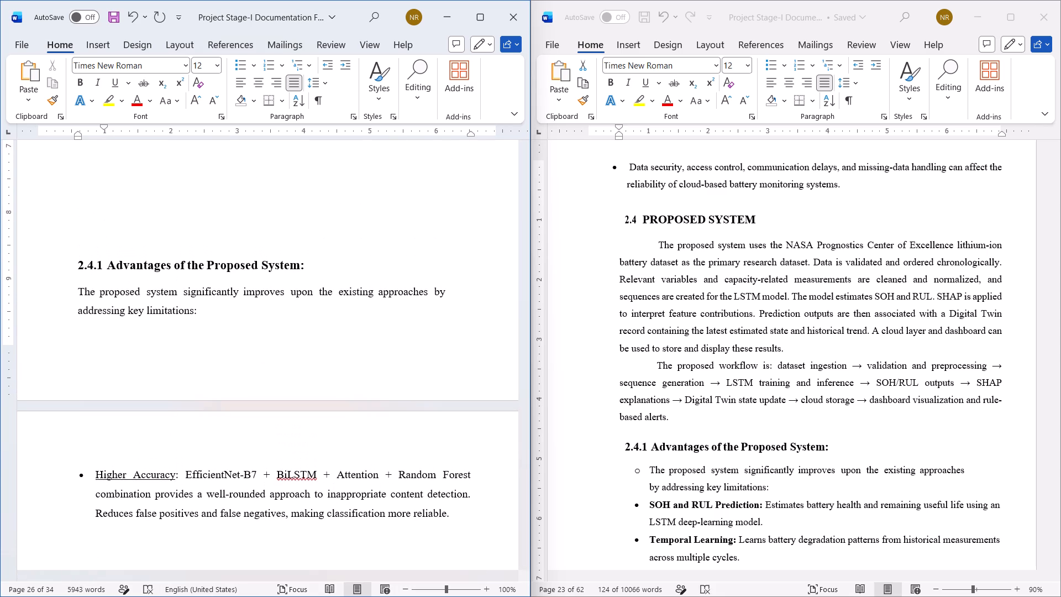
Remove the blank lines between the pasted text ending "rule-based alerts." and the heading 2.4.1 Advantages of the Proposed System.
key("BackSpace")
key("BackSpace")
key("BackSpace")
key("BackSpace")
scroll(417, 308, "up", 1)
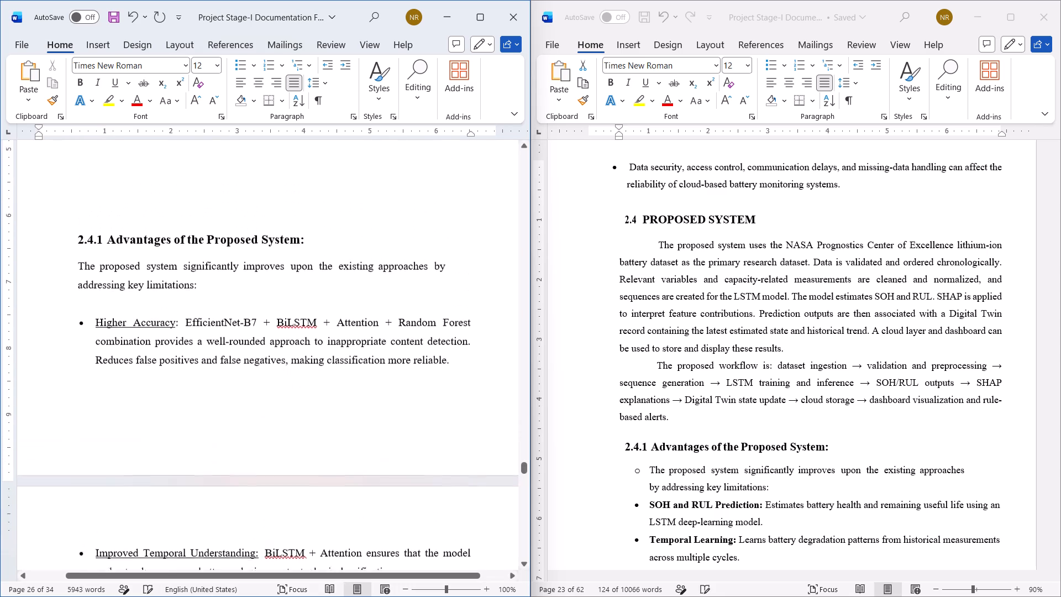
scroll(417, 308, "up", 1)
key("BackSpace")
key("BackSpace")
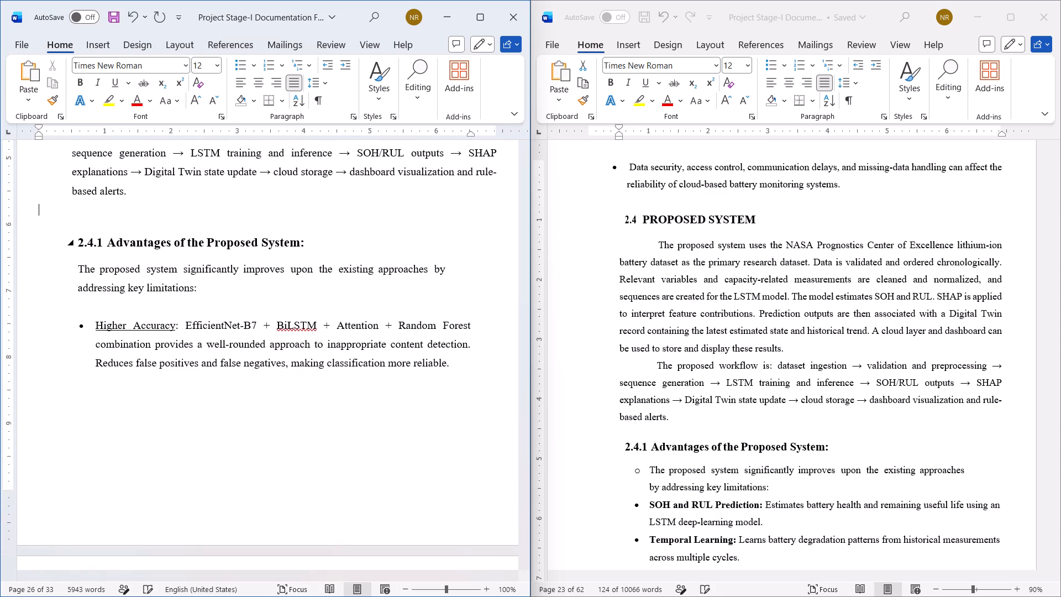
key("BackSpace")
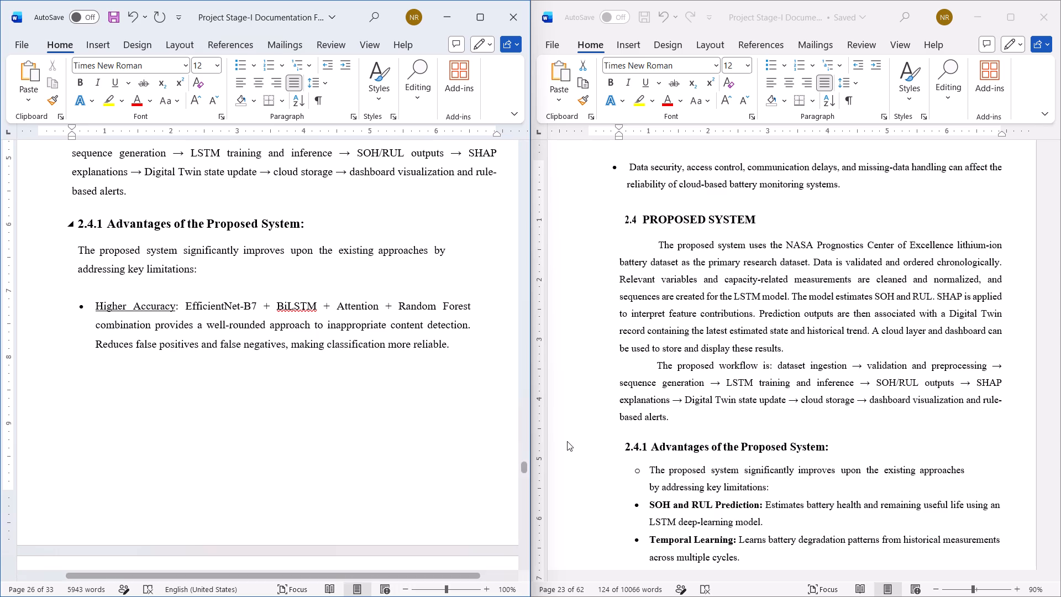
Examine the advantages bullets under 2.4.1 in the existing report and the corresponding old bullets in the template.
scroll(704, 434, "down", 1)
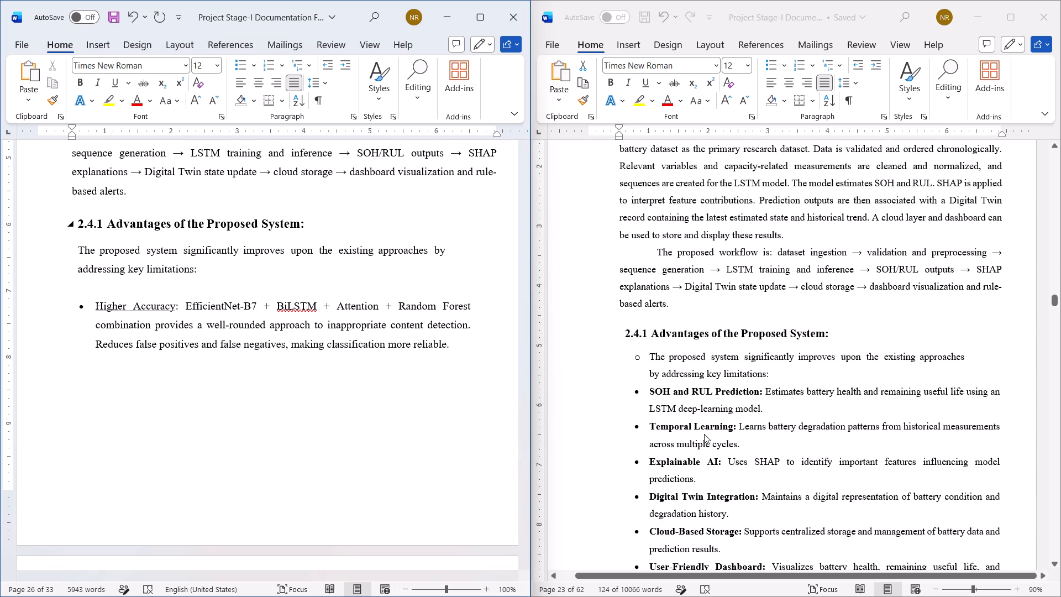
scroll(704, 434, "down", 1)
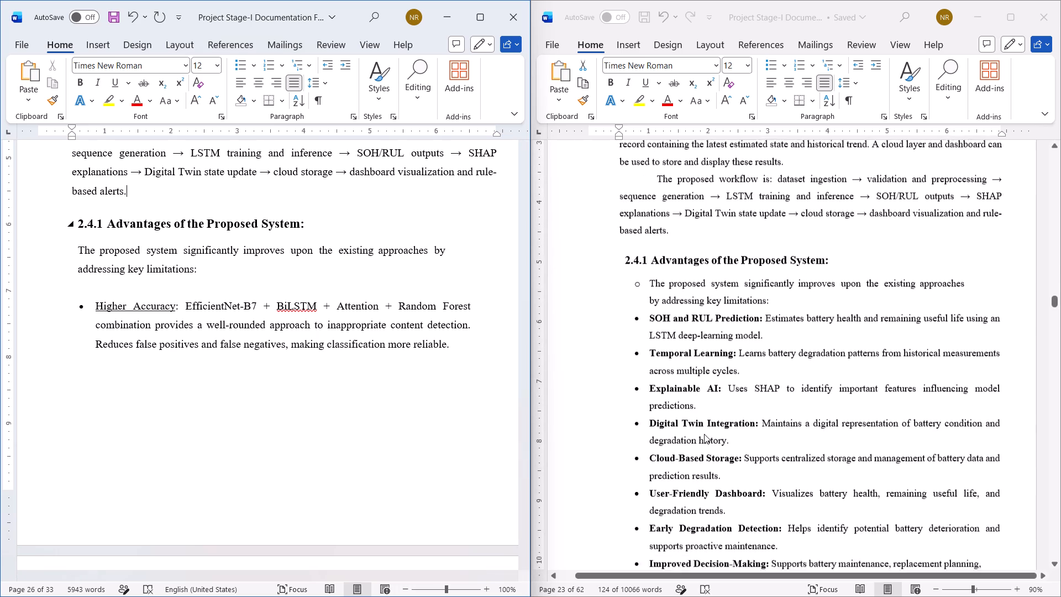
scroll(704, 434, "down", 3)
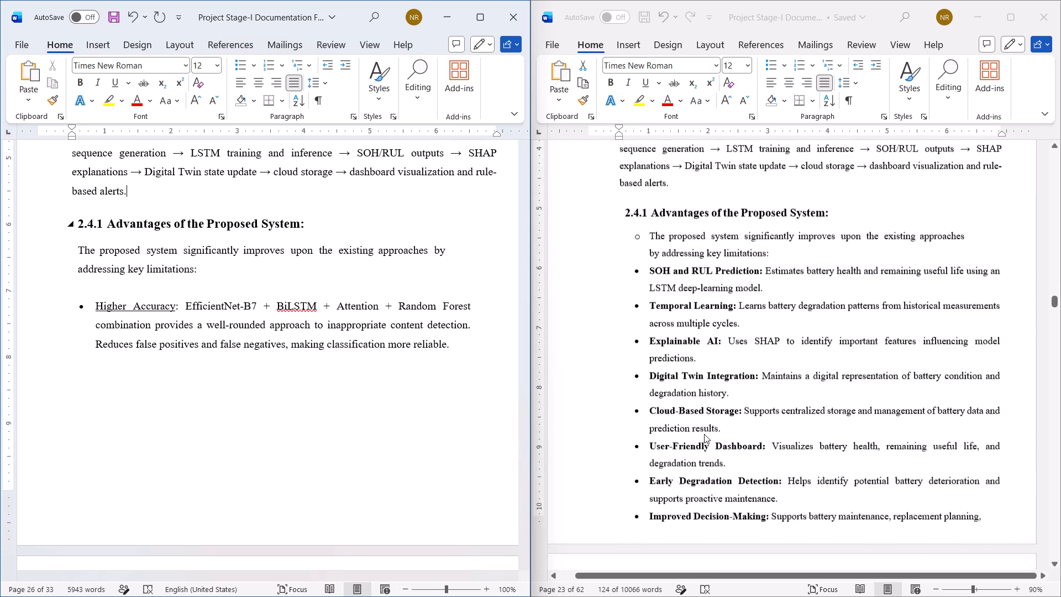
scroll(432, 420, "down", 1)
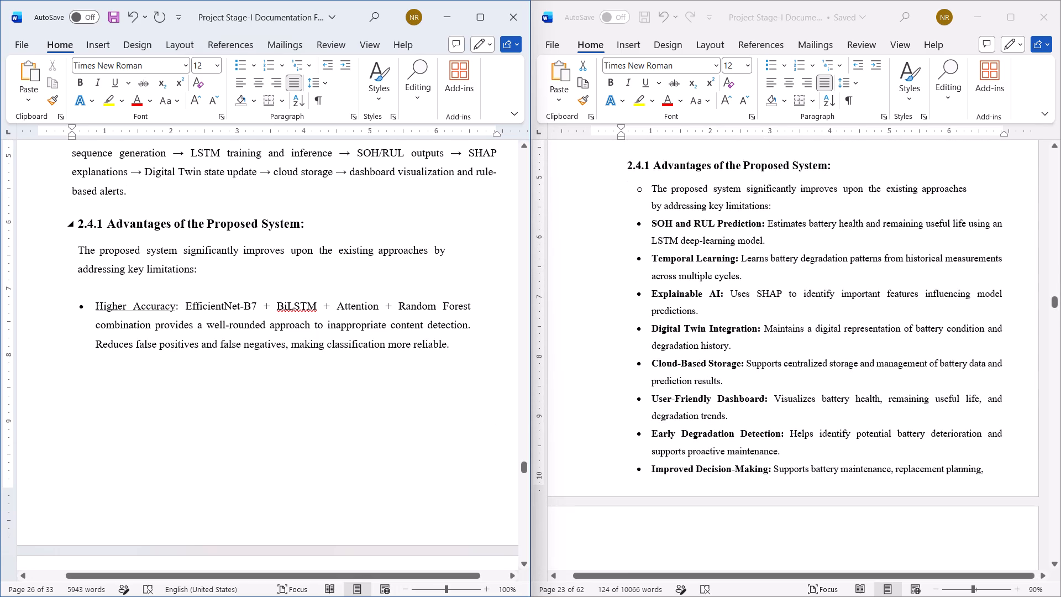
scroll(432, 420, "down", 1)
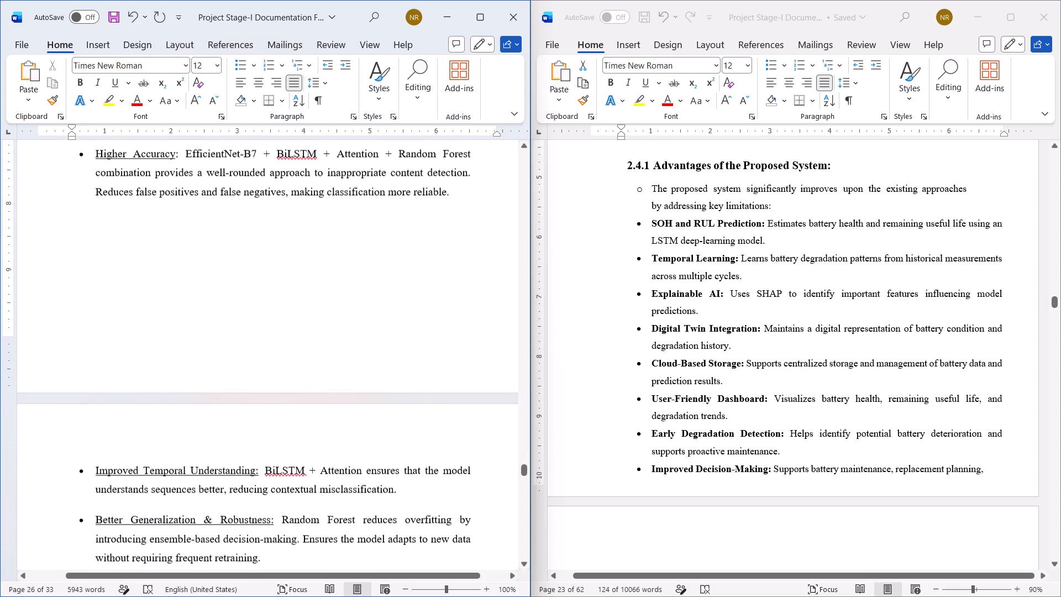
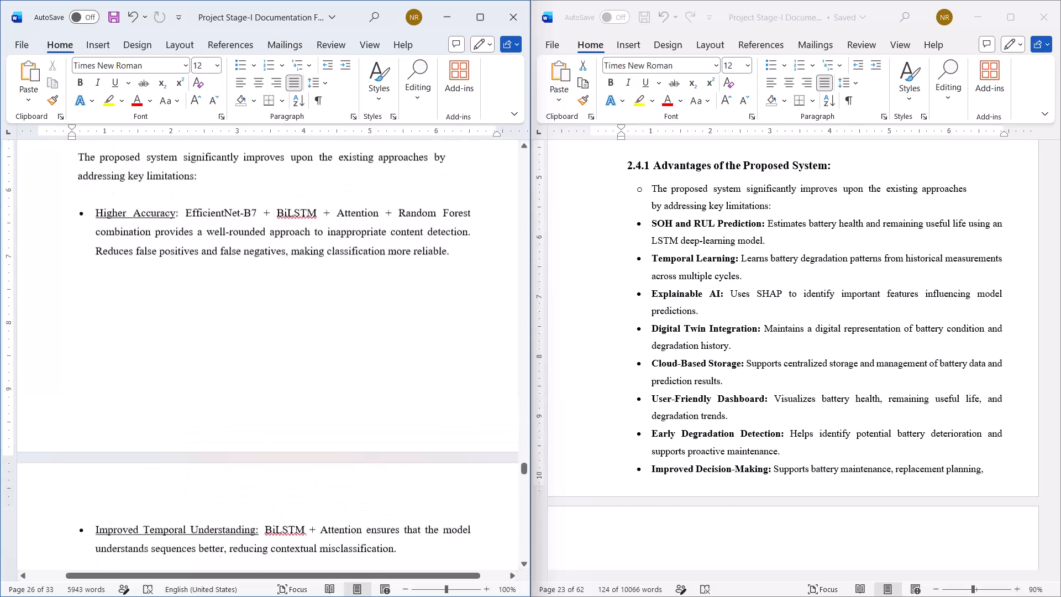
Copy the 2.4.1 text in the existing report from "The proposed system significantly improves" through "subject to safety validation.".
scroll(339, 355, "down", 1)
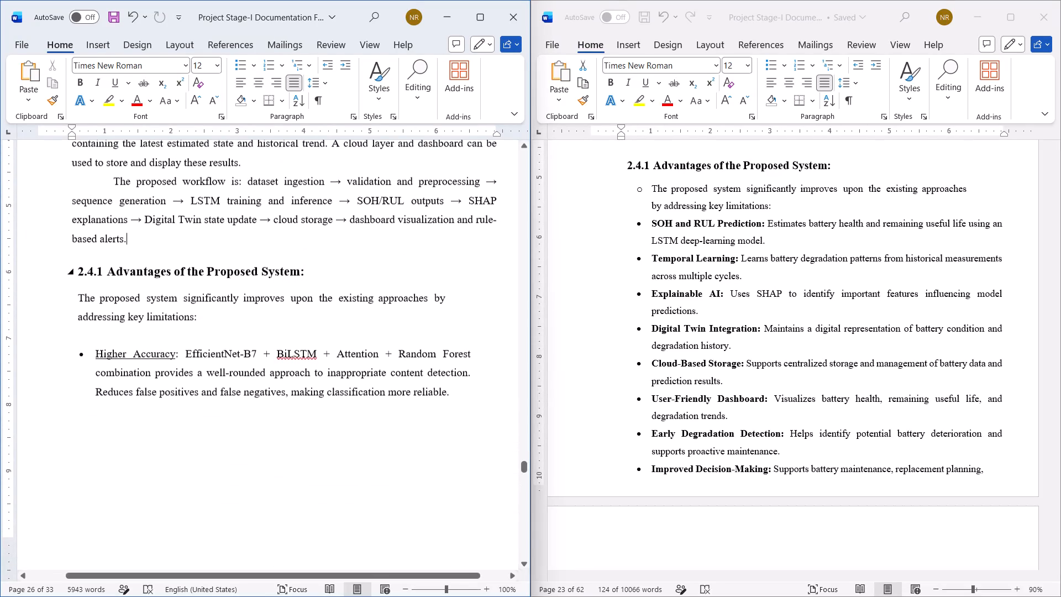
left_click_drag(651, 190, 711, 238)
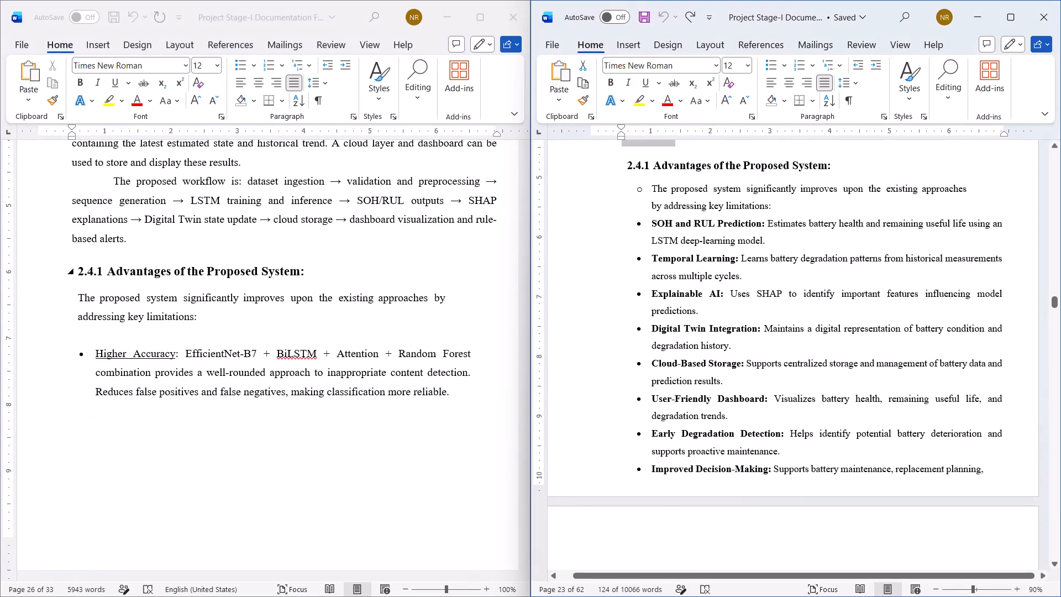
left_click_drag(711, 238, 712, 240)
left_click(652, 190)
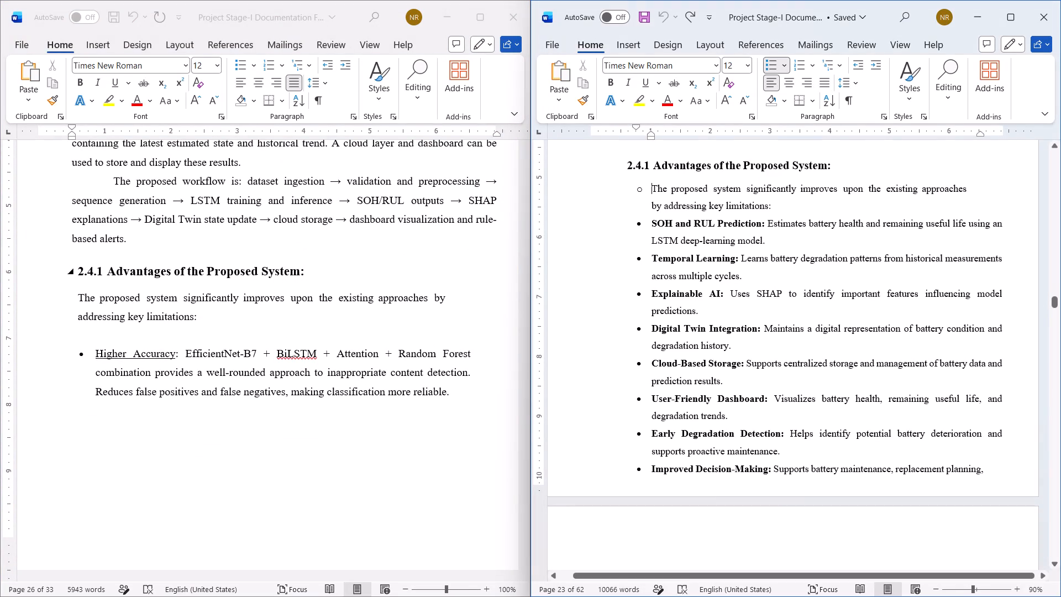
left_click_drag(654, 191, 688, 212)
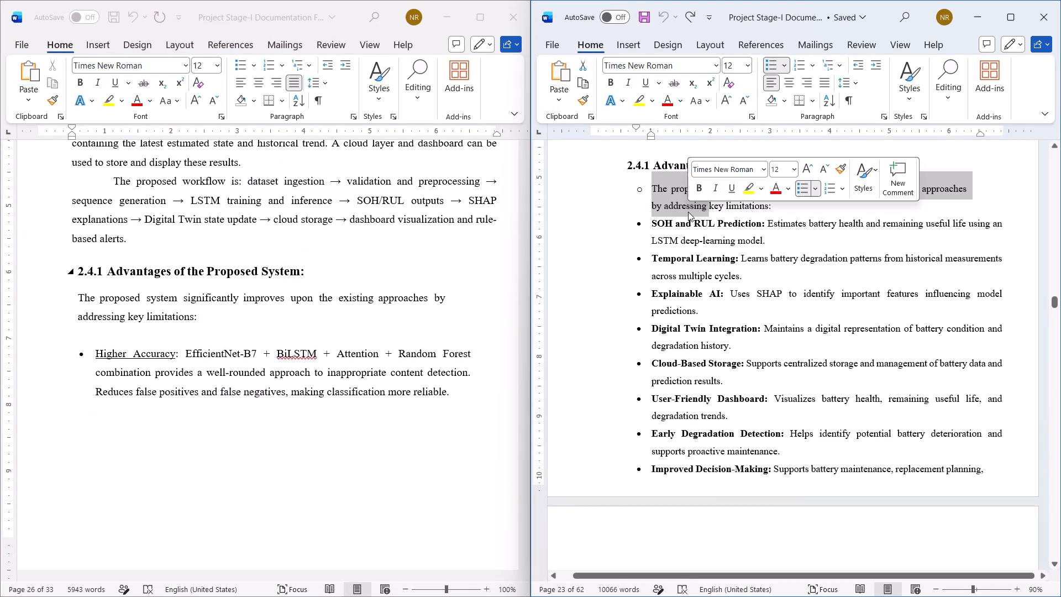
key("shift+Down")
key("shift+Down")
key("shift+Down")
key("shift+Down")
key("shift+Down")
key("shift+Down")
key("shift+Down")
key("shift+Down")
key("shift+Down")
key("shift+Down")
key("shift+Down")
key("shift+Down")
key("shift+Down")
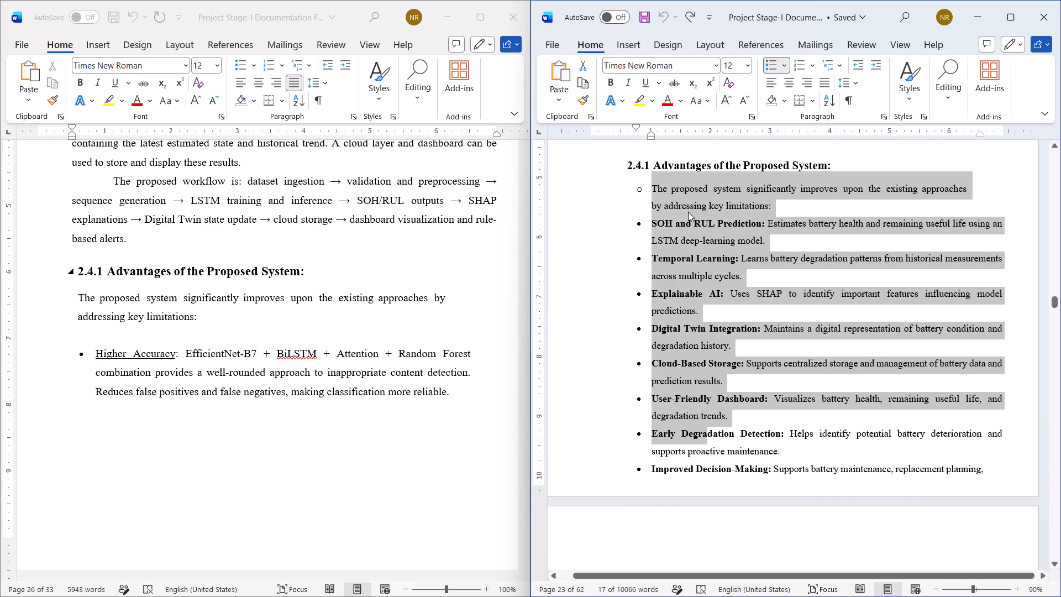
key("shift+Down")
key("shift+Down")
key("shift+Down")
key("shift+Down")
key("shift+Down")
key("shift+Down")
key("shift+Down")
key("shift+Down")
key("shift+Down")
key("shift+Down")
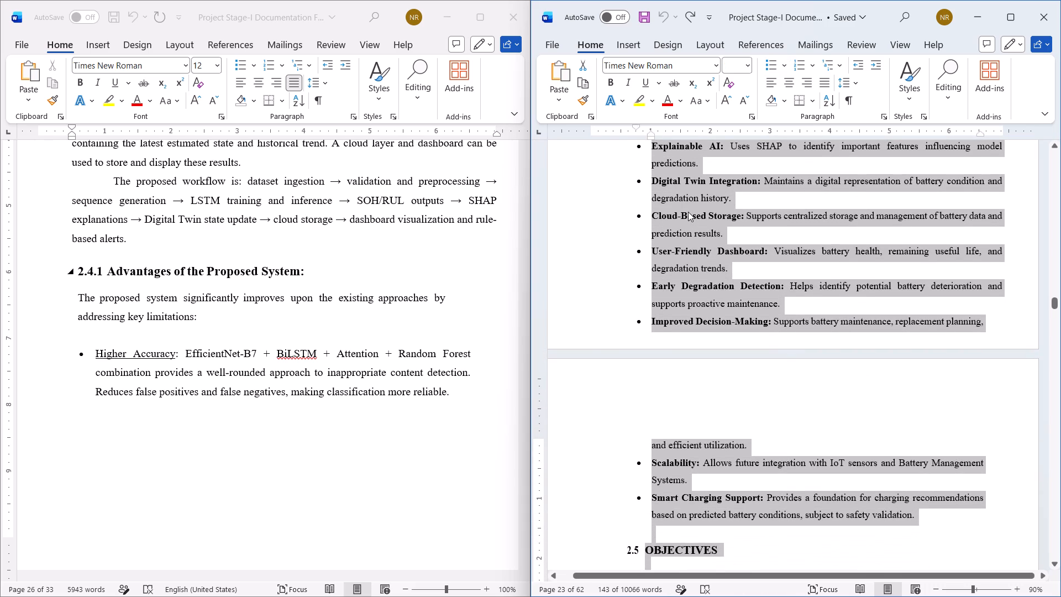
key("shift+Up")
key("shift+Up")
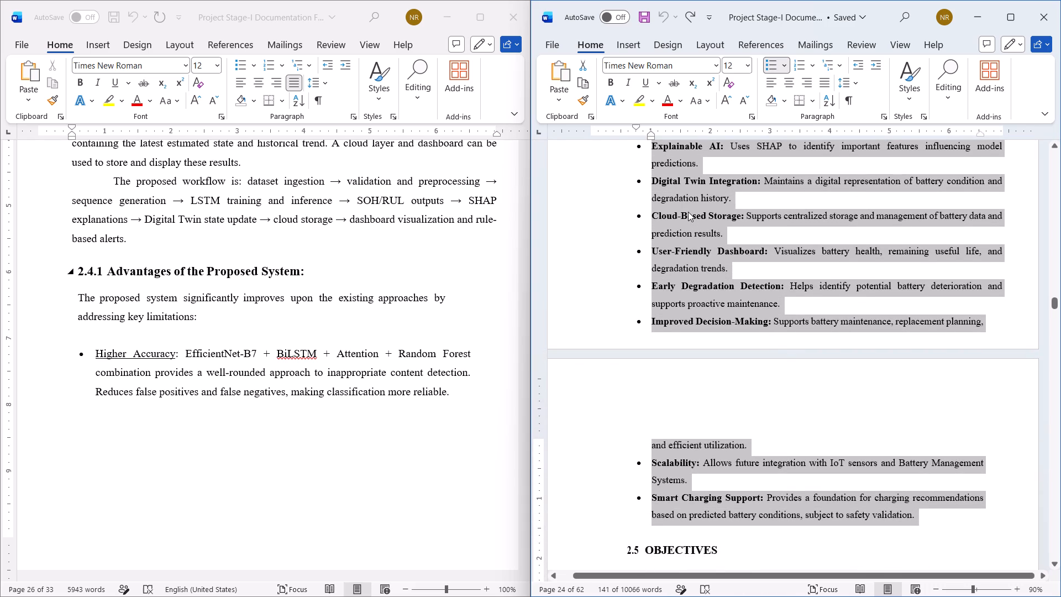
key("ctrl+c")
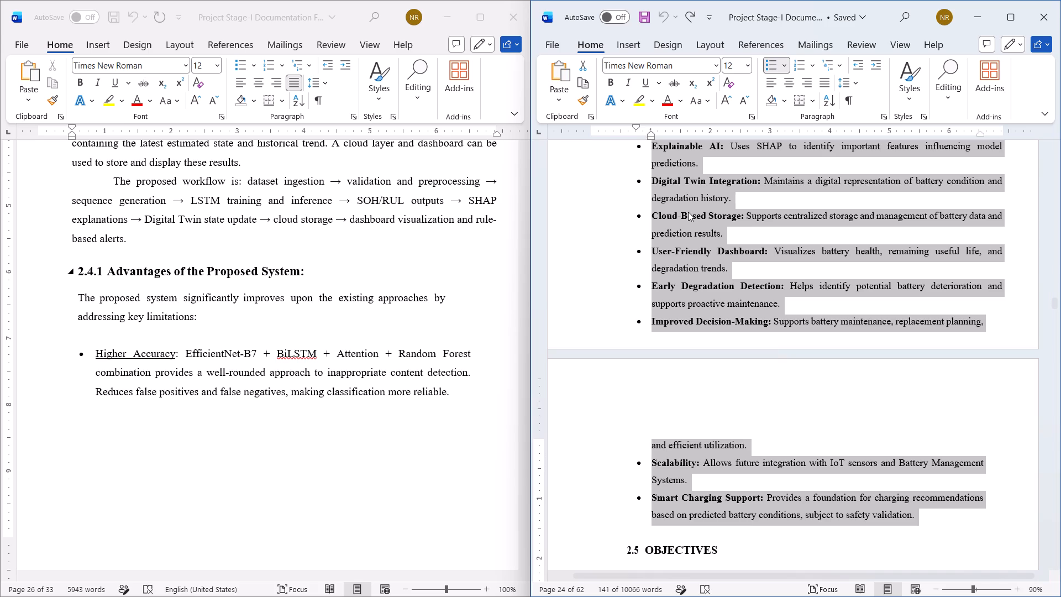
Insert blank lines after "addressing key limitations:" under the template's heading 2.4.1 and paste the copied advantages text there.
scroll(443, 343, "up", 1)
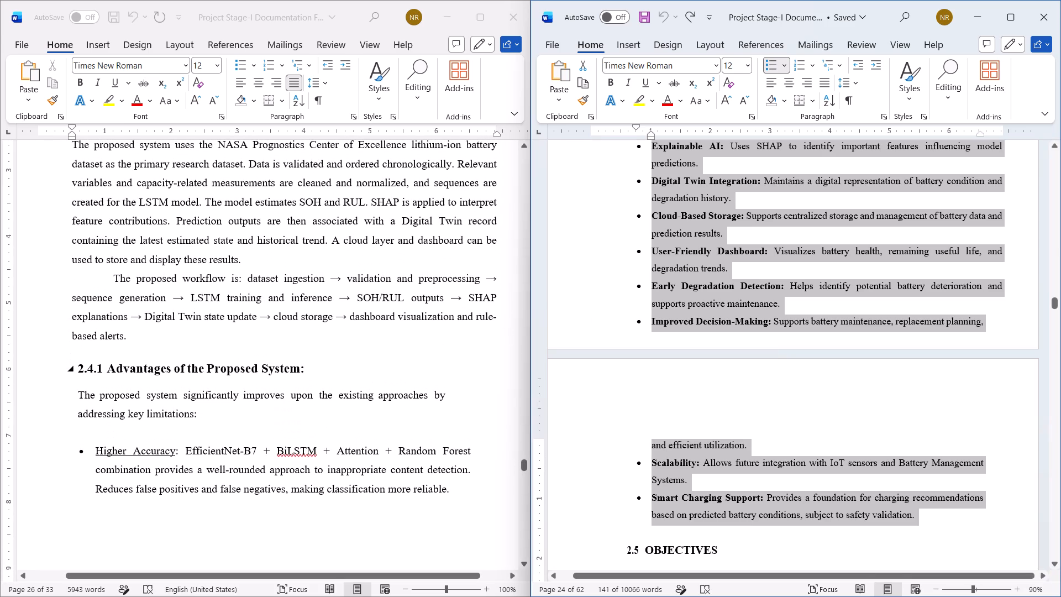
scroll(648, 338, "up", 4)
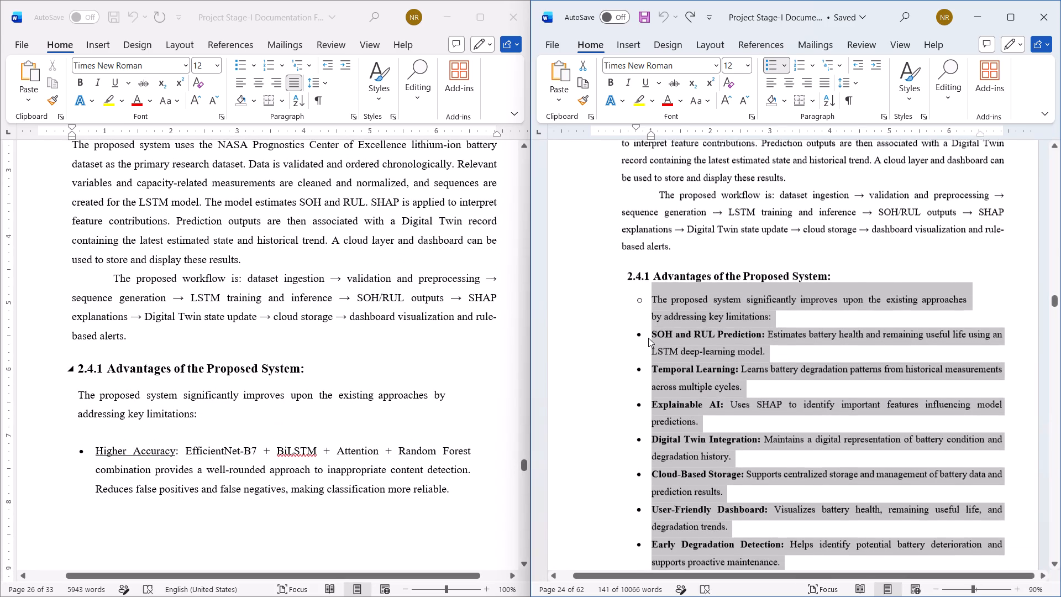
scroll(648, 338, "up", 1)
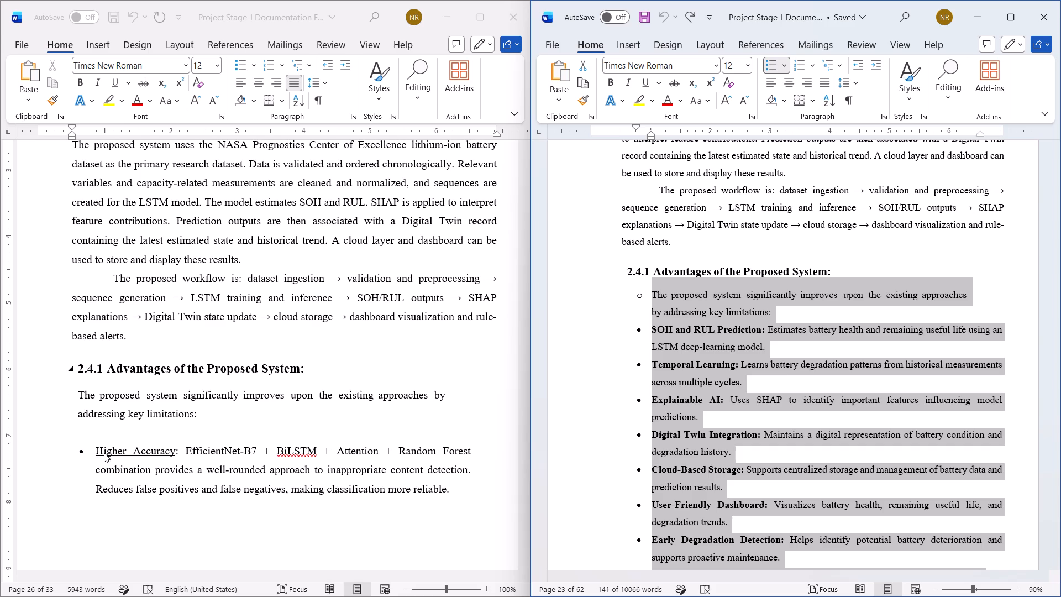
left_click(246, 418)
left_click(246, 418)
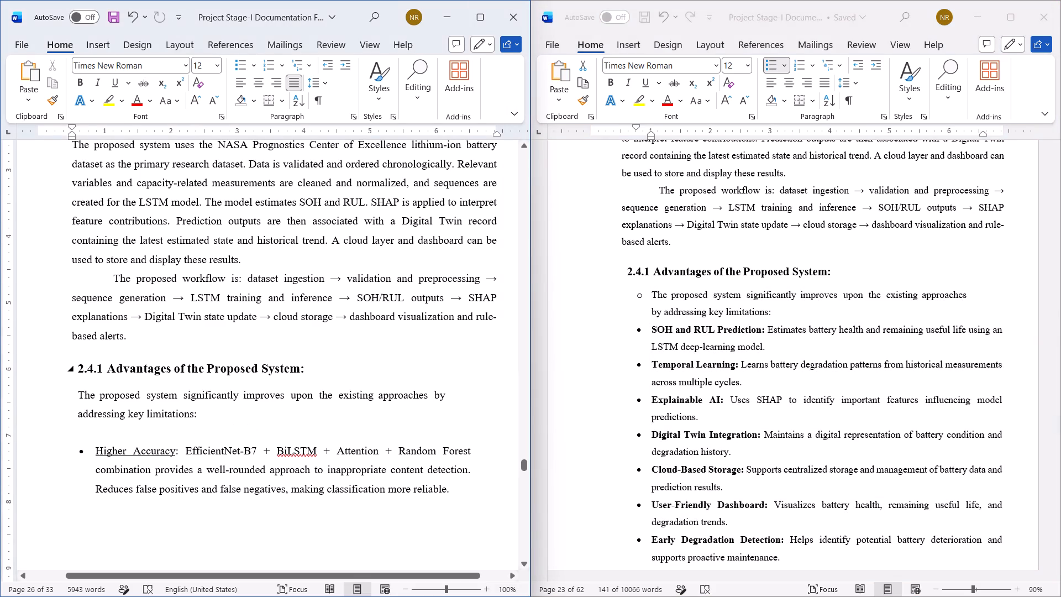
key("Return")
key("Return")
key("Return")
key("Return")
key("Return")
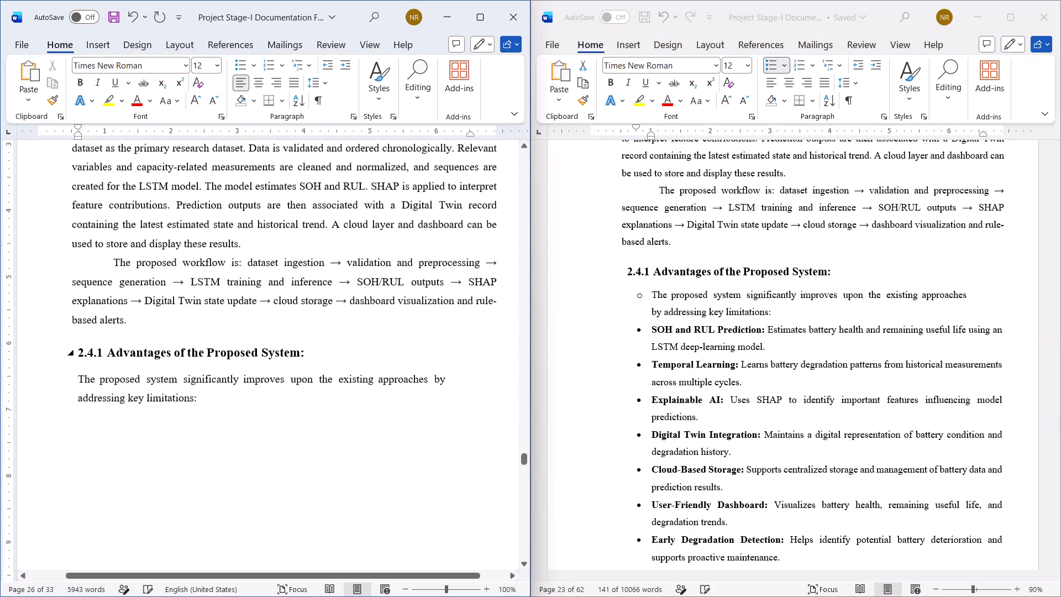
key("Up")
key("Up")
key("Up")
key("Up")
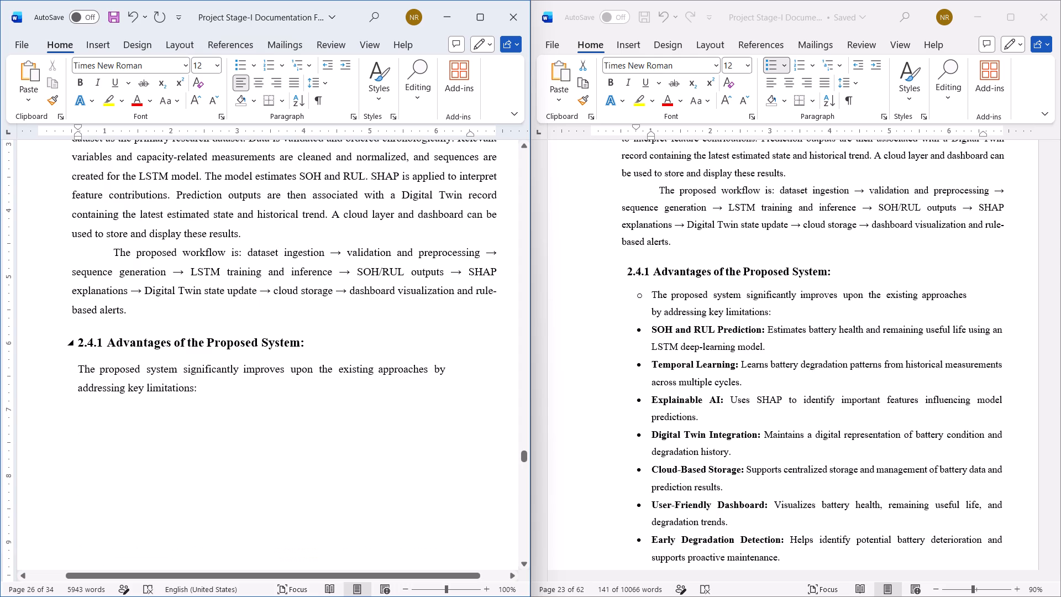
key("Down")
key("Down")
key("ctrl+v")
Delete the template's old advantages bullets from "Higher Accuracy" through "Enhanced Interpretability", along with the blank lines directly above them.
scroll(246, 418, "down", 2)
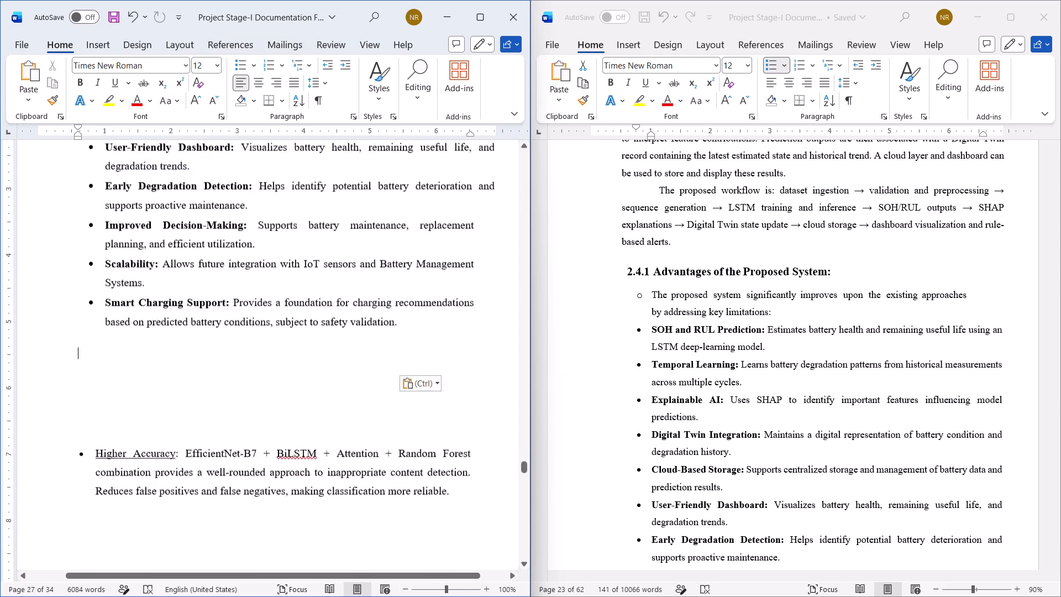
scroll(246, 418, "down", 4)
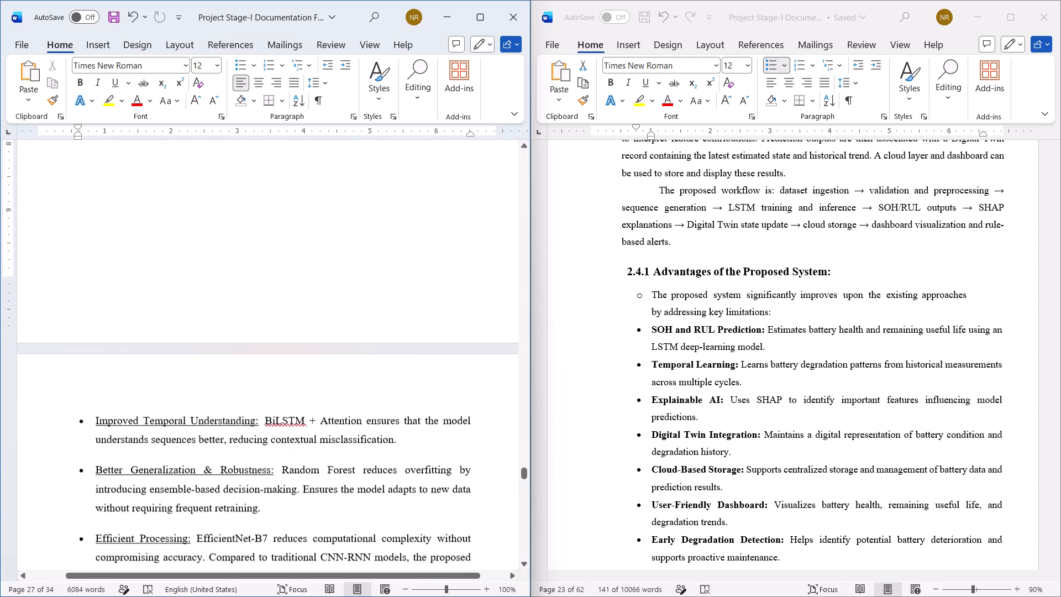
scroll(246, 418, "down", 2)
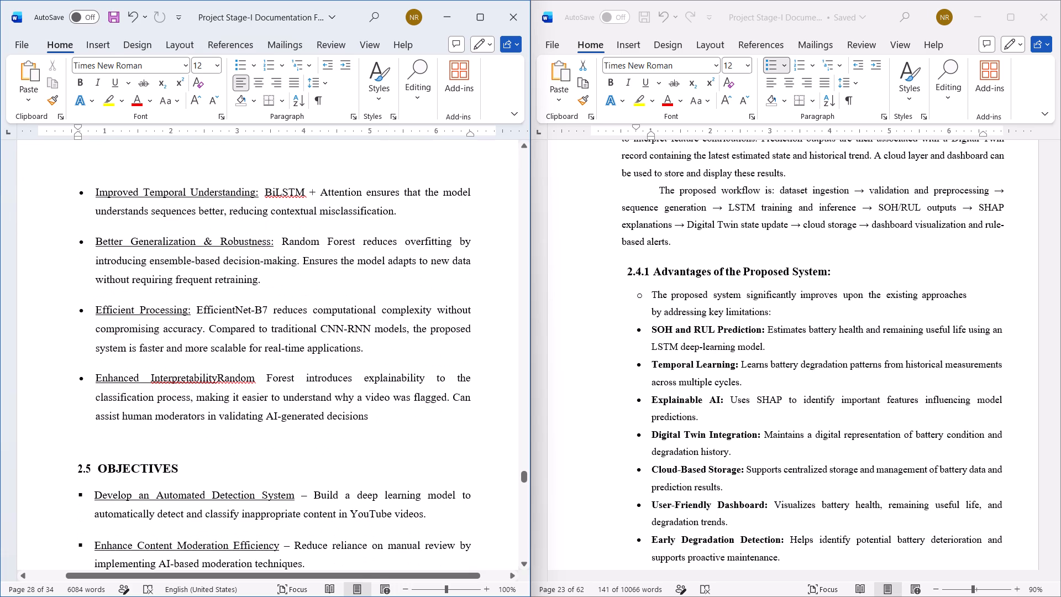
left_click_drag(387, 418, 212, 358)
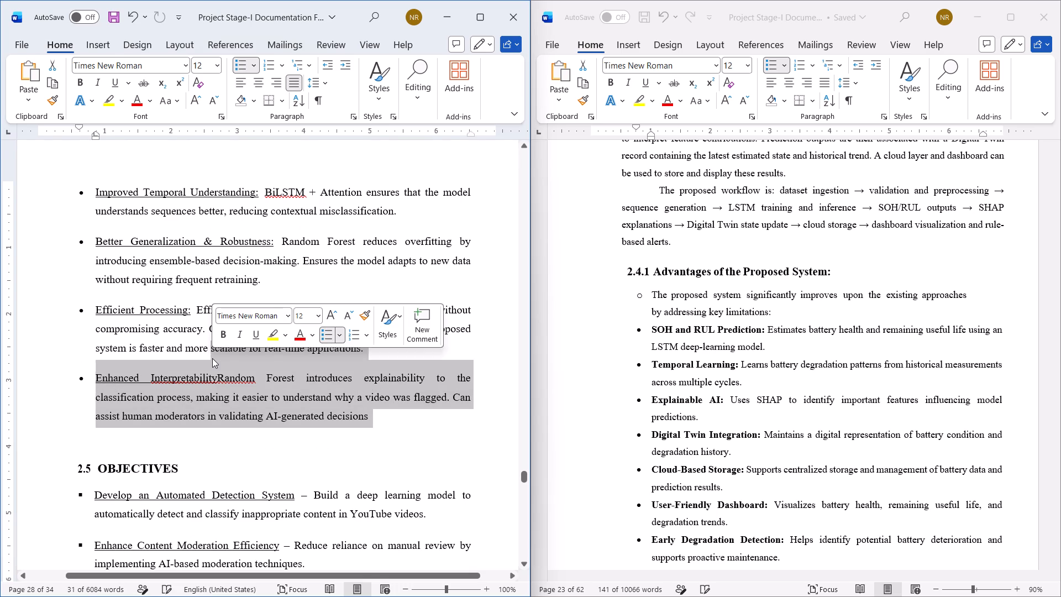
key("shift+Up")
key("shift+Up")
key("shift+Up")
key("shift+Up")
key("shift+Up")
key("shift+Up")
key("shift+Up")
key("shift+Up")
key("shift+Up")
key("shift+Up")
key("shift+Up")
key("shift+Up")
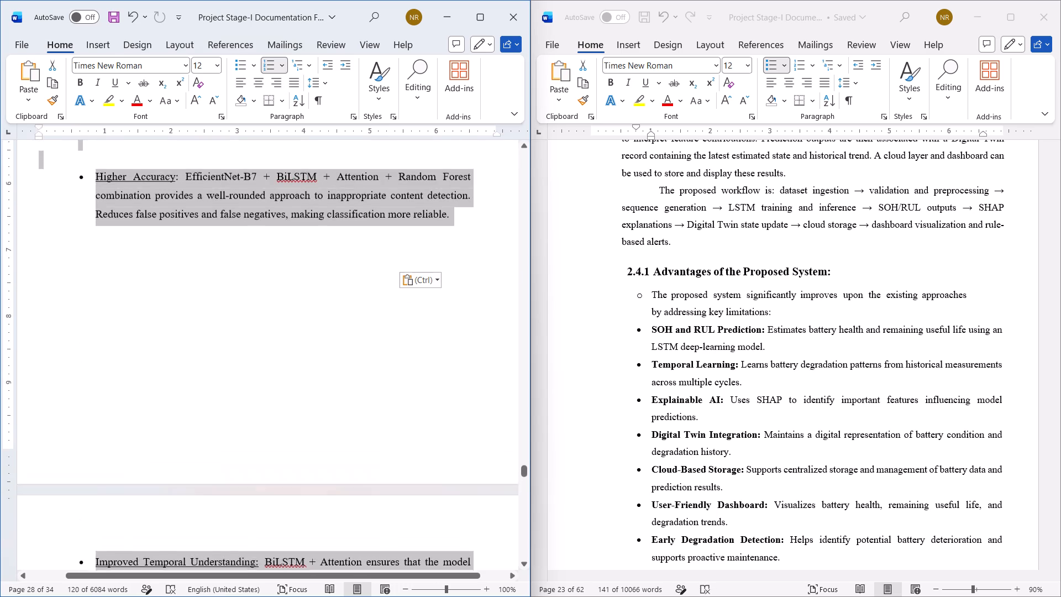
key("shift+Up")
key("shift+Up")
key("shift+Down")
key("shift+Down")
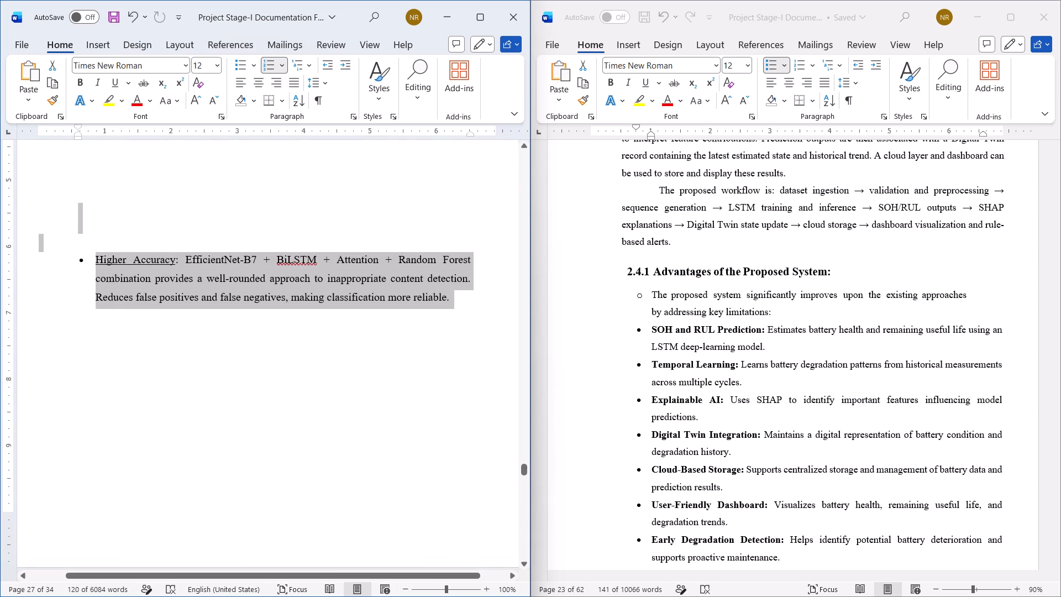
key("BackSpace")
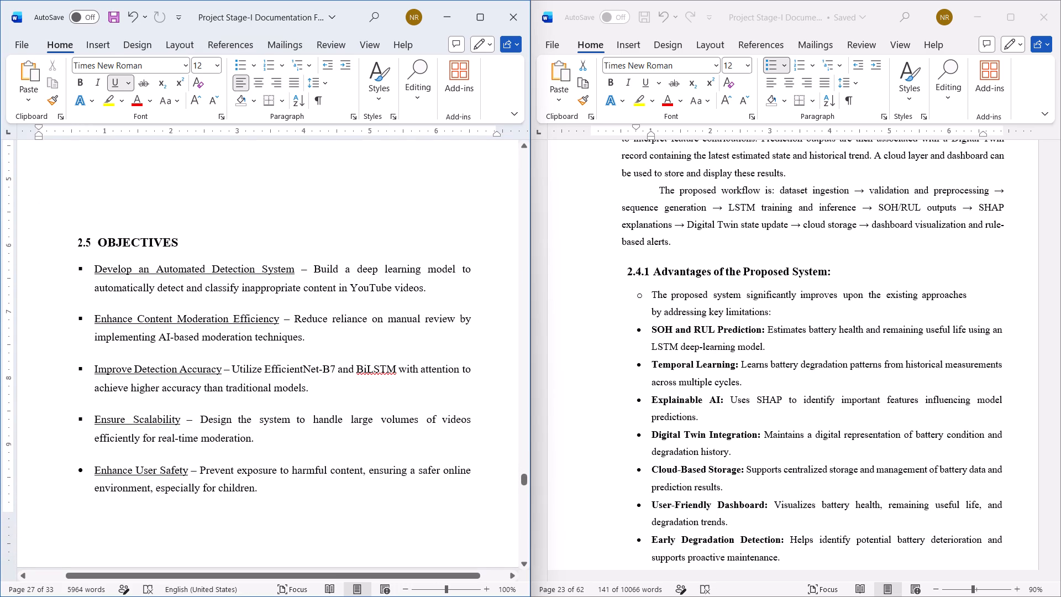
Remove the surplus blank lines between the pasted Smart Charging Support bullet and heading 2.5 OBJECTIVES in the template.
scroll(212, 358, "up", 3)
key("BackSpace")
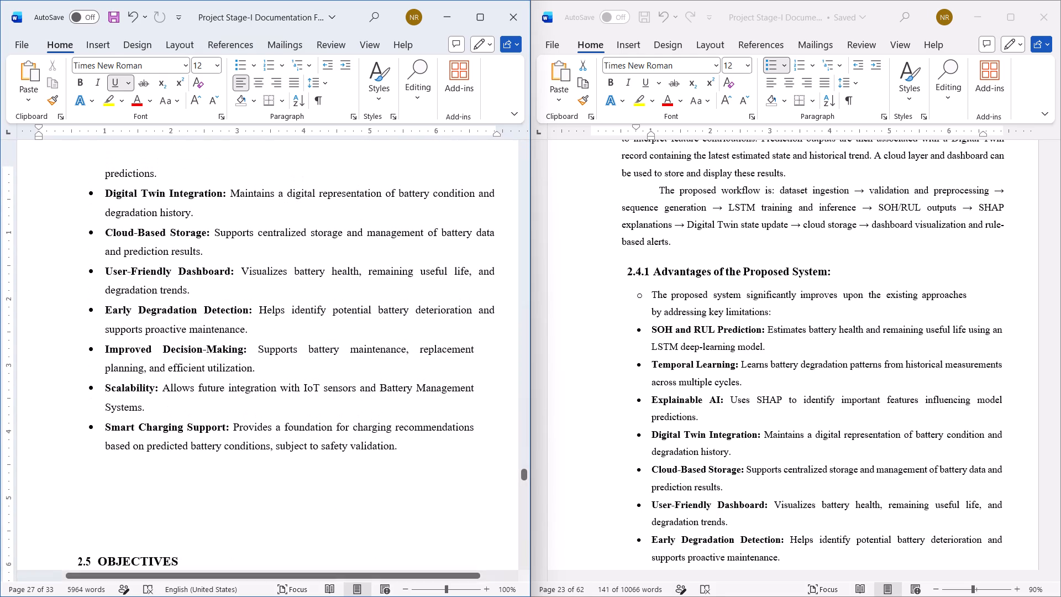
key("BackSpace")
Delete the duplicate pasted bullet "The proposed system significantly improves upon the existing approaches by addressing key limitations:" above SOH and RUL Prediction.
scroll(212, 358, "up", 3)
scroll(229, 380, "down", 1)
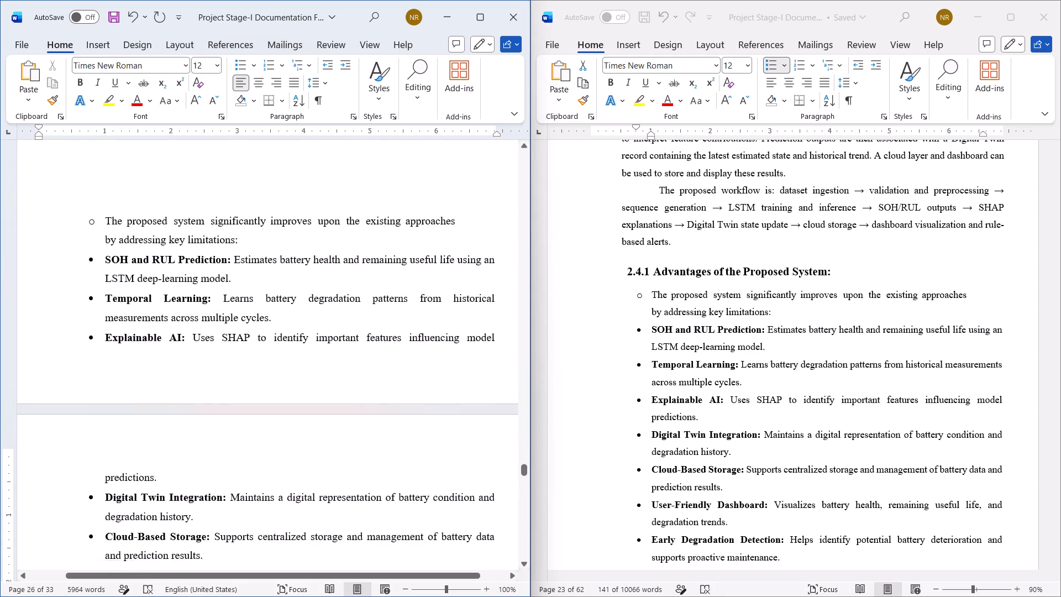
scroll(229, 380, "down", 2)
scroll(229, 380, "up", 1)
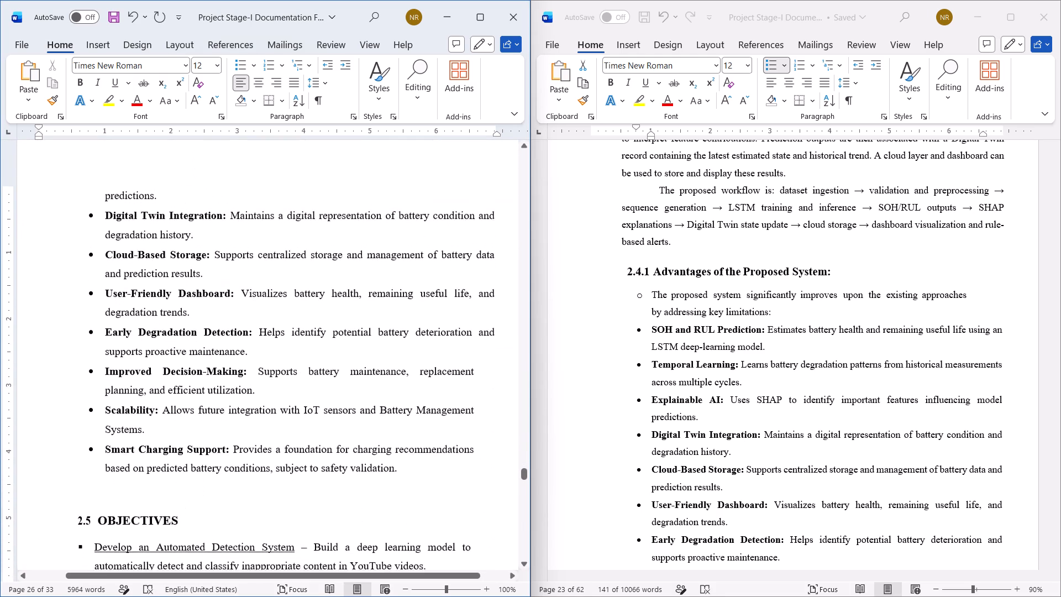
scroll(229, 380, "up", 1)
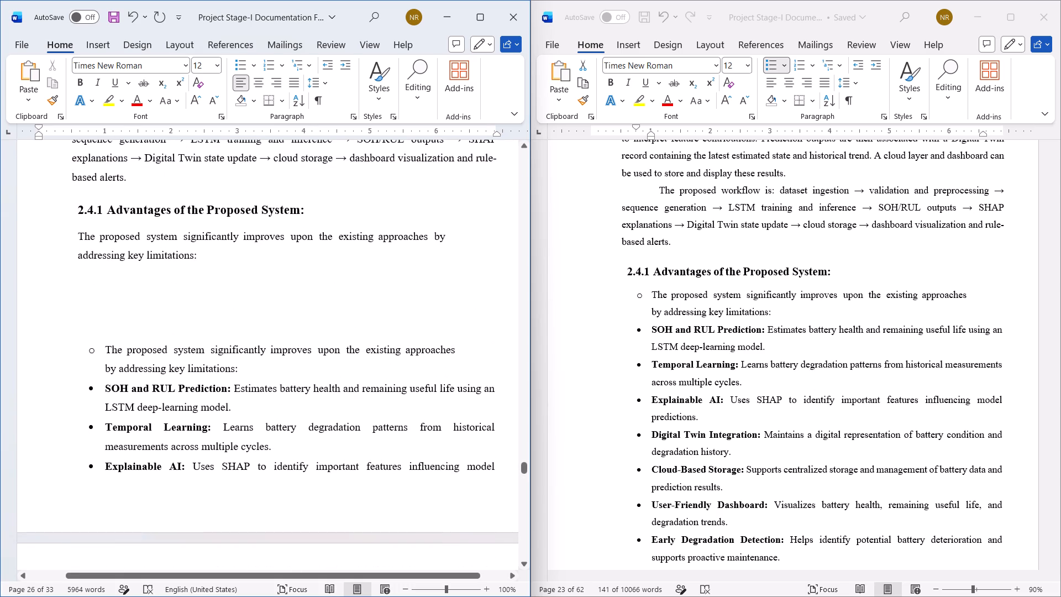
left_click_drag(260, 368, 107, 351)
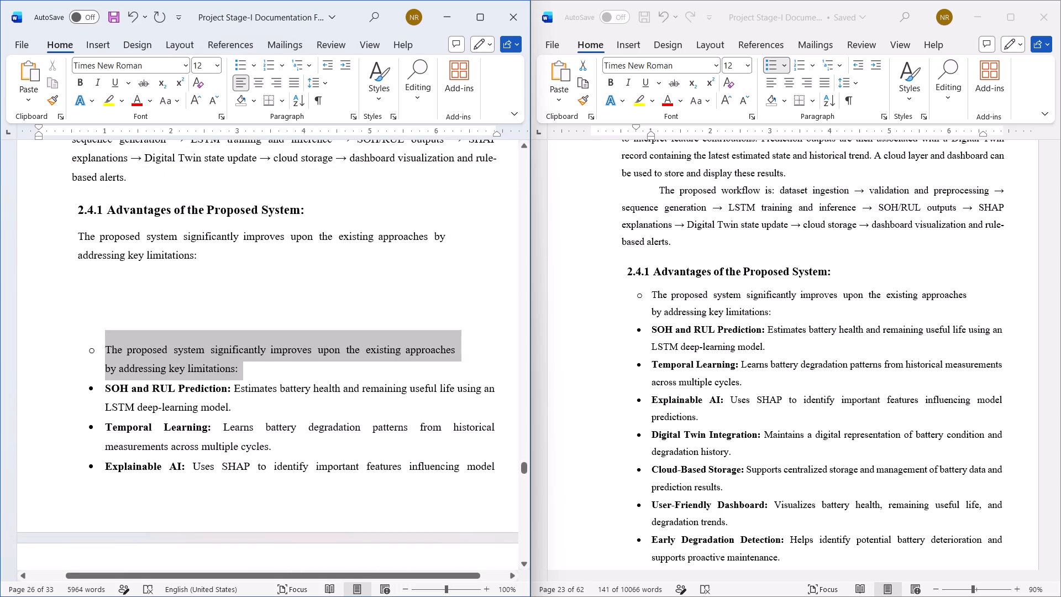
left_click_drag(107, 351, 99, 350)
key("BackSpace")
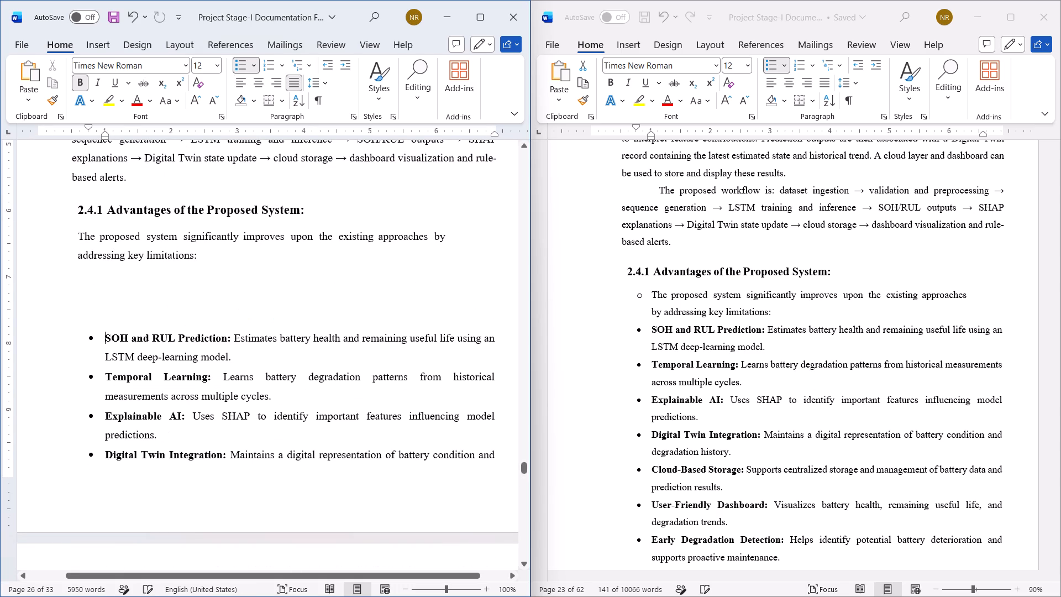
Reduce the gap between the 2.4.1 intro sentence and the SOH and RUL Prediction bullet to one blank line.
key("Up")
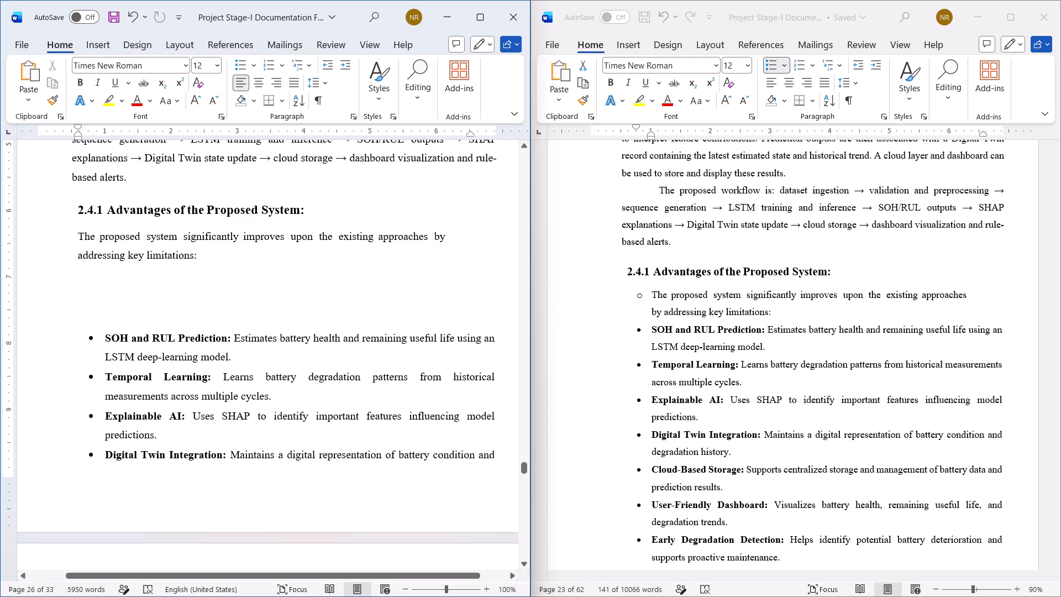
key("BackSpace")
key("BackSpace")
key("BackSpace")
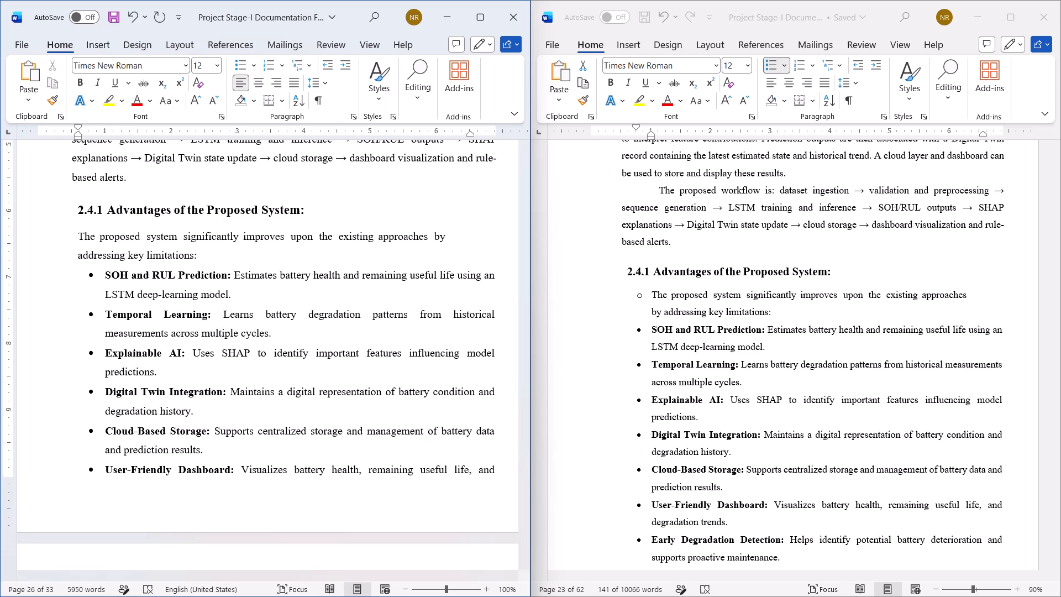
key("Return")
Copy the six objectives bullets under heading 2.5 OBJECTIVES from the existing report, from "Develop an LSTM-based model" through the smart-charging recommendations bullet.
scroll(99, 350, "down", 2)
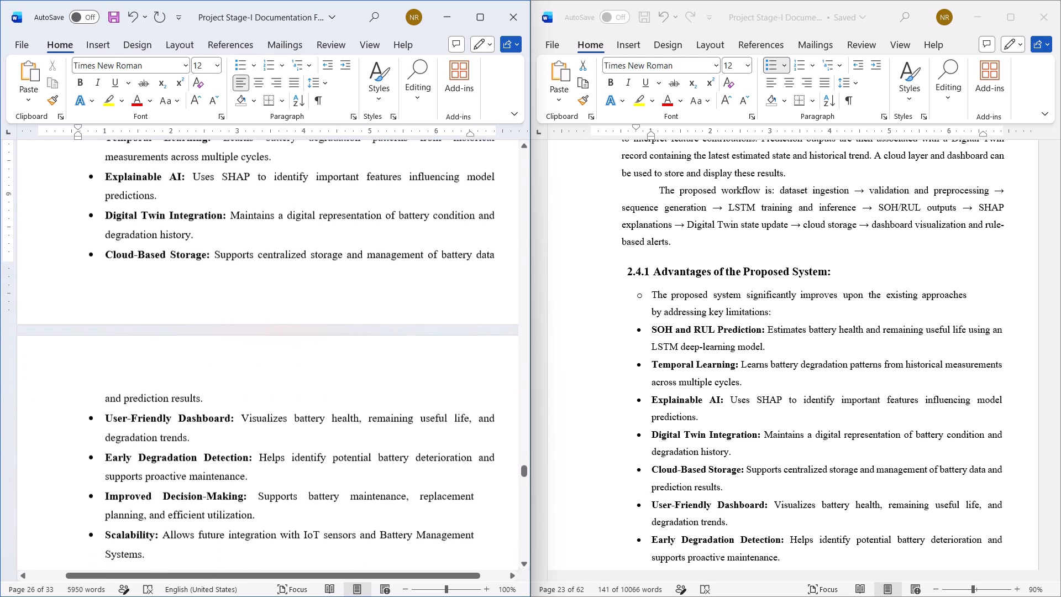
scroll(99, 350, "down", 1)
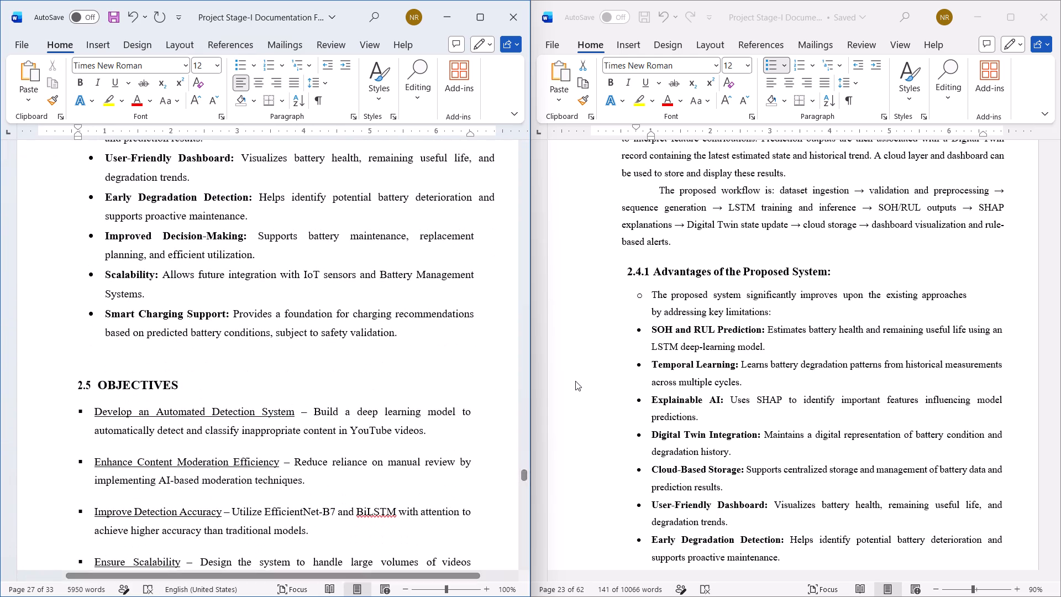
scroll(575, 381, "down", 3)
scroll(575, 381, "up", 1)
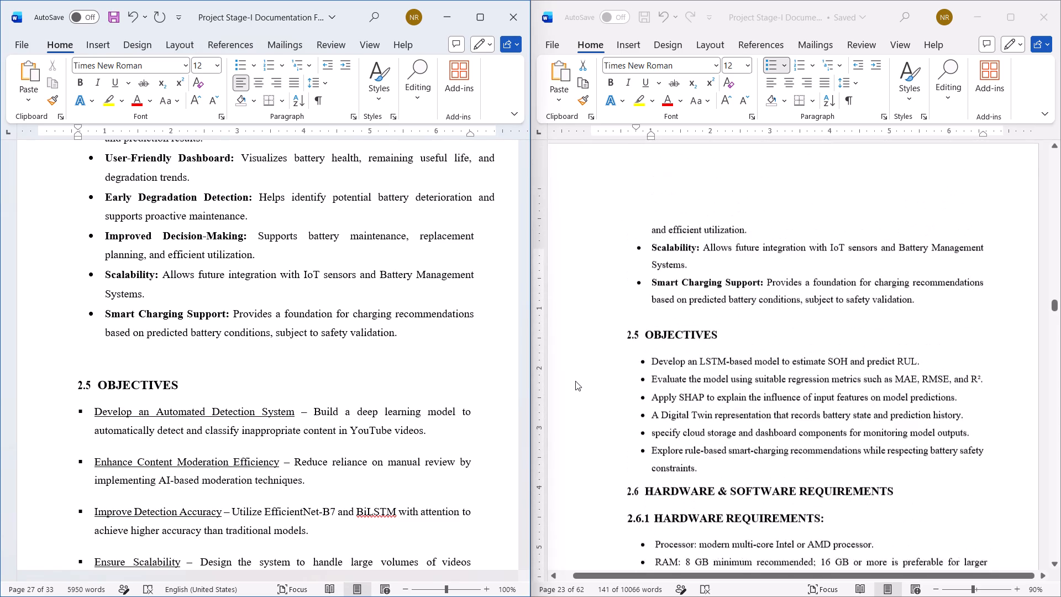
left_click_drag(652, 380, 720, 446)
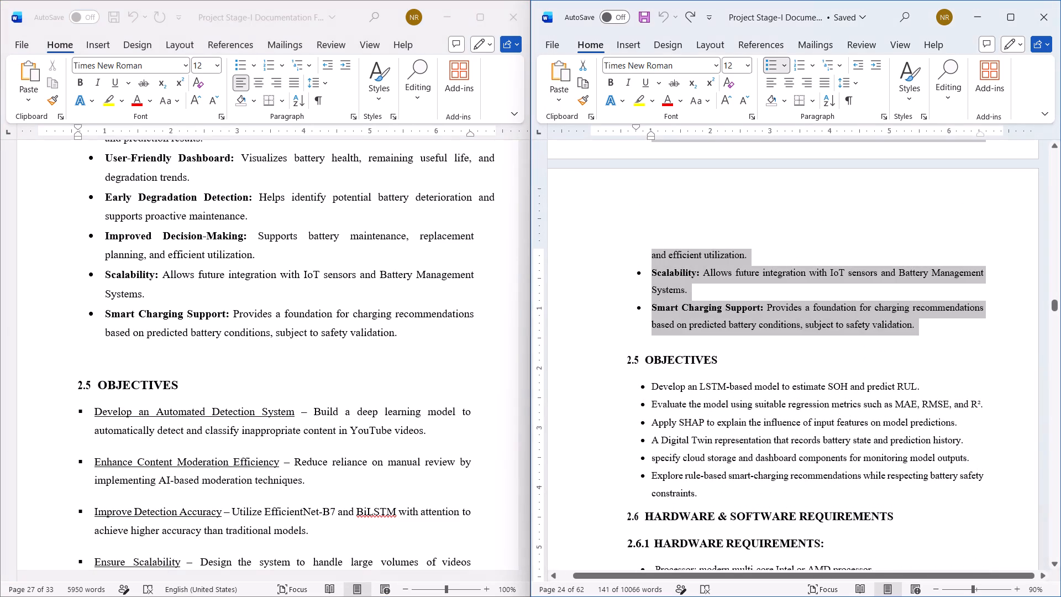
left_click_drag(720, 446, 721, 446)
left_click_drag(653, 396, 665, 405)
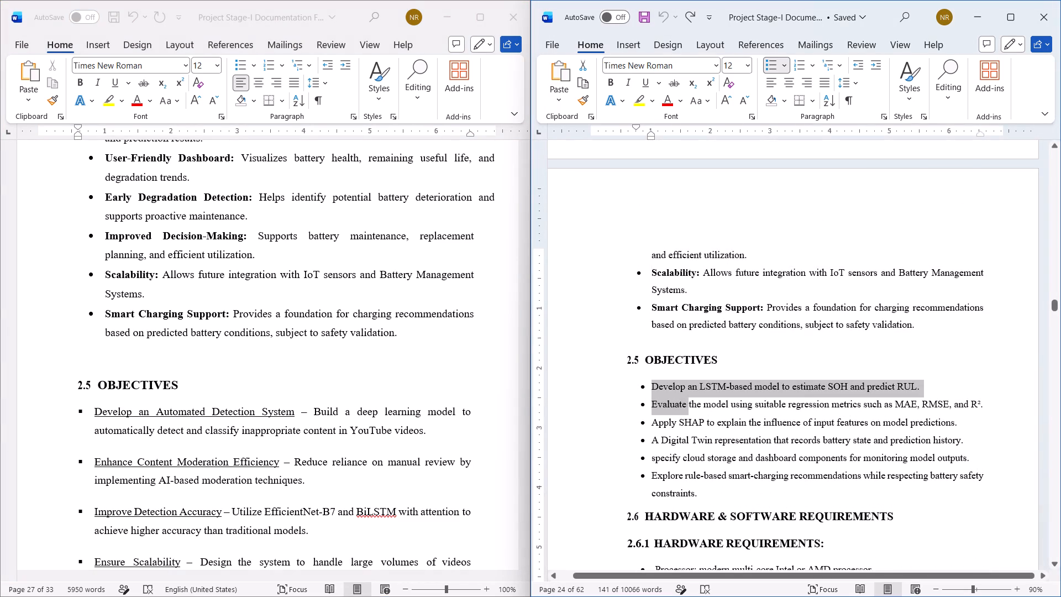
left_click_drag(665, 405, 755, 472)
key("shift+Down")
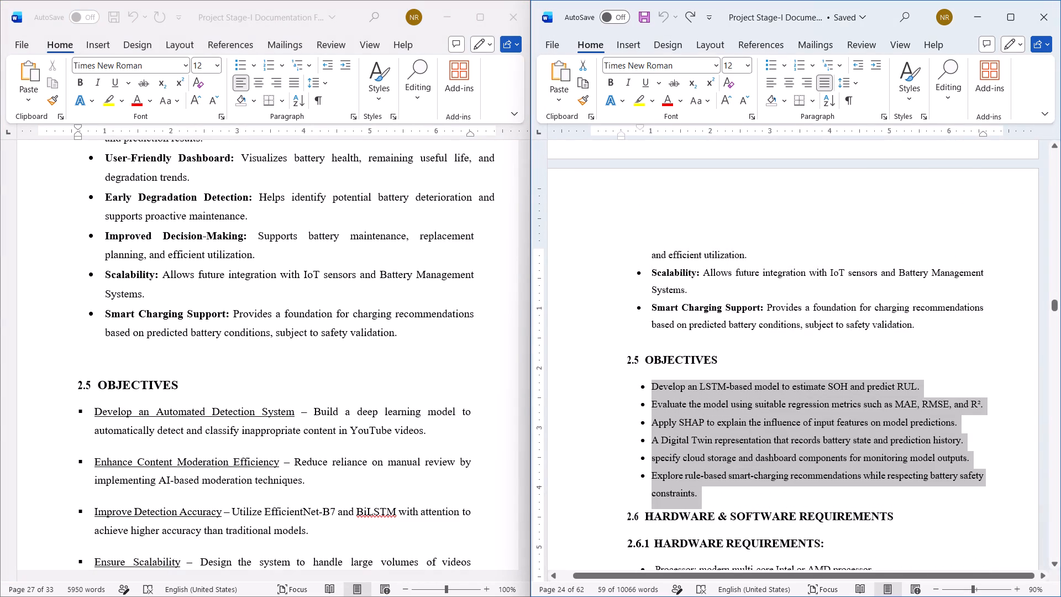
key("ctrl+c")
Paste the copied objectives bullets into the template below the "Develop an Automated Detection System" bullet, with blank lines separating them.
left_click(441, 433)
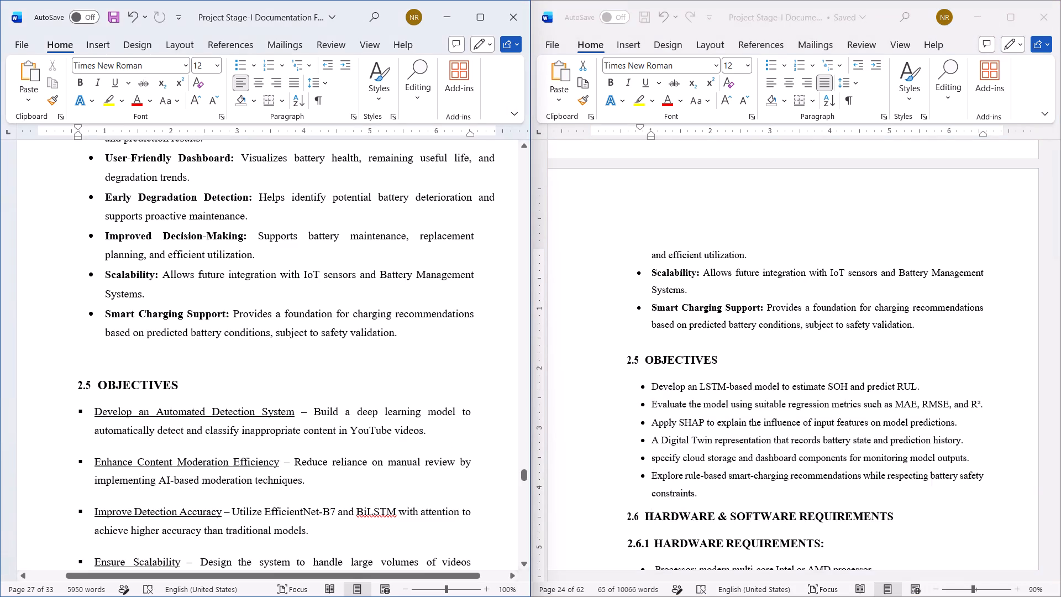
left_click(441, 433)
key("Return")
key("Return")
key("Return")
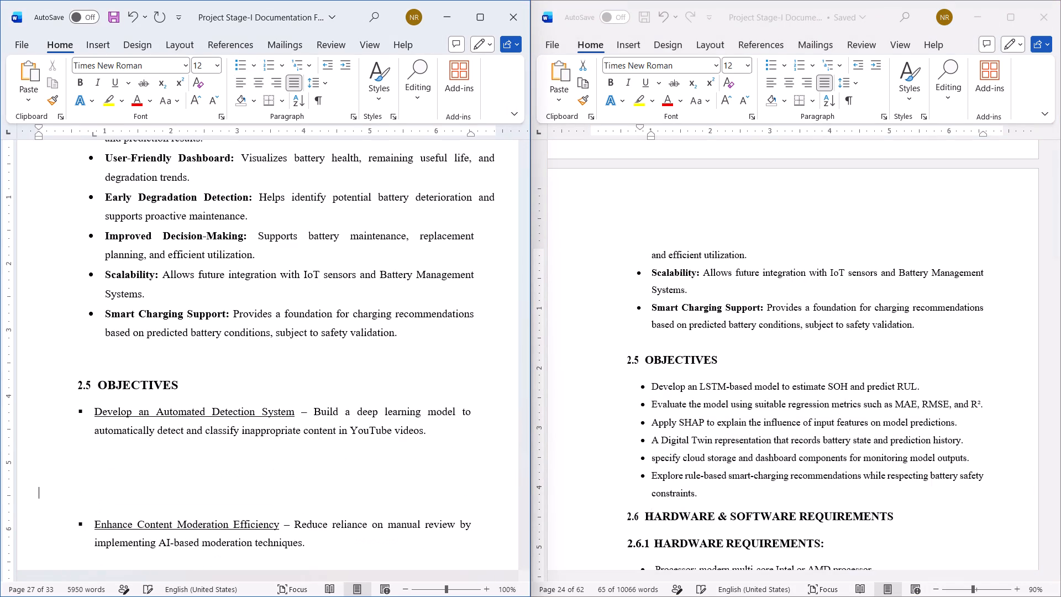
key("space")
key("space")
key("space")
key("space")
key("ctrl+v")
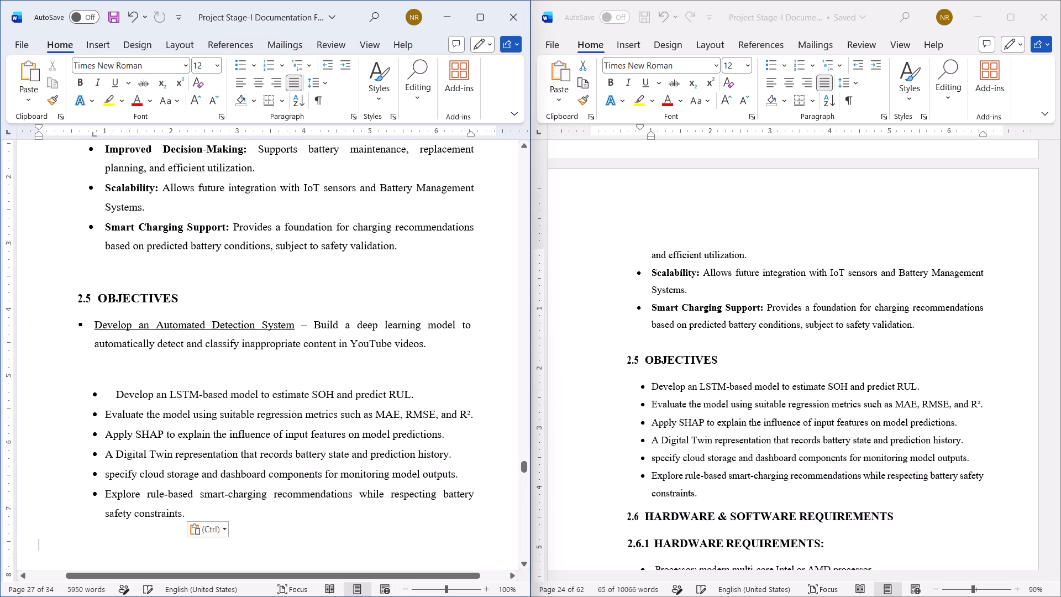
Delete the template's old "Develop an Automated Detection System" bullet, leaving one unnumbered blank line beneath heading 2.5 OBJECTIVES.
left_click_drag(434, 357, 389, 341)
left_click_drag(389, 341, 106, 333)
key("BackSpace")
key("BackSpace")
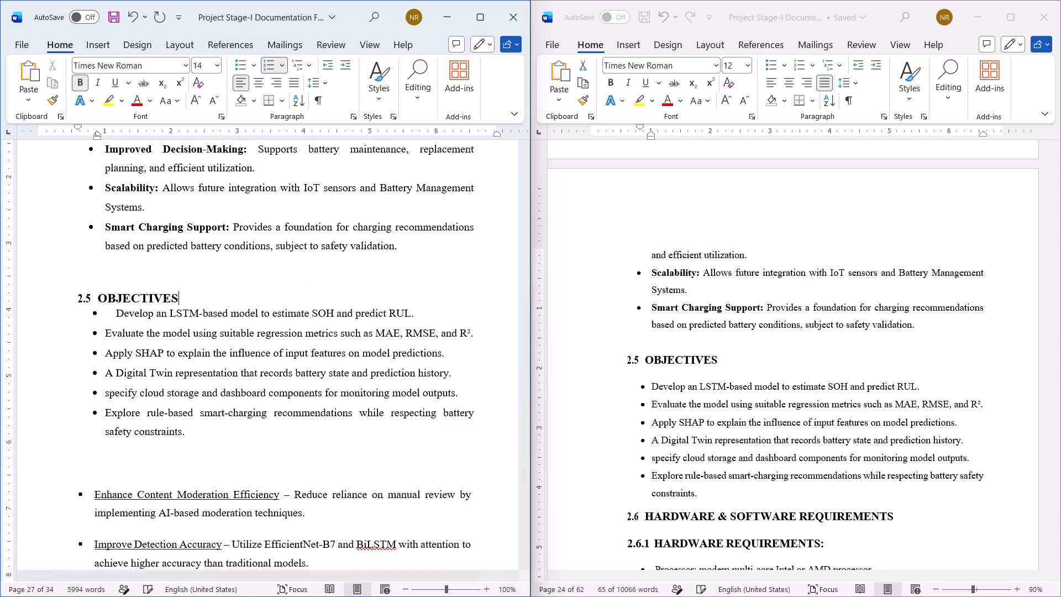
key("Return")
key("BackSpace")
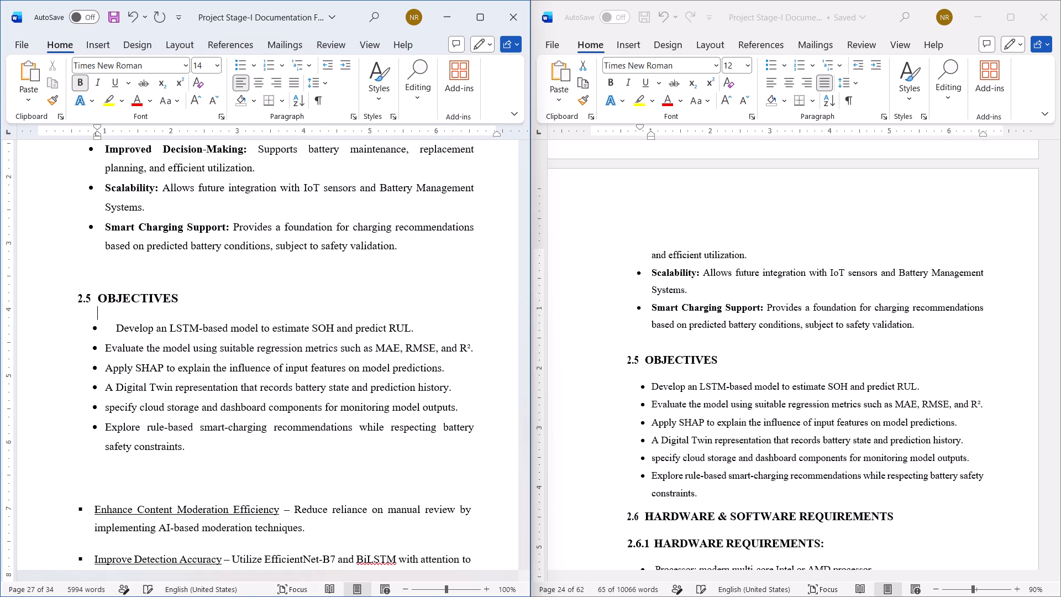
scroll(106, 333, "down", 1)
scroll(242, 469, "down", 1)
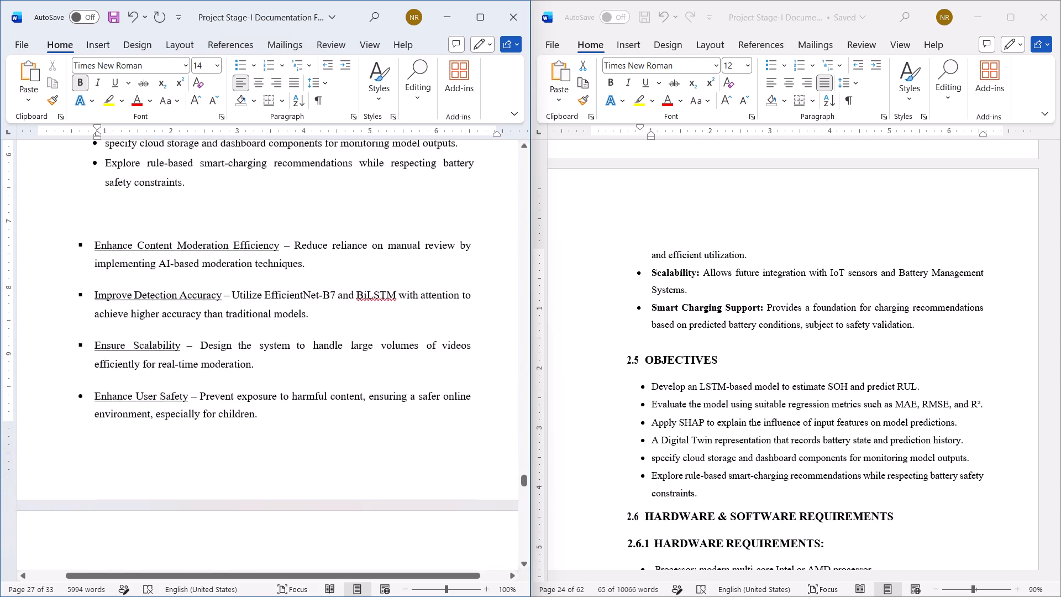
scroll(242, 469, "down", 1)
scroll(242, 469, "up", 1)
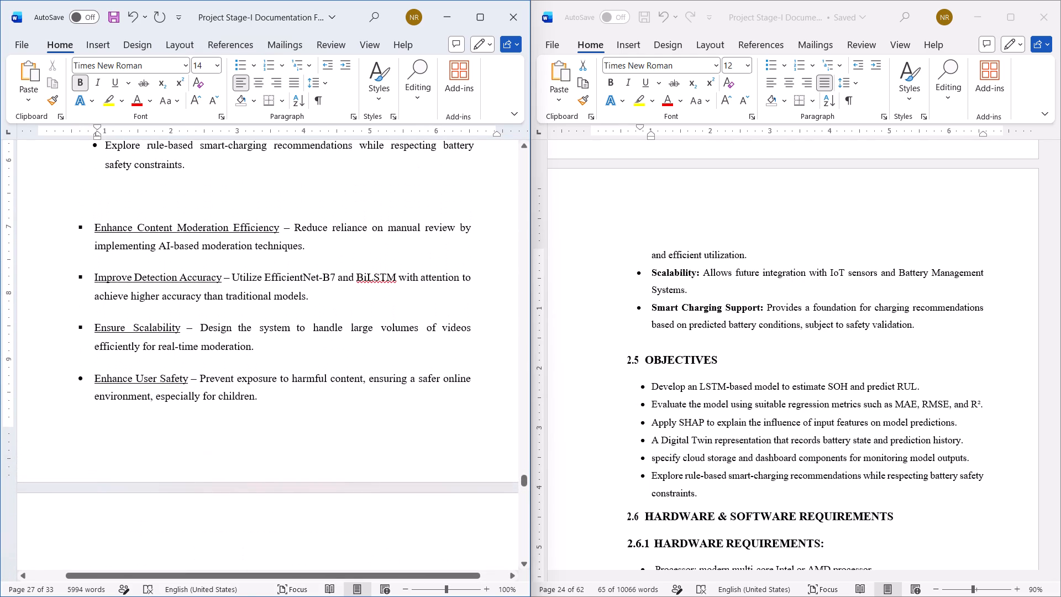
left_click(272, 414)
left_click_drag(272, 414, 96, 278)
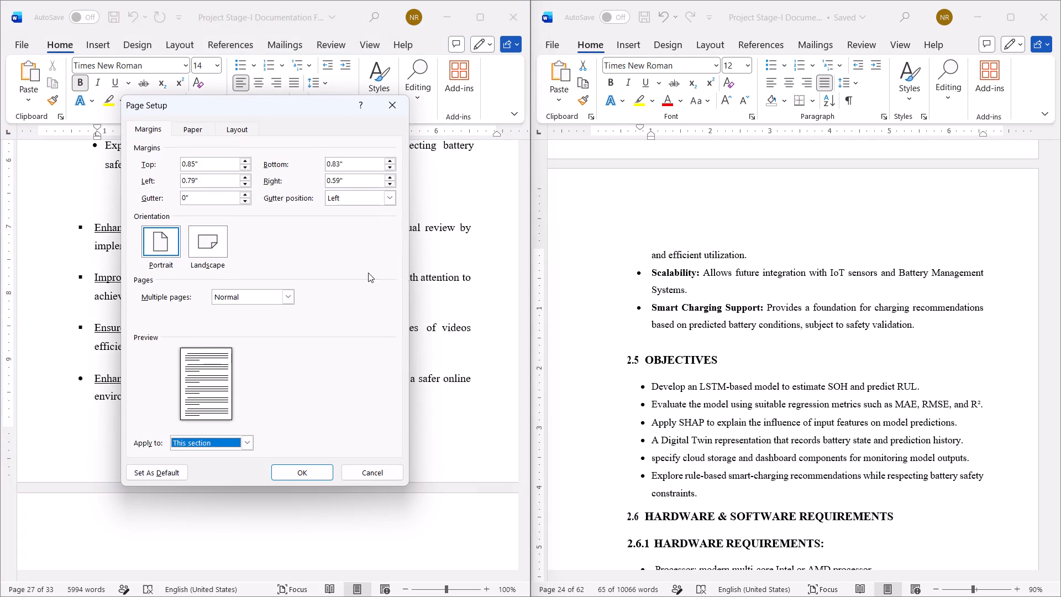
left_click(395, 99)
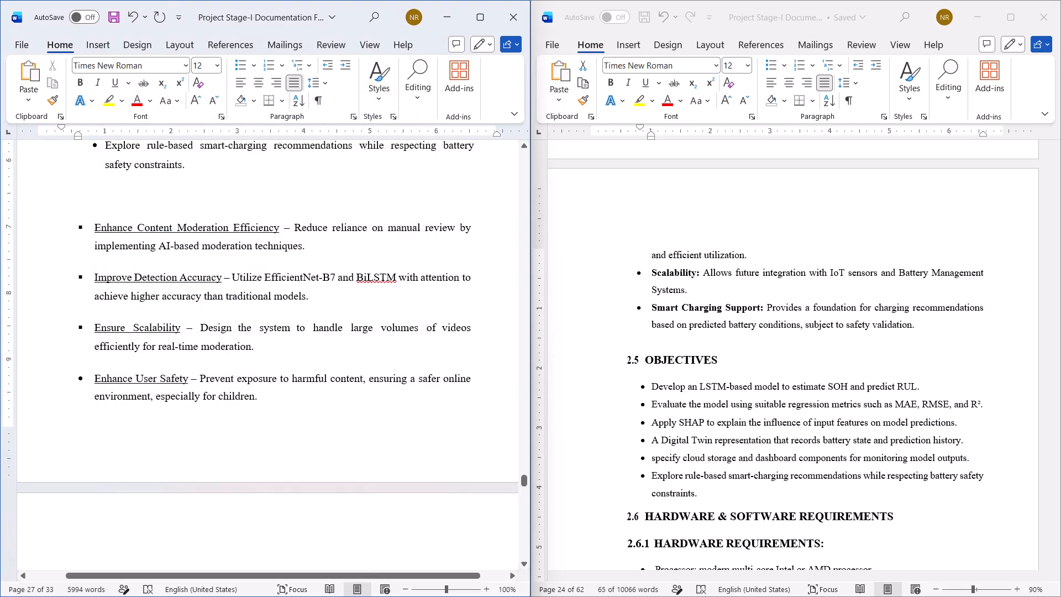
Delete the template's old objectives bullets from "Enhance Content Moderation Efficiency" through "Enhance User Safety", along with the blank line directly above them.
left_click_drag(286, 400, 98, 192)
key("shift+Up")
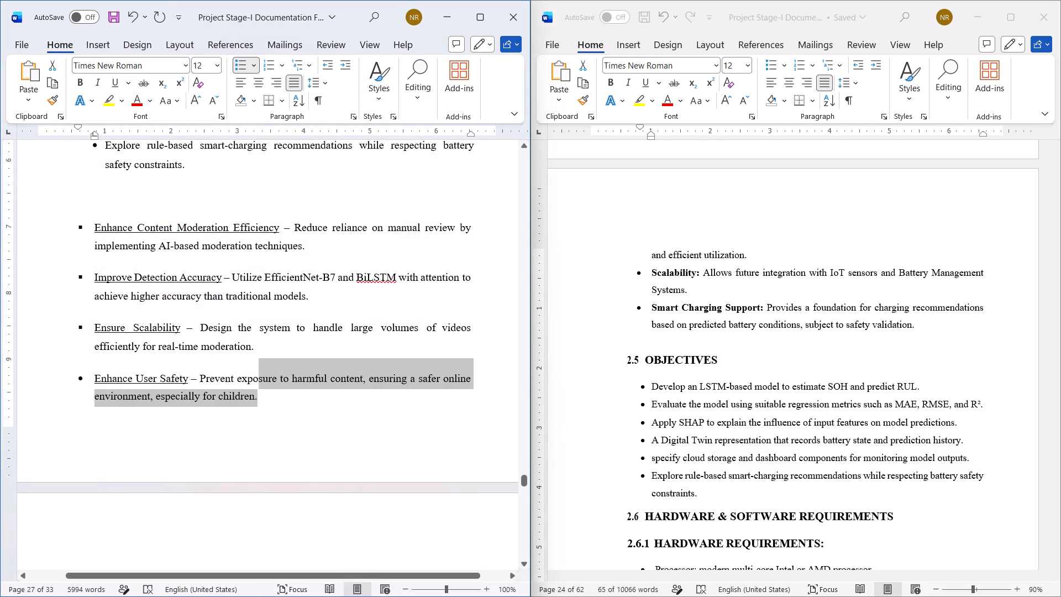
key("shift+Up")
key("shift+Up")
key("shift+Up")
key("shift+Up")
key("shift+Up")
key("shift+Up")
key("shift+Up")
key("shift+Up")
key("shift+Up")
key("shift+Up")
key("shift+Down")
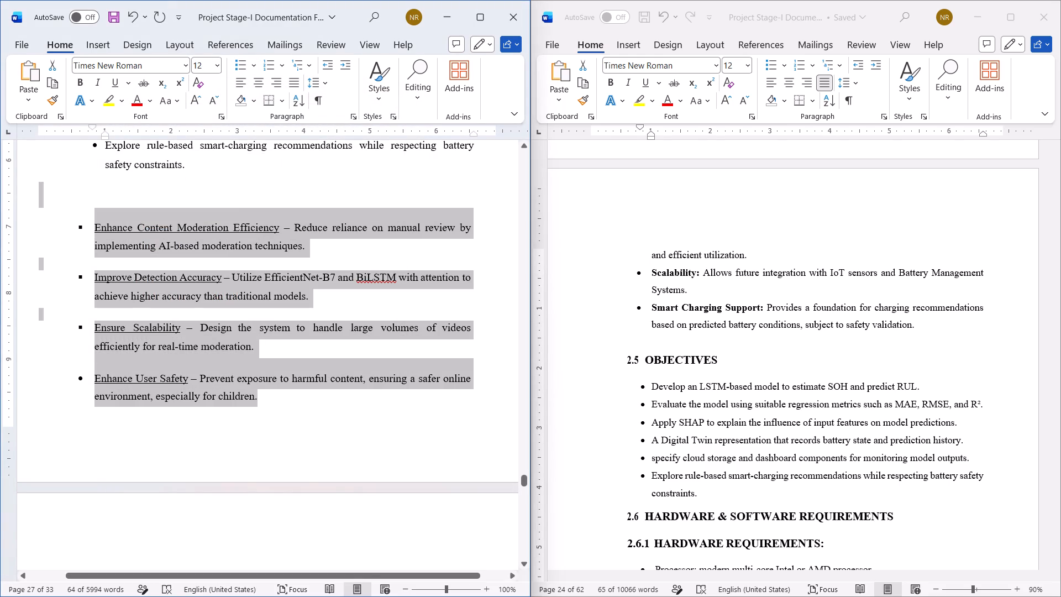
key("BackSpace")
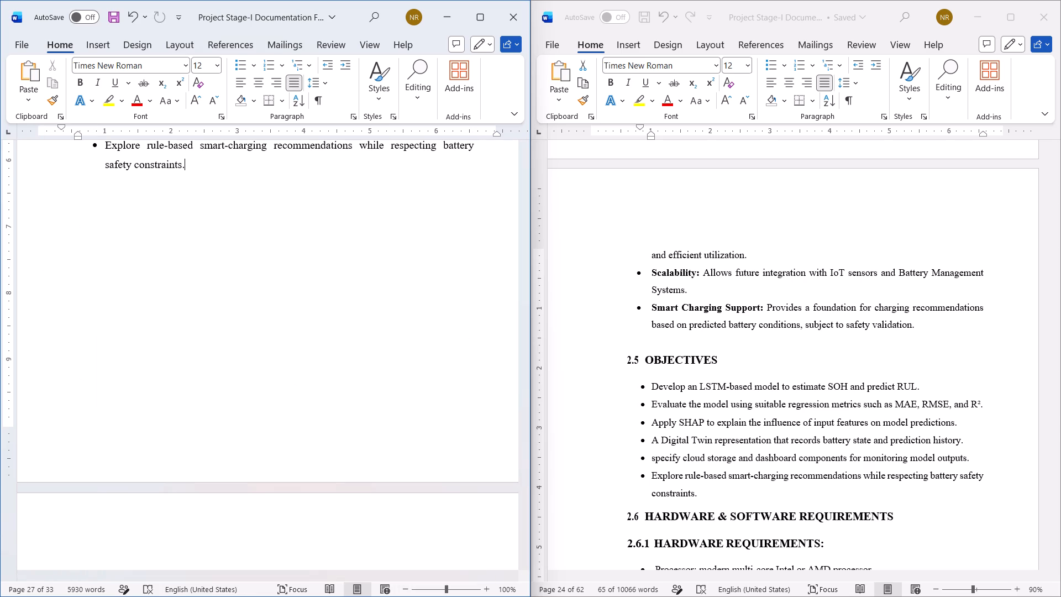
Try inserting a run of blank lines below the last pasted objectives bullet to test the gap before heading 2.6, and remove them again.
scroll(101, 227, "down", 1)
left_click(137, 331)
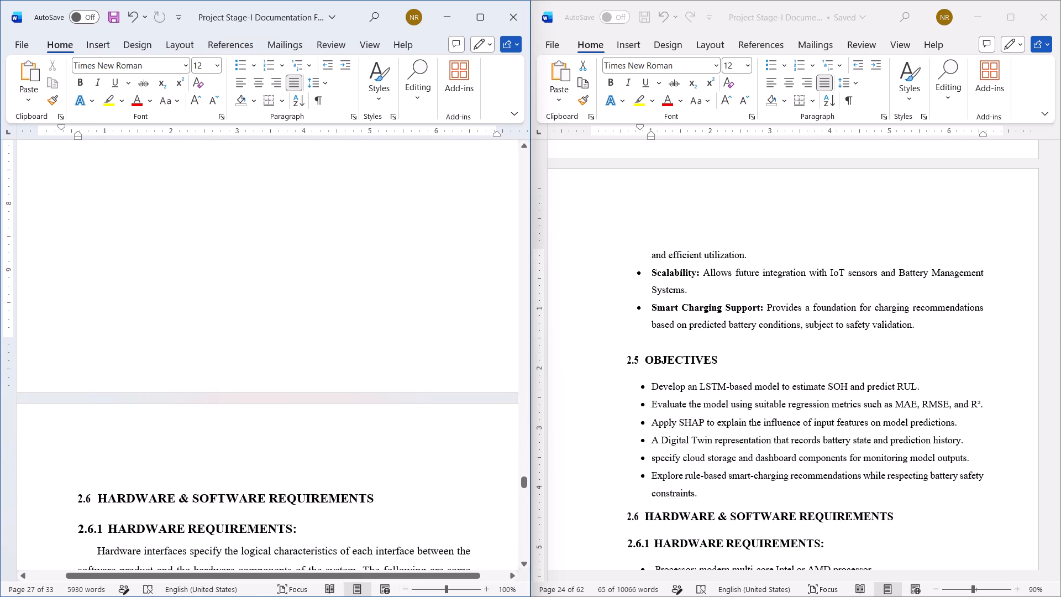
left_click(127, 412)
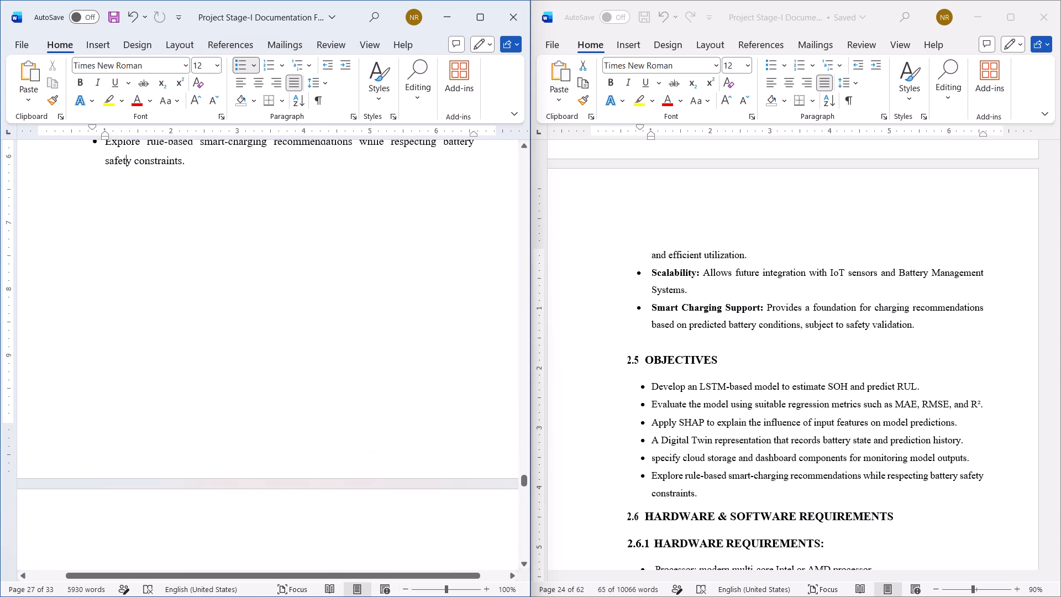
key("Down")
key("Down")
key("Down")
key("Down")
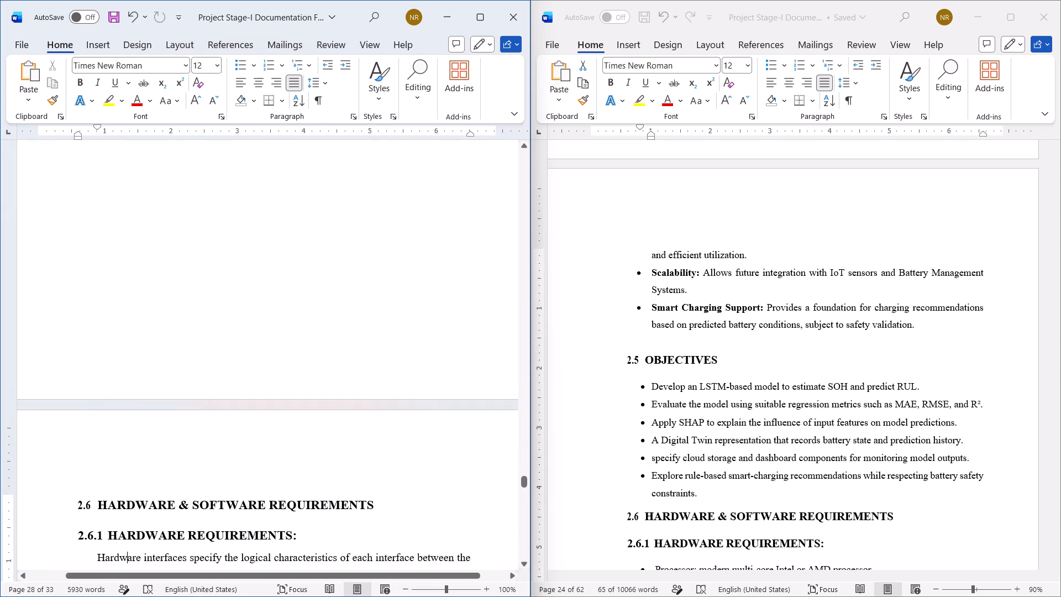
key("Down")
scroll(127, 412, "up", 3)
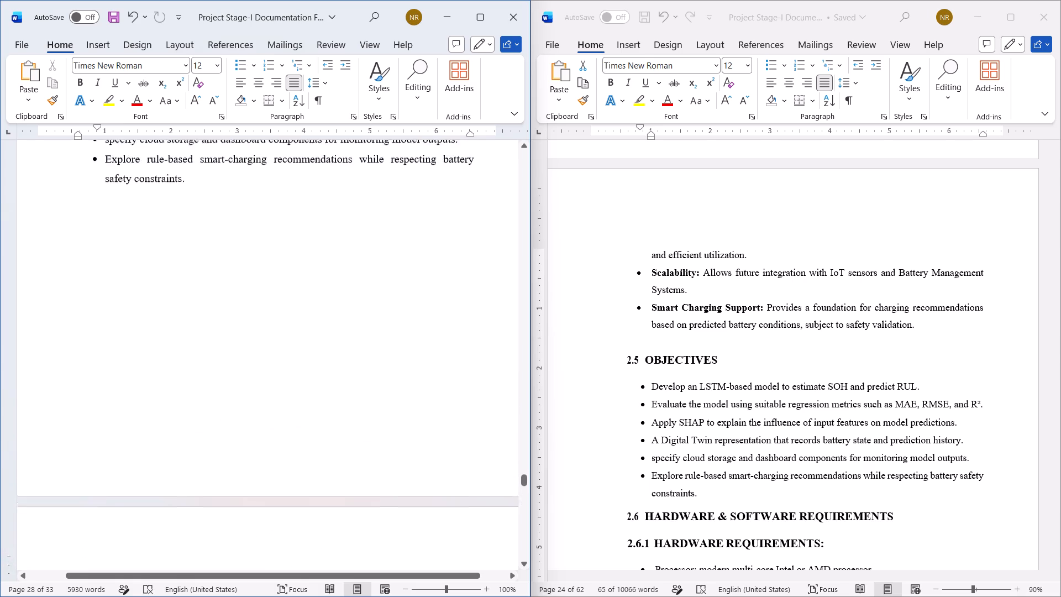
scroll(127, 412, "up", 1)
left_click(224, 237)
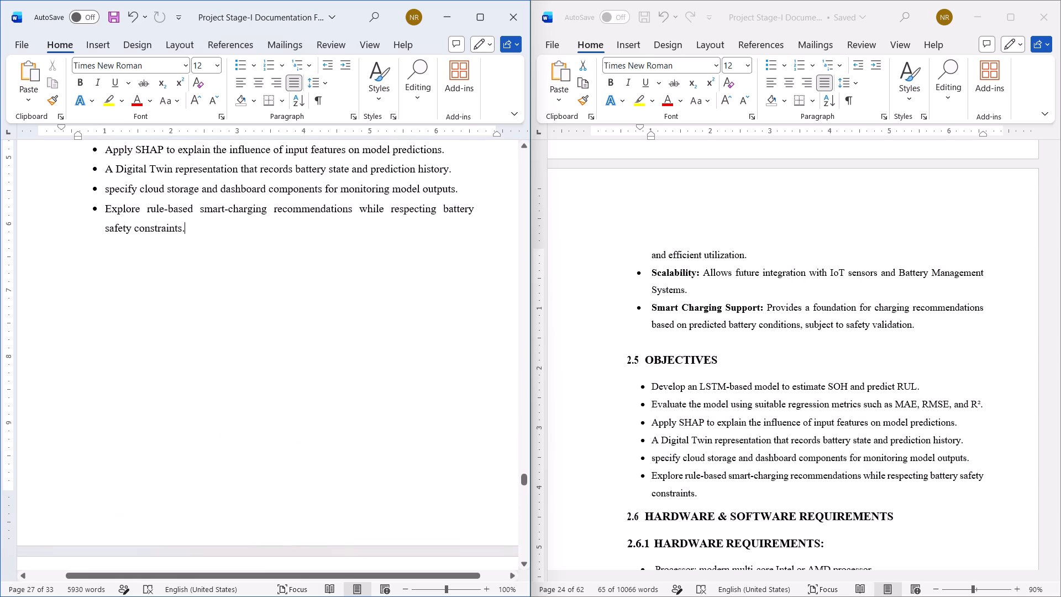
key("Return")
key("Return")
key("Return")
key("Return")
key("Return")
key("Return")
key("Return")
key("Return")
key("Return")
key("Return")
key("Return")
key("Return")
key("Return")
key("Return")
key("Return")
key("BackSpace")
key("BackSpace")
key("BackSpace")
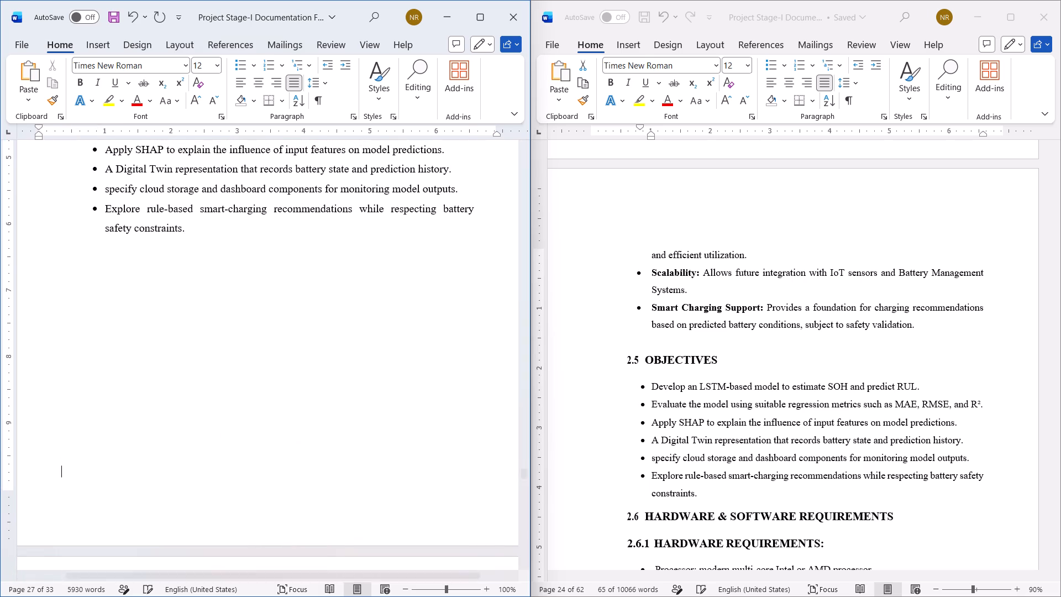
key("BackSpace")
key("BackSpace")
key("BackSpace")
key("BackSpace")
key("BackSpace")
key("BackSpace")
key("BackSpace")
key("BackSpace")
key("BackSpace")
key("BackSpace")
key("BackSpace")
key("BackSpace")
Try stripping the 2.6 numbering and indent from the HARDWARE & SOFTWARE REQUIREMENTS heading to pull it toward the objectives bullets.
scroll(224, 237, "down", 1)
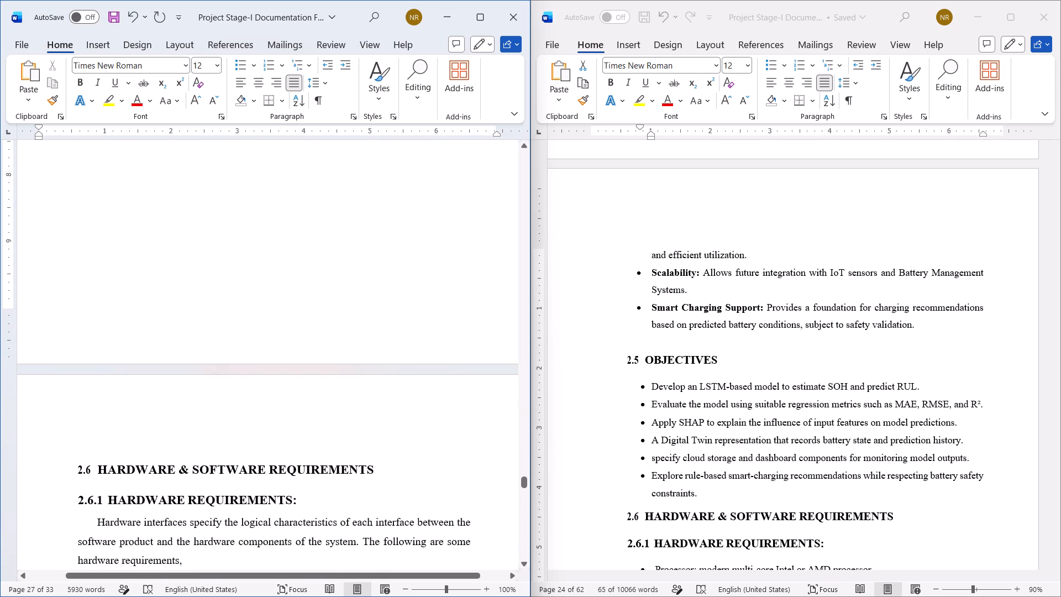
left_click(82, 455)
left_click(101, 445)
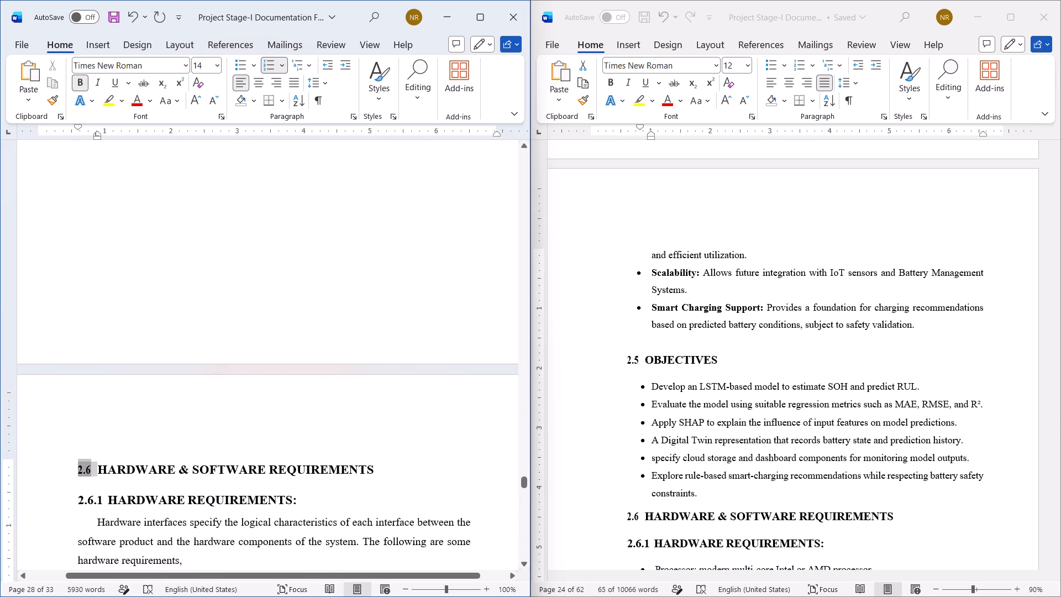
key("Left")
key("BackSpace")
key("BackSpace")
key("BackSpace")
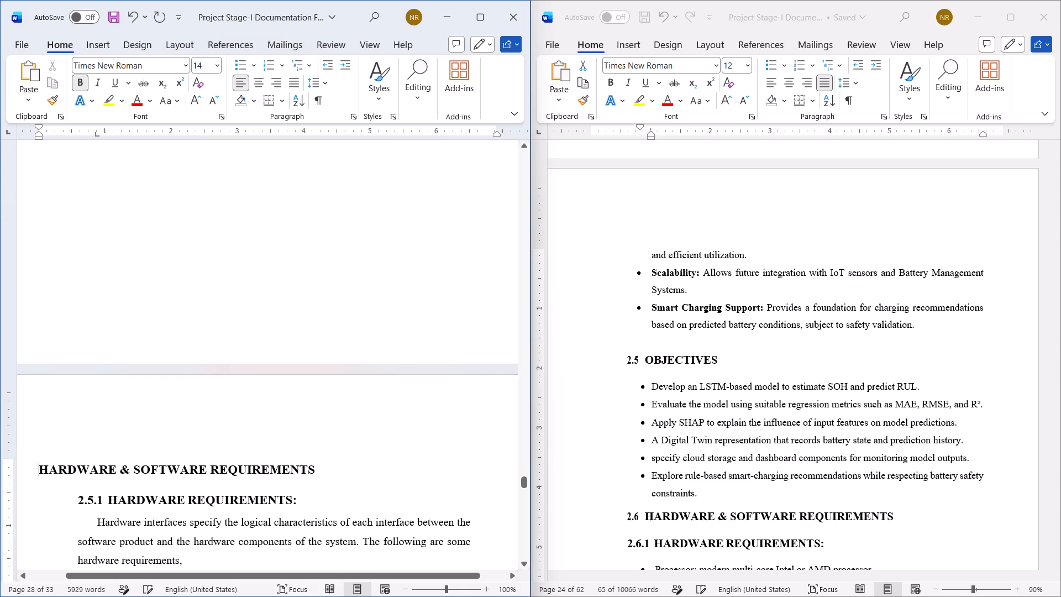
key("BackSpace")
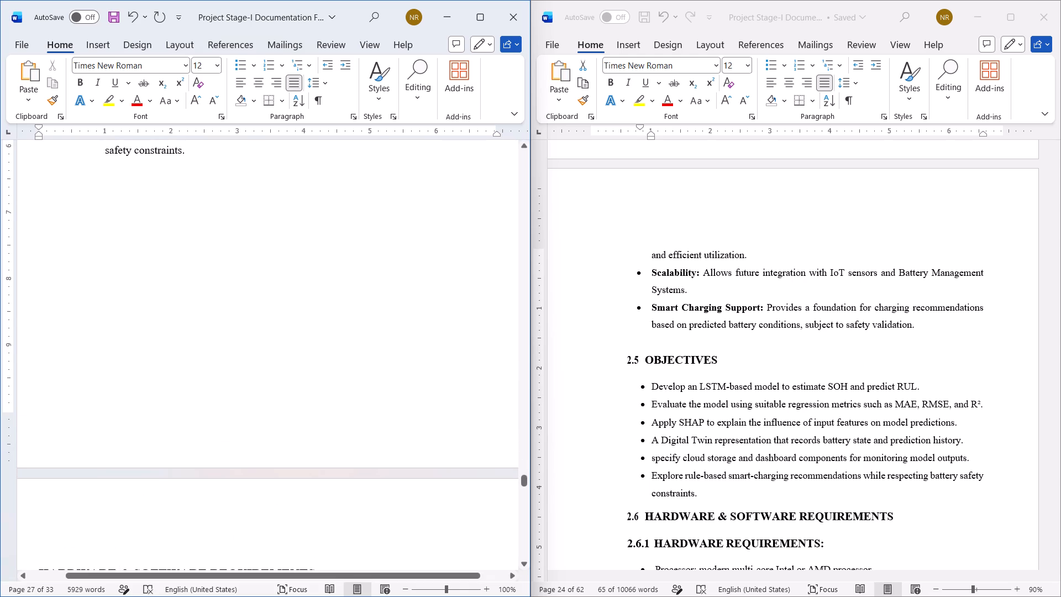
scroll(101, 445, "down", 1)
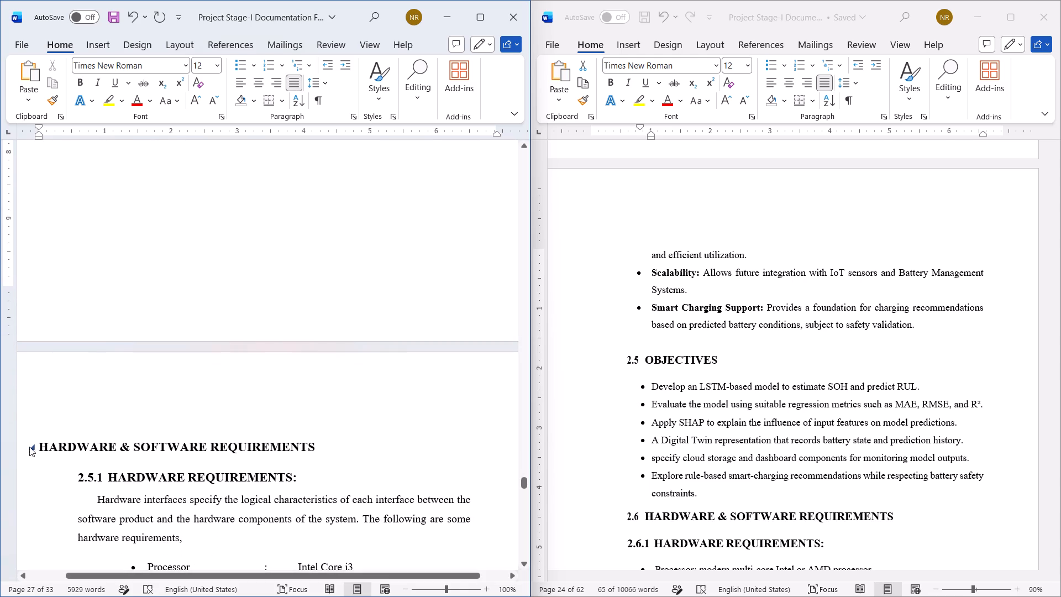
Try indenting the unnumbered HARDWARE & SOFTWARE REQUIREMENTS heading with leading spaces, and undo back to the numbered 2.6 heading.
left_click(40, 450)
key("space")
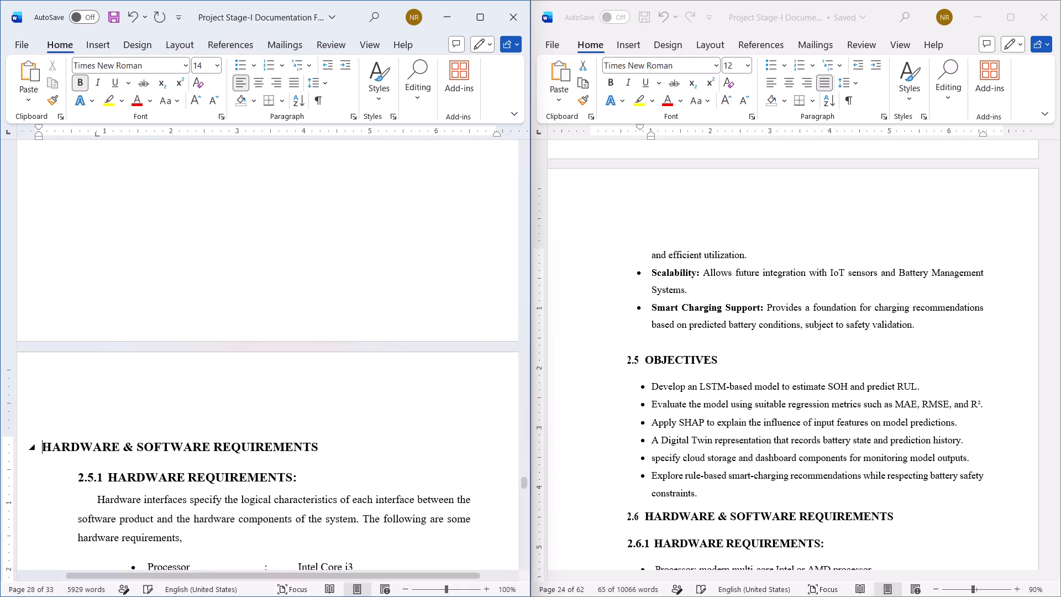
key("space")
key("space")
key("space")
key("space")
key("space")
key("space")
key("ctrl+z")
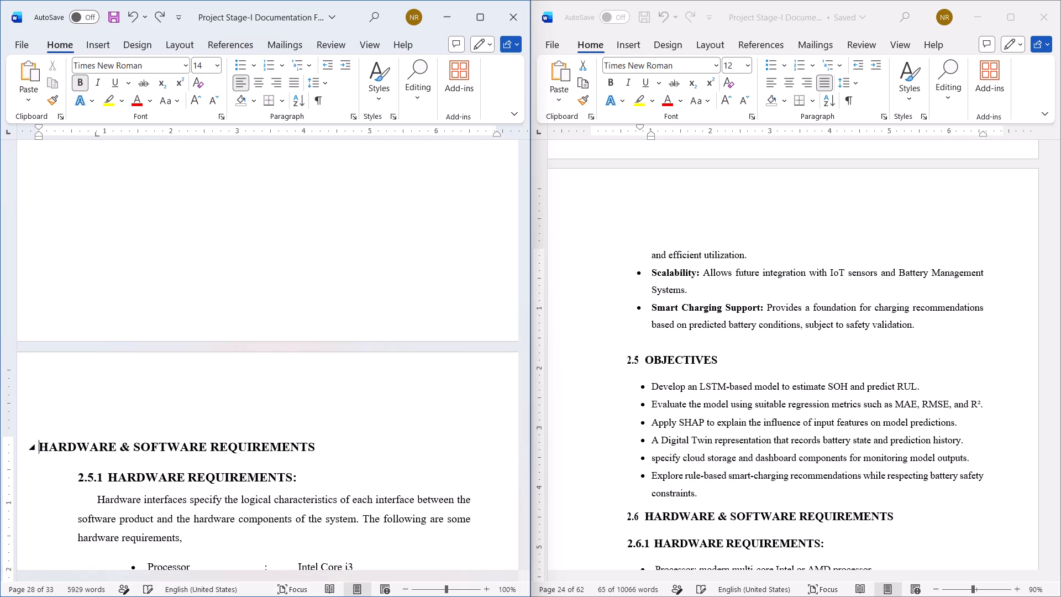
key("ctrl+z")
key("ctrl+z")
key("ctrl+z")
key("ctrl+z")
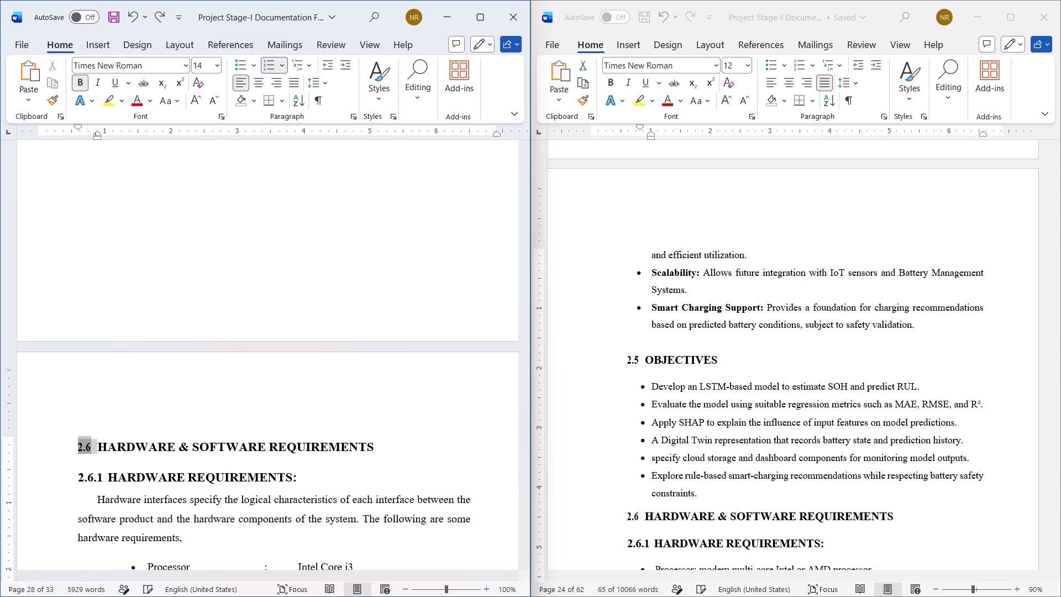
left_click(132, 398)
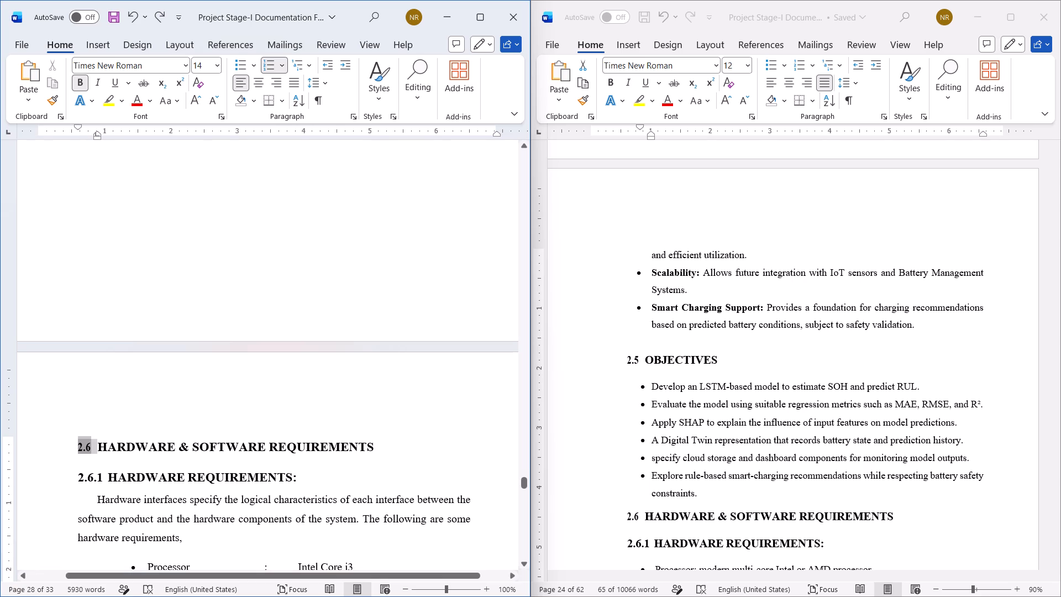
Delete the lower run of blank lines between the last 2.5 objectives bullet and the HARDWARE & SOFTWARE REQUIREMENTS heading.
scroll(132, 398, "down", 2)
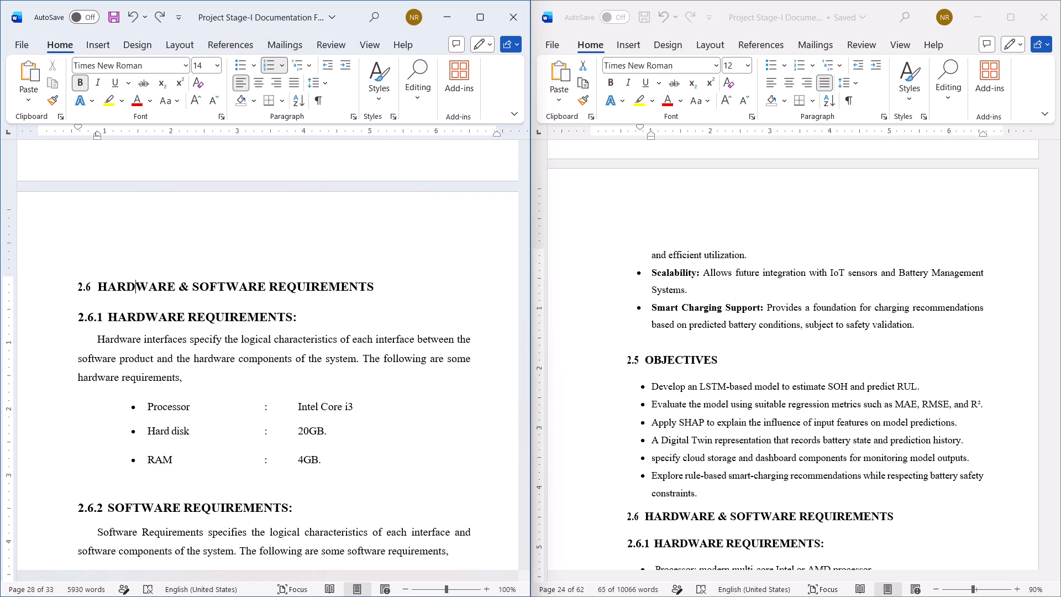
scroll(132, 398, "up", 1)
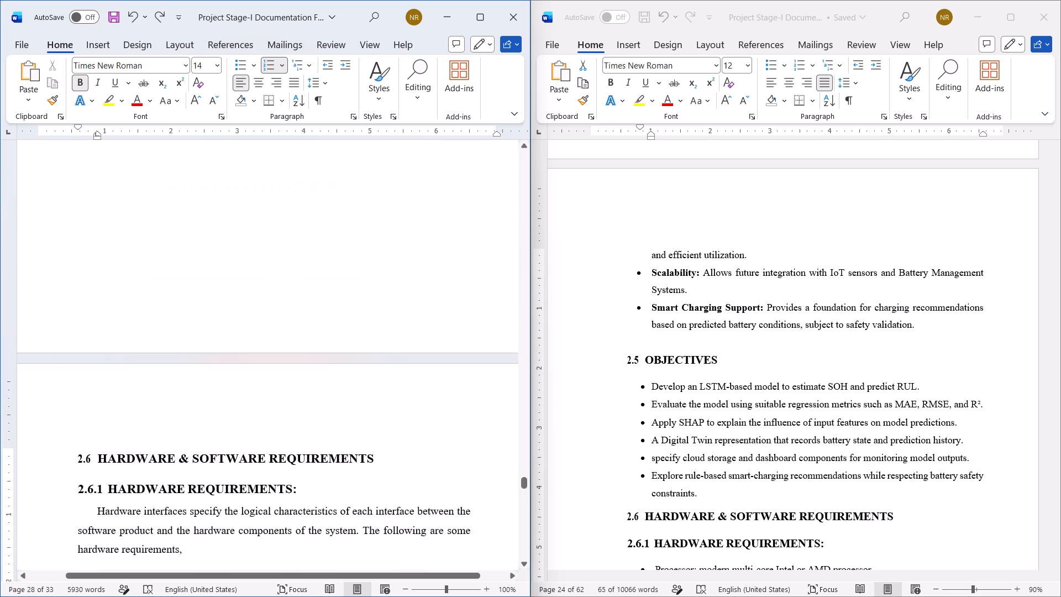
scroll(132, 398, "up", 4)
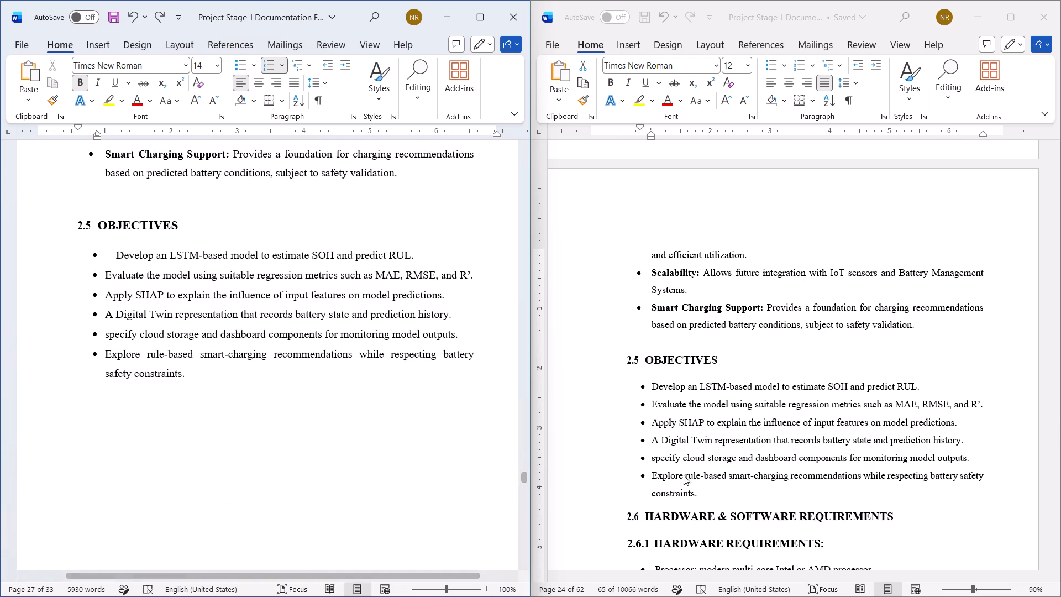
scroll(755, 502, "down", 1)
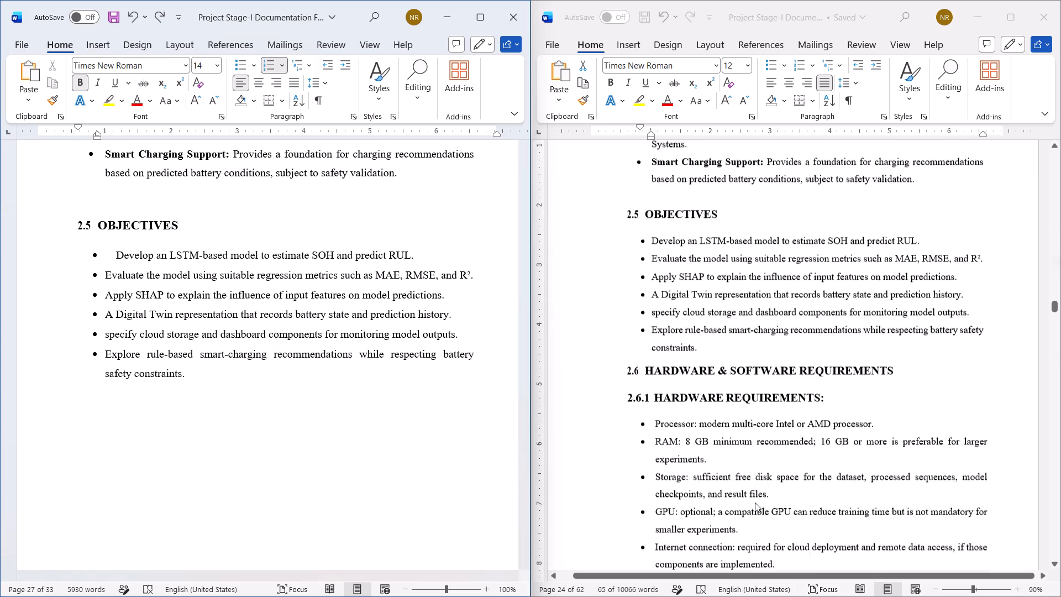
scroll(755, 502, "down", 1)
scroll(250, 521, "down", 1)
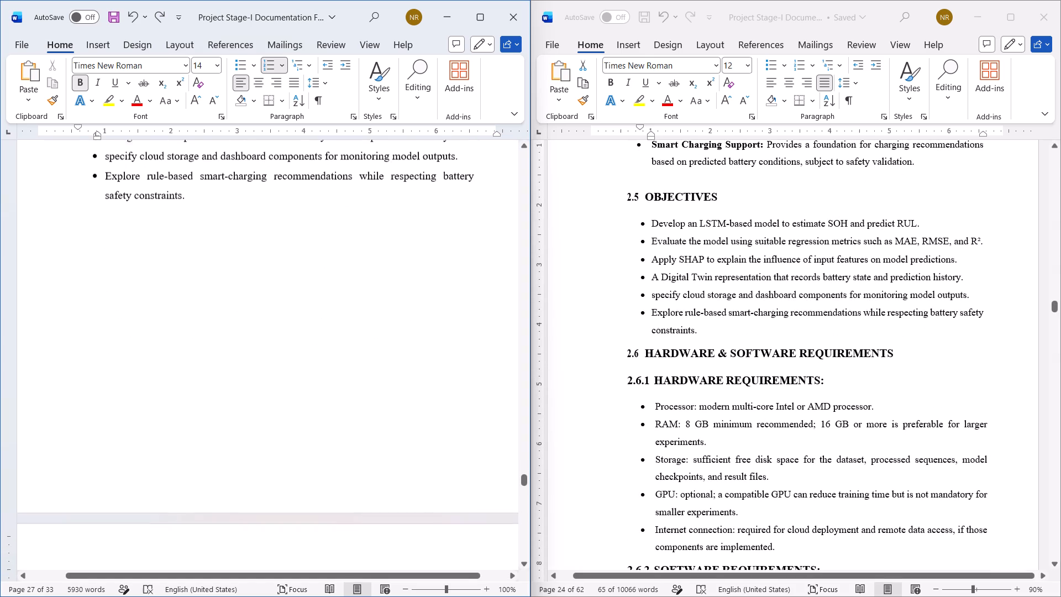
left_click(254, 477)
left_click_drag(264, 386, 236, 361)
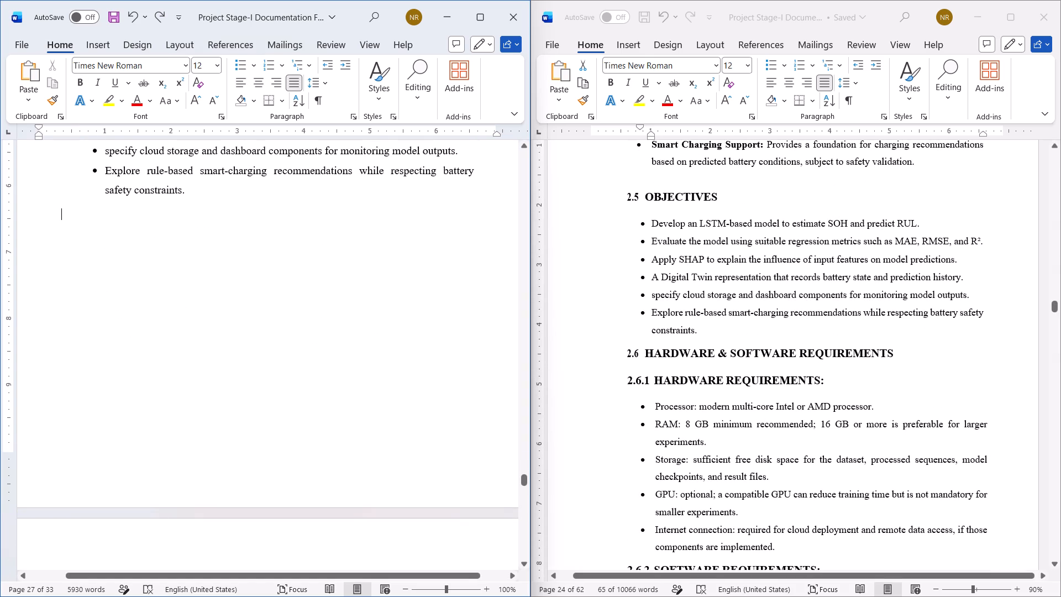
left_click_drag(236, 361, 239, 372)
double_click(239, 372)
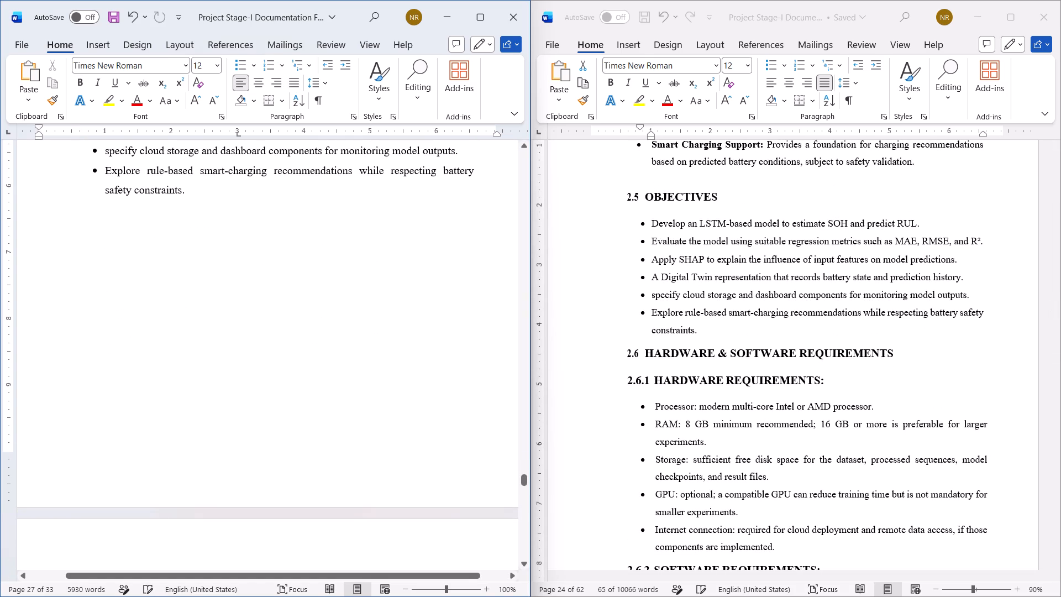
key("ctrl+a")
left_click(240, 388)
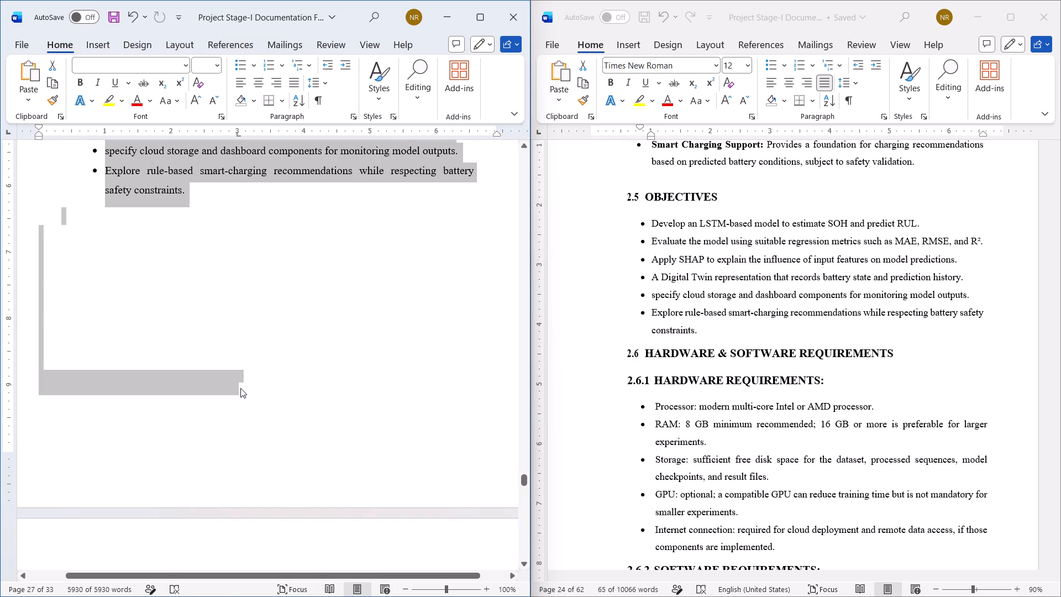
left_click_drag(240, 388, 46, 307)
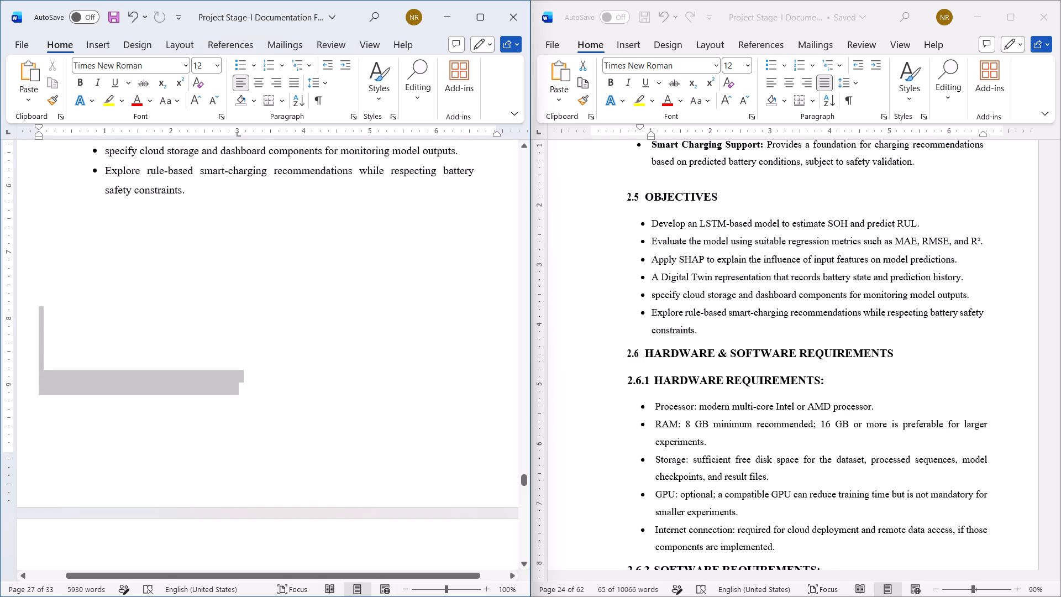
left_click_drag(46, 307, 46, 305)
key("BackSpace")
key("BackSpace")
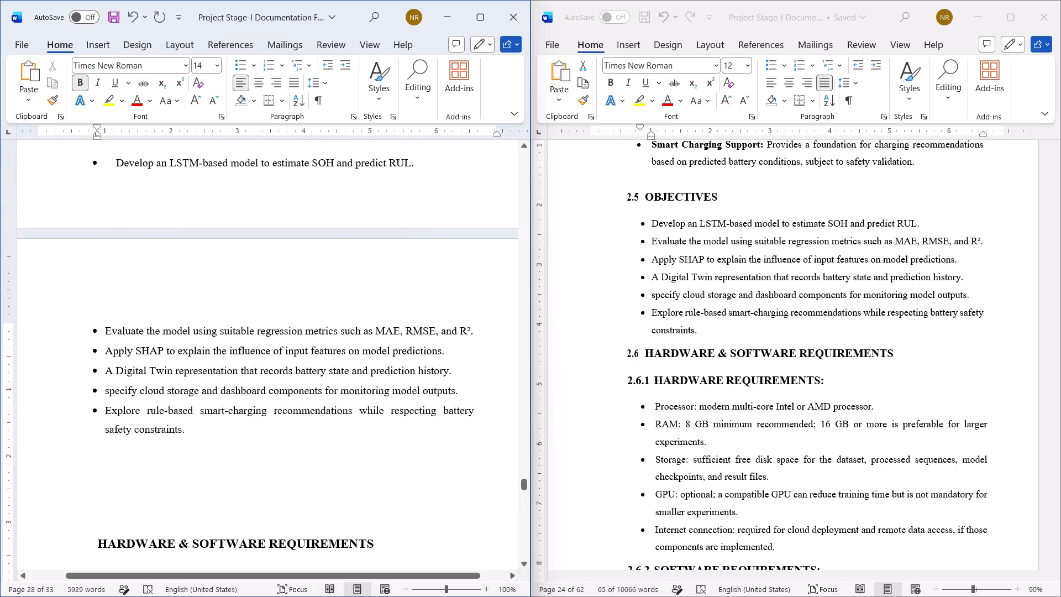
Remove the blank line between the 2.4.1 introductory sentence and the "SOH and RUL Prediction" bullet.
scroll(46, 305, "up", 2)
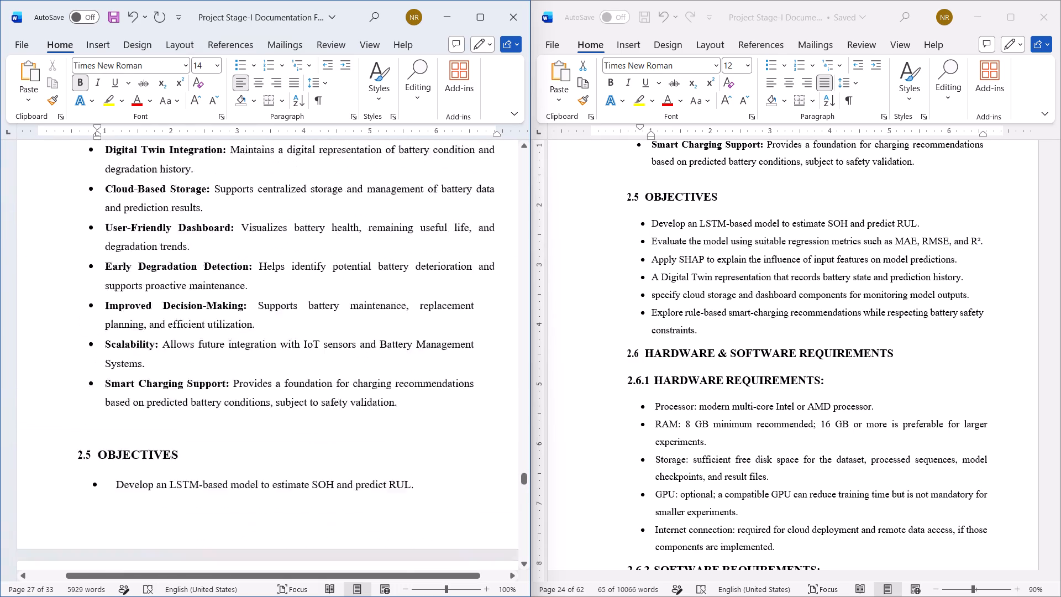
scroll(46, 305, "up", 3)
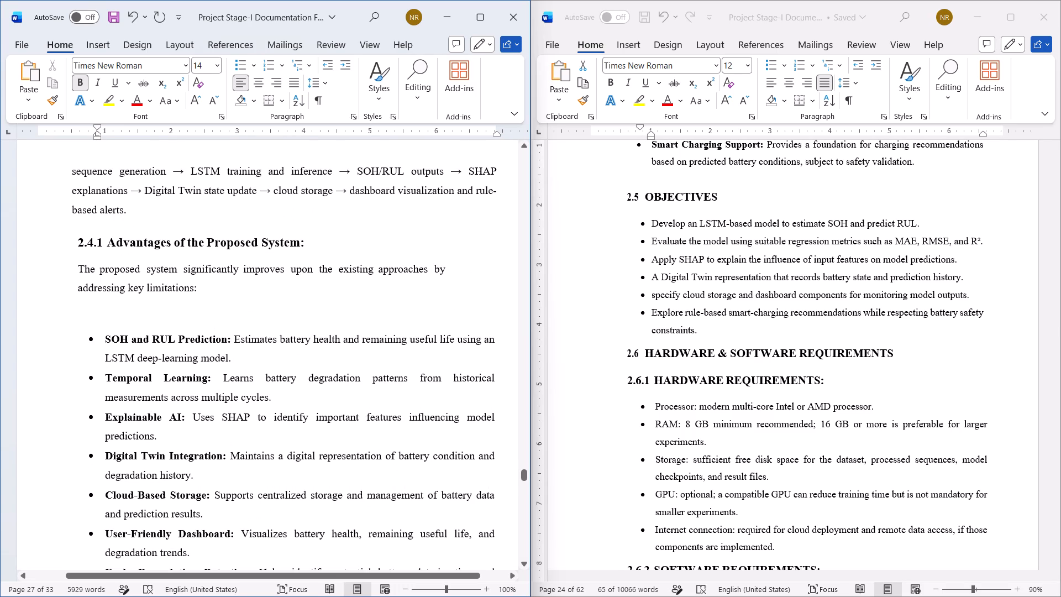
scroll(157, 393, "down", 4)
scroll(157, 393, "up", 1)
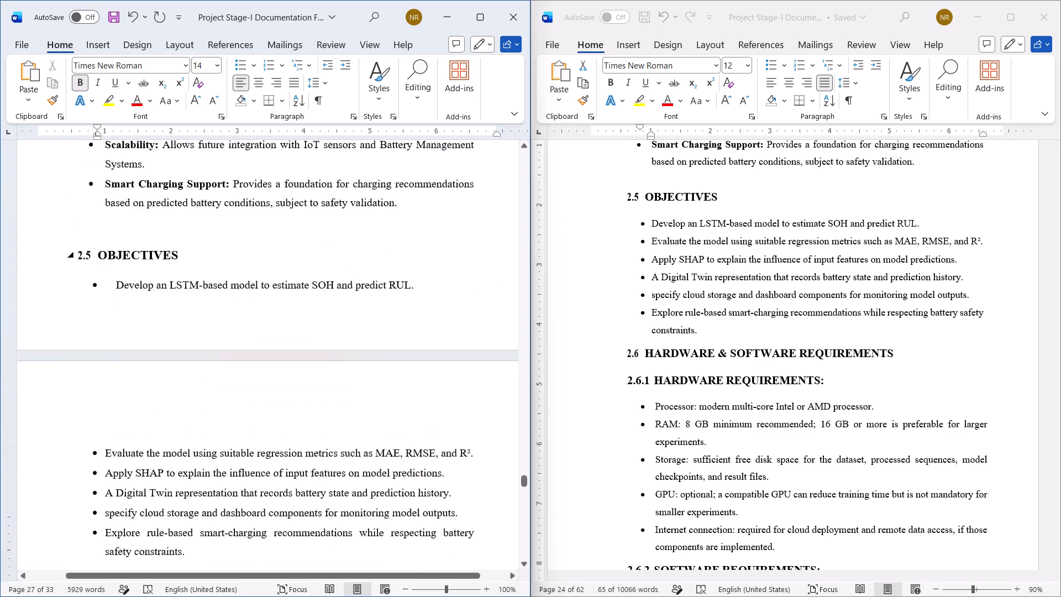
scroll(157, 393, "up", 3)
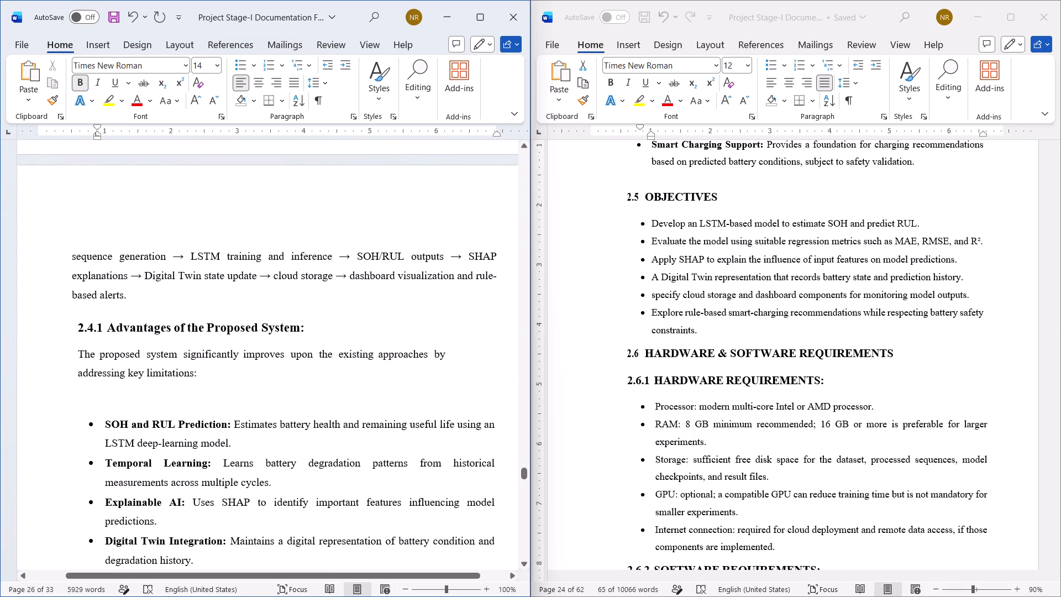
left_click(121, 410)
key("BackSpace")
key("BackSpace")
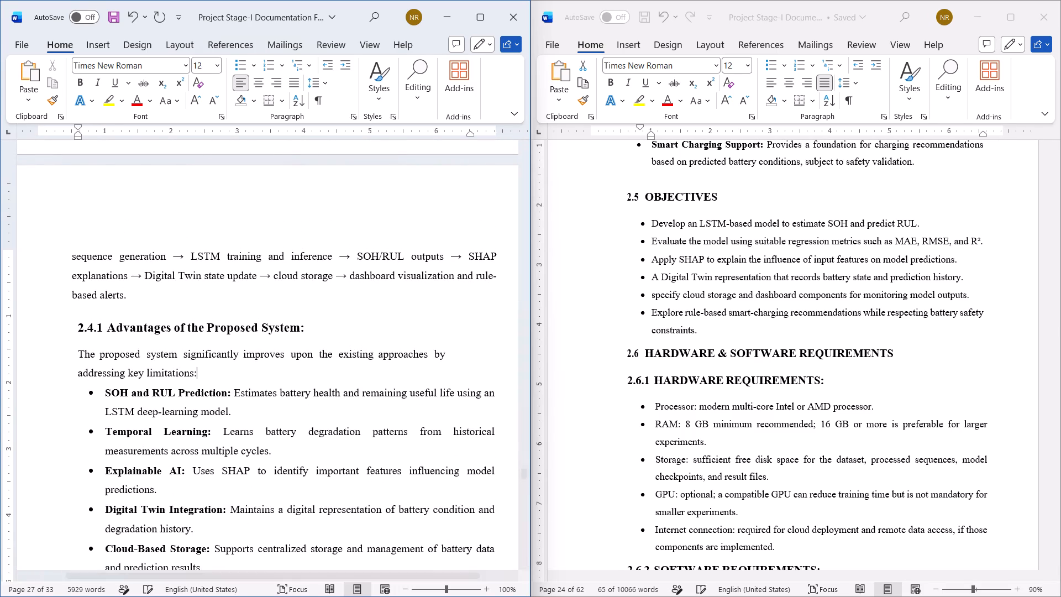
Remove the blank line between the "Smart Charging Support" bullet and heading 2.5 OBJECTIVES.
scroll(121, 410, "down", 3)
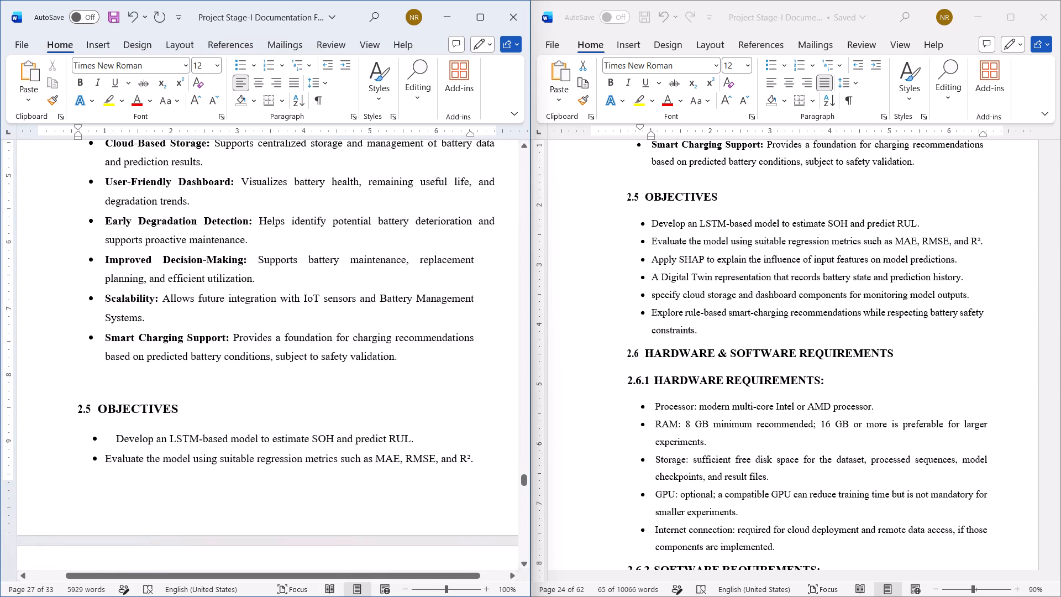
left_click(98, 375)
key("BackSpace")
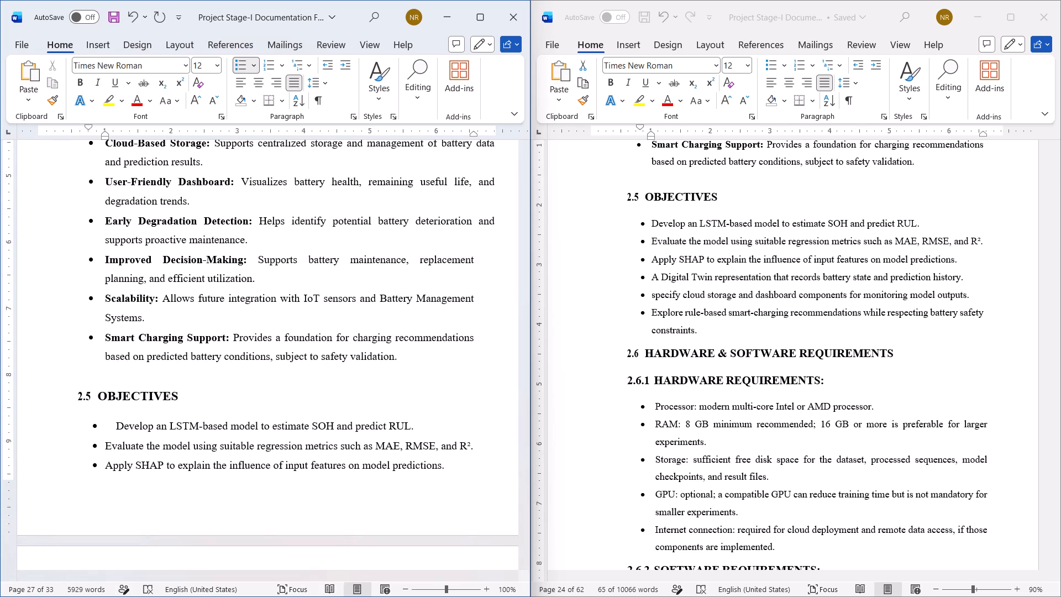
Undo the blank-line removals in 2.4.1 and above heading 2.5, along with the removal of the 2.6 heading number.
scroll(120, 454, "down", 2)
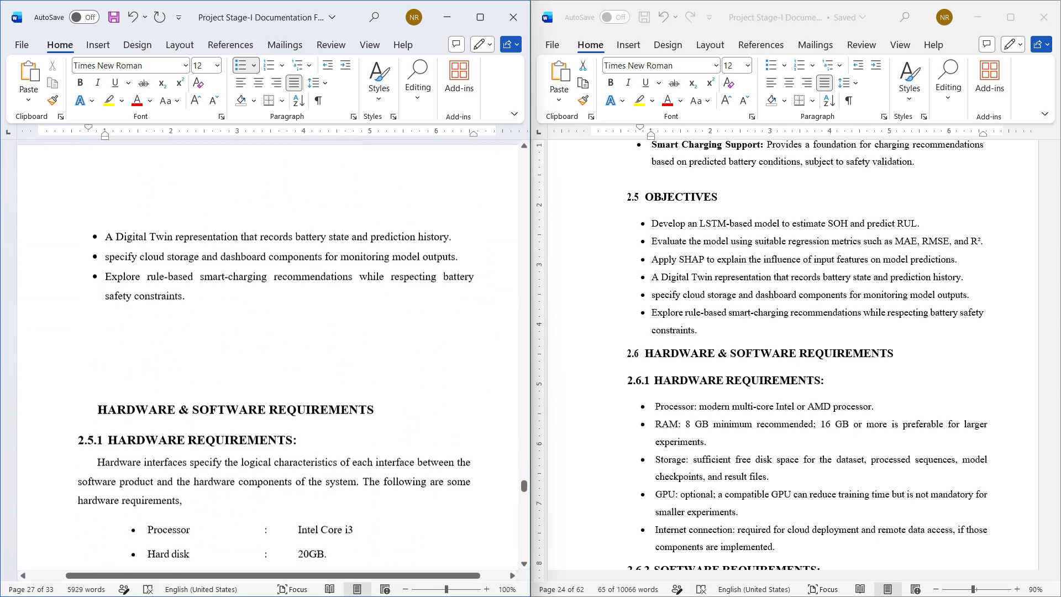
scroll(120, 454, "down", 1)
left_click(129, 368)
key("ctrl+z")
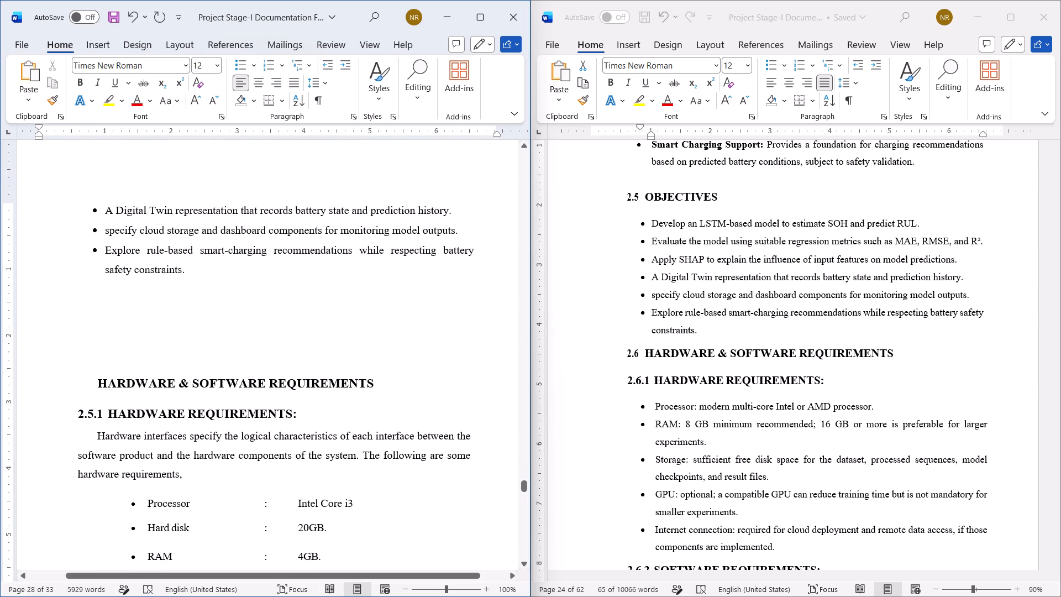
key("ctrl+z")
key("ctrl+z")
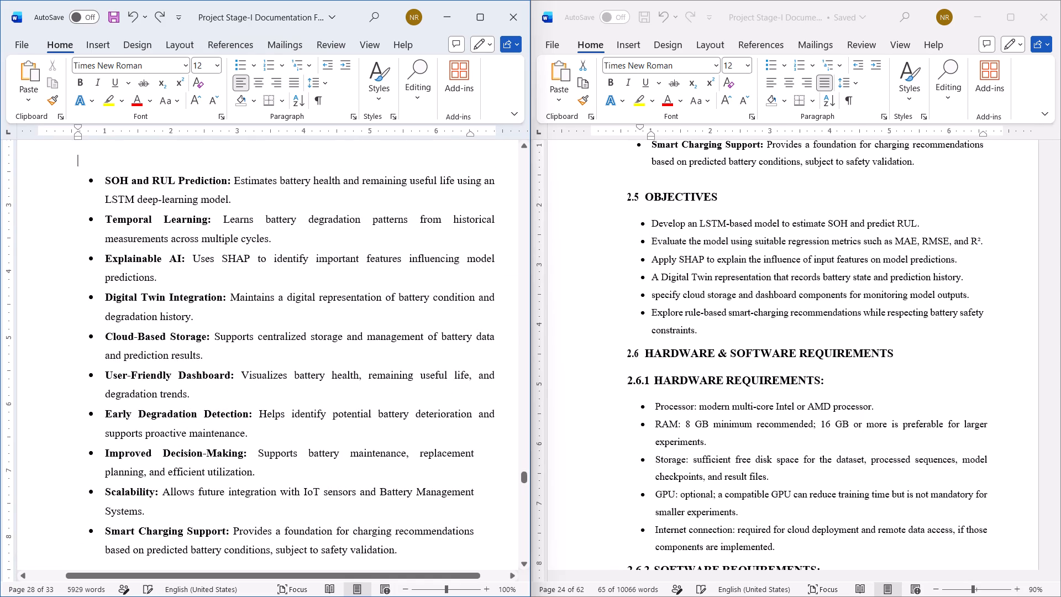
key("ctrl+z")
Delete the remaining blank lines between the last objectives bullet and heading 2.6, keeping the heading's numbering.
scroll(129, 368, "down", 2)
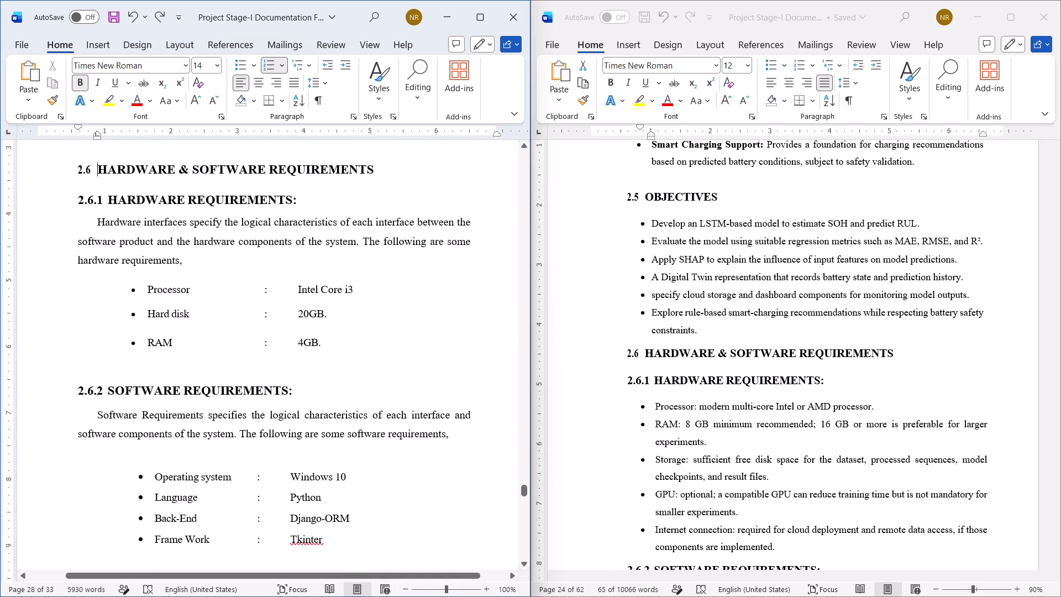
scroll(129, 368, "up", 1)
key("Up")
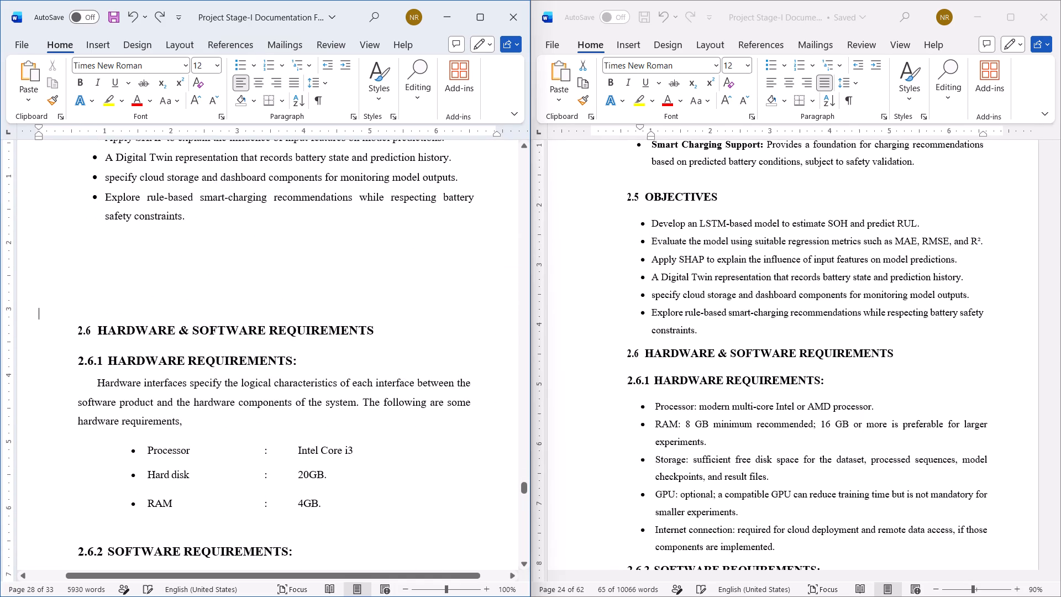
key("BackSpace")
key("BackSpace")
key("BackSpace")
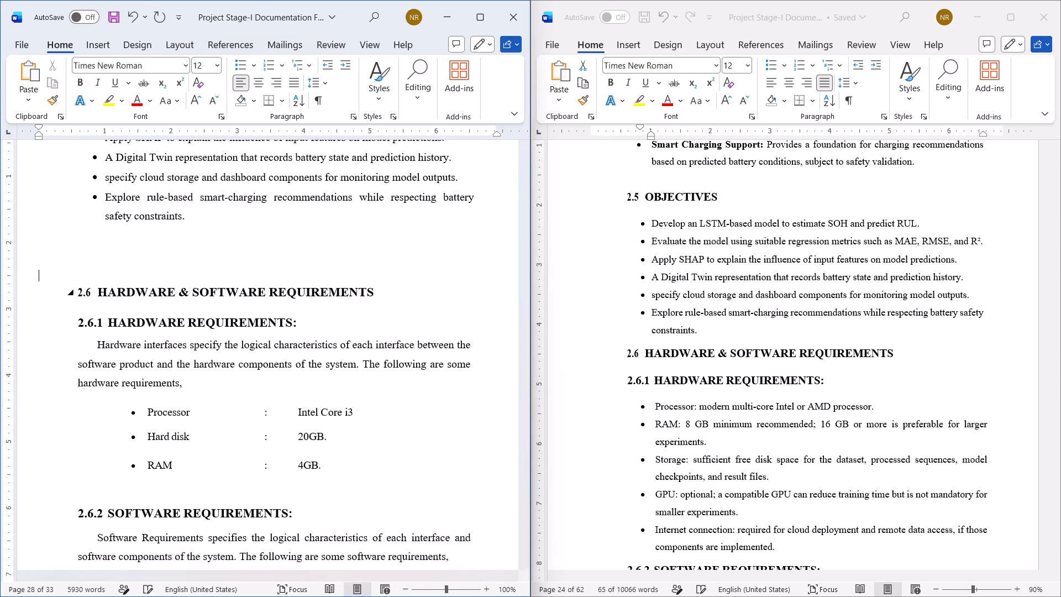
key("BackSpace")
key("BackSpace")
key("BackSpace")
Remove the blank line between the 2.4.1 introductory sentence and the "SOH and RUL Prediction" bullet.
scroll(118, 316, "up", 5)
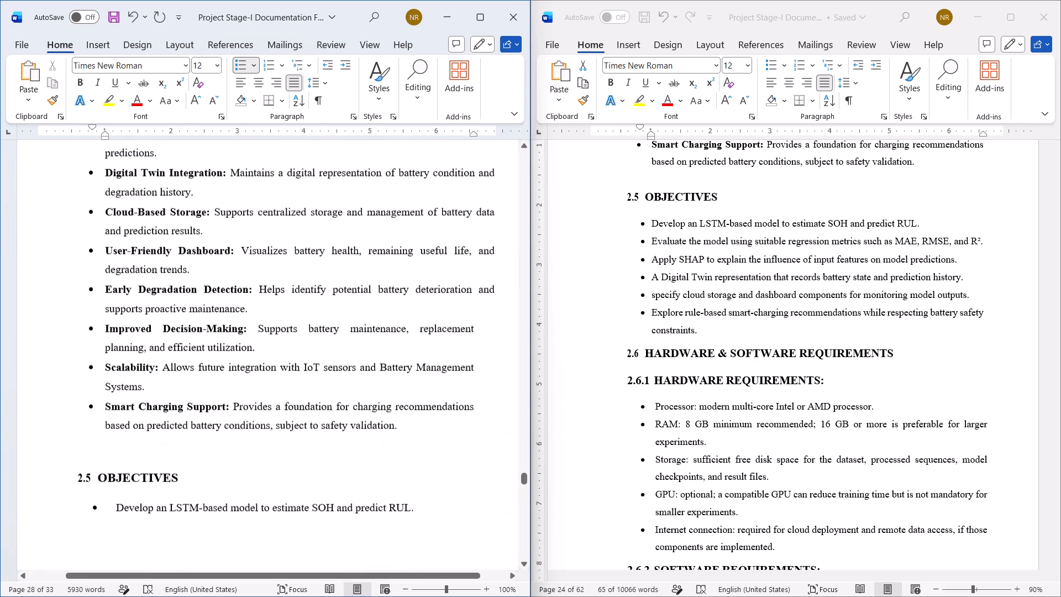
scroll(118, 316, "up", 2)
left_click(145, 403)
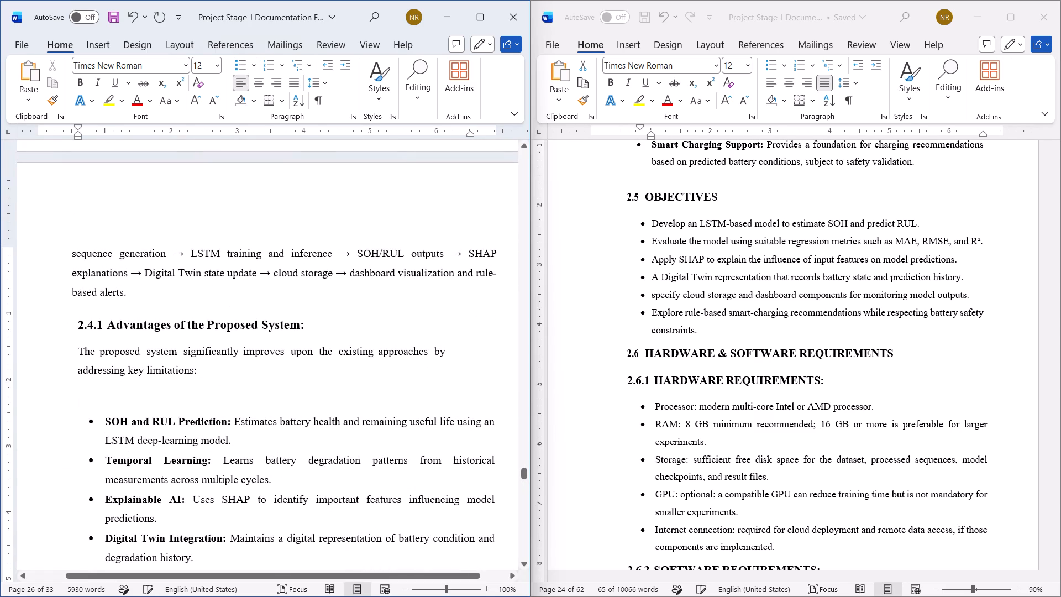
key("BackSpace")
key("BackSpace")
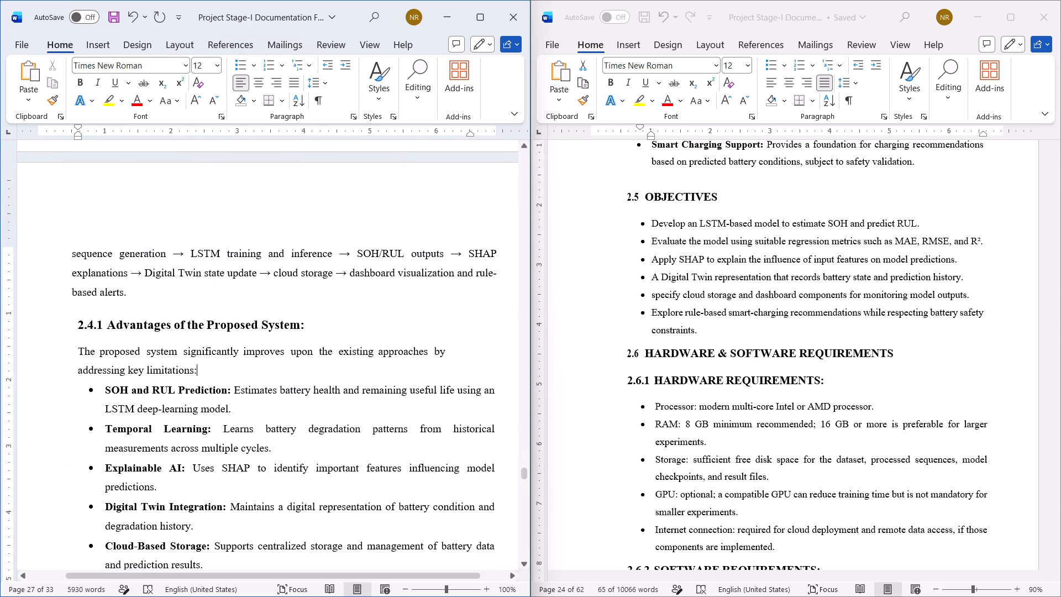
Remove the blank line between the "Smart Charging Support" bullet and heading 2.5 OBJECTIVES.
scroll(214, 364, "down", 4)
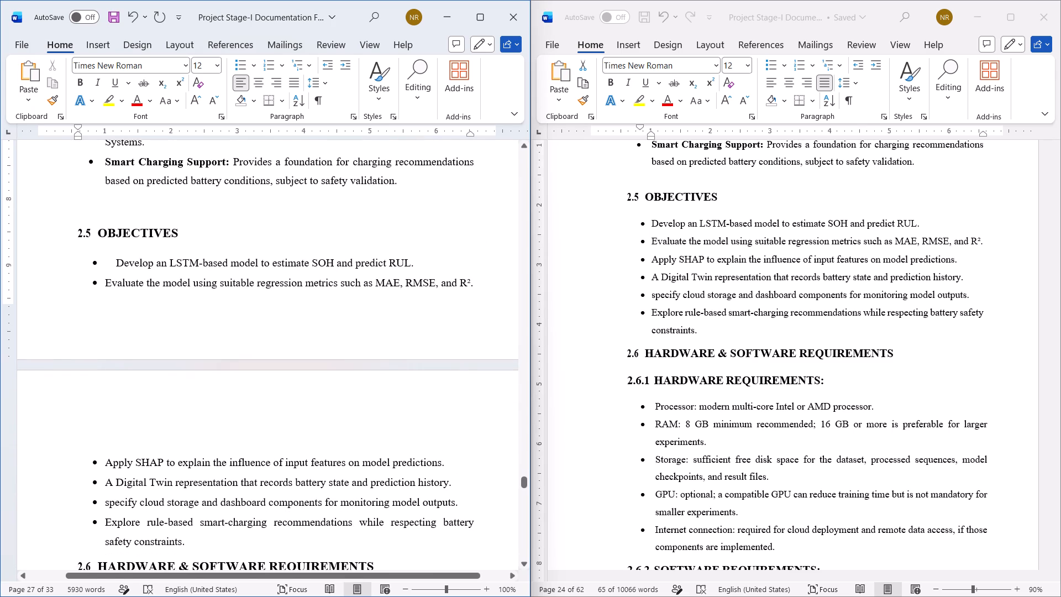
left_click(178, 202)
key("BackSpace")
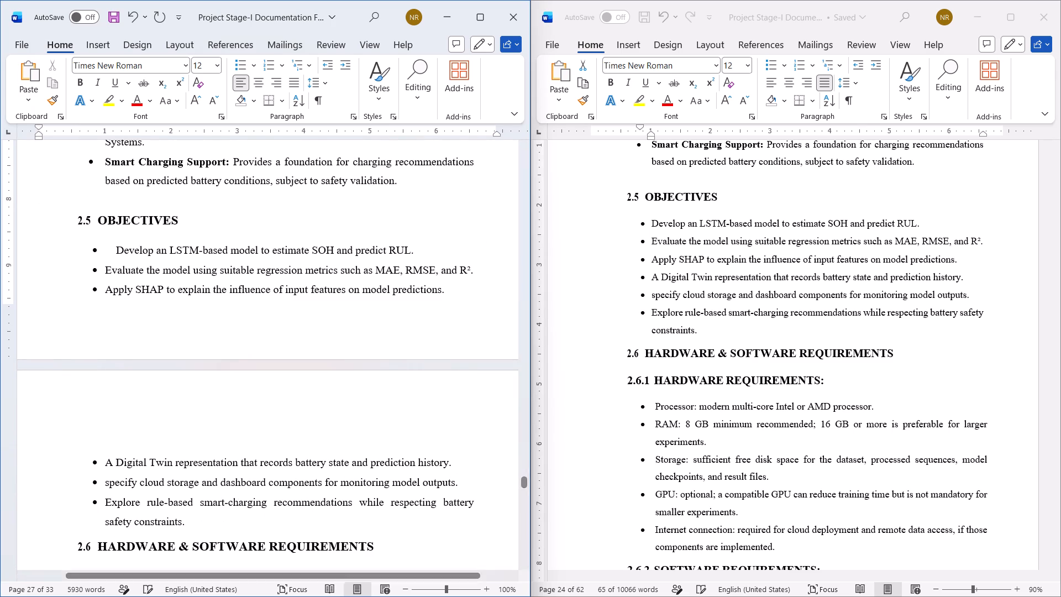
Replace the template's 2.6.1 Hardware Requirements text with the existing report's bullets from Processor to Internet connection, unmerged from the list, and remove the blank line below.
scroll(162, 270, "down", 1)
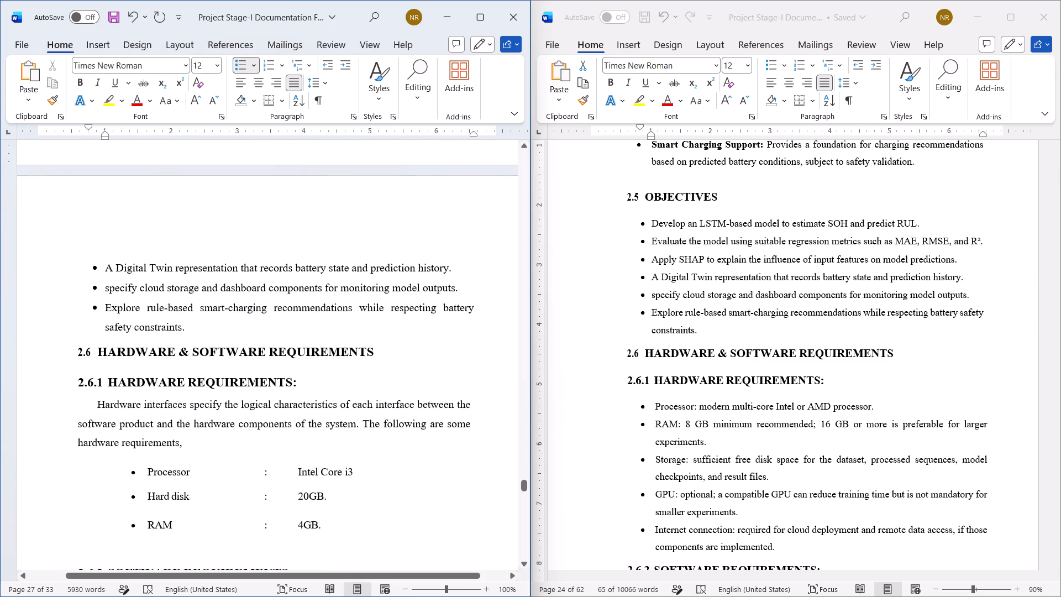
scroll(214, 362, "down", 1)
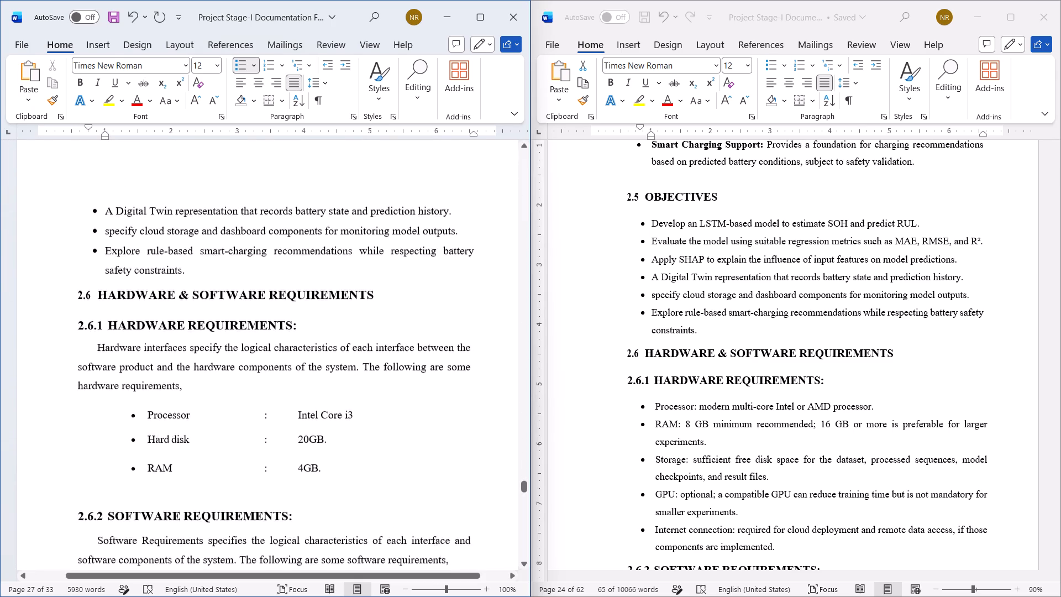
scroll(806, 350, "down", 1)
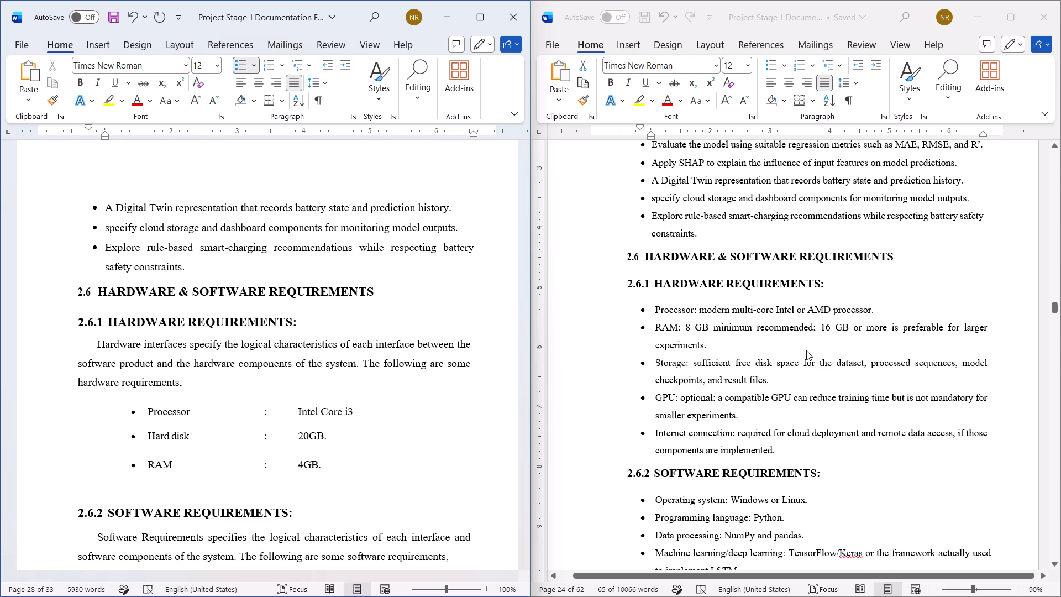
scroll(806, 350, "down", 1)
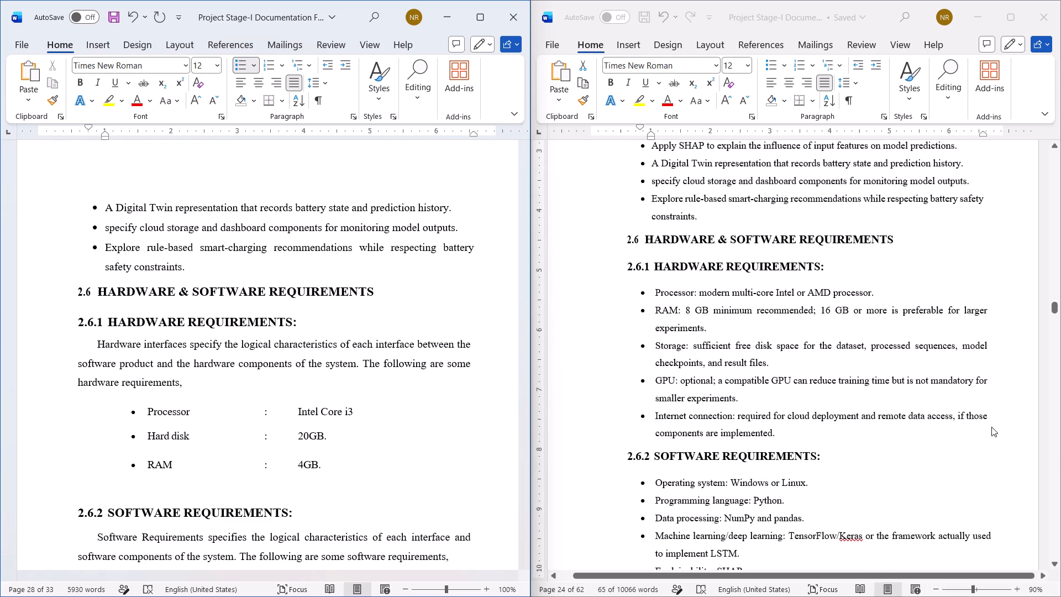
left_click(781, 435)
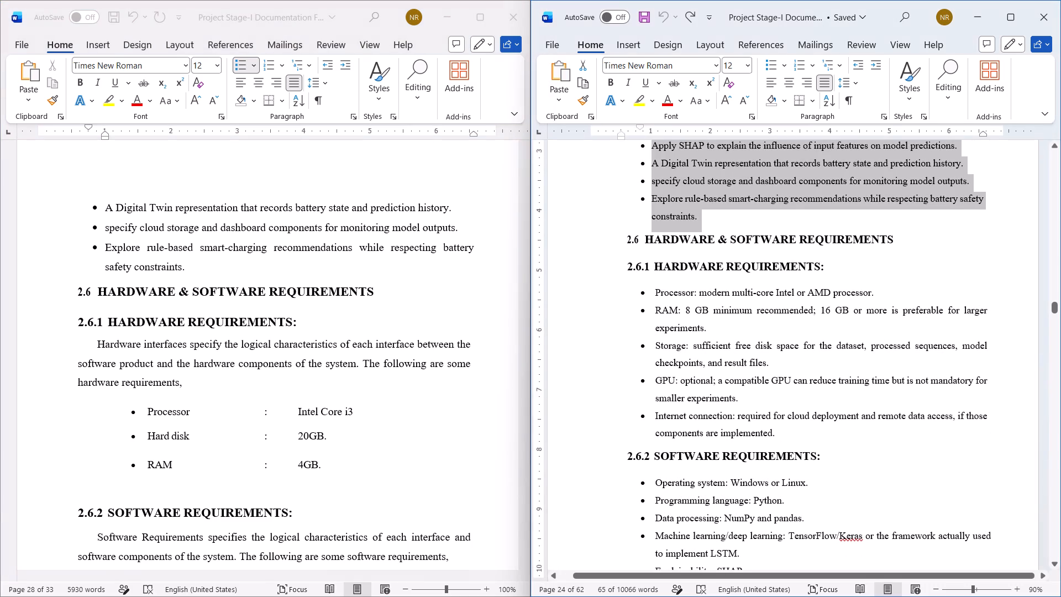
left_click(774, 428)
left_click_drag(774, 429, 643, 302)
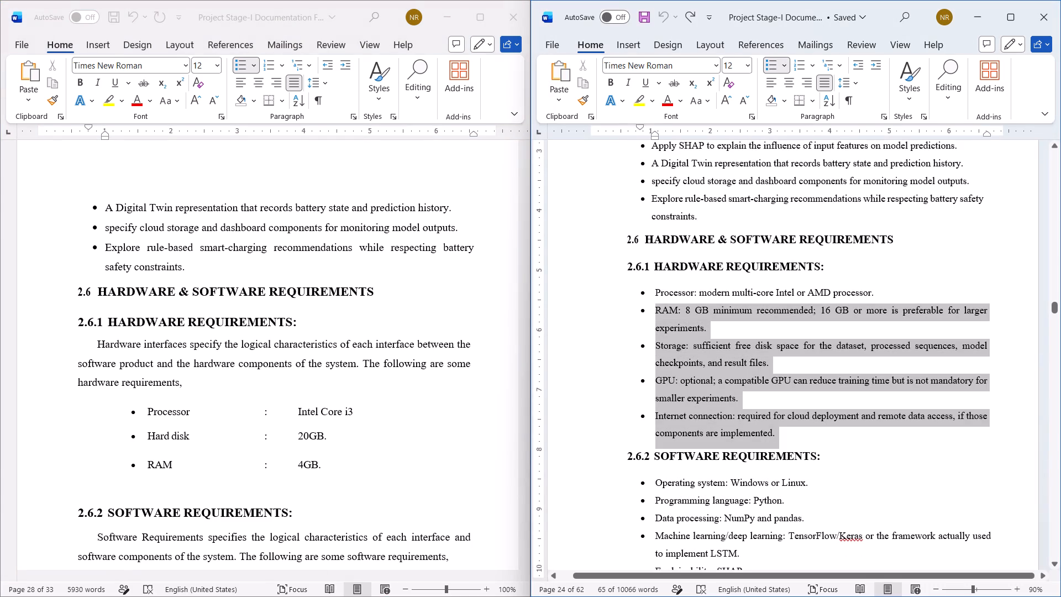
left_click_drag(643, 302, 649, 300)
key("ctrl+c")
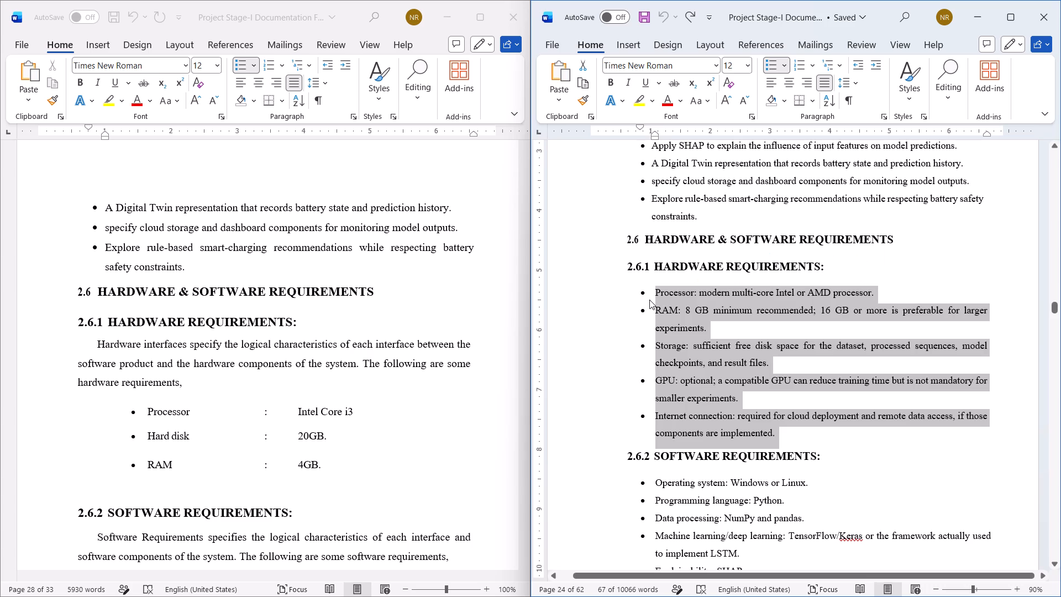
left_click(326, 463)
left_click_drag(326, 463, 101, 353)
key("ctrl+v")
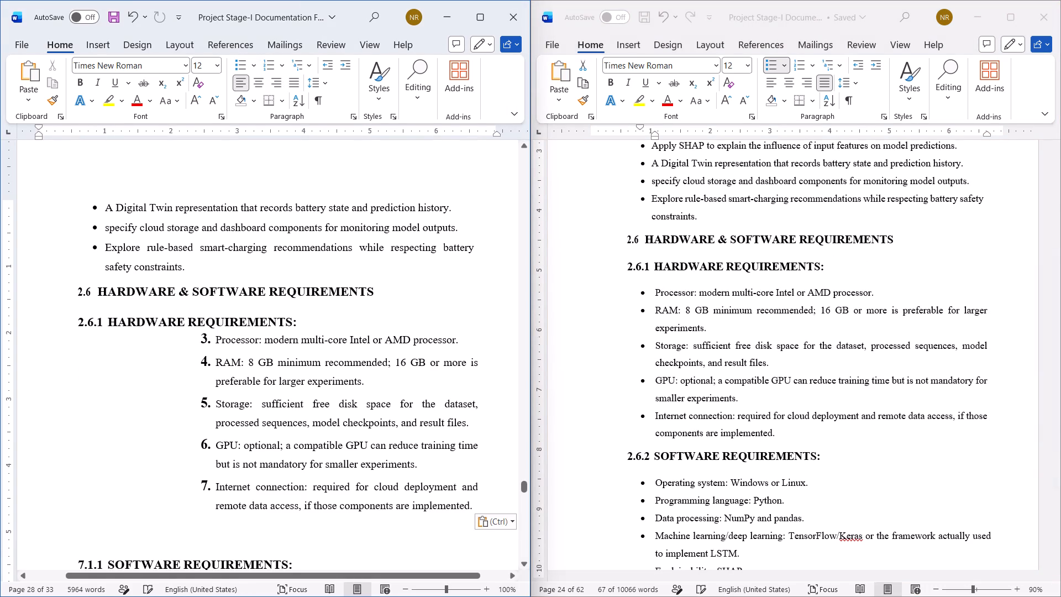
left_click(497, 523)
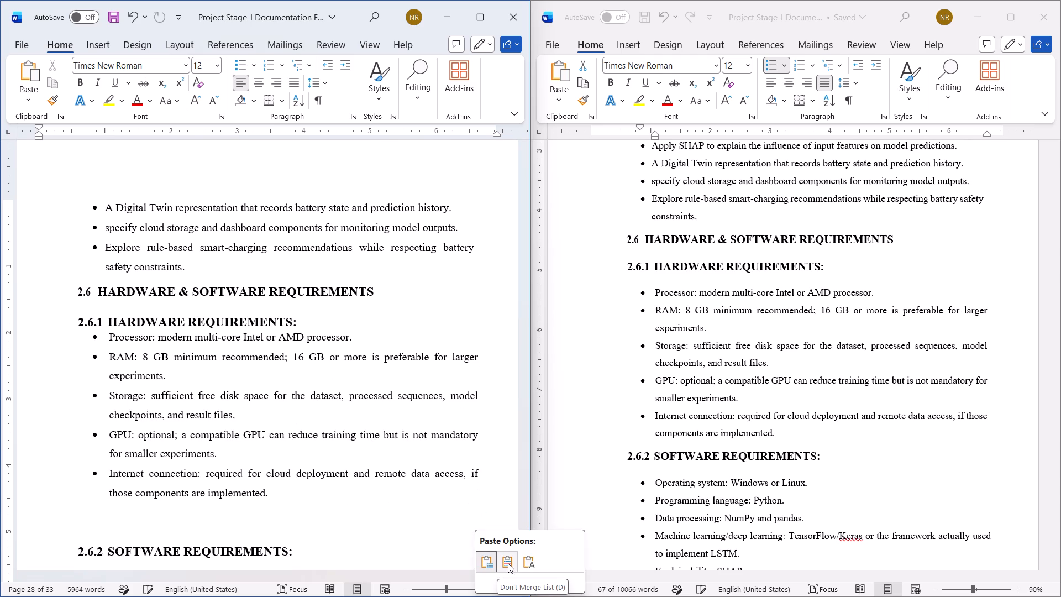
left_click(508, 563)
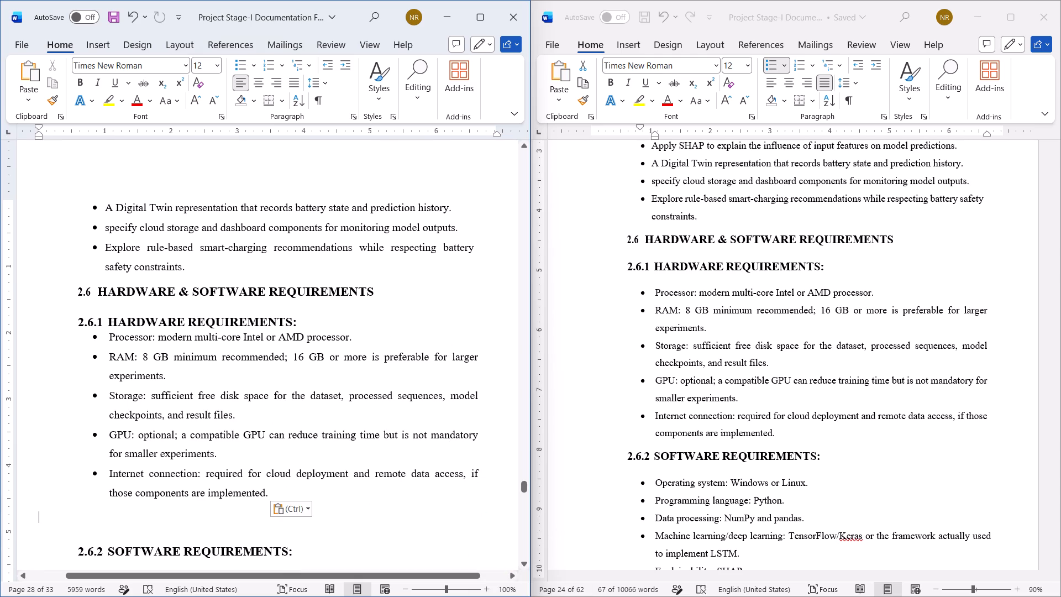
key("BackSpace")
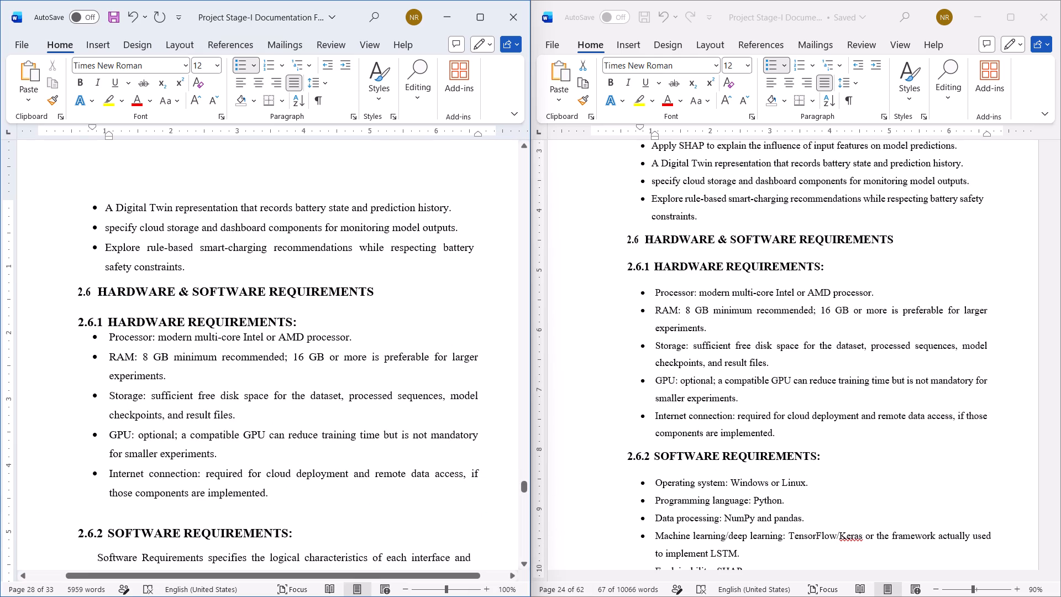
Review section 2.6.2 and the chapter 3 System Architecture & Design pages in the existing report.
scroll(316, 421, "down", 2)
scroll(742, 464, "down", 2)
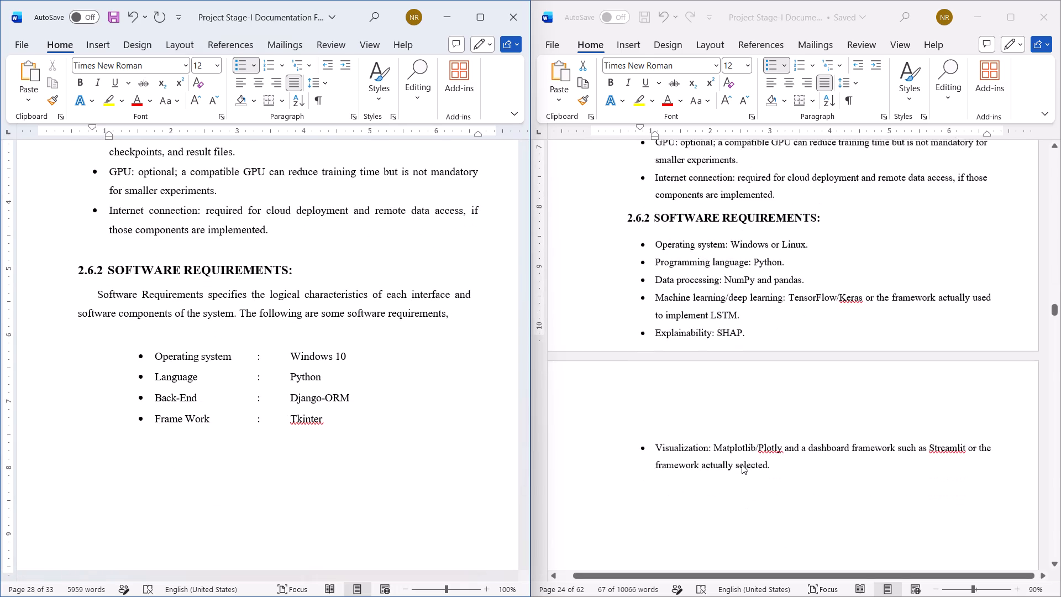
scroll(742, 464, "down", 1)
scroll(742, 464, "up", 1)
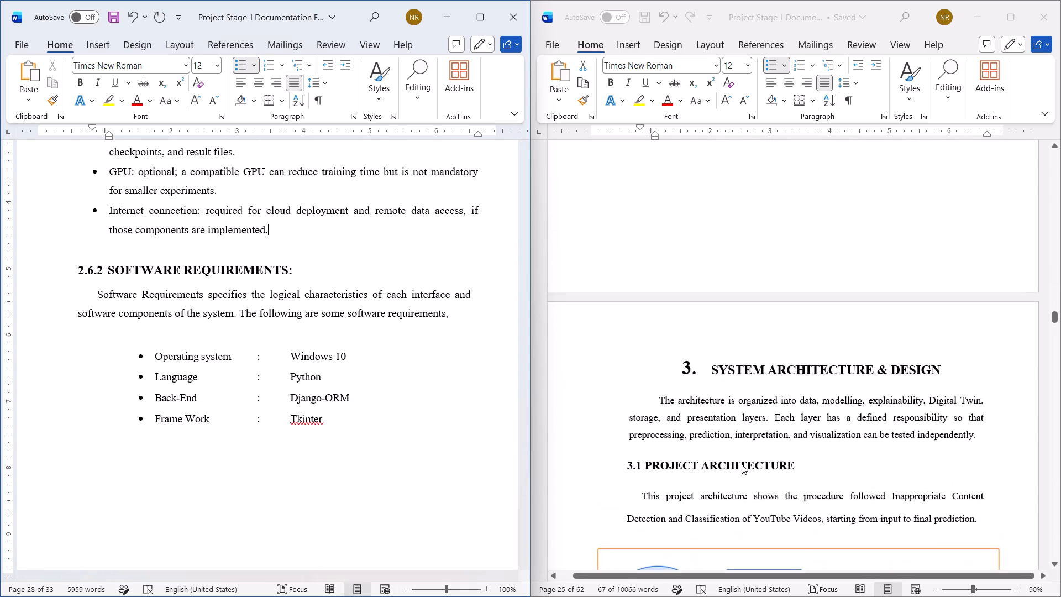
scroll(742, 464, "up", 2)
scroll(742, 464, "down", 1)
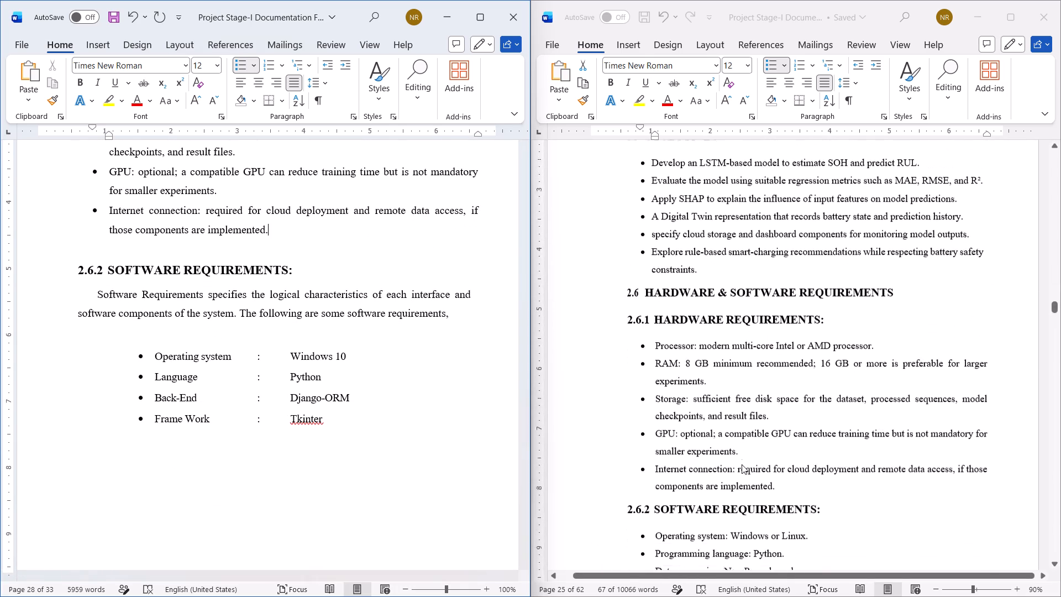
scroll(742, 464, "down", 1)
scroll(742, 464, "up", 2)
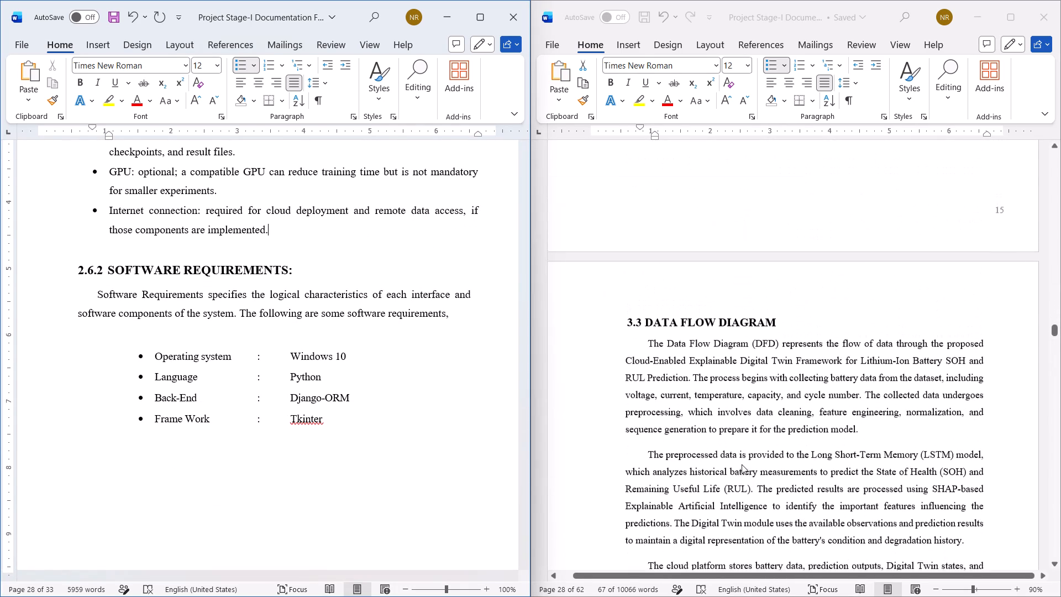
scroll(742, 464, "up", 3)
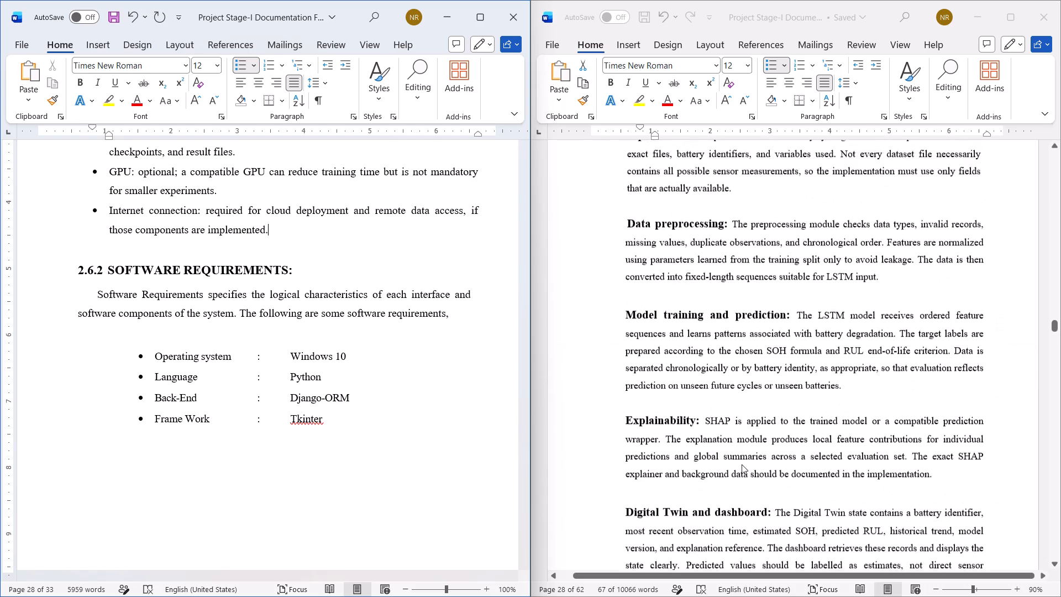
scroll(742, 464, "up", 4)
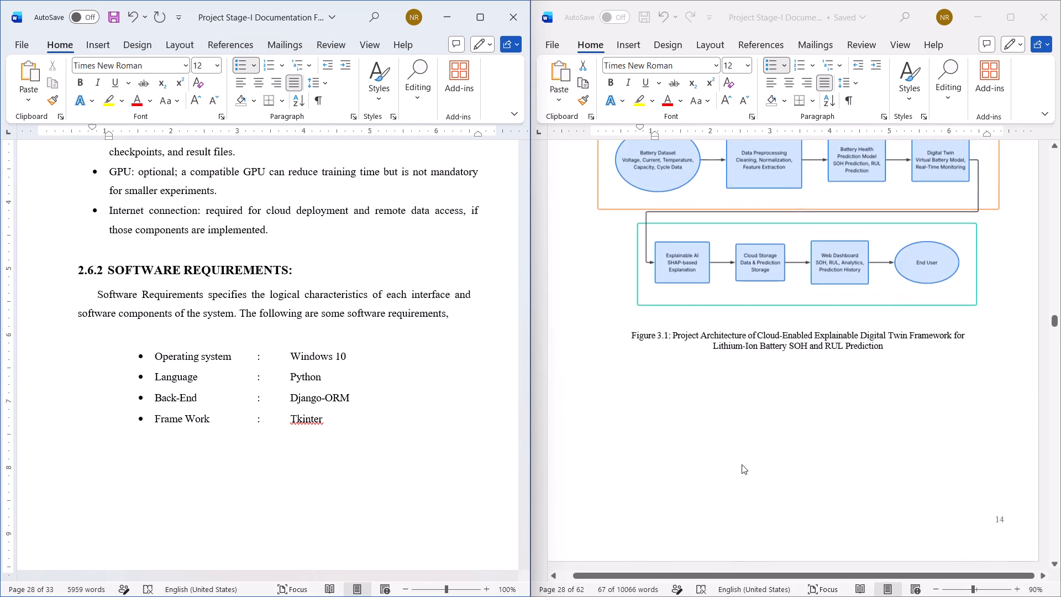
scroll(742, 464, "up", 5)
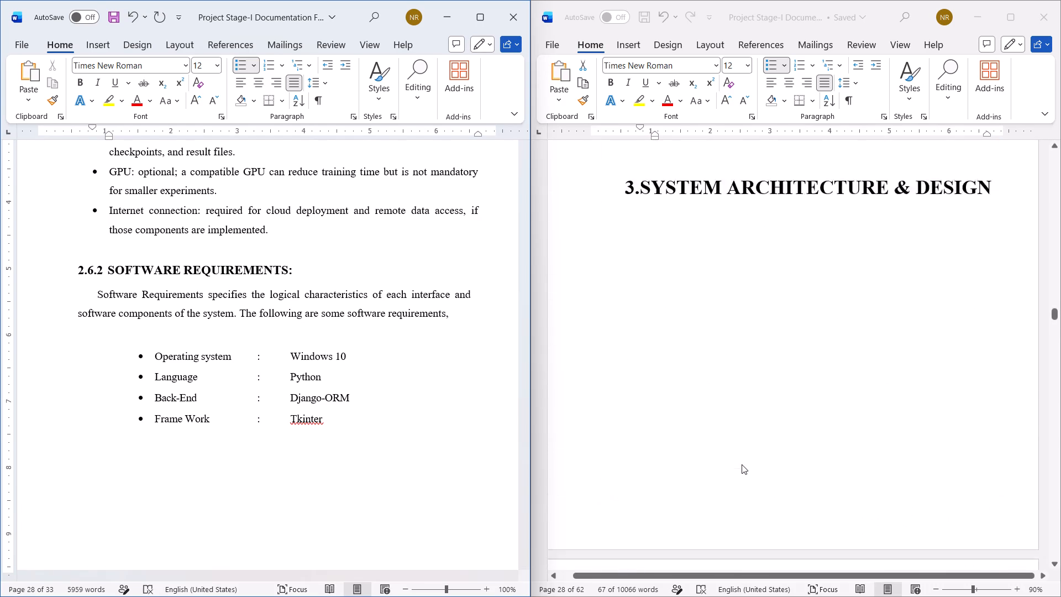
scroll(742, 464, "up", 6)
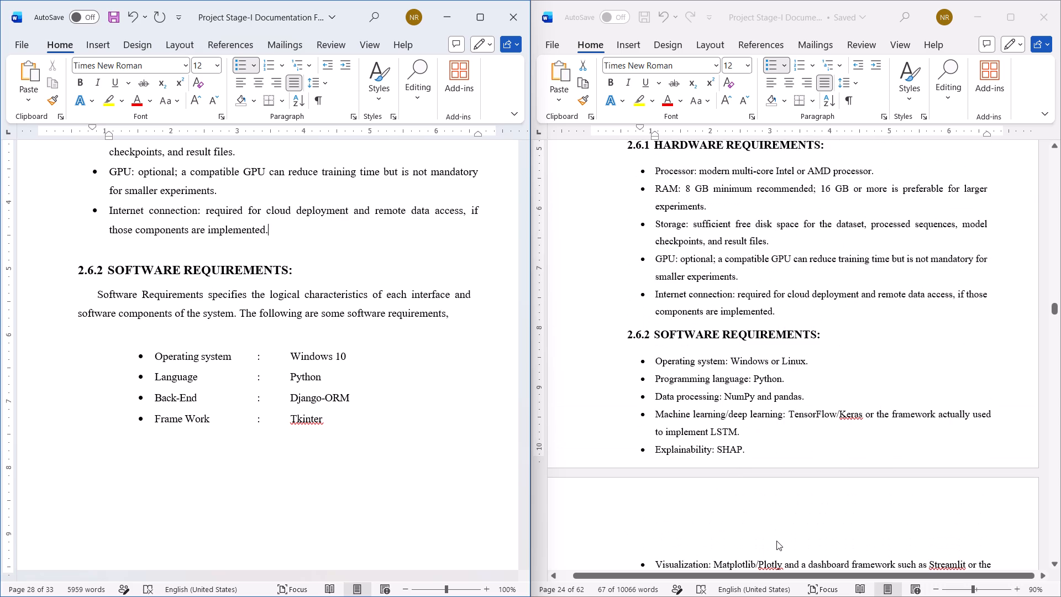
Replace the template's 2.6.2 Software Requirements text with the existing report's bullets from Operating system to Visualization, unmerged from the list, and remove the leftover empty bullet.
scroll(776, 541, "down", 1)
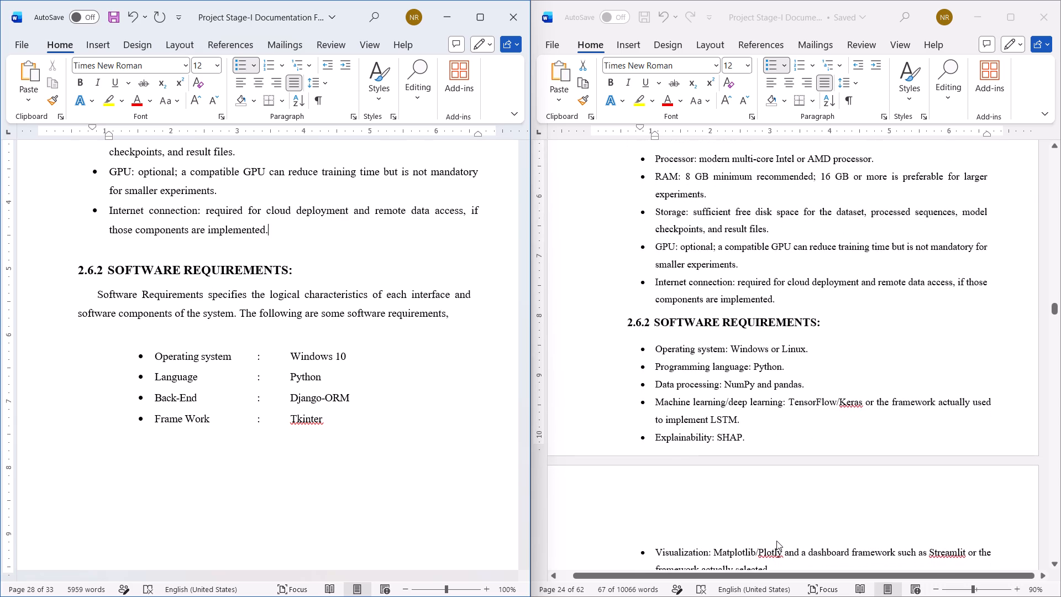
left_click(656, 347)
left_click_drag(656, 347, 782, 579)
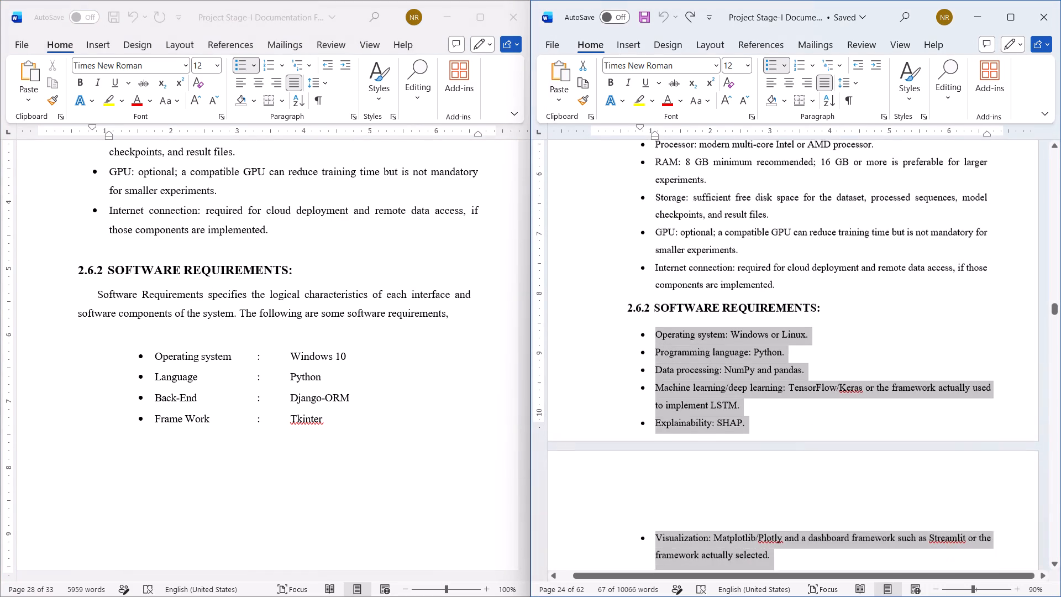
left_click_drag(782, 579, 787, 438)
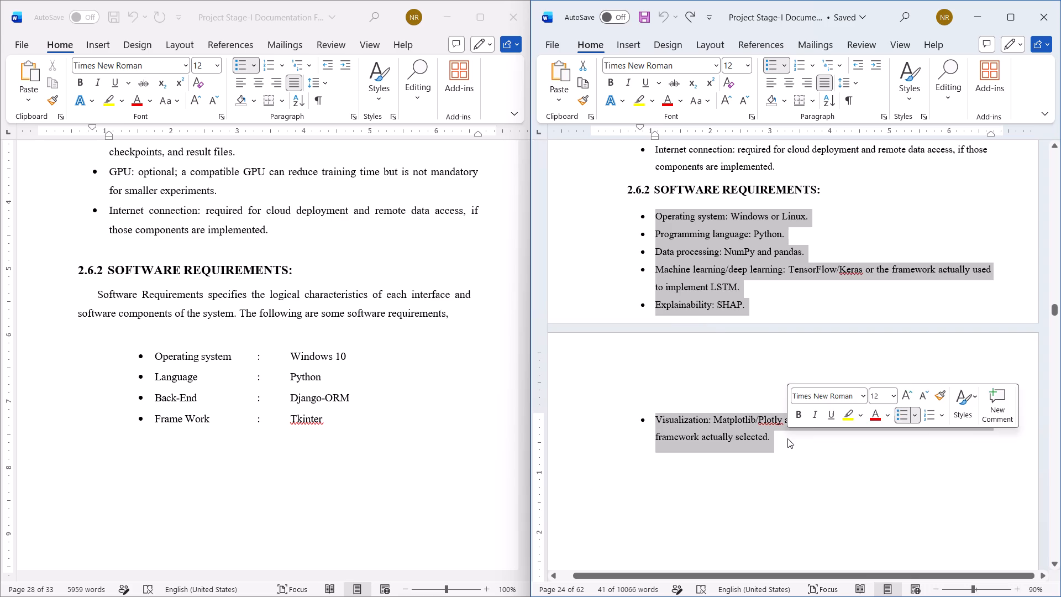
key("ctrl+c")
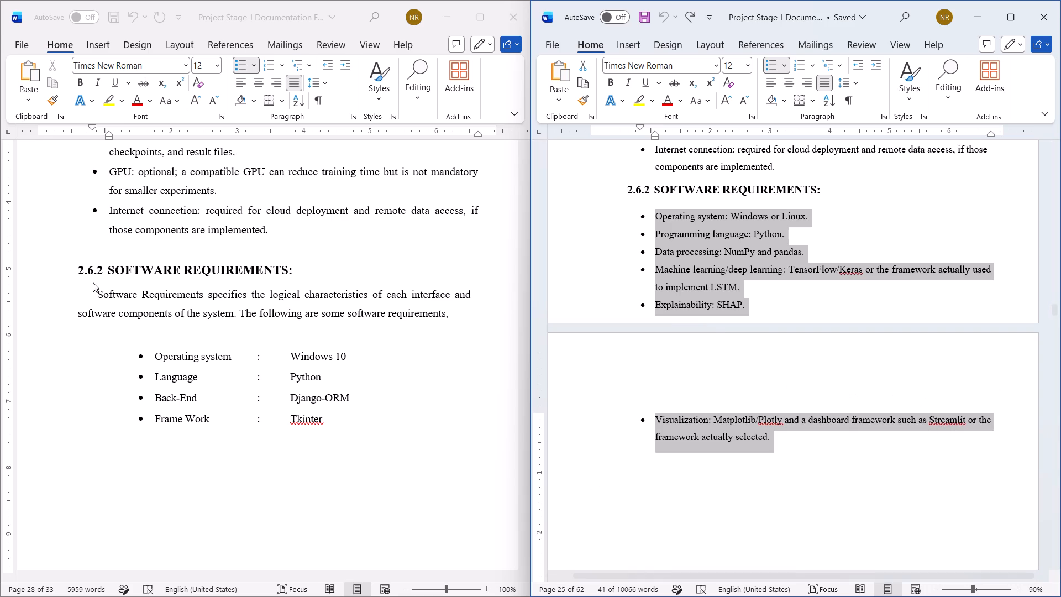
left_click(94, 291)
left_click_drag(96, 292, 324, 410)
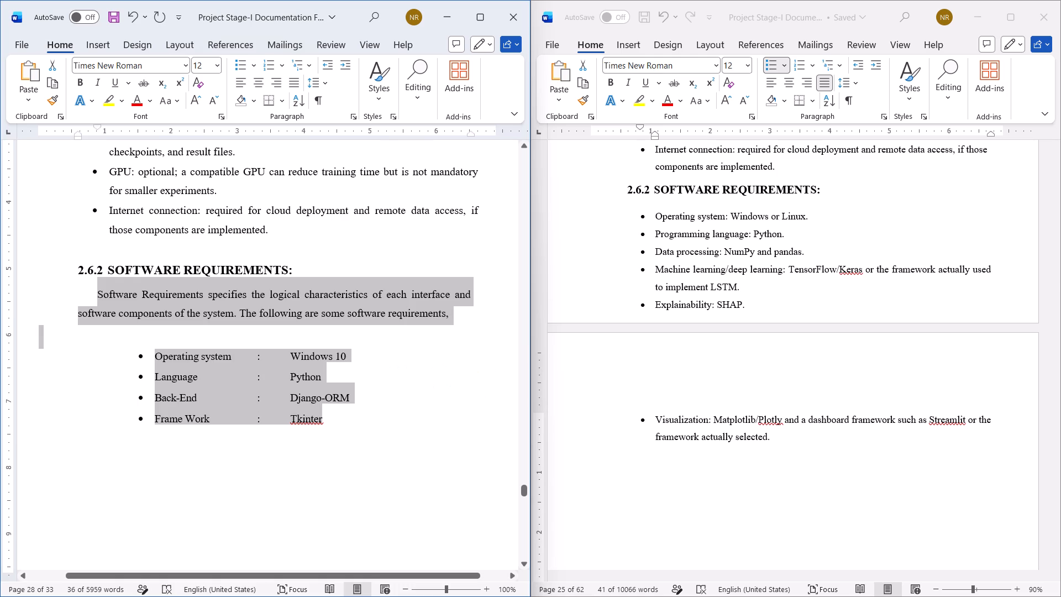
key("ctrl+v")
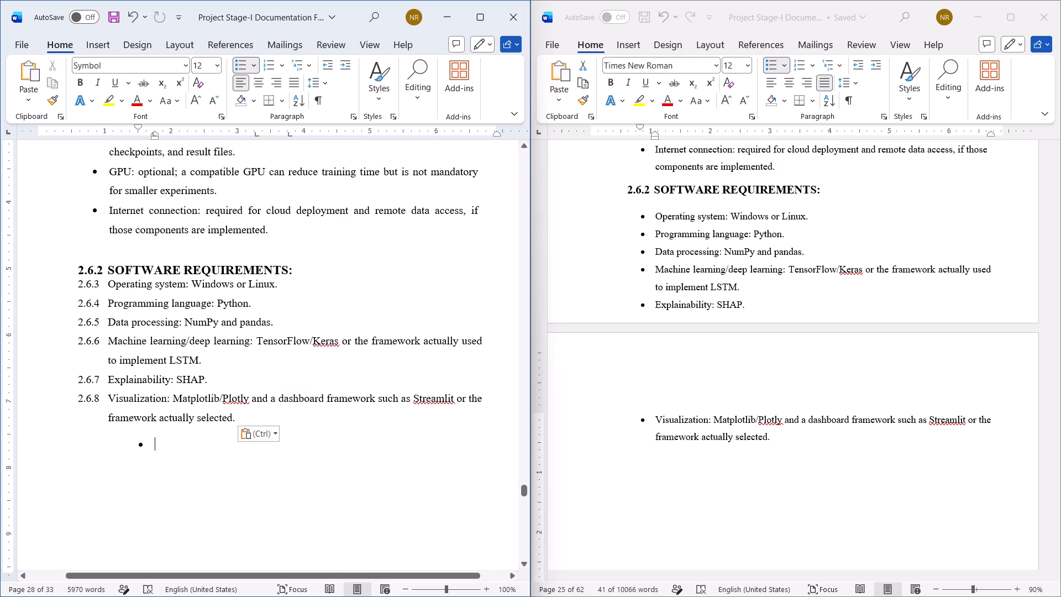
scroll(210, 488, "down", 1)
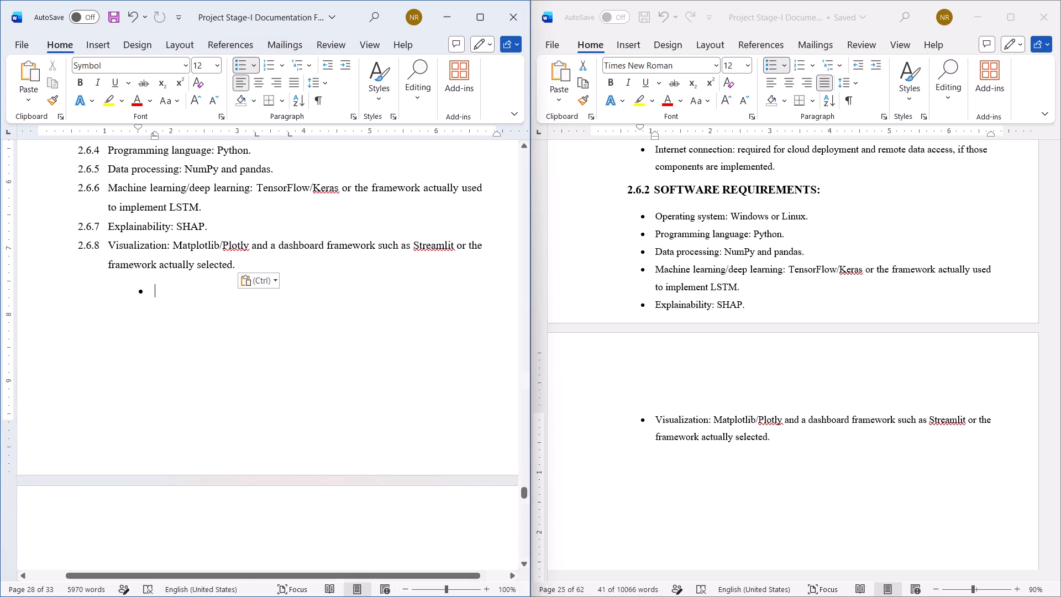
left_click(262, 279)
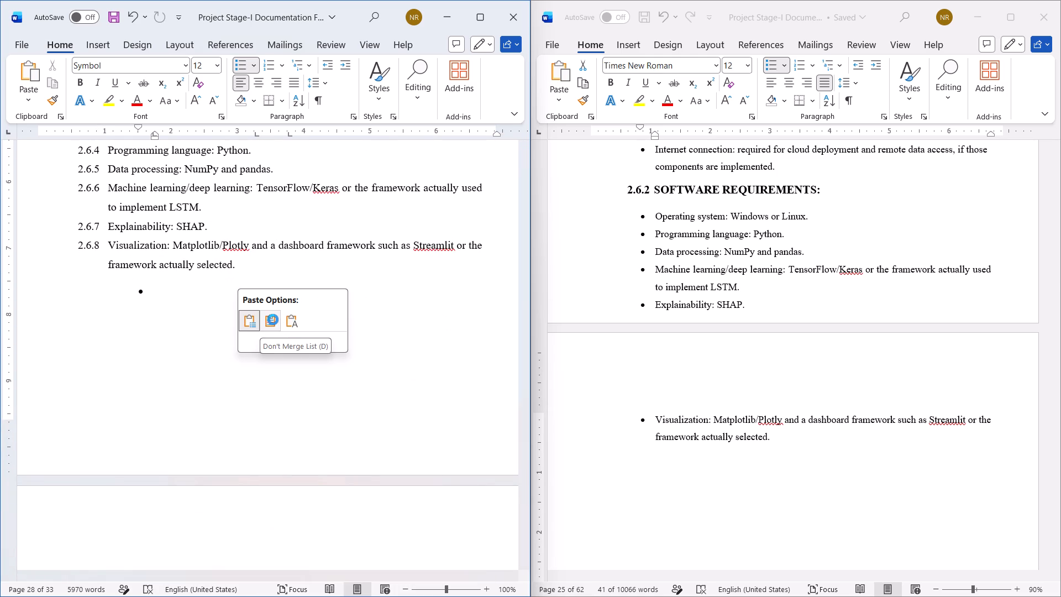
left_click(273, 320)
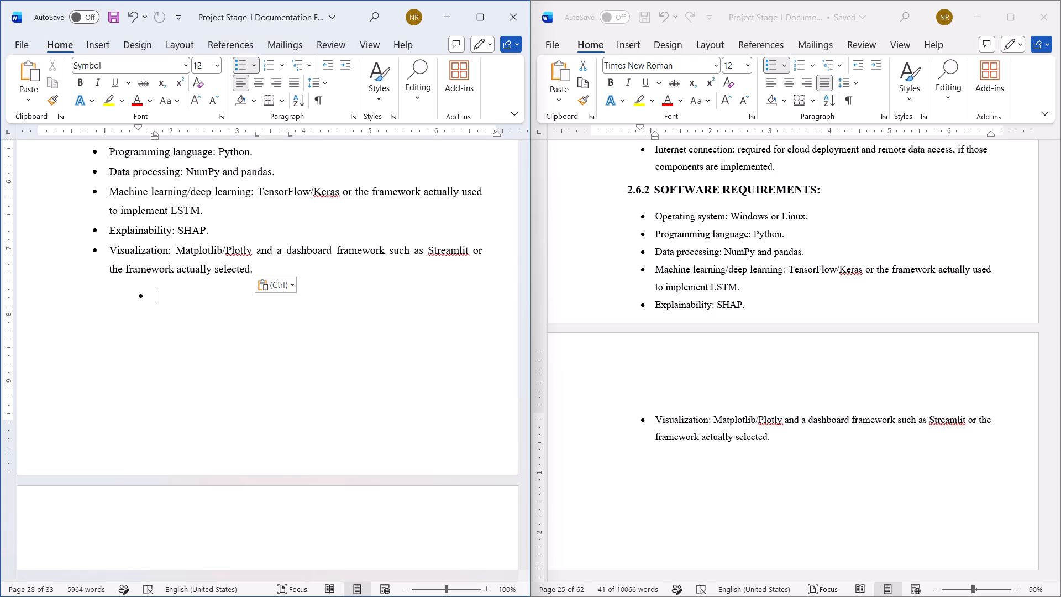
key("BackSpace")
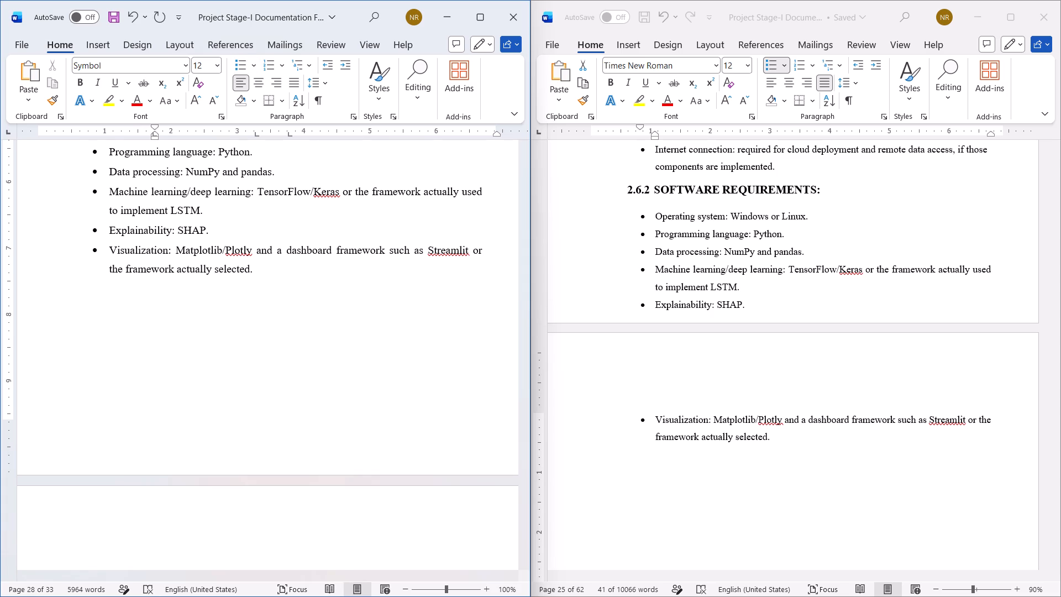
Replace the template's chapter 3 introductory paragraph with the existing report's "The architecture is organized into data..." paragraph and remove the blank line below it.
scroll(207, 323, "down", 3)
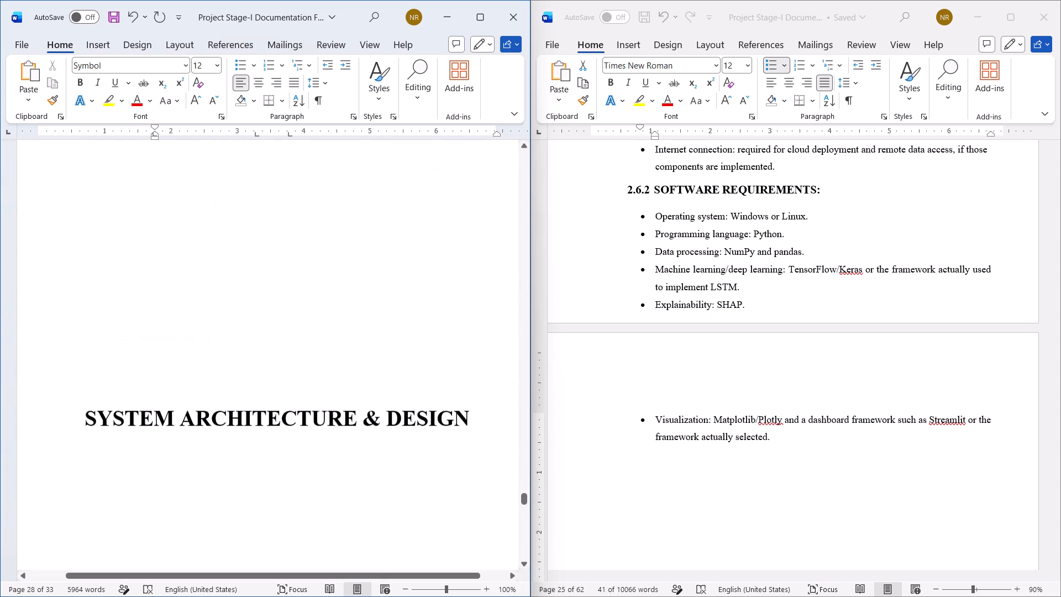
scroll(695, 360, "down", 3)
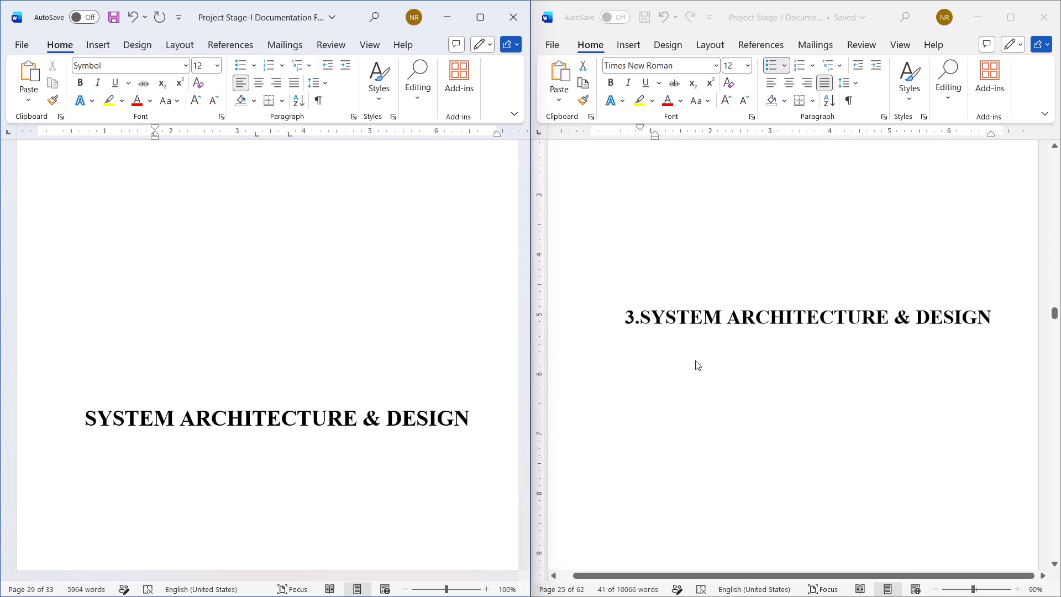
scroll(695, 360, "down", 4)
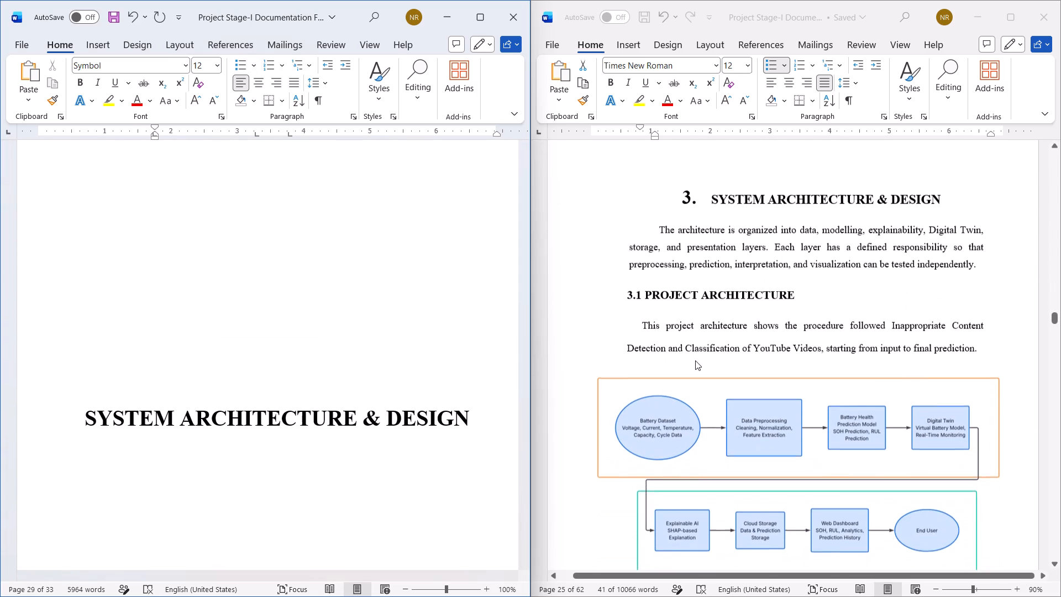
scroll(333, 426, "down", 4)
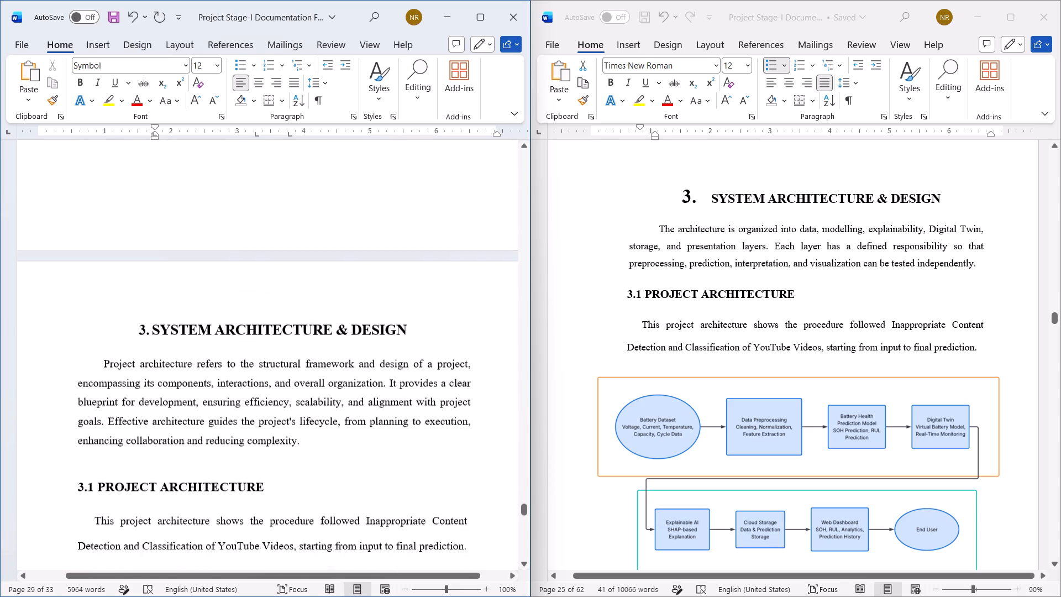
scroll(333, 426, "down", 1)
left_click(660, 229)
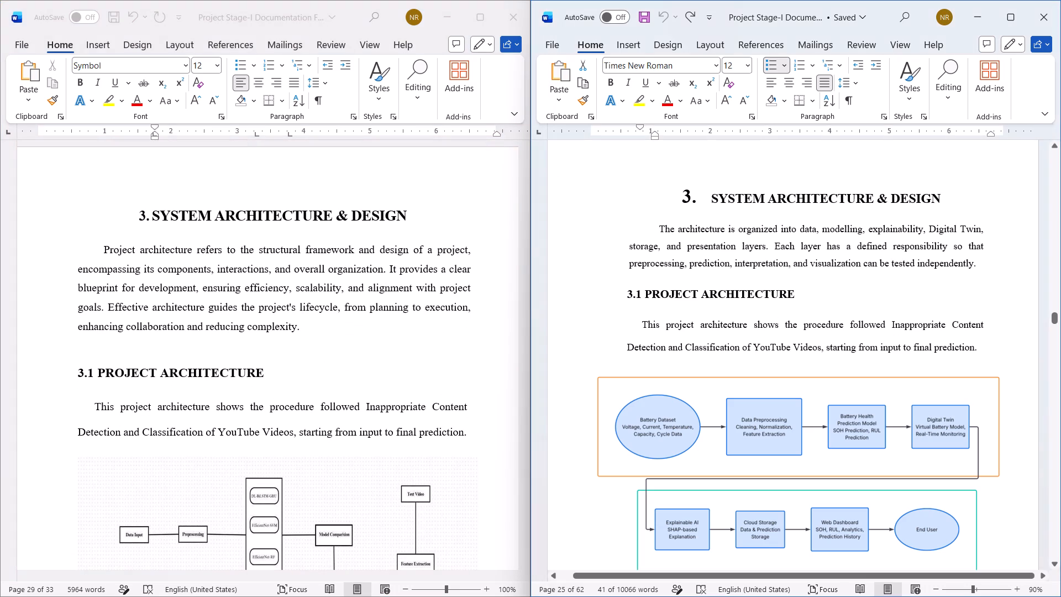
left_click_drag(659, 227, 1016, 258)
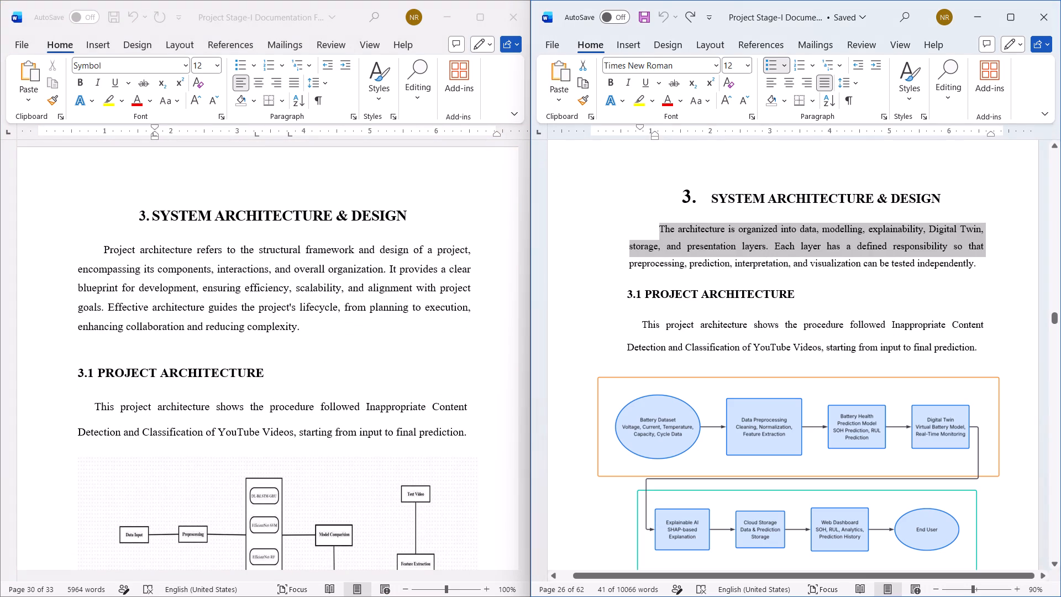
left_click_drag(1016, 258, 1023, 264)
key("ctrl+c")
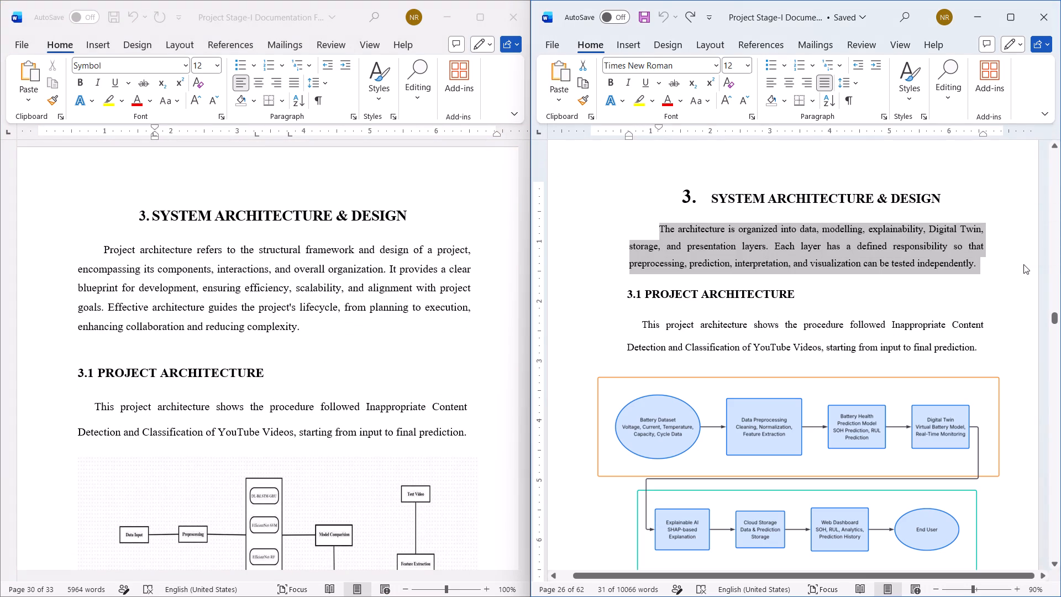
left_click(318, 330)
left_click_drag(303, 329, 293, 324)
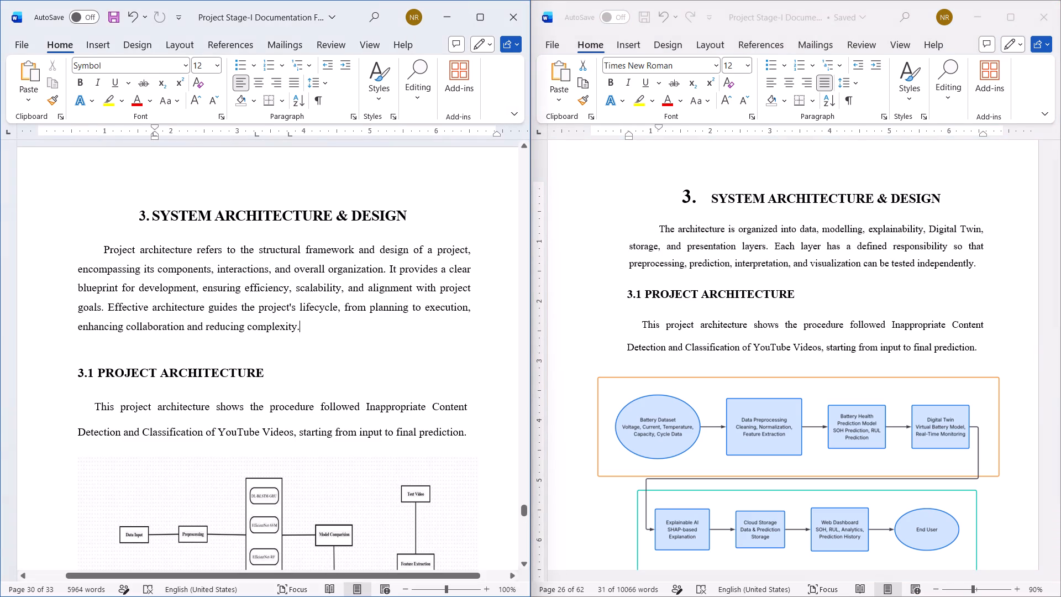
left_click_drag(293, 324, 114, 255)
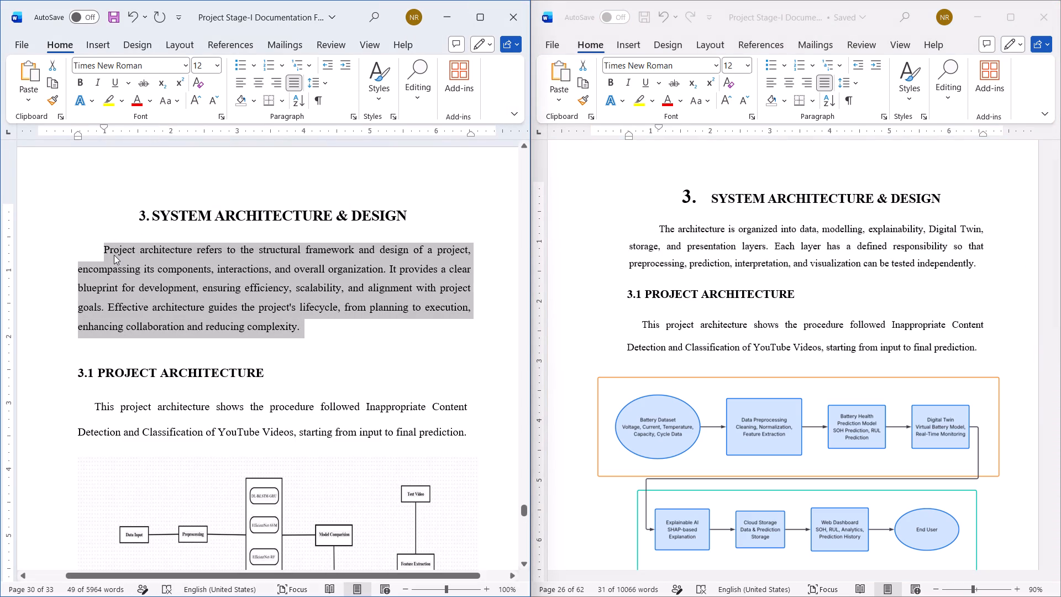
key("ctrl+v")
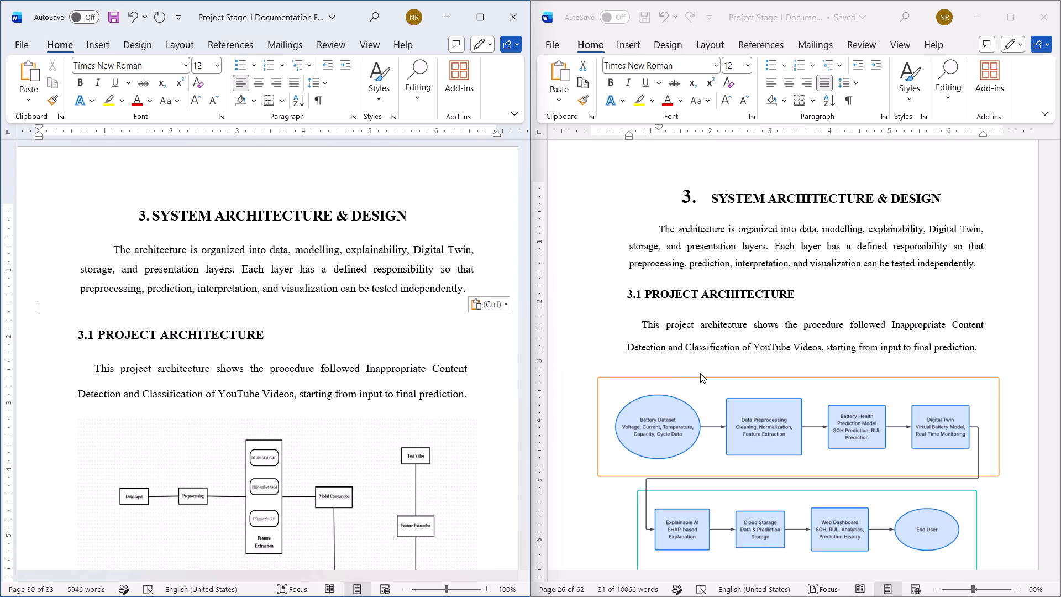
key("BackSpace")
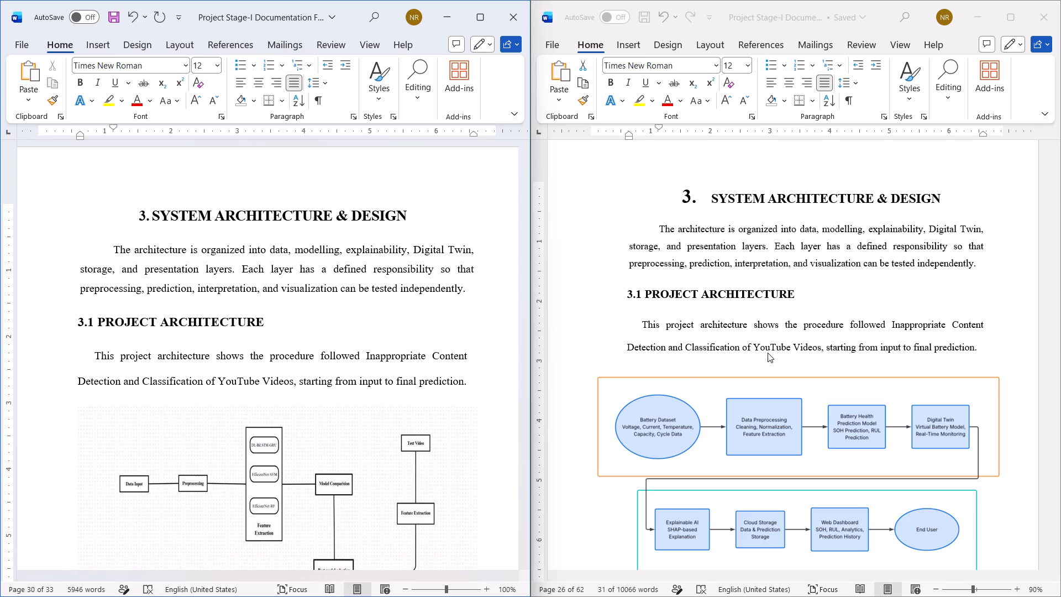
Replace the template's paragraph under 3.1 PROJECT ARCHITECTURE with the matching paragraph from the existing report.
left_click(664, 324)
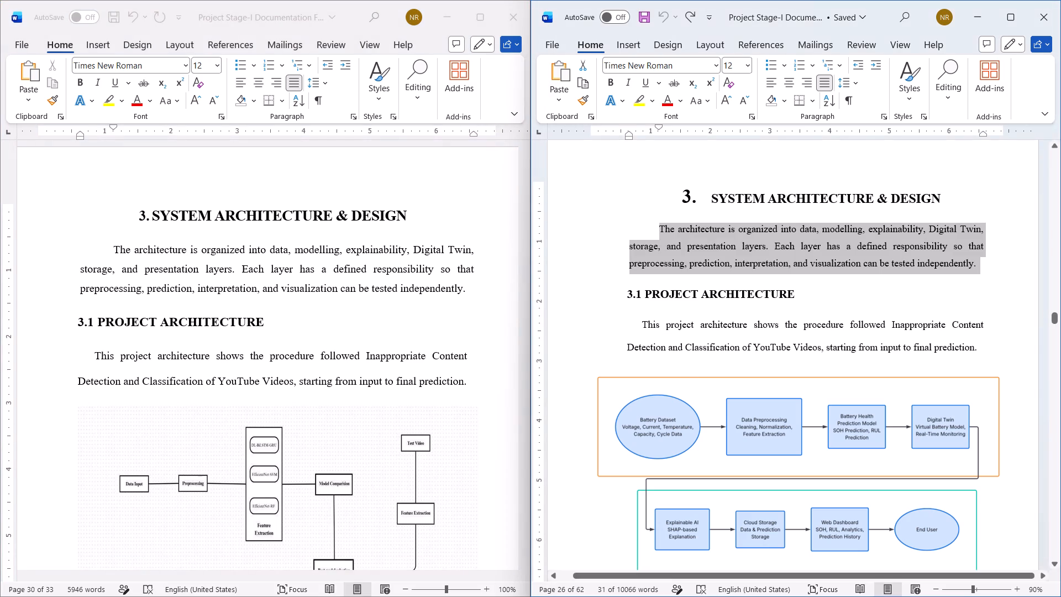
left_click_drag(642, 322, 917, 341)
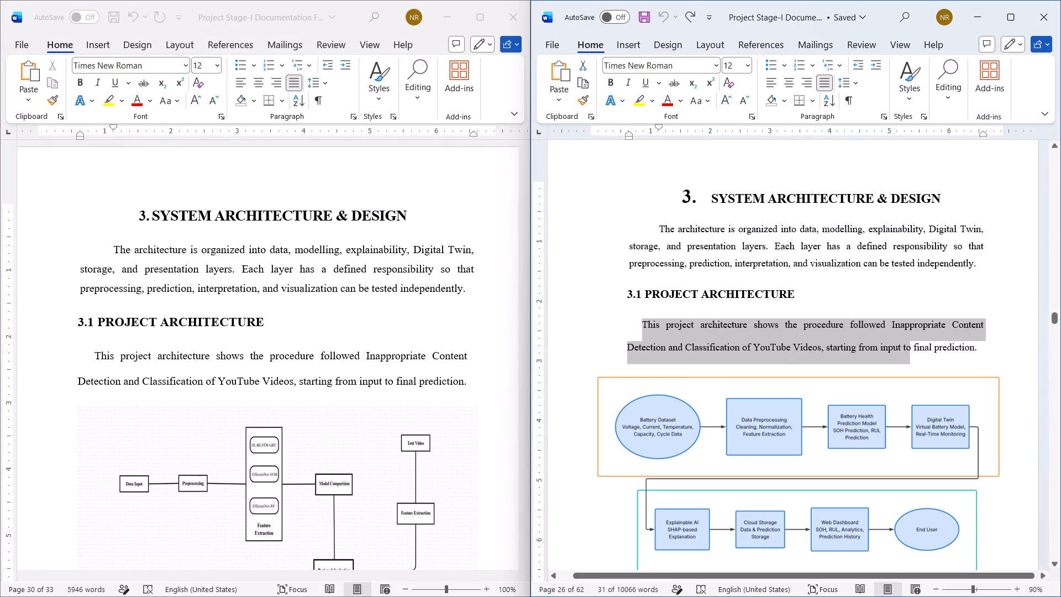
left_click_drag(917, 341, 977, 351)
key("ctrl+c")
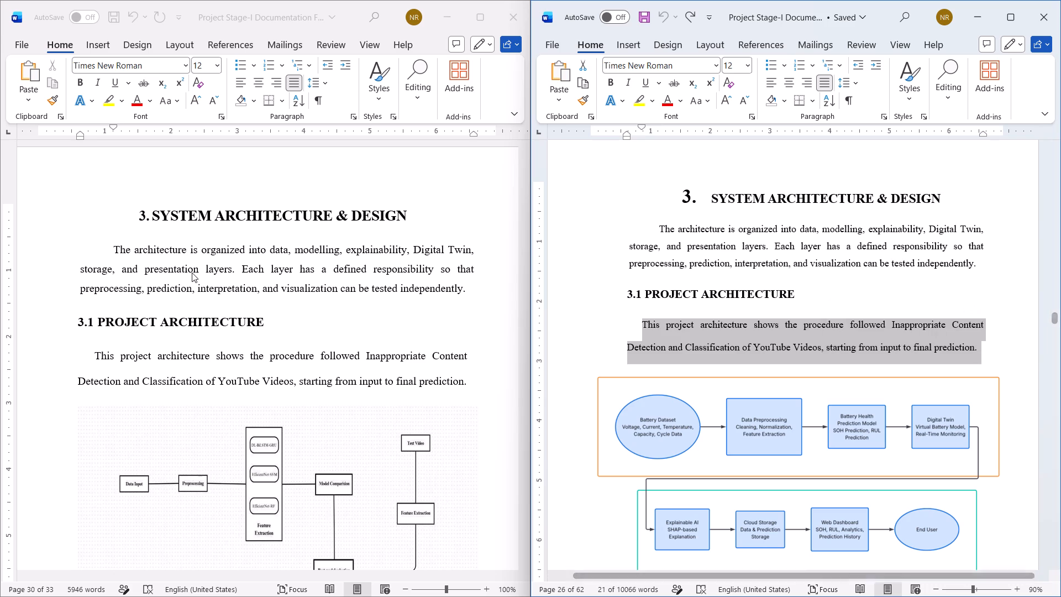
left_click(92, 353)
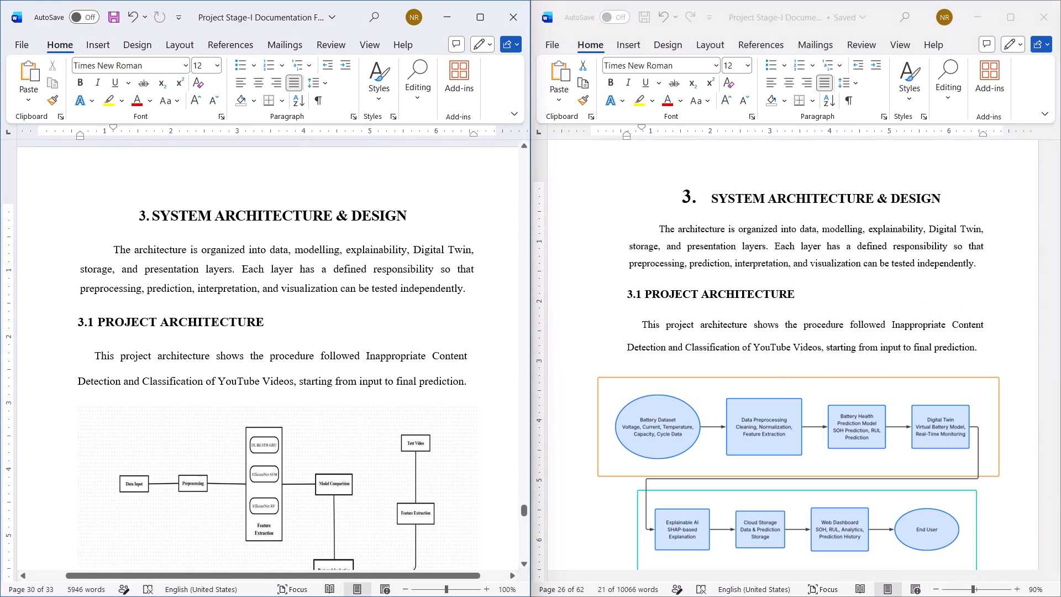
left_click(95, 355)
left_click_drag(467, 383, 85, 352)
key("ctrl+v")
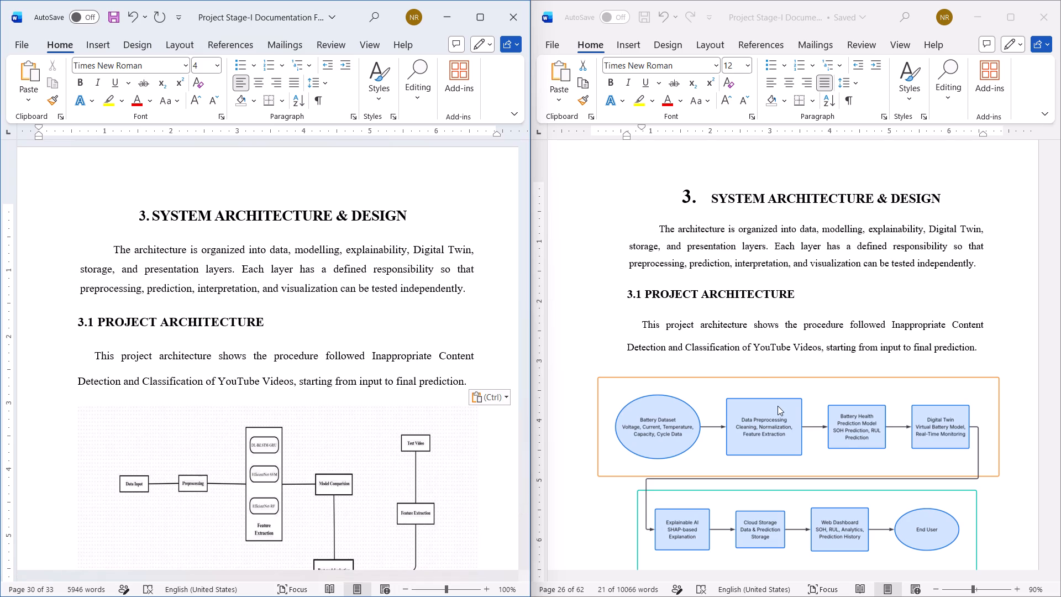
In the template's 3.1 paragraph, replace "Inappropriate Content Detection... final prediction" with the existing report's cover-page project title, pasted as plain text.
scroll(778, 406, "up", 20)
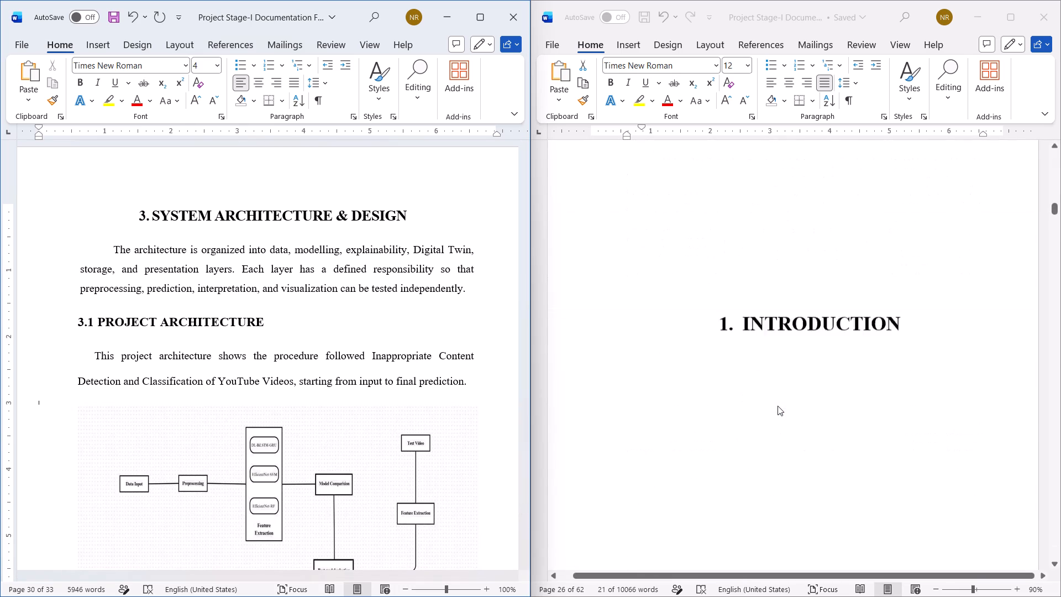
scroll(778, 406, "up", 20)
scroll(778, 406, "up", 4)
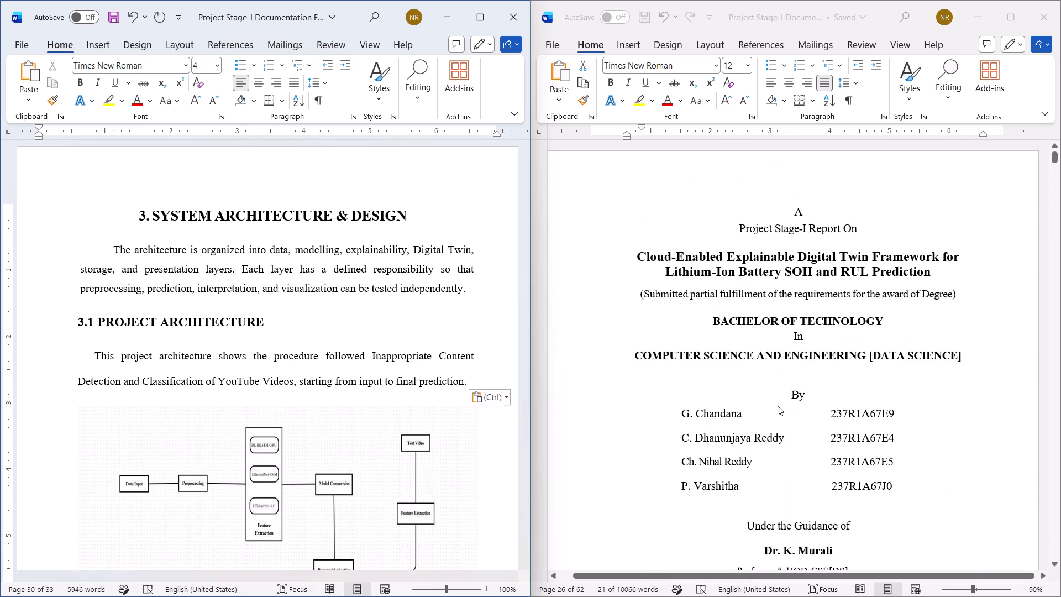
scroll(778, 406, "up", 6)
left_click(639, 256)
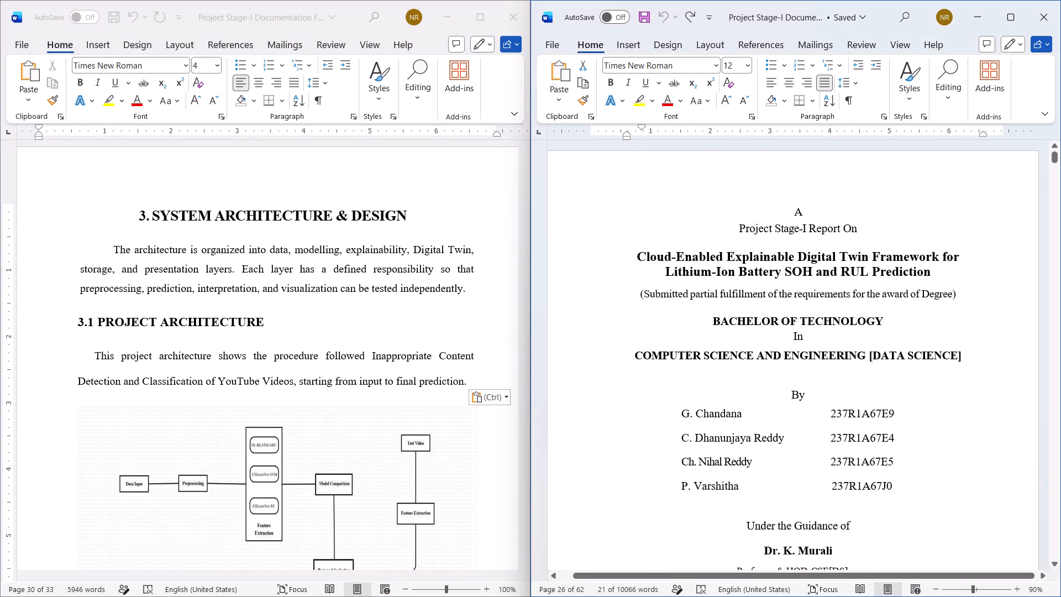
left_click_drag(635, 256, 904, 277)
key("ctrl+c")
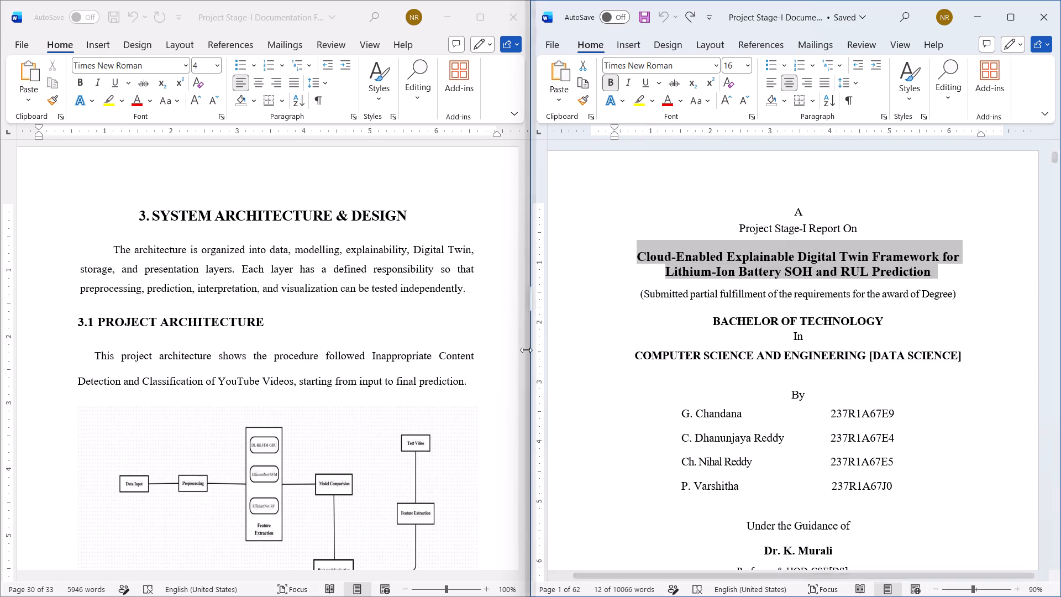
left_click(373, 354)
left_click_drag(373, 354, 461, 379)
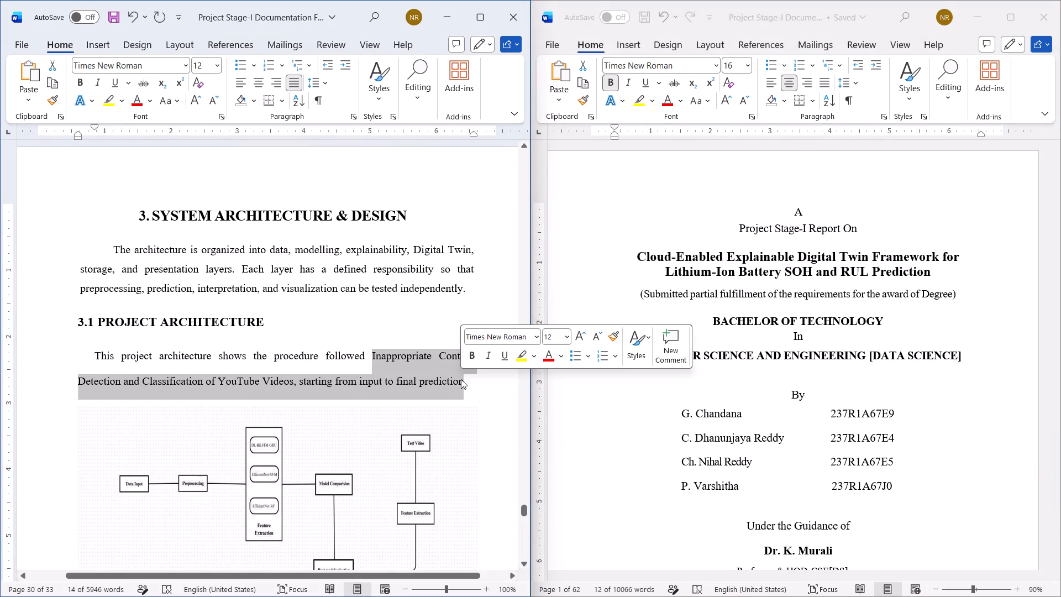
key("ctrl+shift+v")
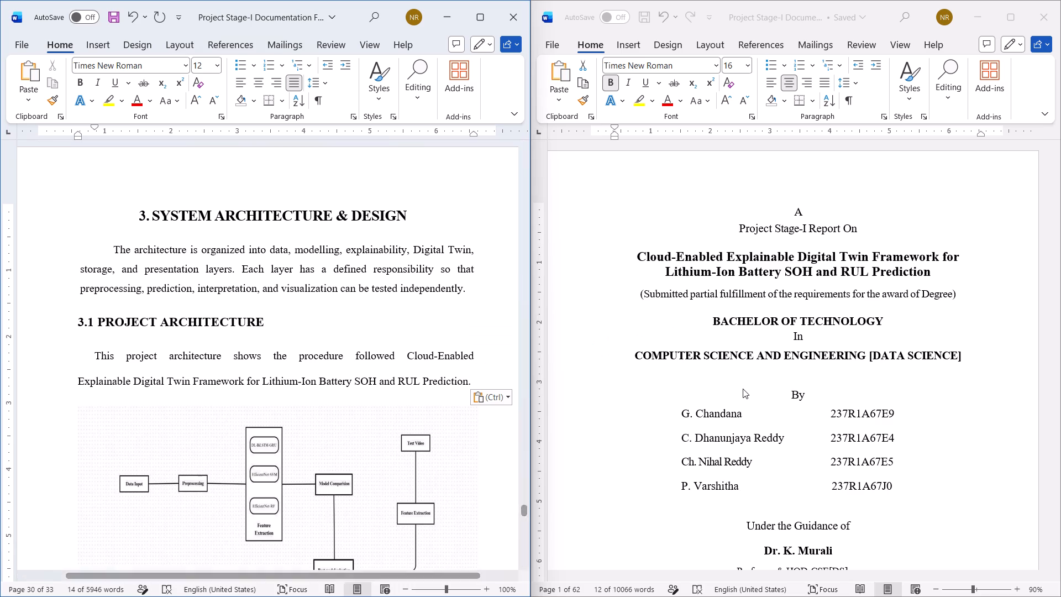
Replace the template's project architecture diagram in section 3.1 with the battery dataset-to-end user diagram from the existing report.
scroll(689, 396, "down", 16)
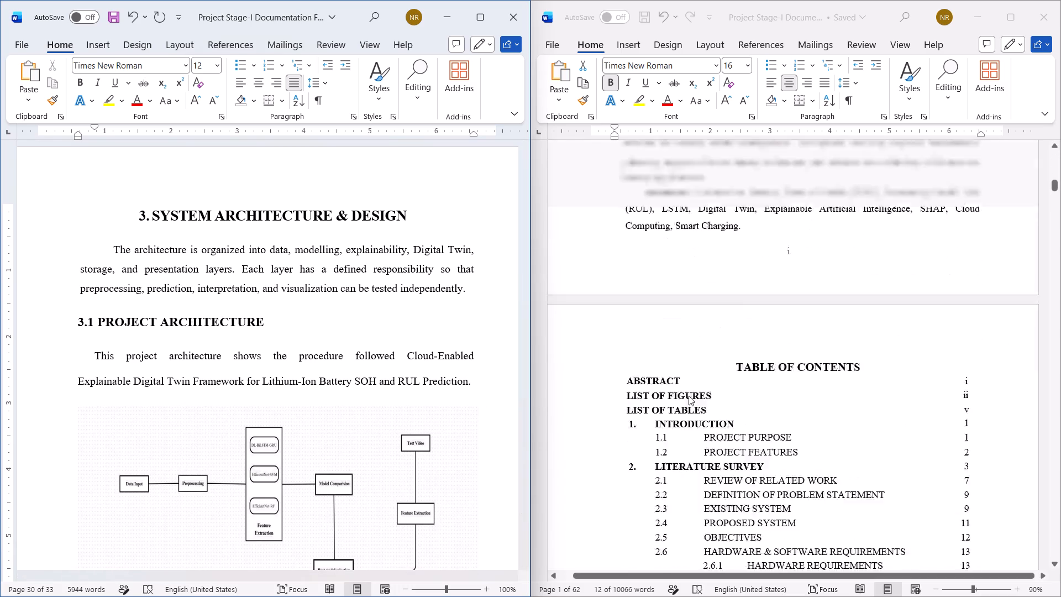
scroll(689, 396, "down", 15)
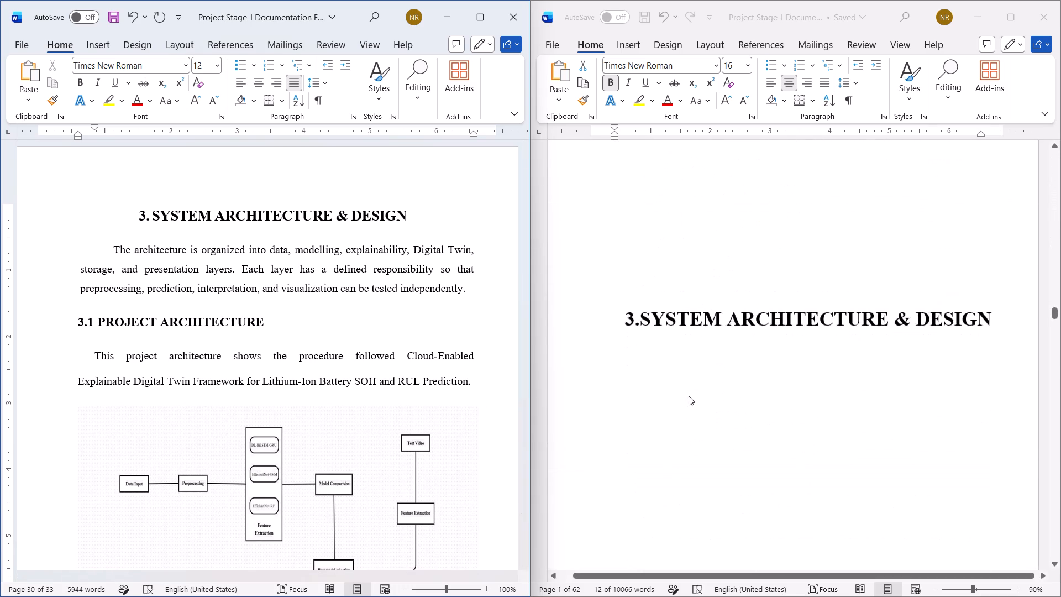
scroll(689, 396, "down", 5)
scroll(689, 396, "up", 2)
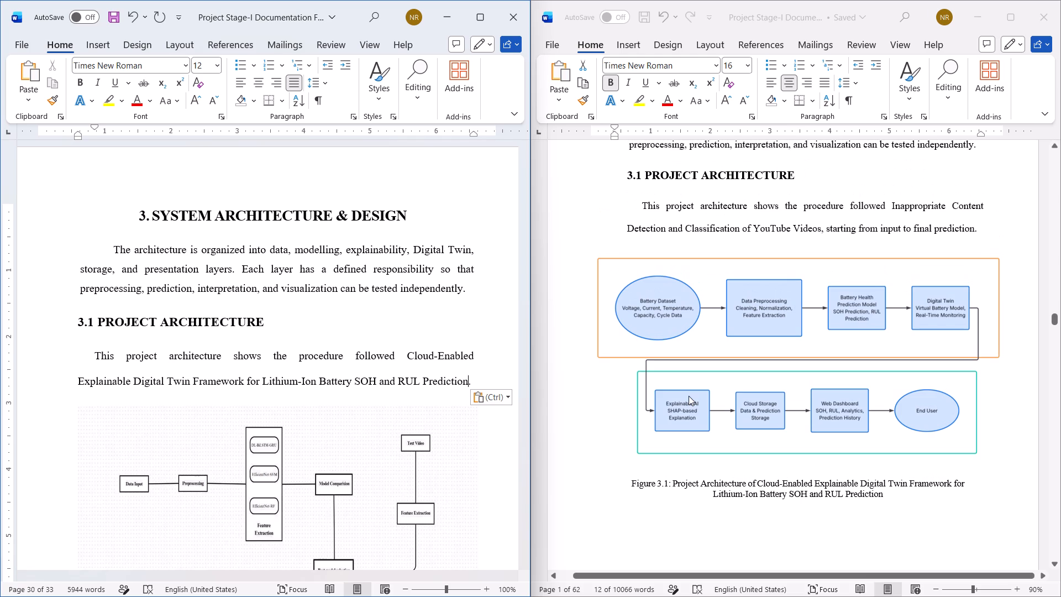
left_click(781, 386)
left_click(781, 386)
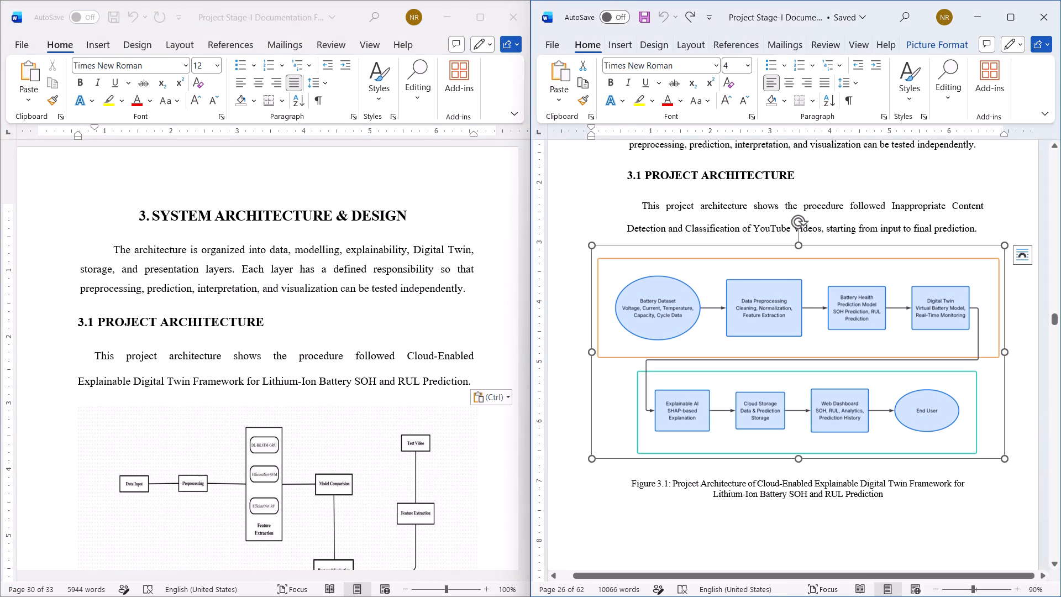
key("ctrl+c")
left_click(329, 449)
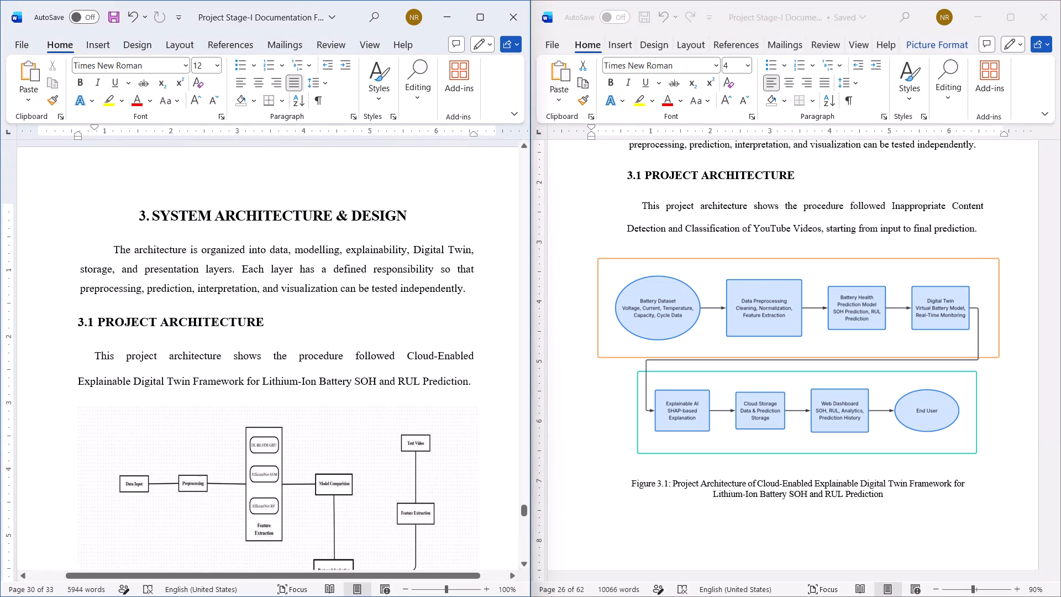
left_click(329, 449)
scroll(329, 449, "down", 1)
key("BackSpace")
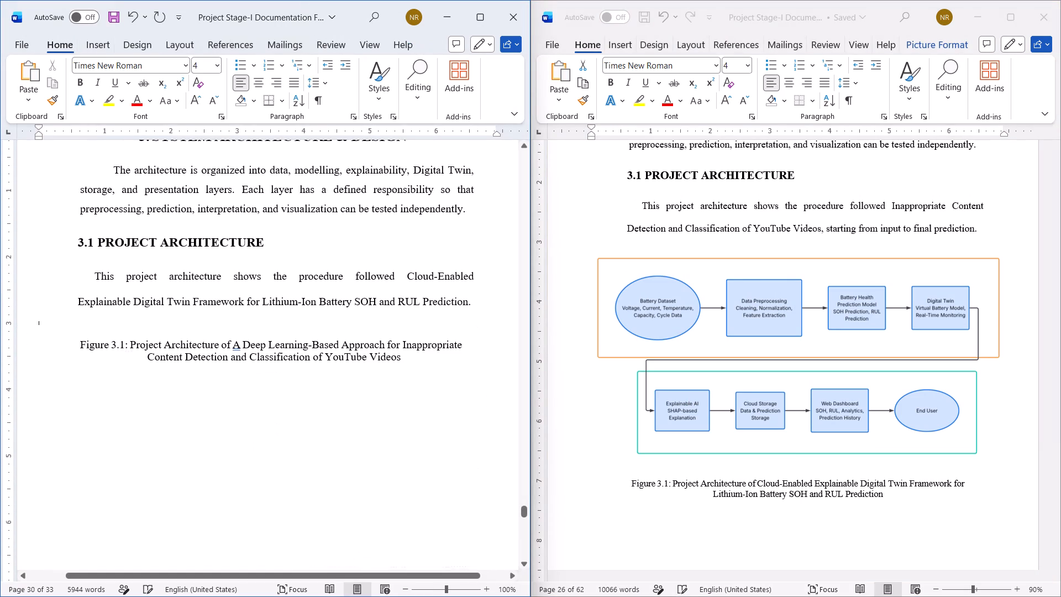
key("ctrl+v")
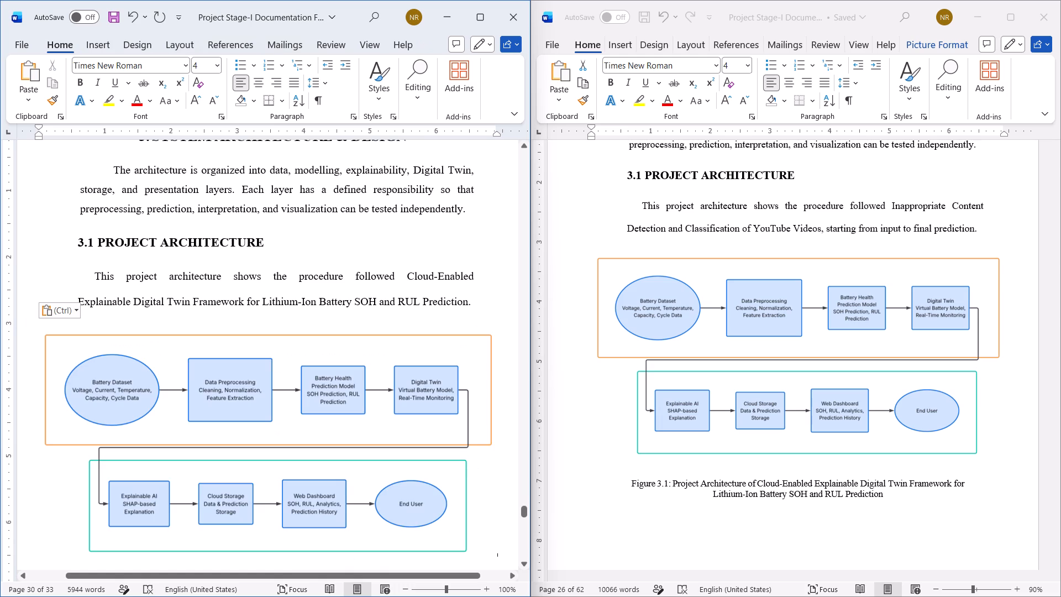
In the template's Figure 3.1 caption, replace "of A Deep Learning-Based Approach... YouTube Videos" with the existing report's "of Cloud-Enabled Explainable Digital Twin Framework..." wording.
scroll(396, 297, "down", 1)
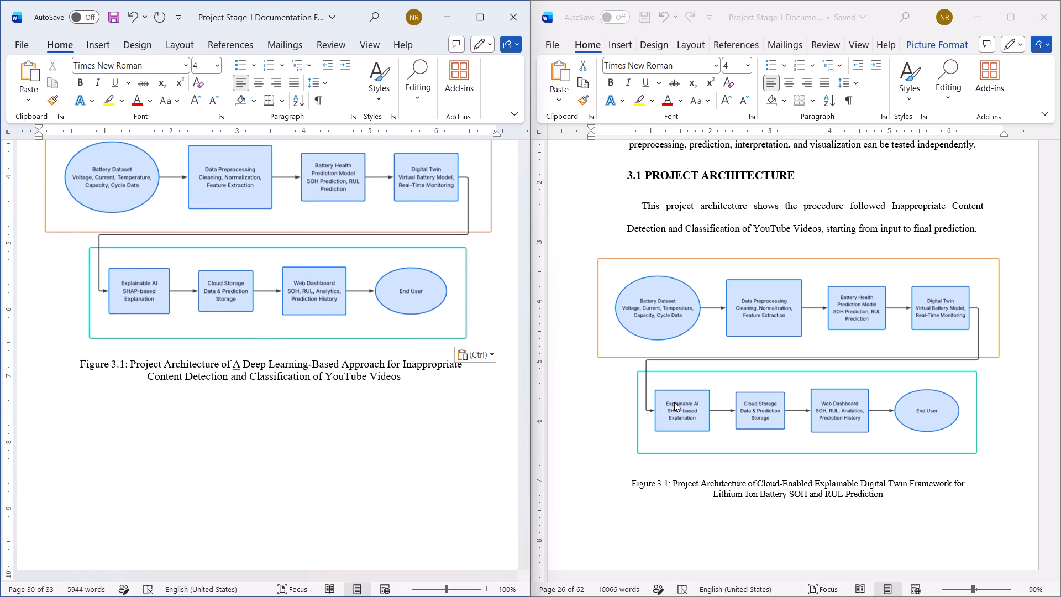
left_click(817, 484)
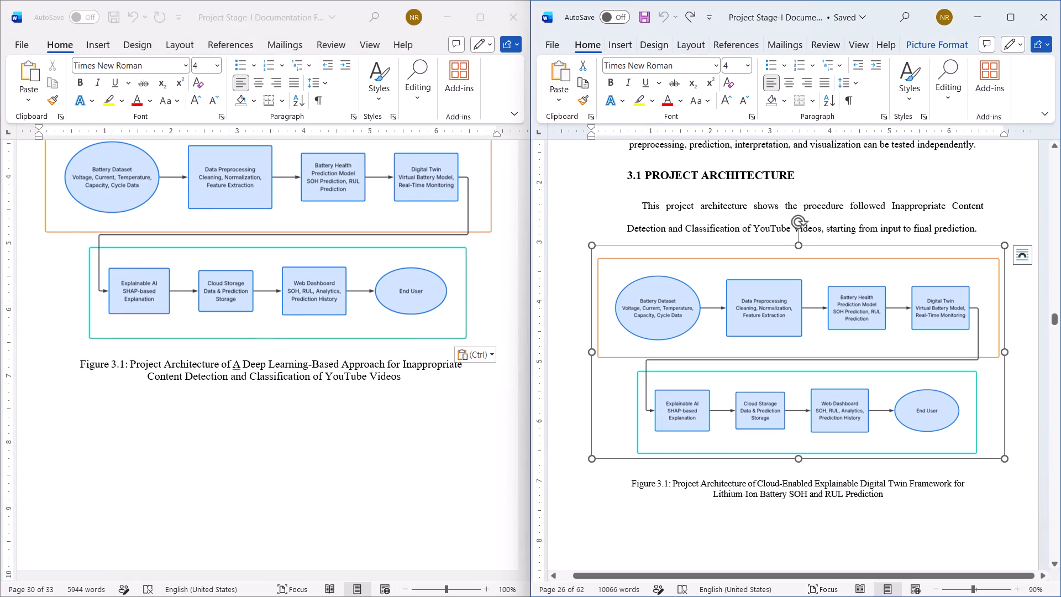
left_click_drag(756, 485, 874, 503)
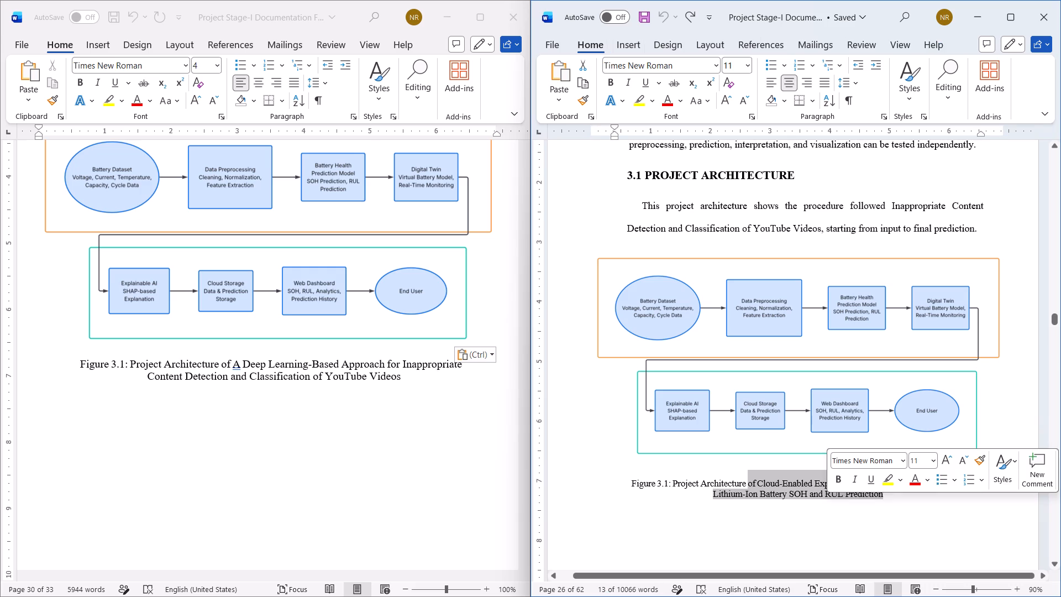
key("ctrl+c")
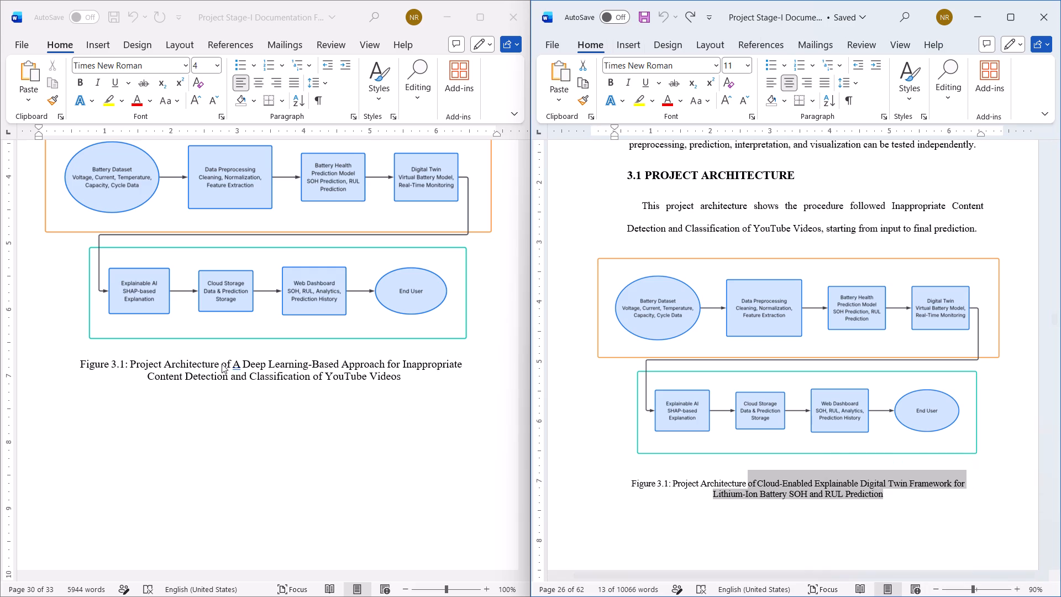
left_click(219, 362)
left_click_drag(221, 363, 255, 374)
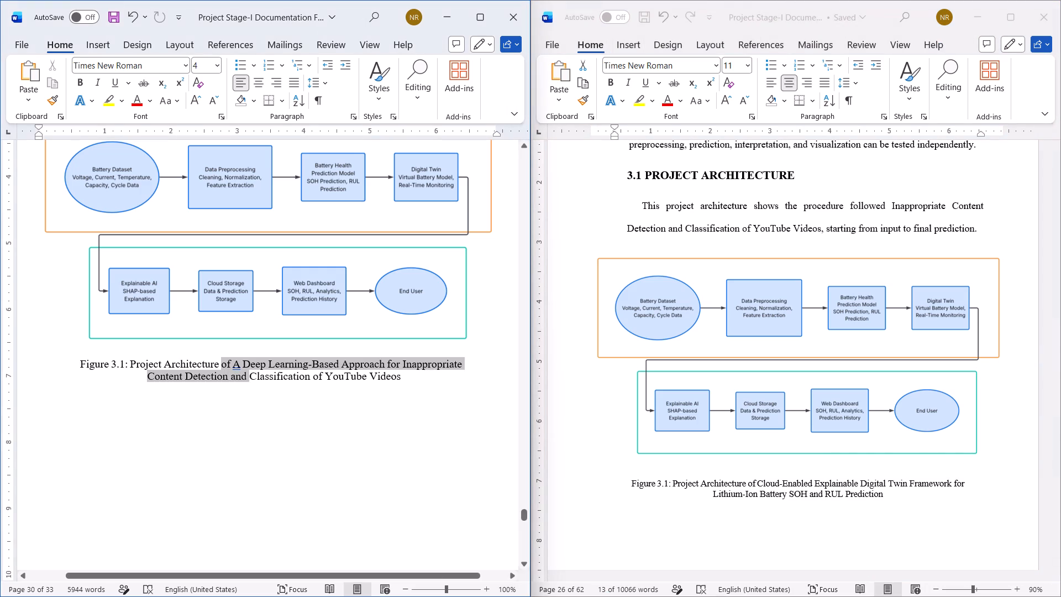
left_click_drag(255, 374, 394, 380)
key("ctrl+v")
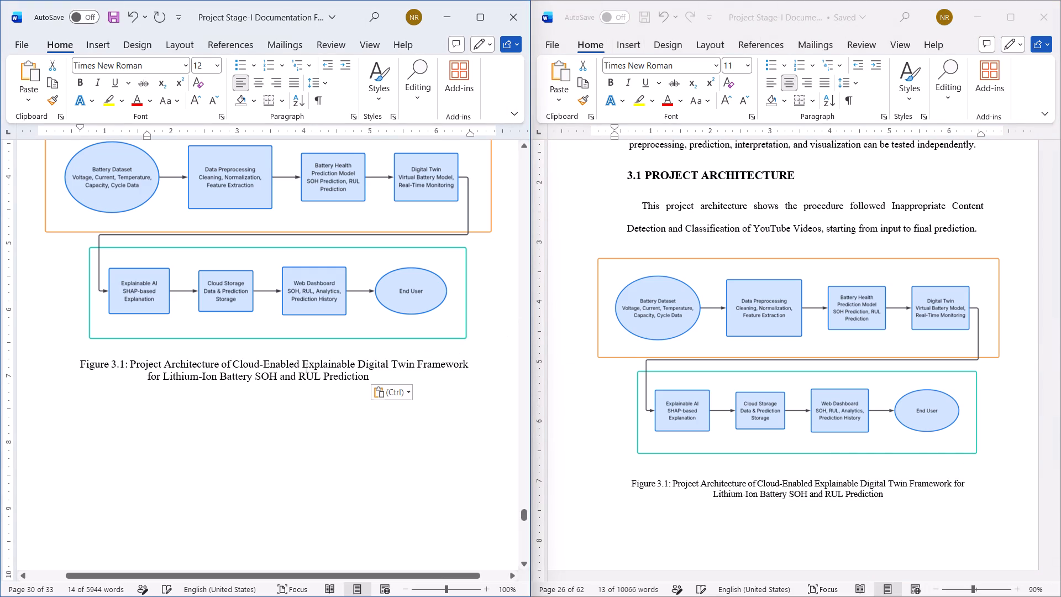
Under 3.2 DESCRIPTION, replace the template's Input Data text with the existing report's "The input is the selected battery cycling dataset..." text.
scroll(321, 480, "down", 3)
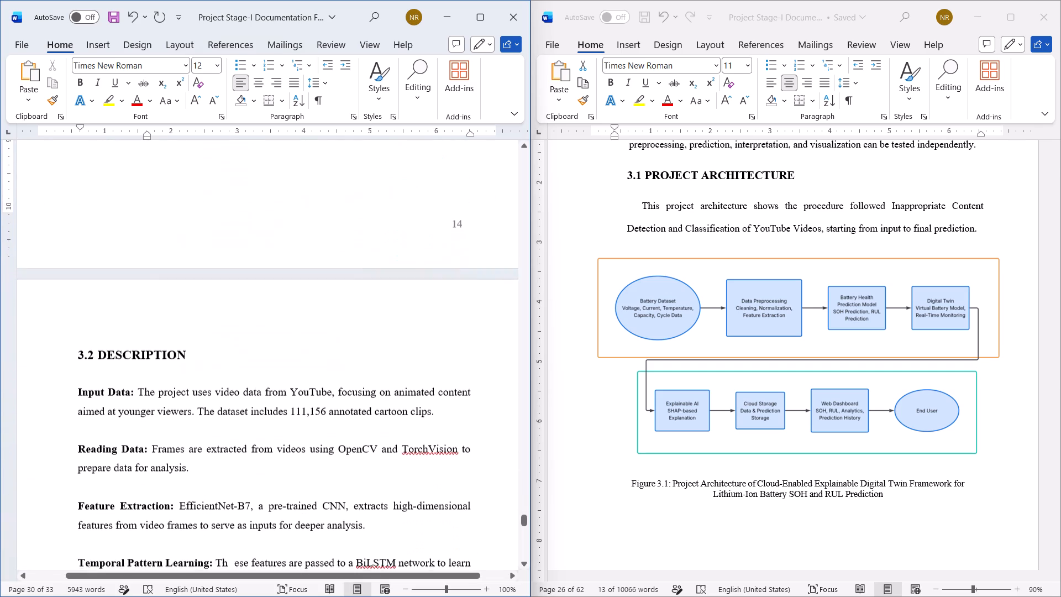
scroll(795, 453, "down", 3)
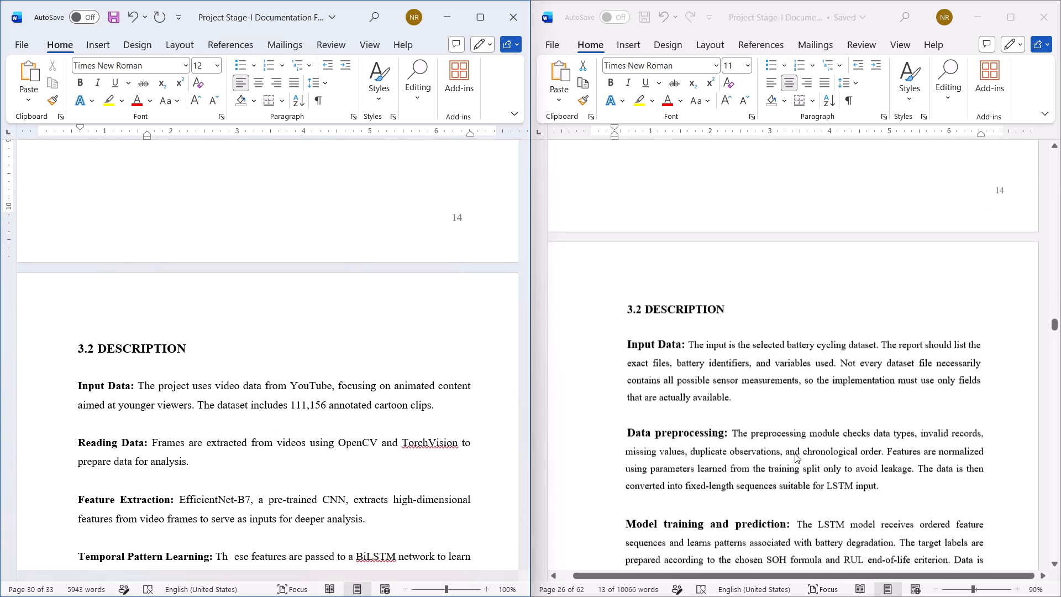
scroll(795, 453, "down", 1)
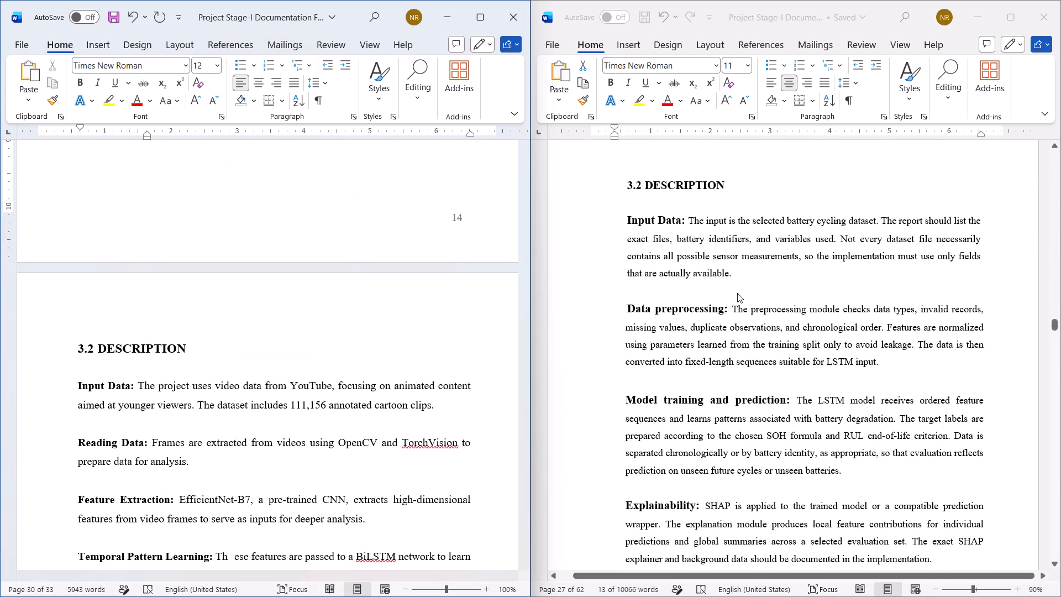
left_click(735, 272)
left_click_drag(730, 275, 701, 239)
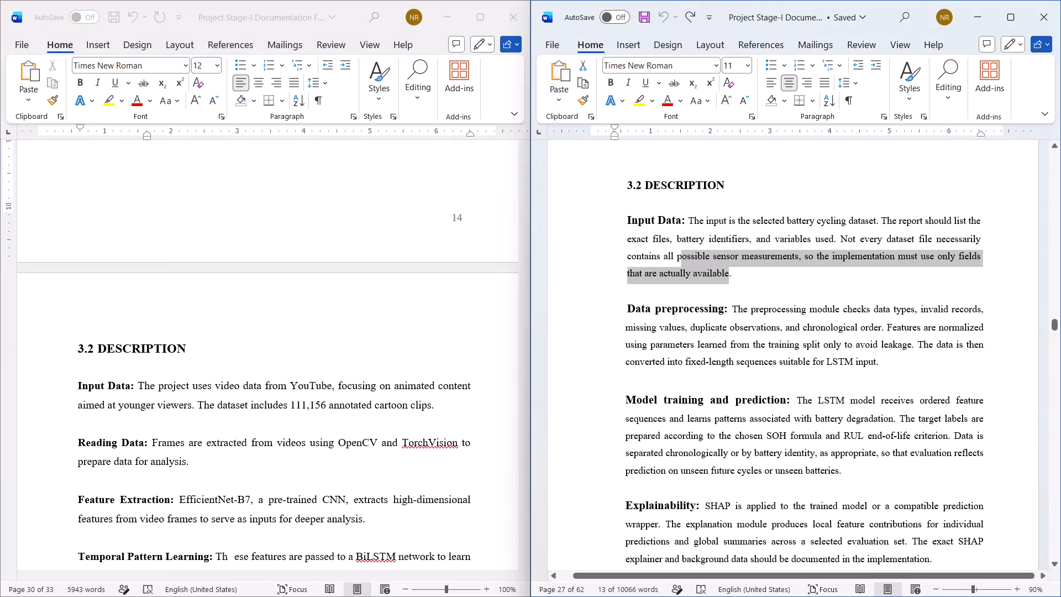
left_click_drag(701, 239, 689, 223)
key("ctrl+c")
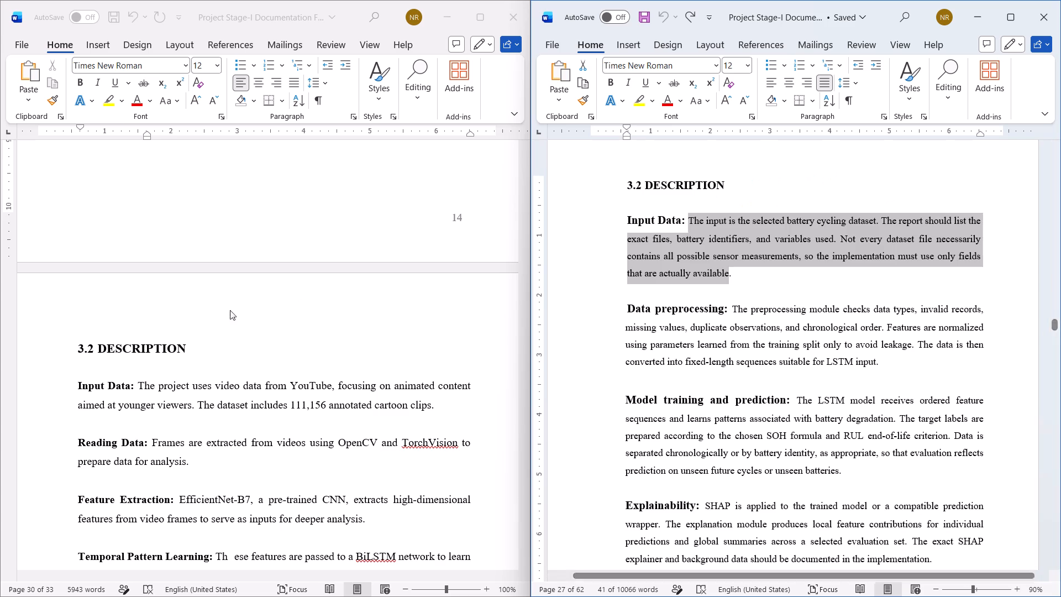
left_click(135, 383)
left_click(137, 384)
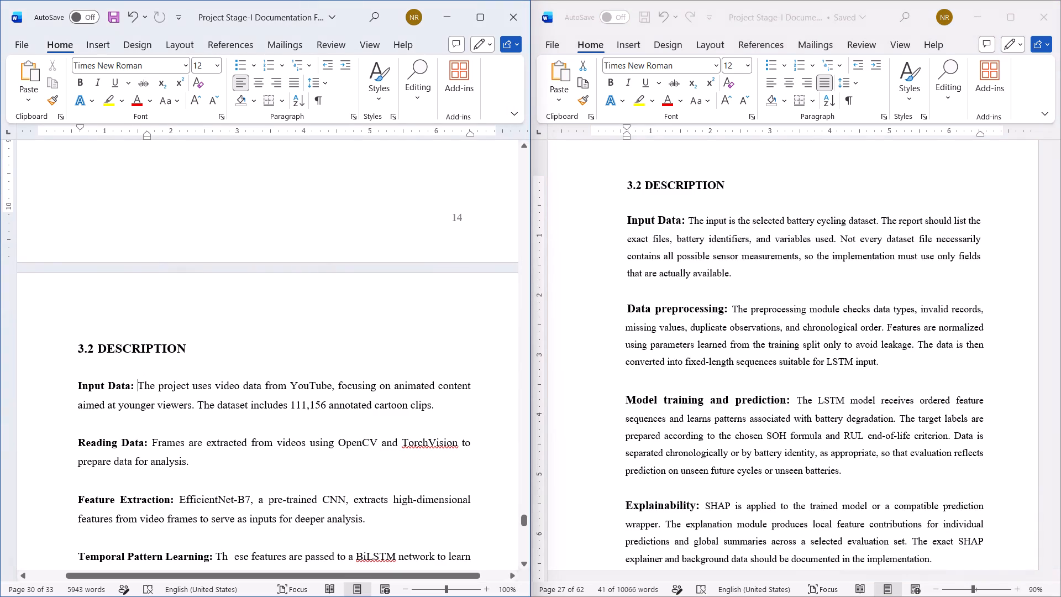
left_click_drag(436, 405, 220, 390)
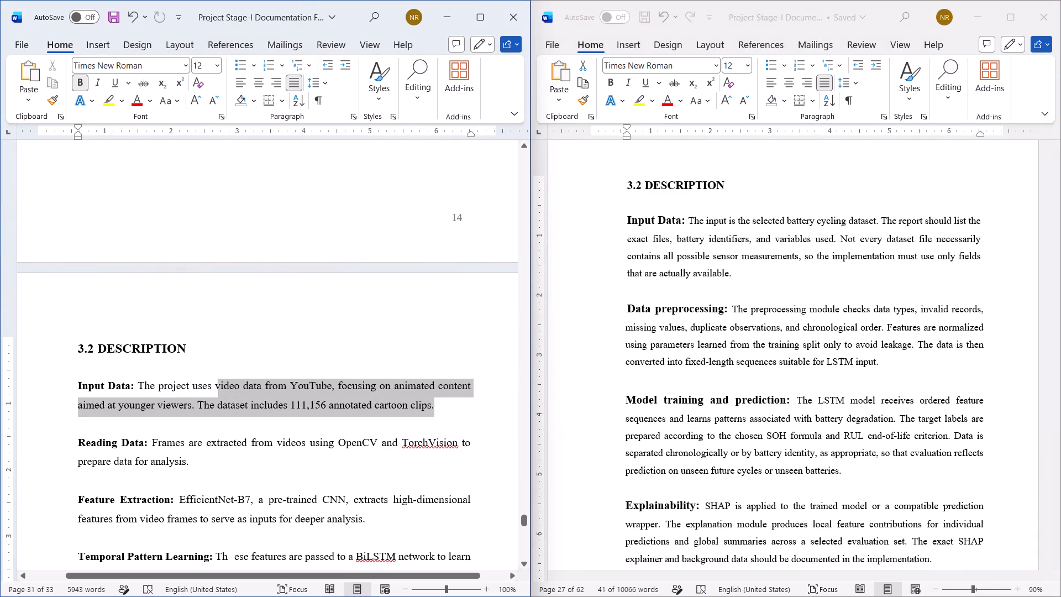
left_click_drag(220, 390, 140, 382)
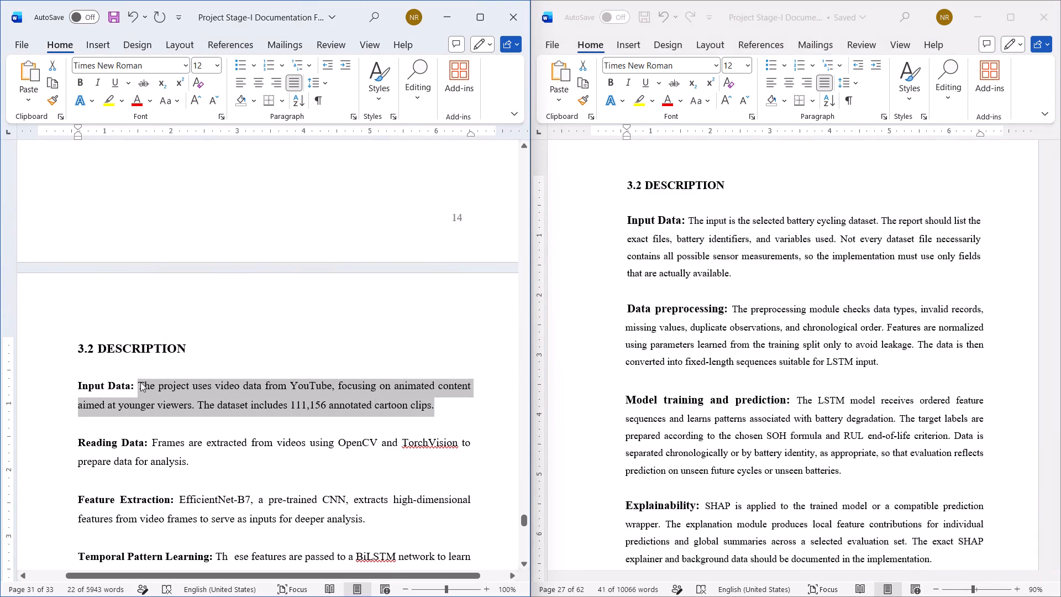
key("ctrl+v")
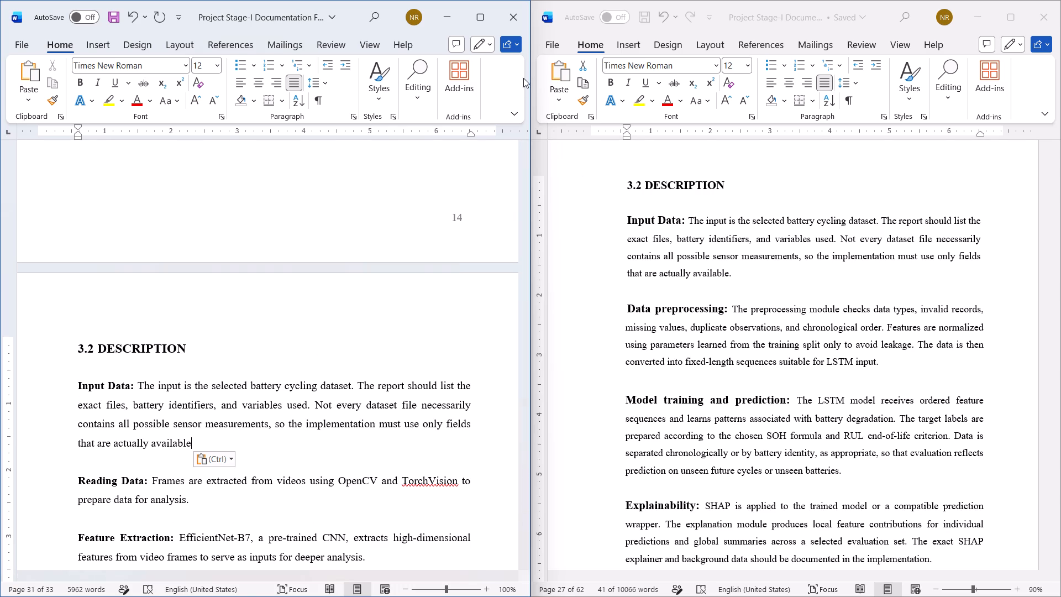
Maximize the template document and look over the remaining content from section 3.2 to the Figure 3.2 caption.
left_click(479, 20)
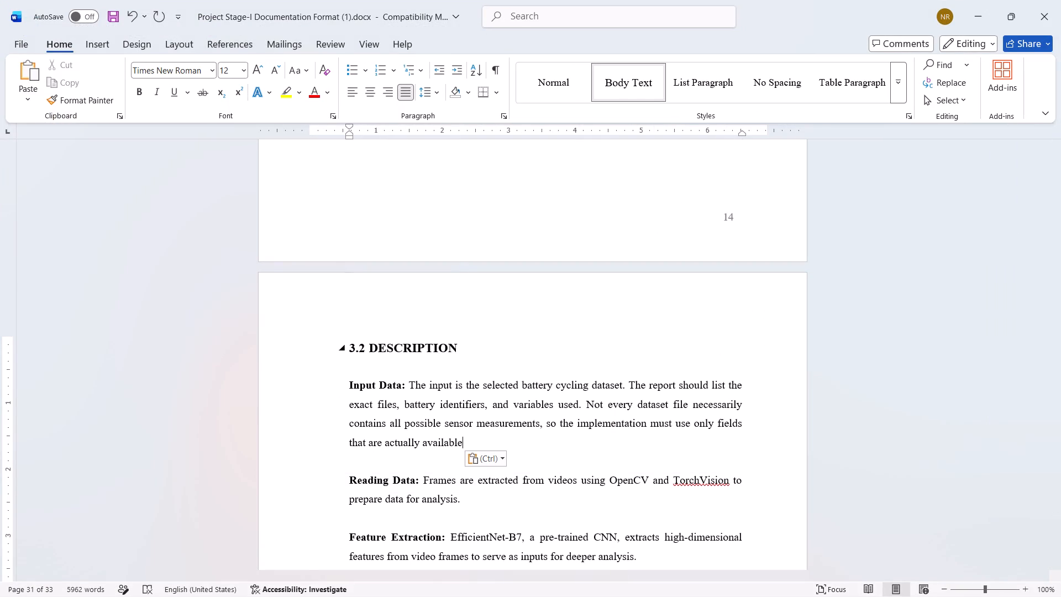
left_click_drag(346, 380, 463, 442)
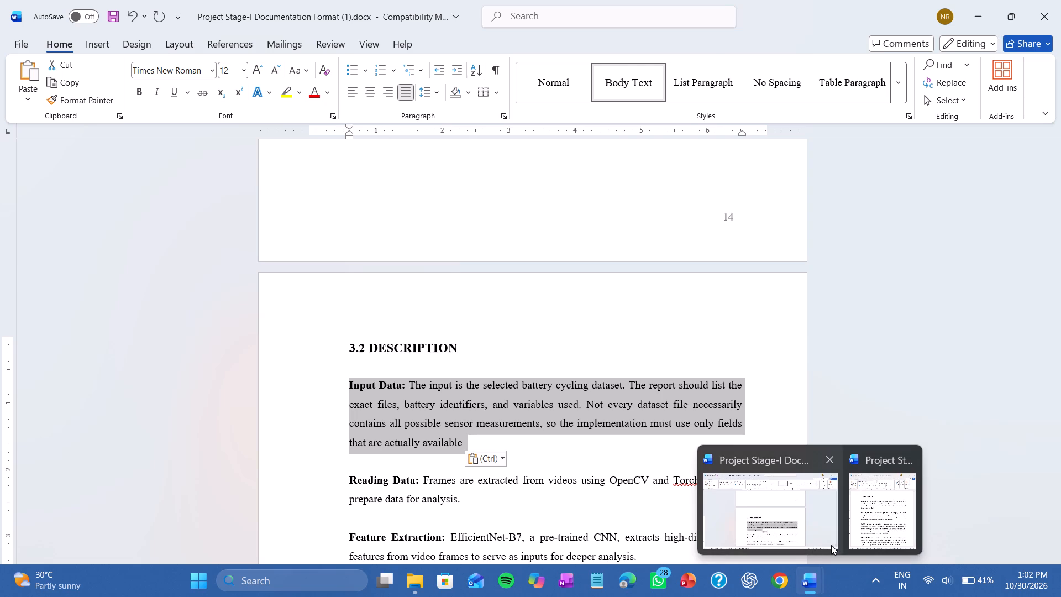
left_click(814, 527)
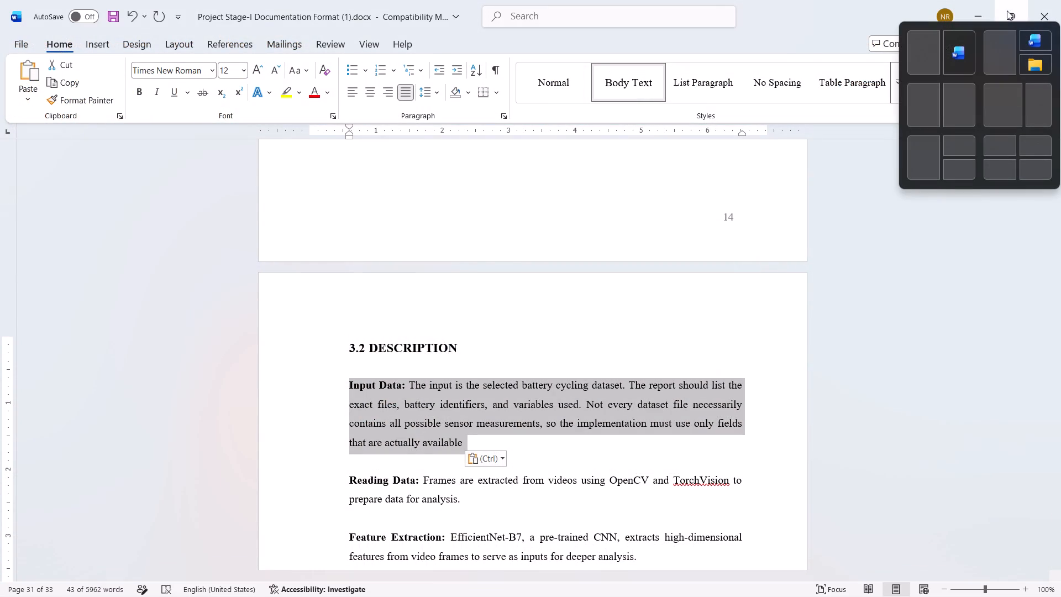
left_click(936, 44)
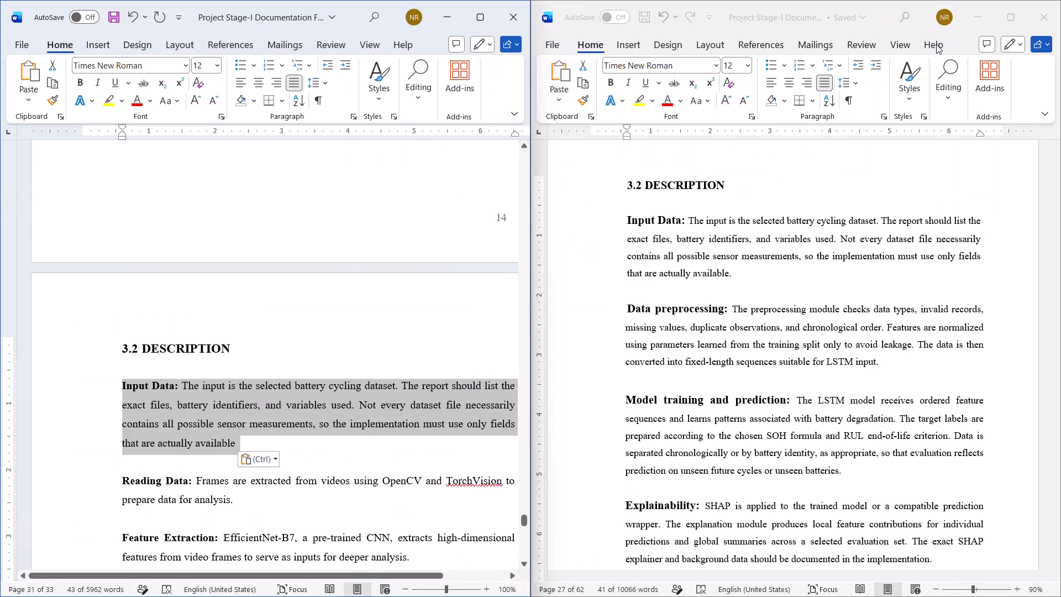
left_click(489, 17)
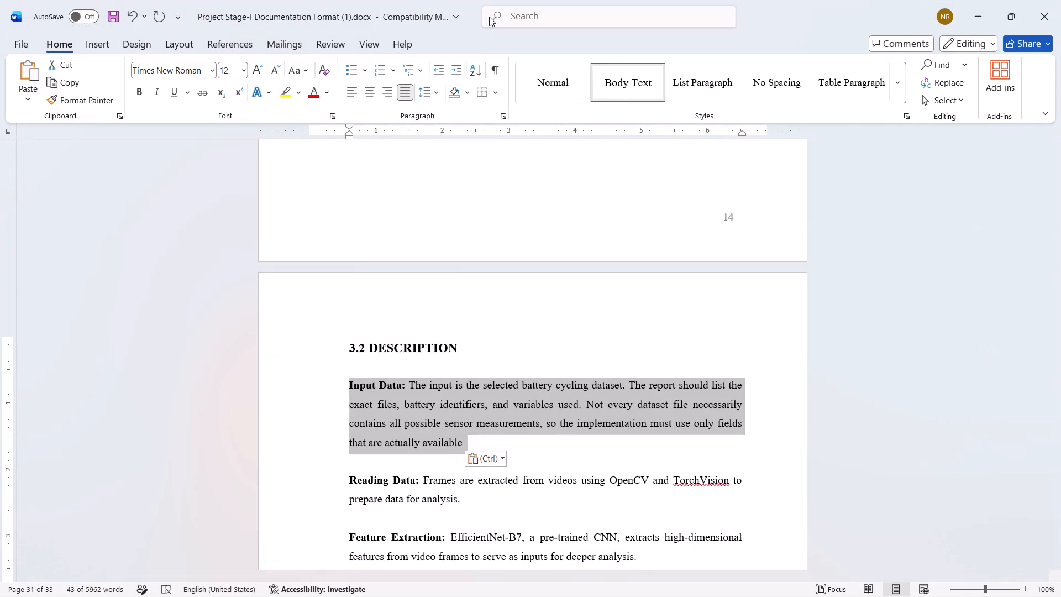
scroll(334, 378, "down", 4)
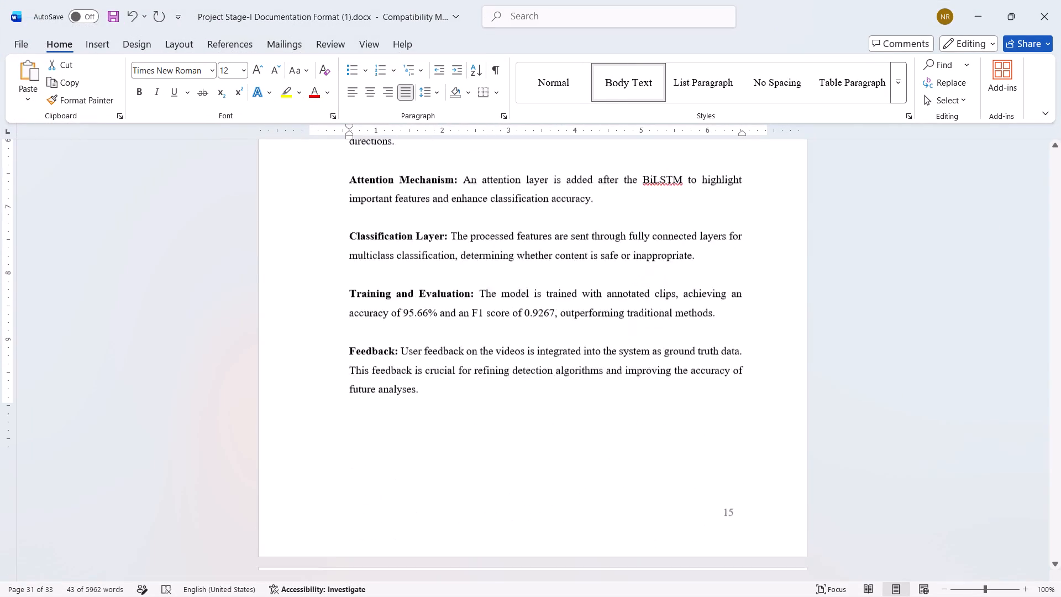
scroll(334, 378, "down", 5)
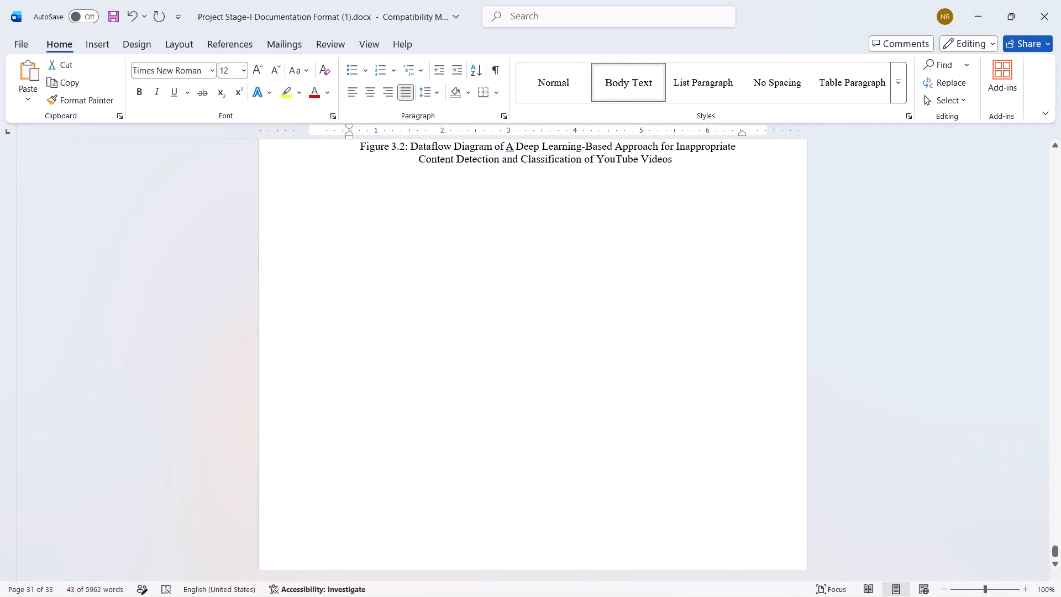
Save the template document to the Desktop as a Word document named "c1-ps1 doc".
left_click(24, 47)
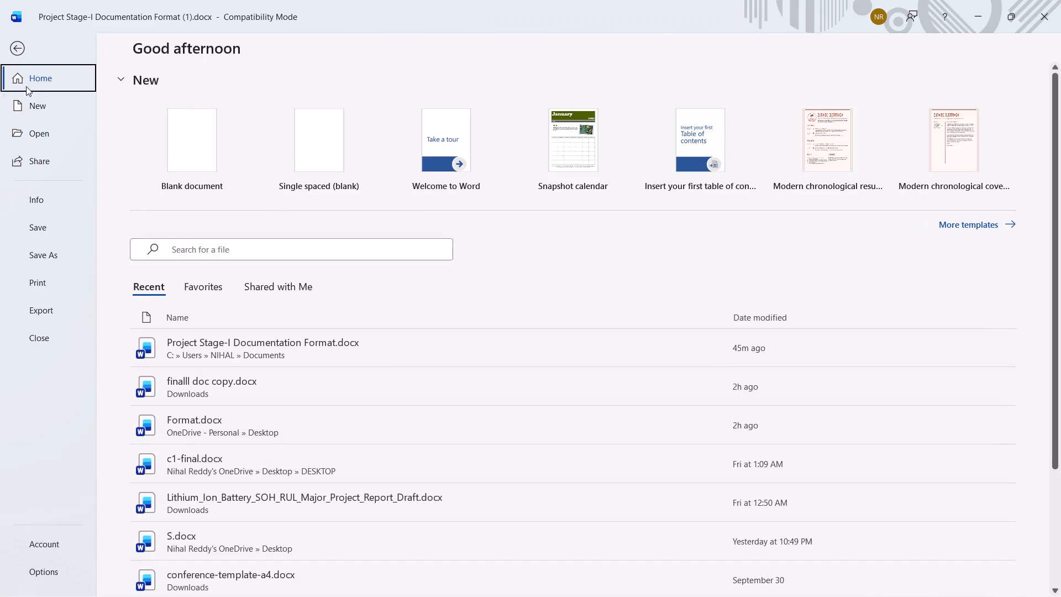
left_click(66, 258)
left_click(176, 293)
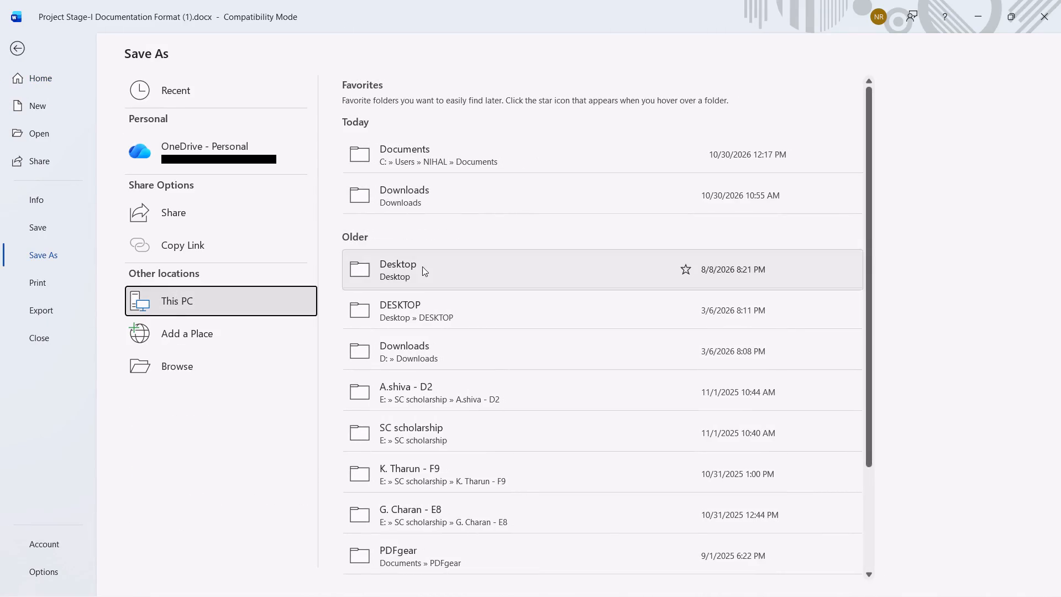
left_click(422, 266)
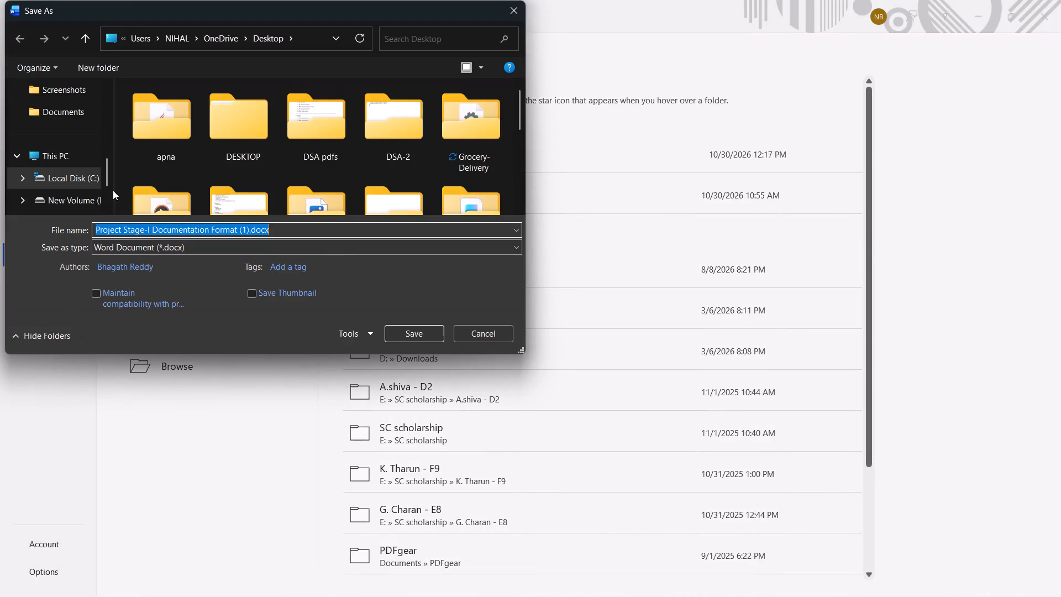
scroll(65, 176, "up", 3)
left_click(65, 182)
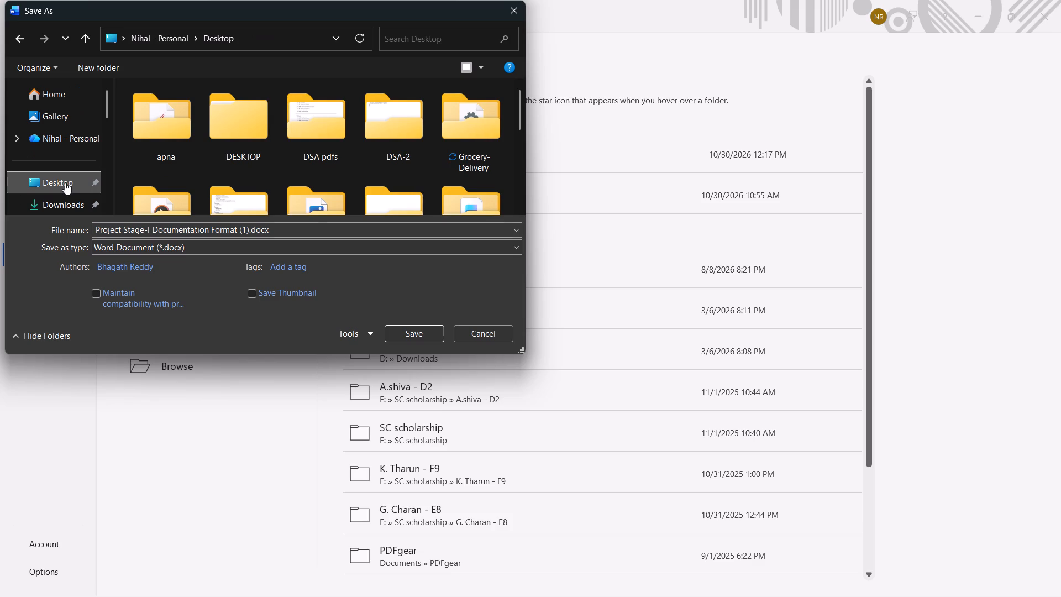
scroll(382, 165, "down", 3)
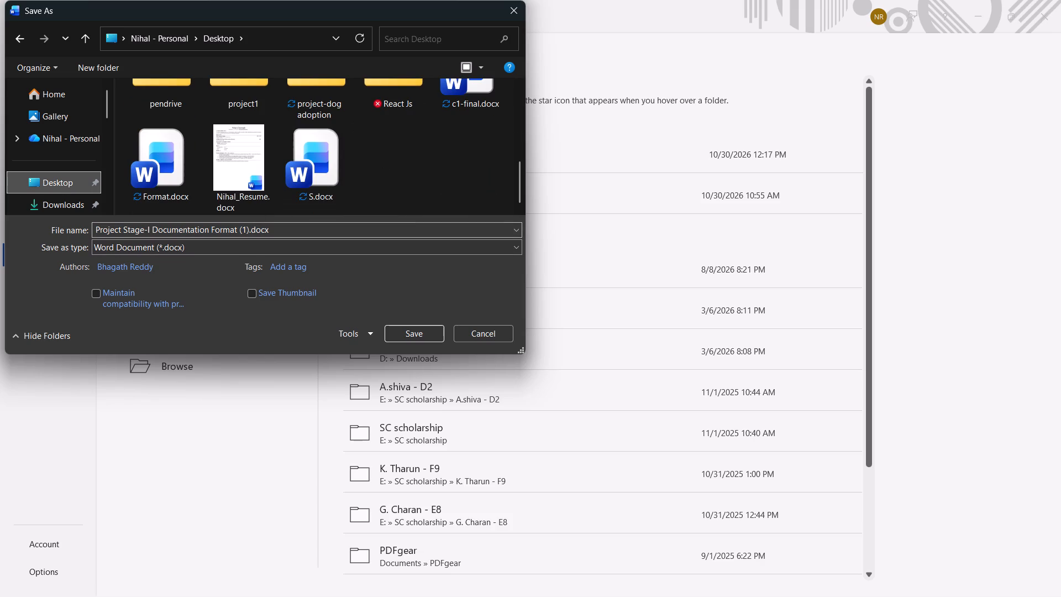
left_click(250, 229)
key("BackSpace")
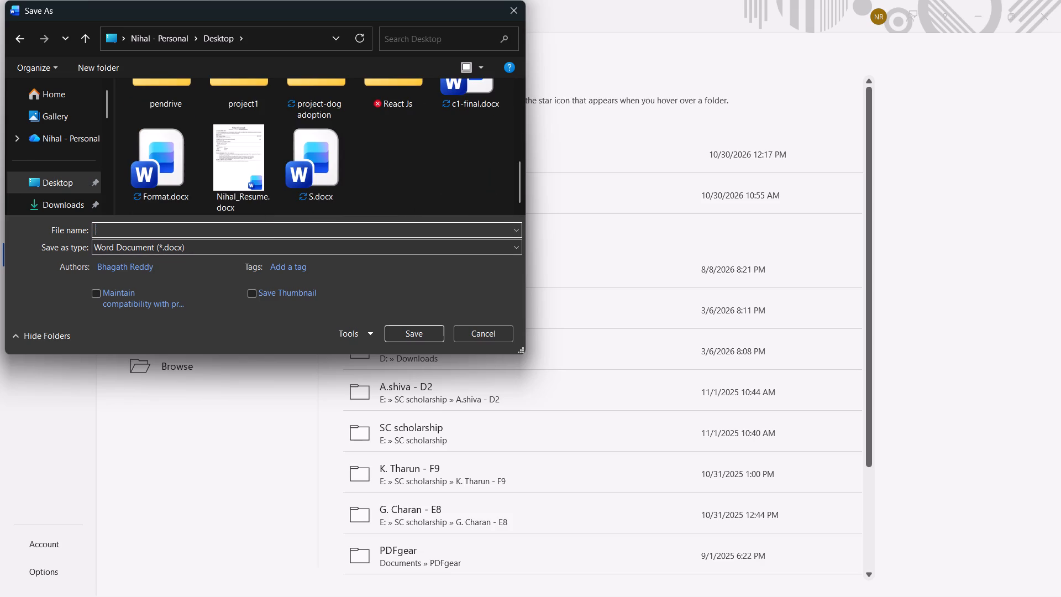
type("c1")
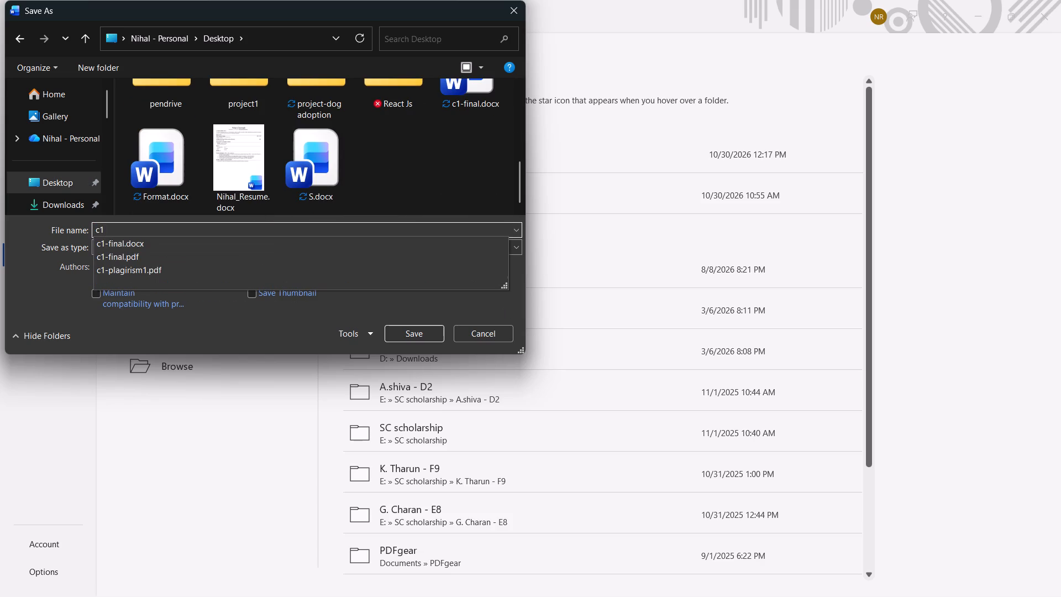
key("minus")
type("ps-")
key("BackSpace")
type("1")
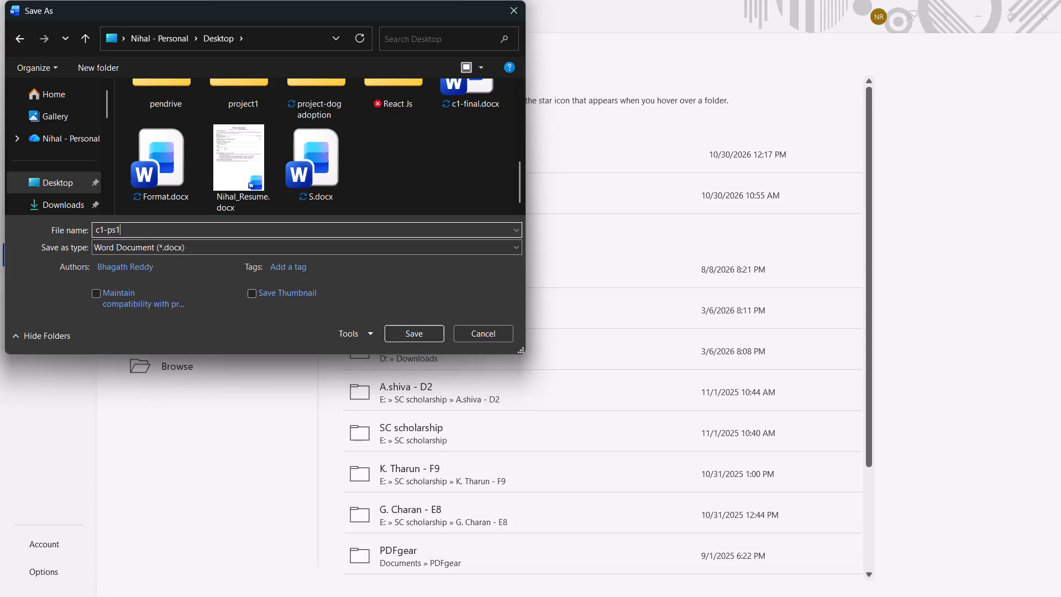
key("space")
type("doc")
key("Return")
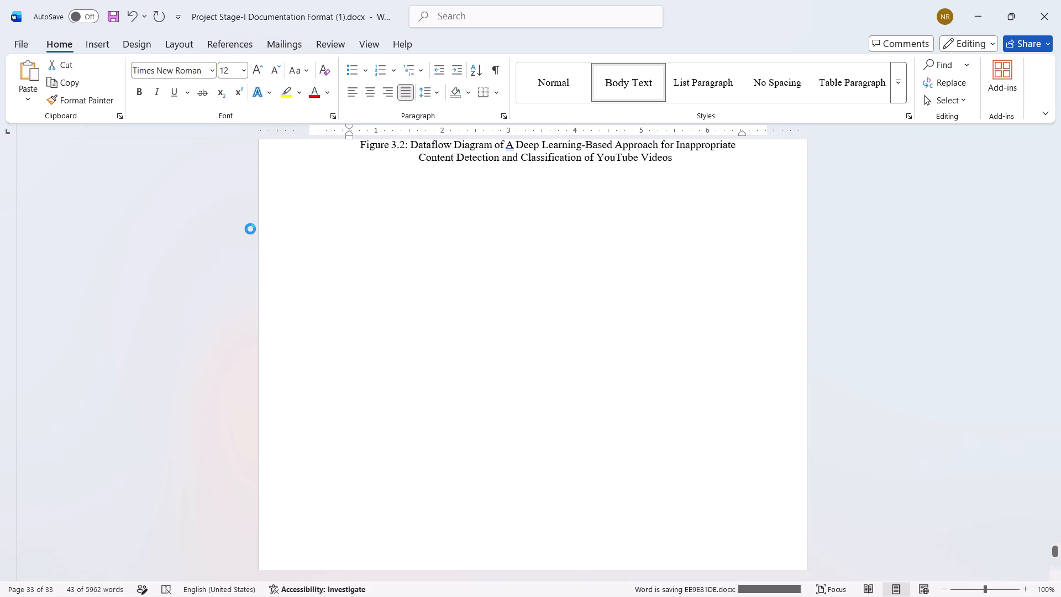
Close the saved report, the file browser window and the existing report, leaving only the desktop.
double_click(1060, 0)
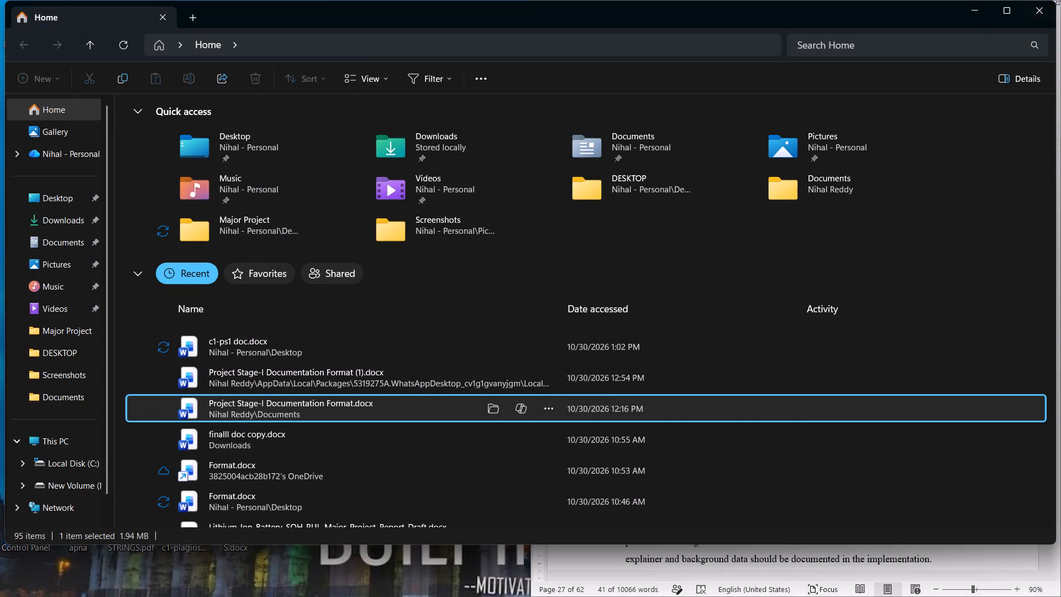
left_click(1055, 5)
left_click(1055, 5)
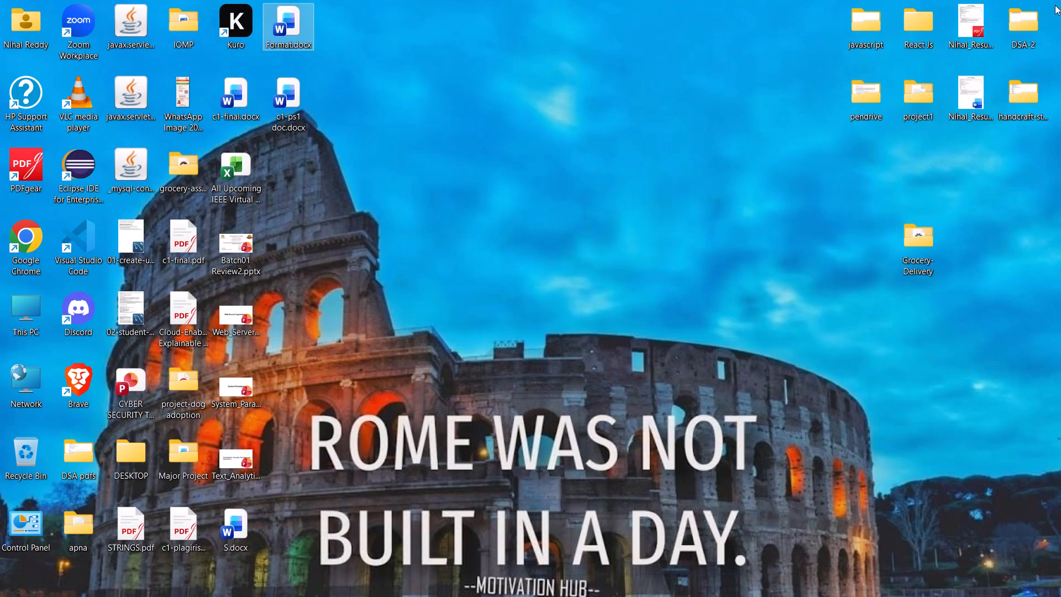
Open the Windows shutdown dialog from the desktop.
left_click(611, 258)
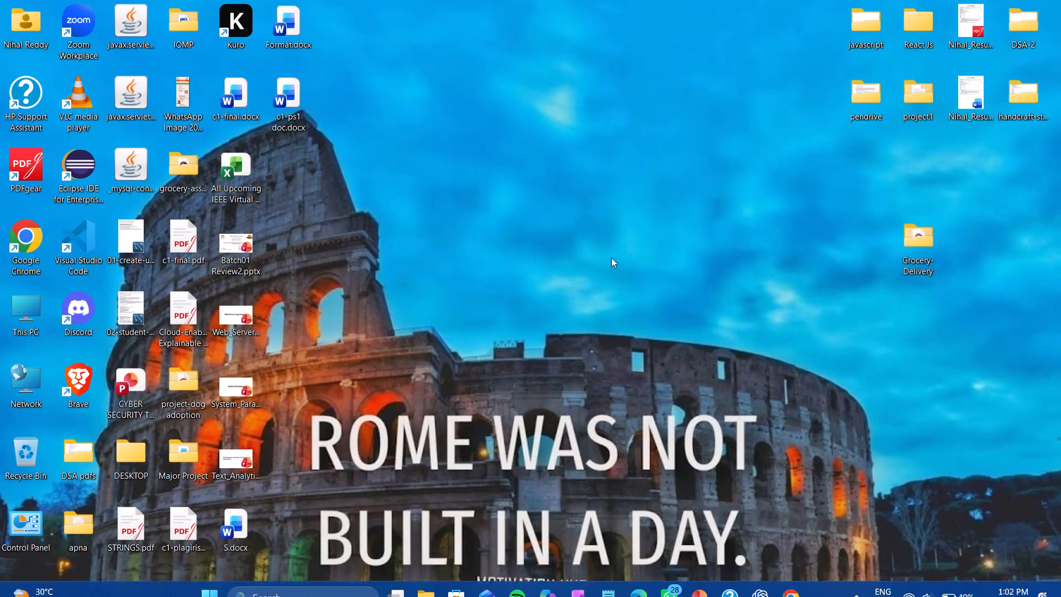
key("alt+F4")
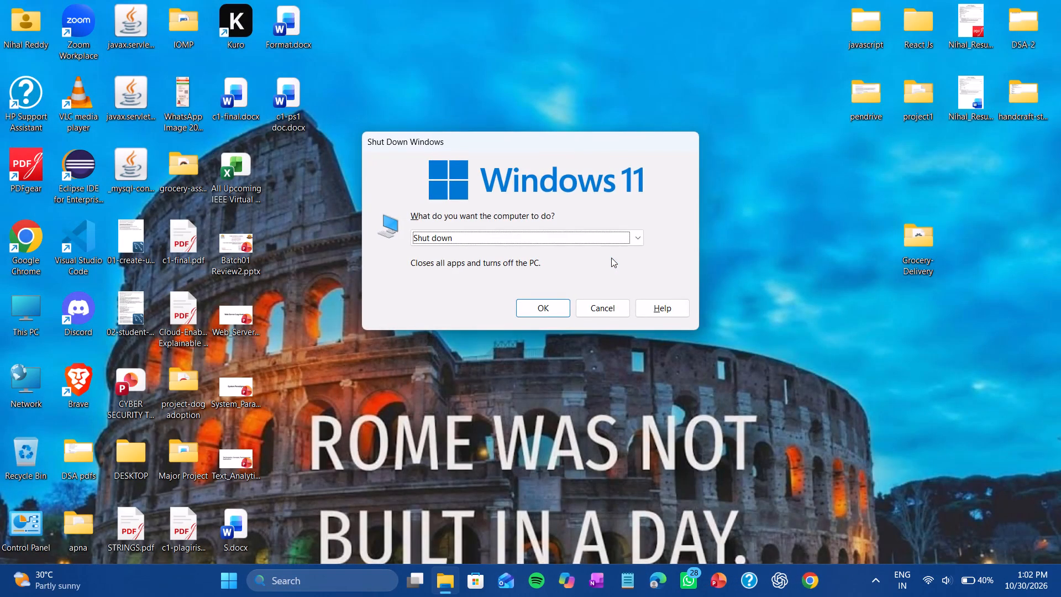